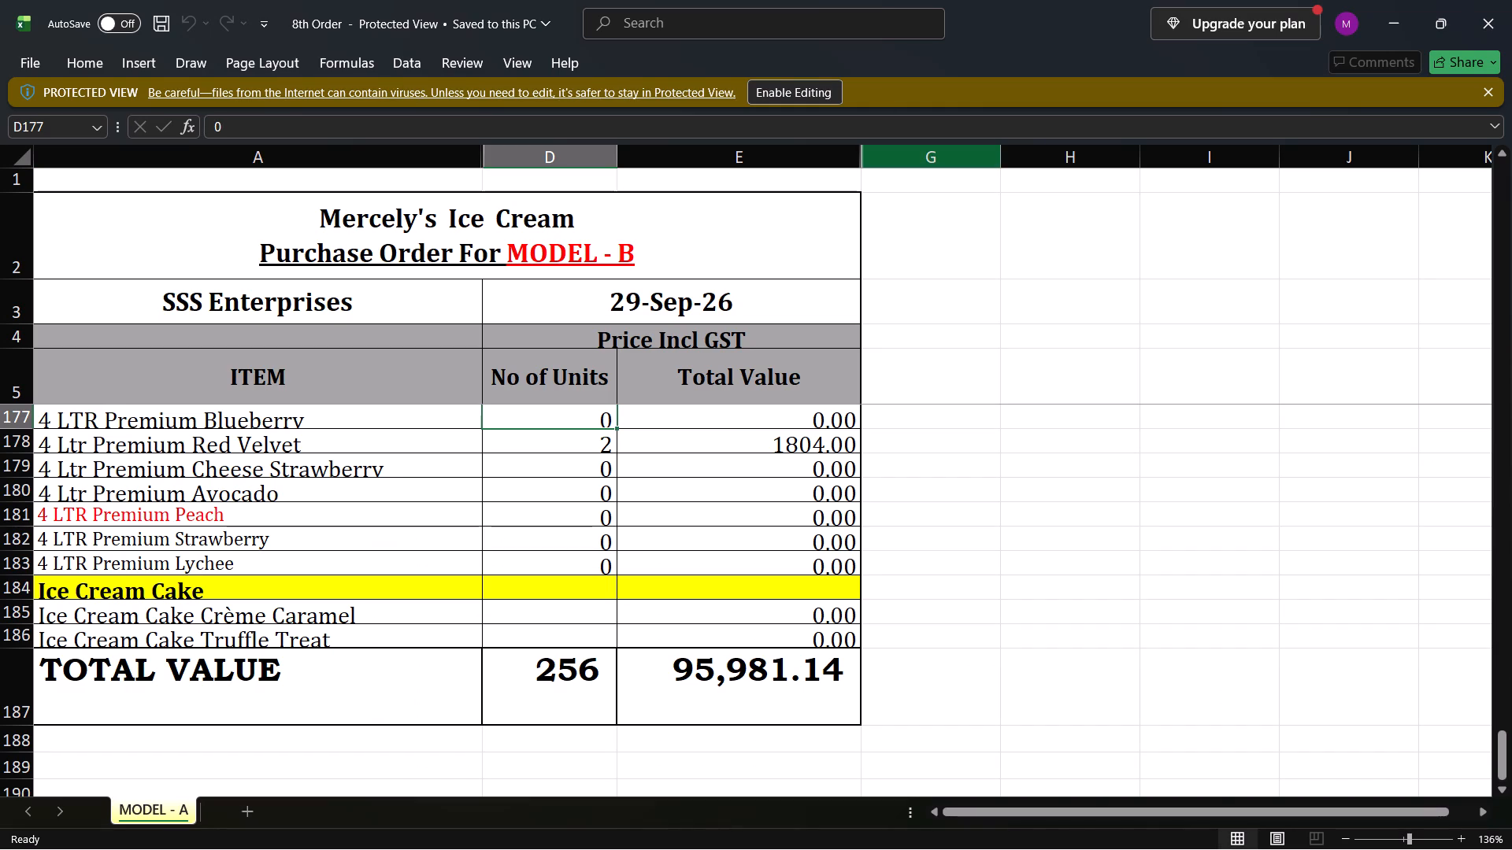
# Review the MODEL - B purchase order's items, unit quantities and total values from the bottom of the sheet up to the 1 Ltr tubs.
pyautogui.scroll(-4, 588, 377)
pyautogui.scroll(12, 588, 385)
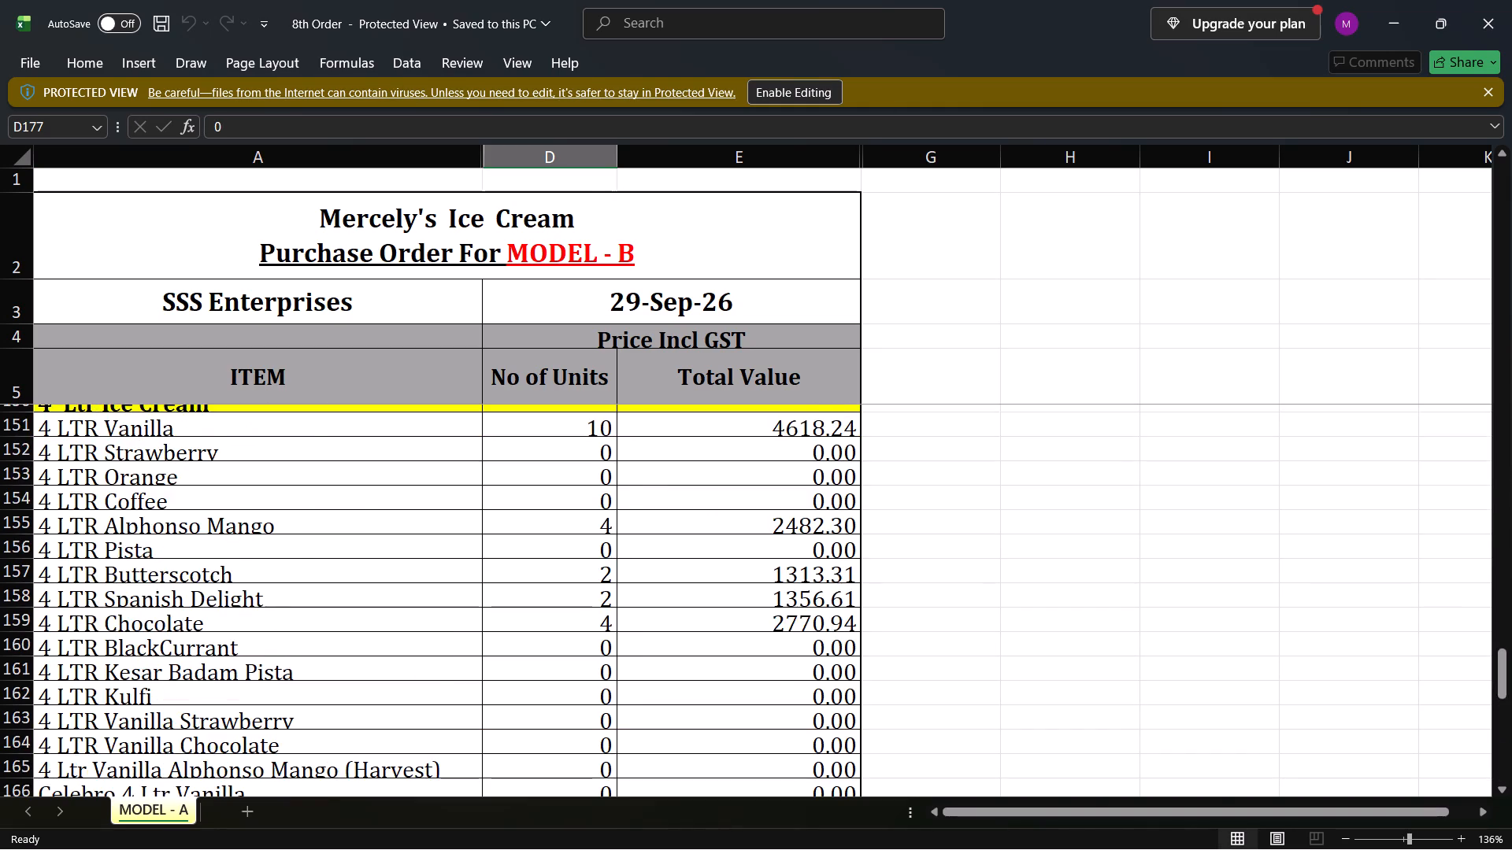
pyautogui.scroll(15, 588, 385)
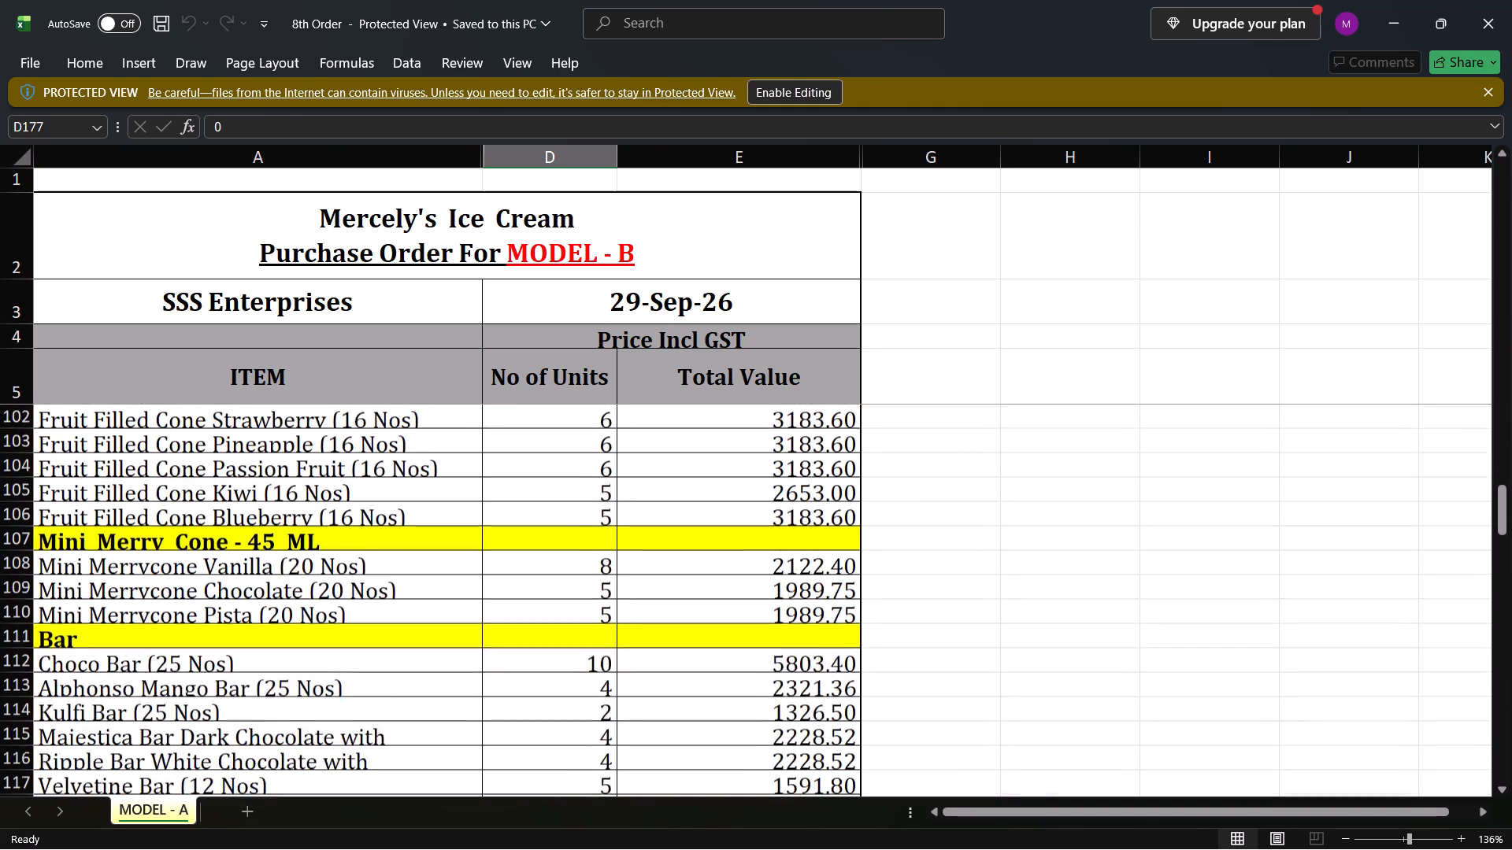
pyautogui.scroll(12, 588, 385)
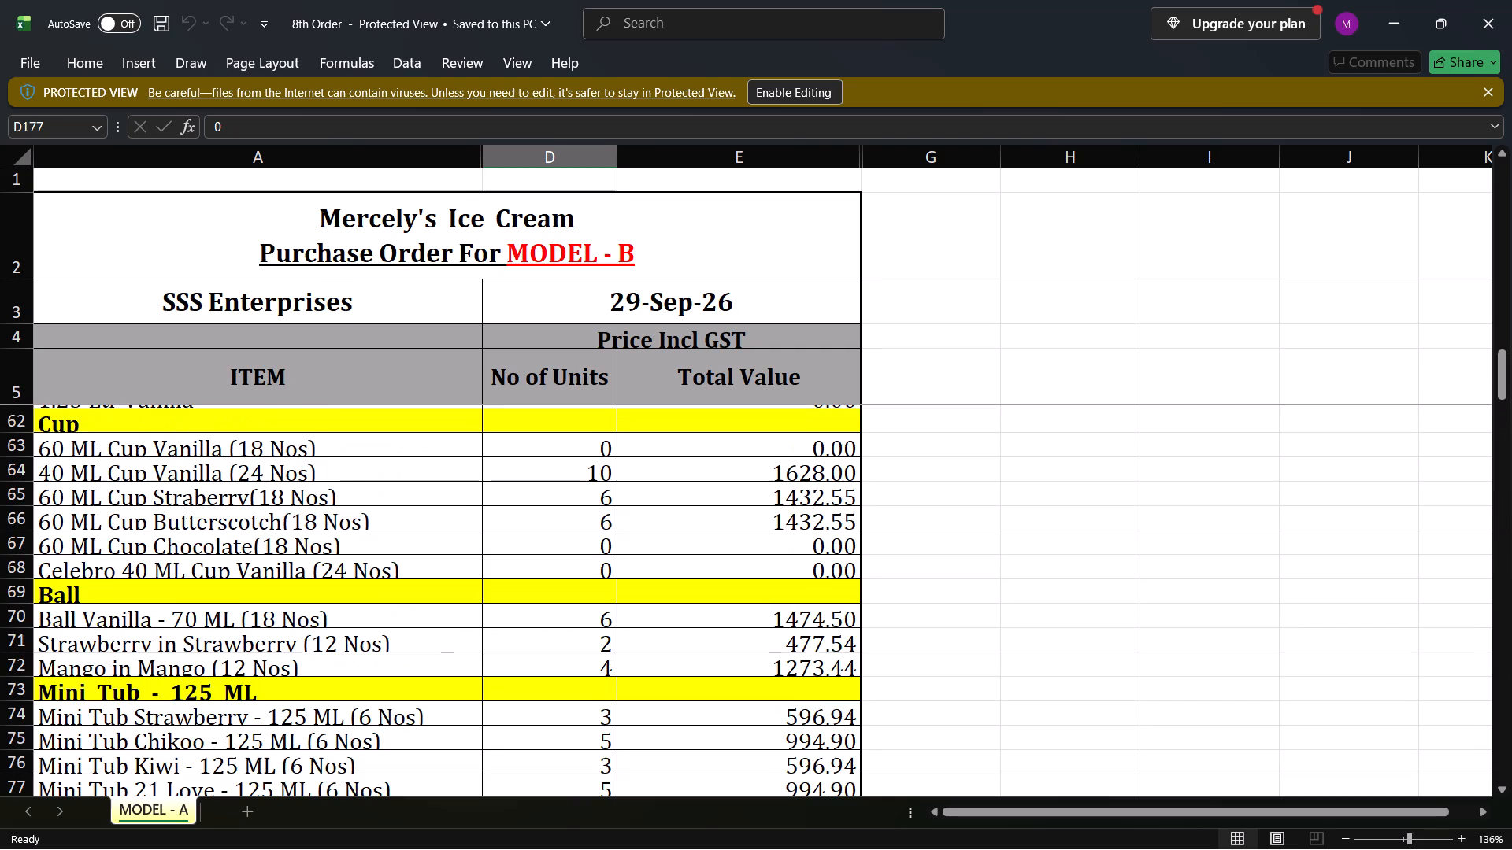
pyautogui.scroll(14, 588, 385)
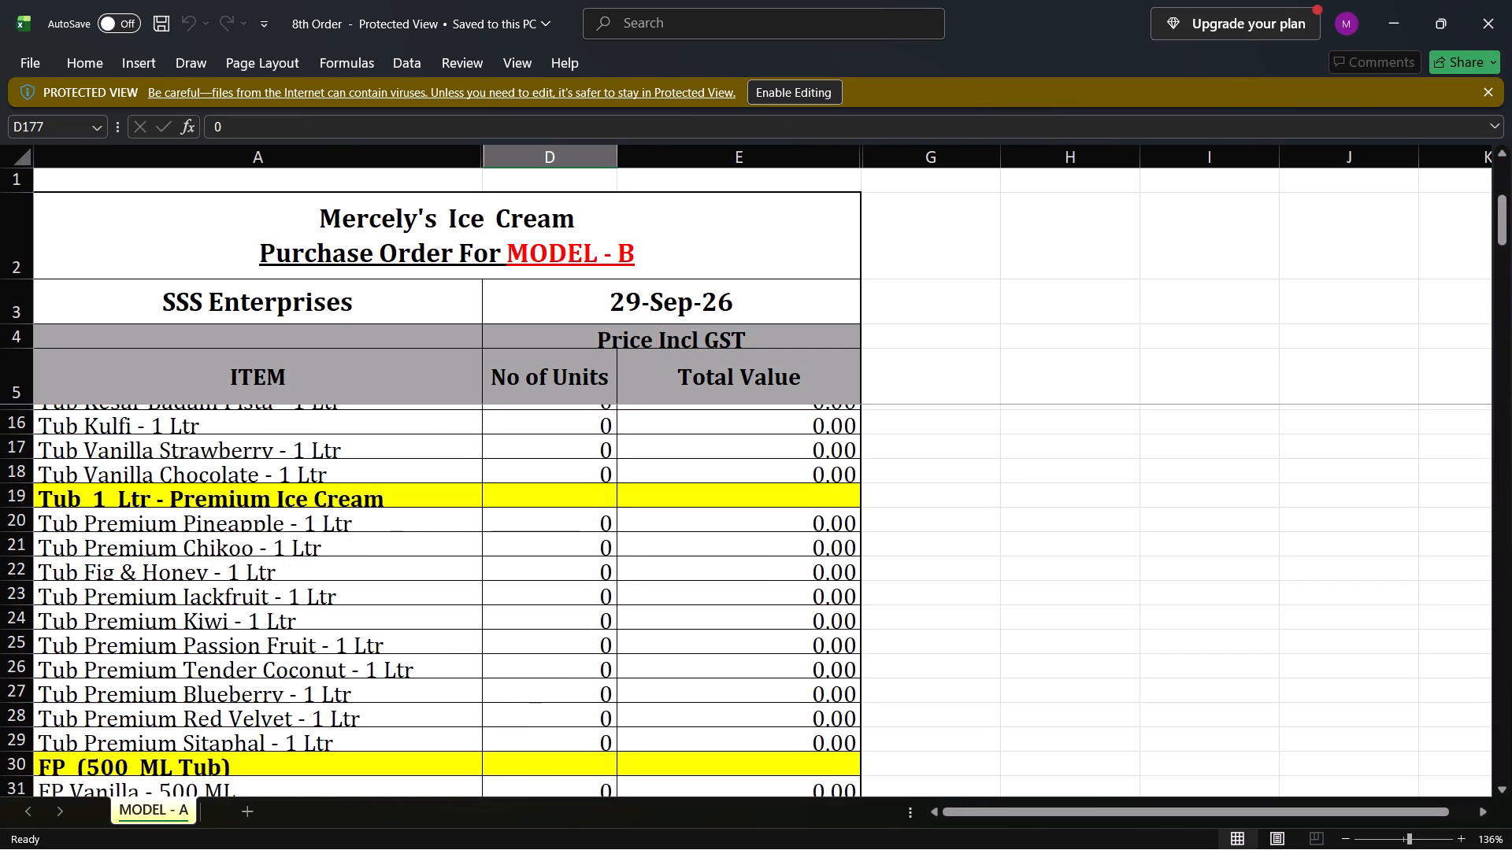
pyautogui.scroll(9, 588, 385)
pyautogui.scroll(-2, 588, 385)
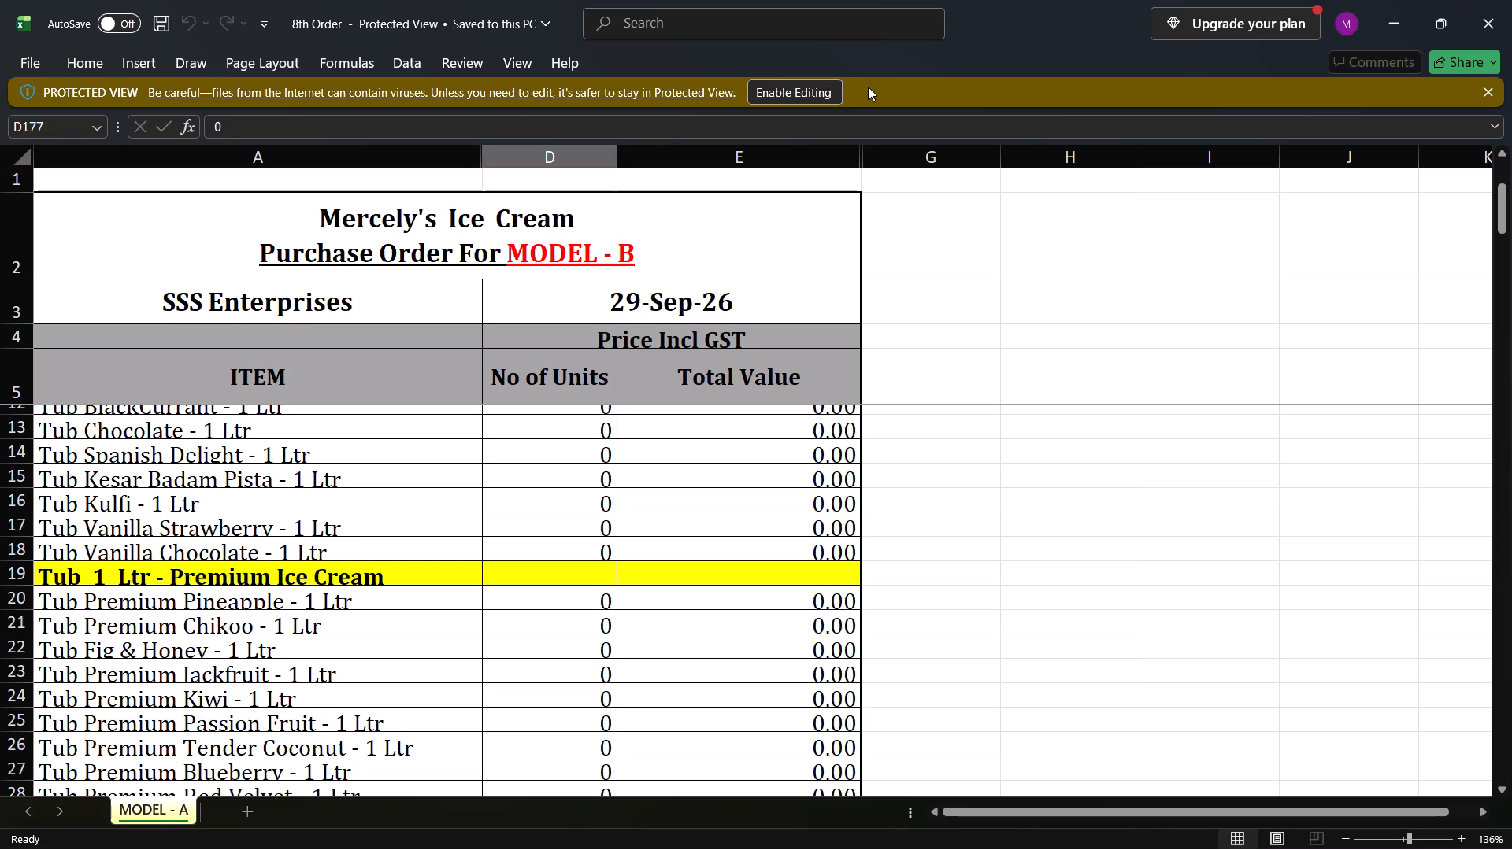
# Enable editing for the protected 8th Order workbook.
pyautogui.click(832, 91)
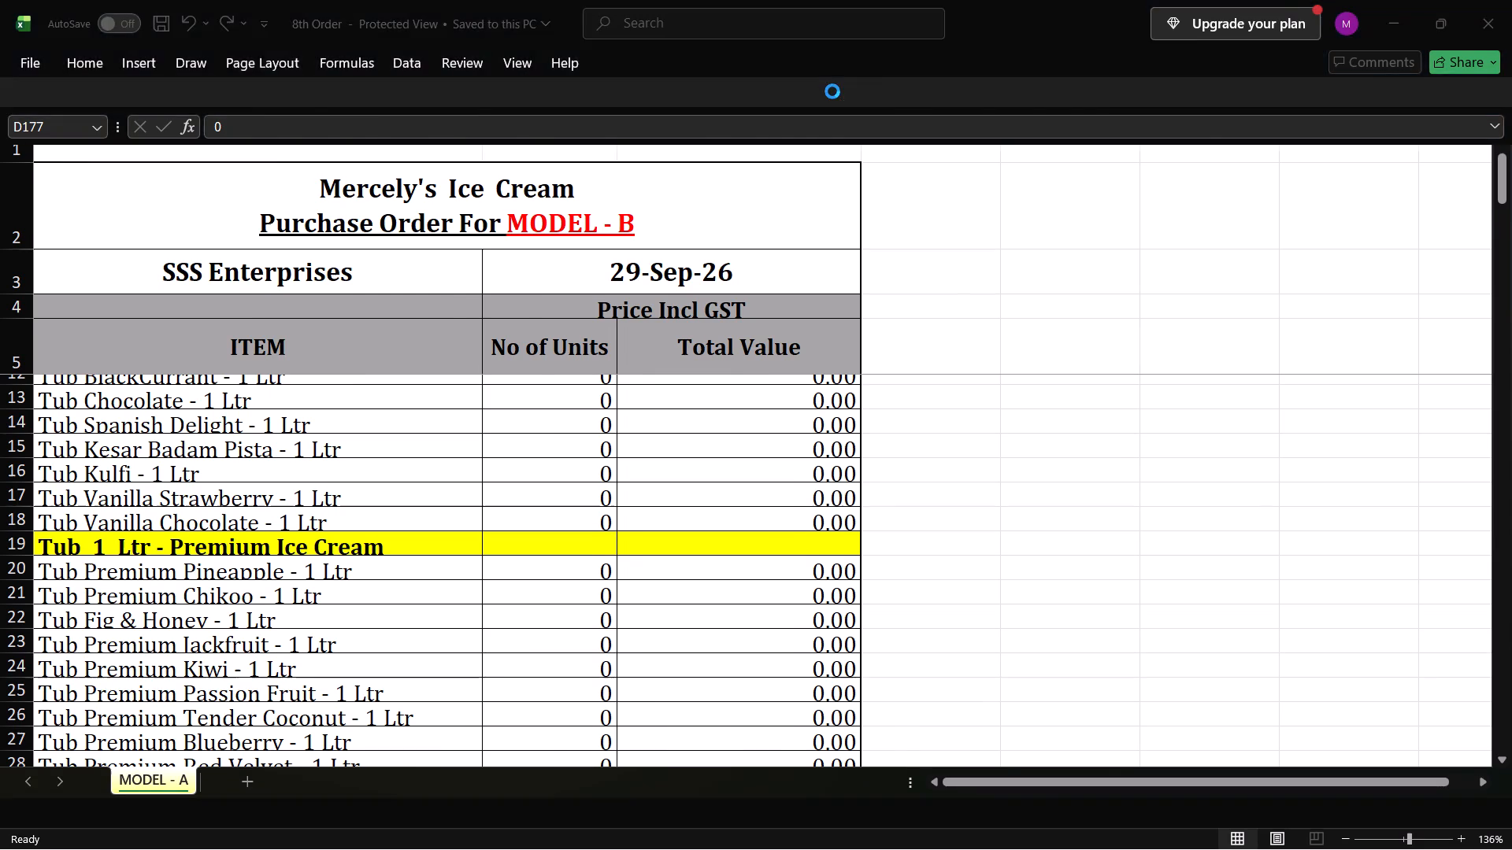
# Review the purchase order's item quantities and values from the total row back up to the Tub 1 Ltr section.
pyautogui.scroll(-3, 680, 314)
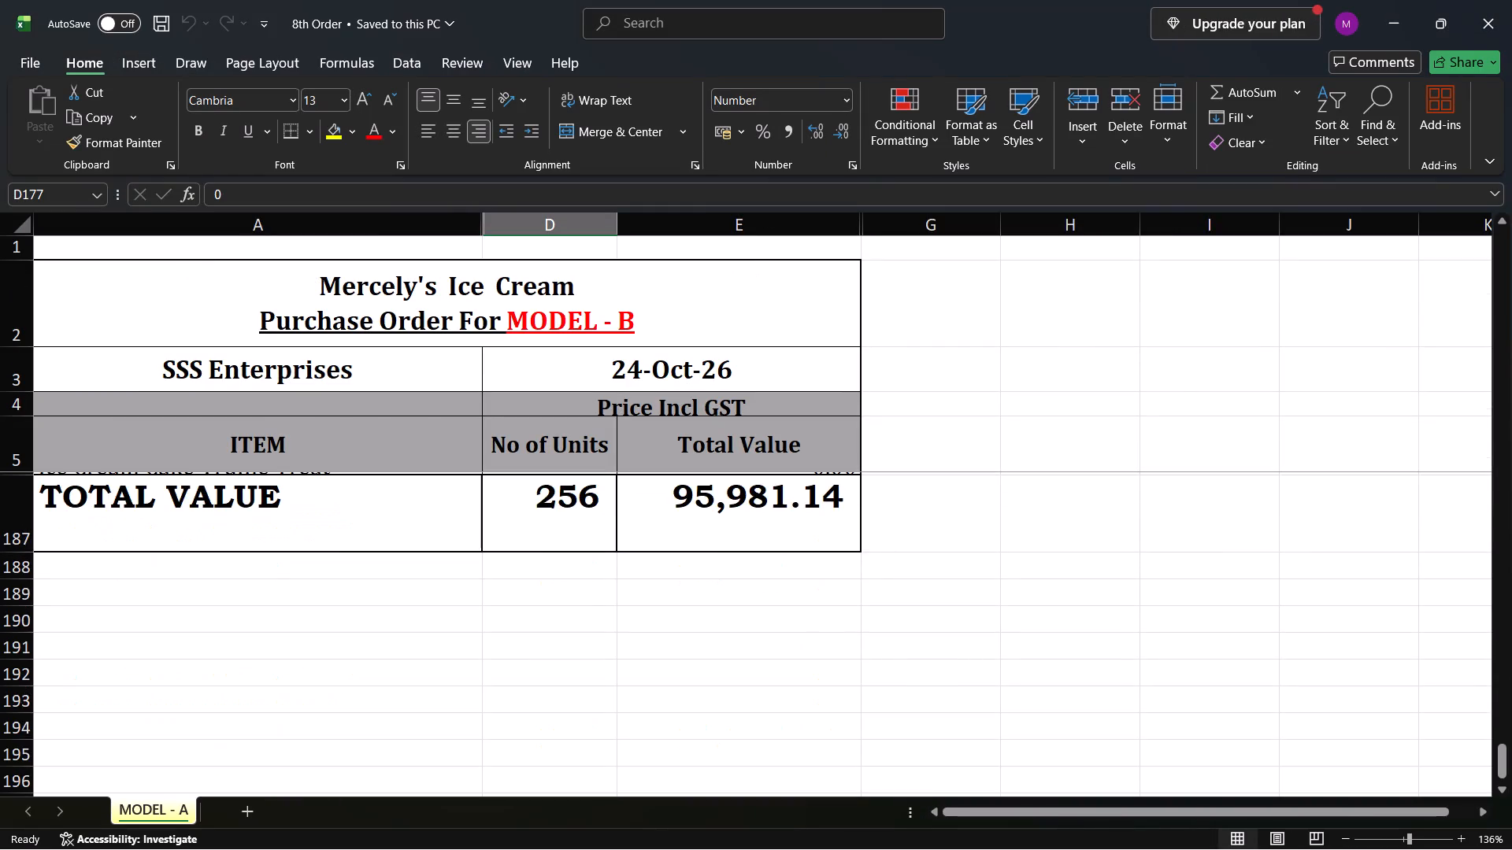
pyautogui.scroll(14, 680, 316)
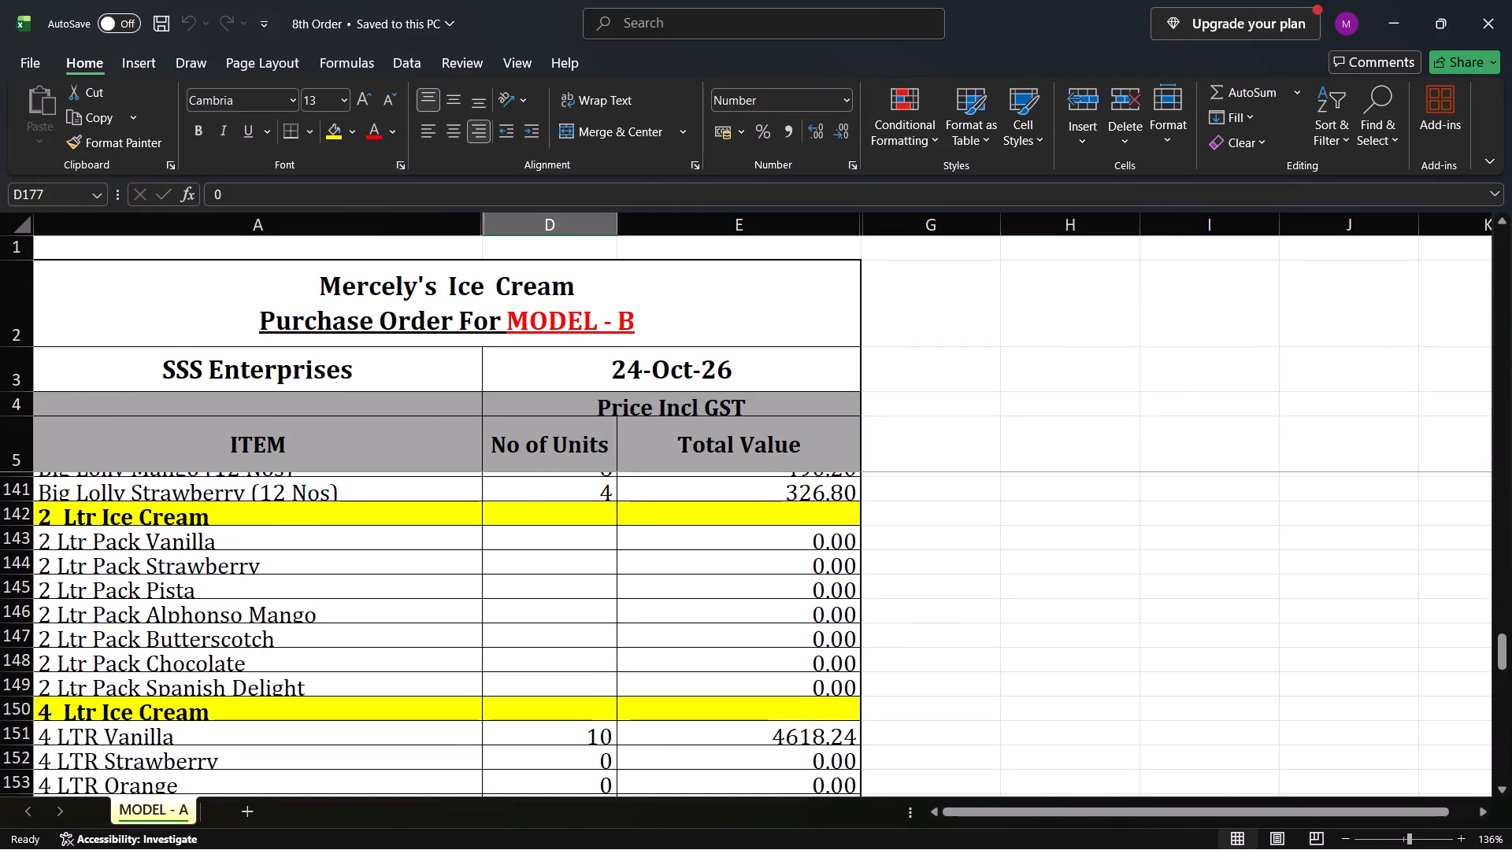
pyautogui.scroll(18, 680, 316)
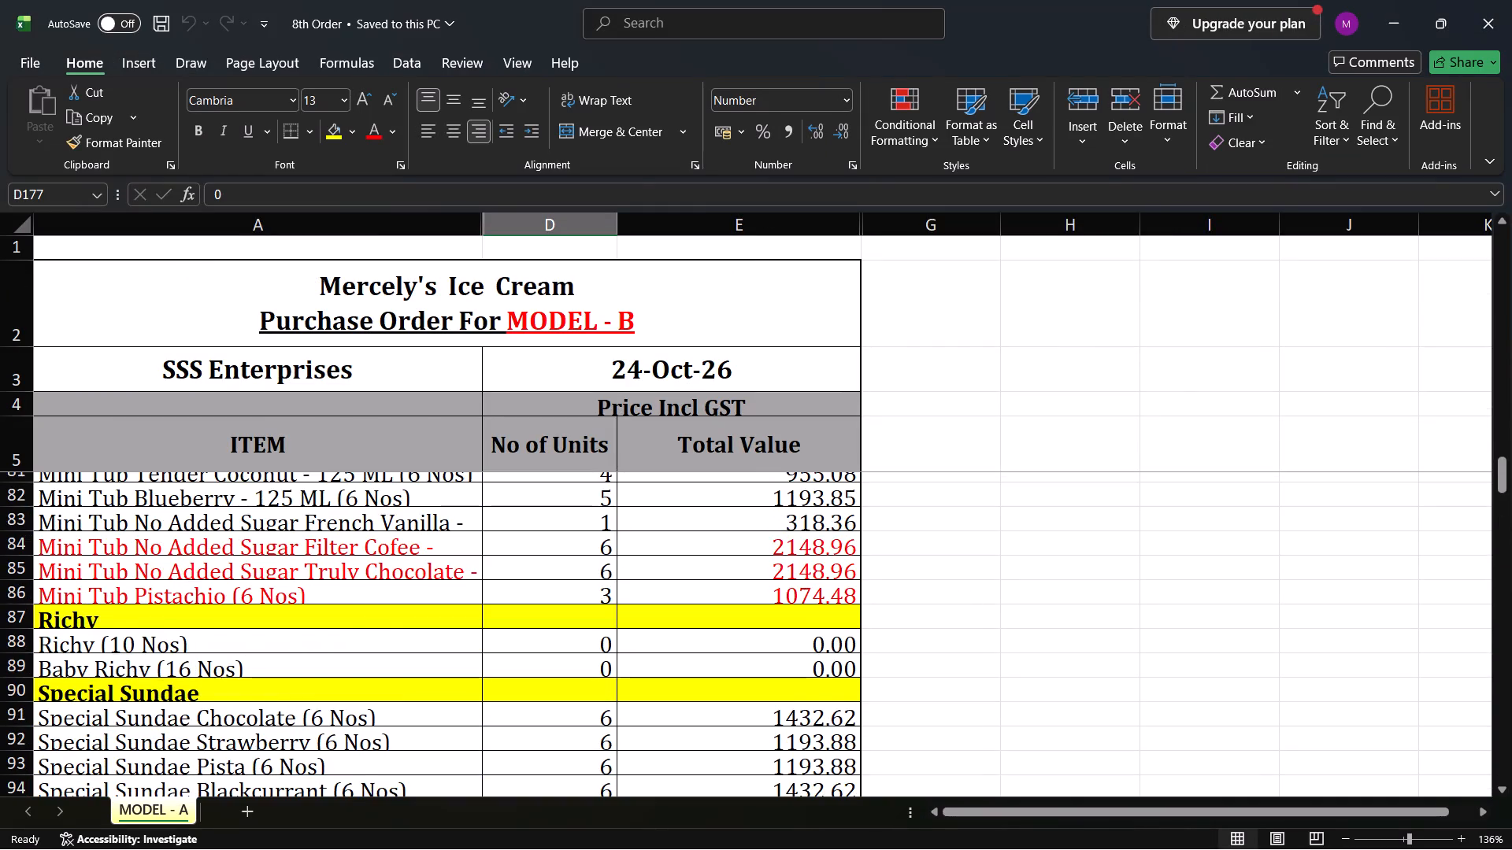
pyautogui.scroll(15, 680, 316)
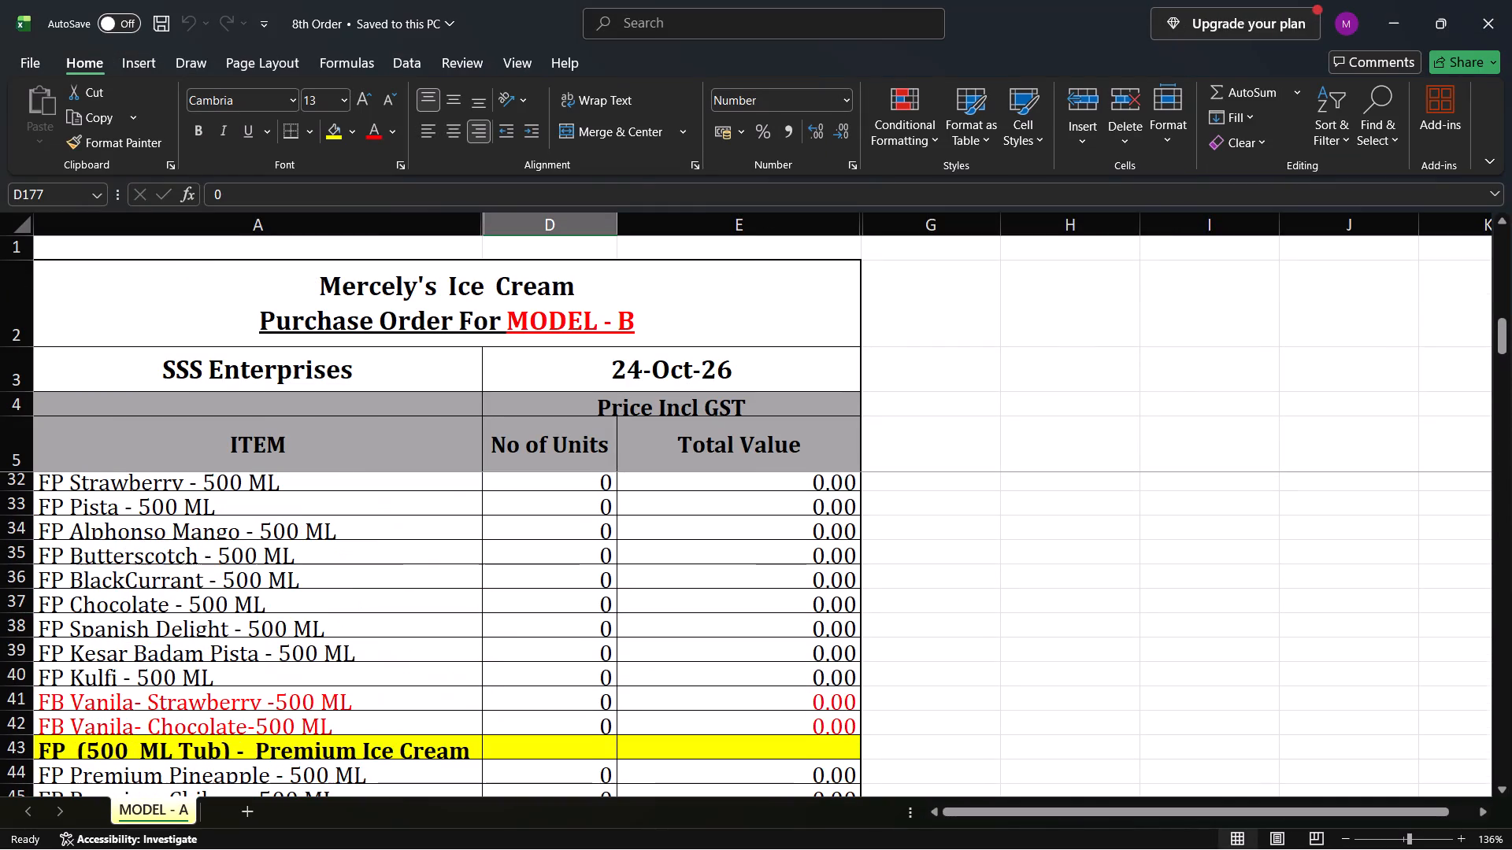
pyautogui.scroll(10, 680, 316)
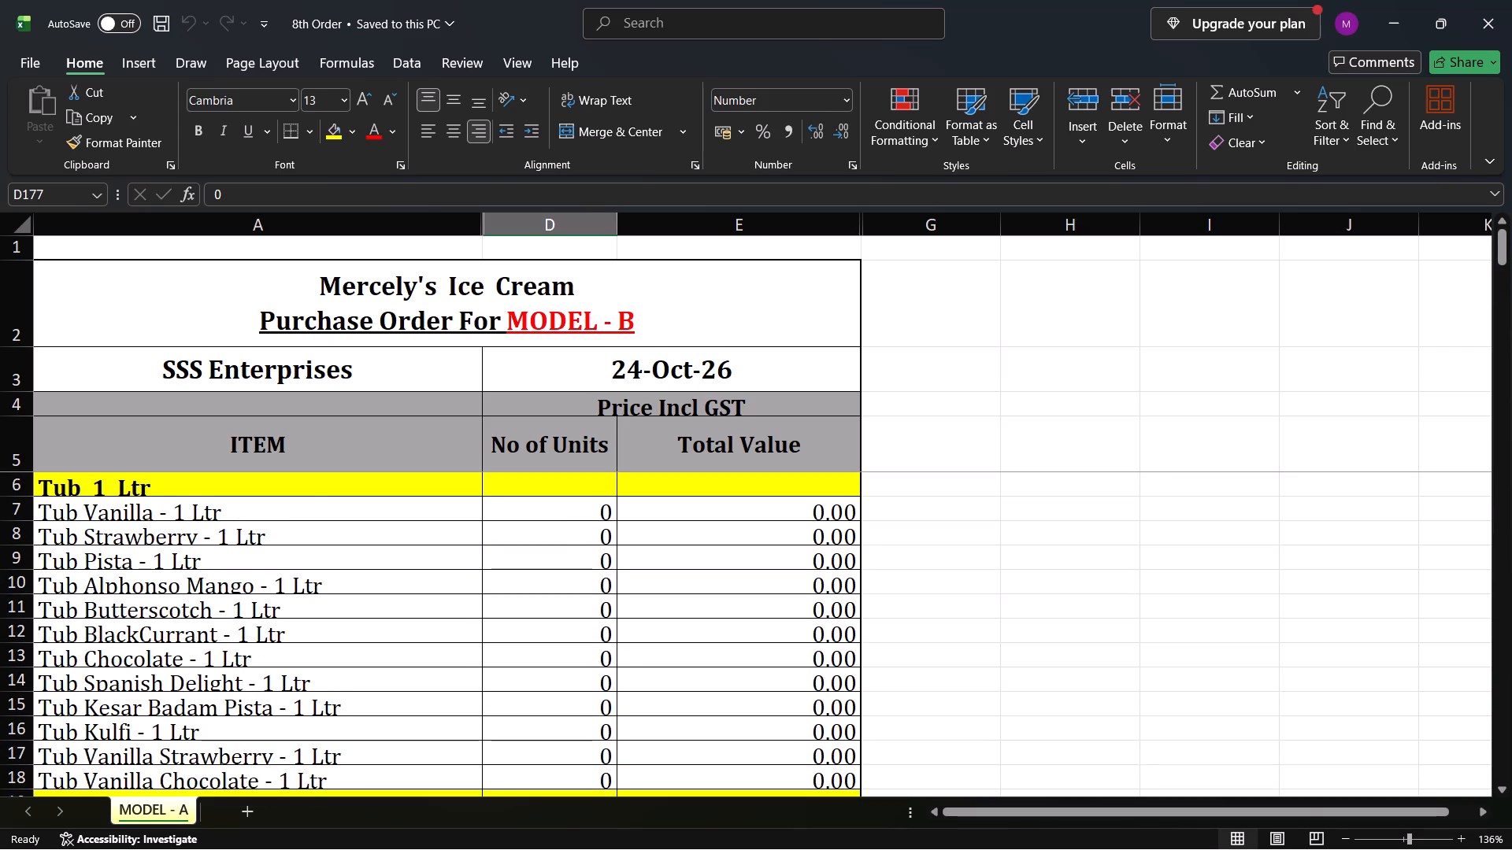
# At 120% zoom, review the units listed for the 1 Ltr tubs, 500 ML tubs, cups and balls.
pyautogui.click(1345, 837)
pyautogui.click(1345, 837)
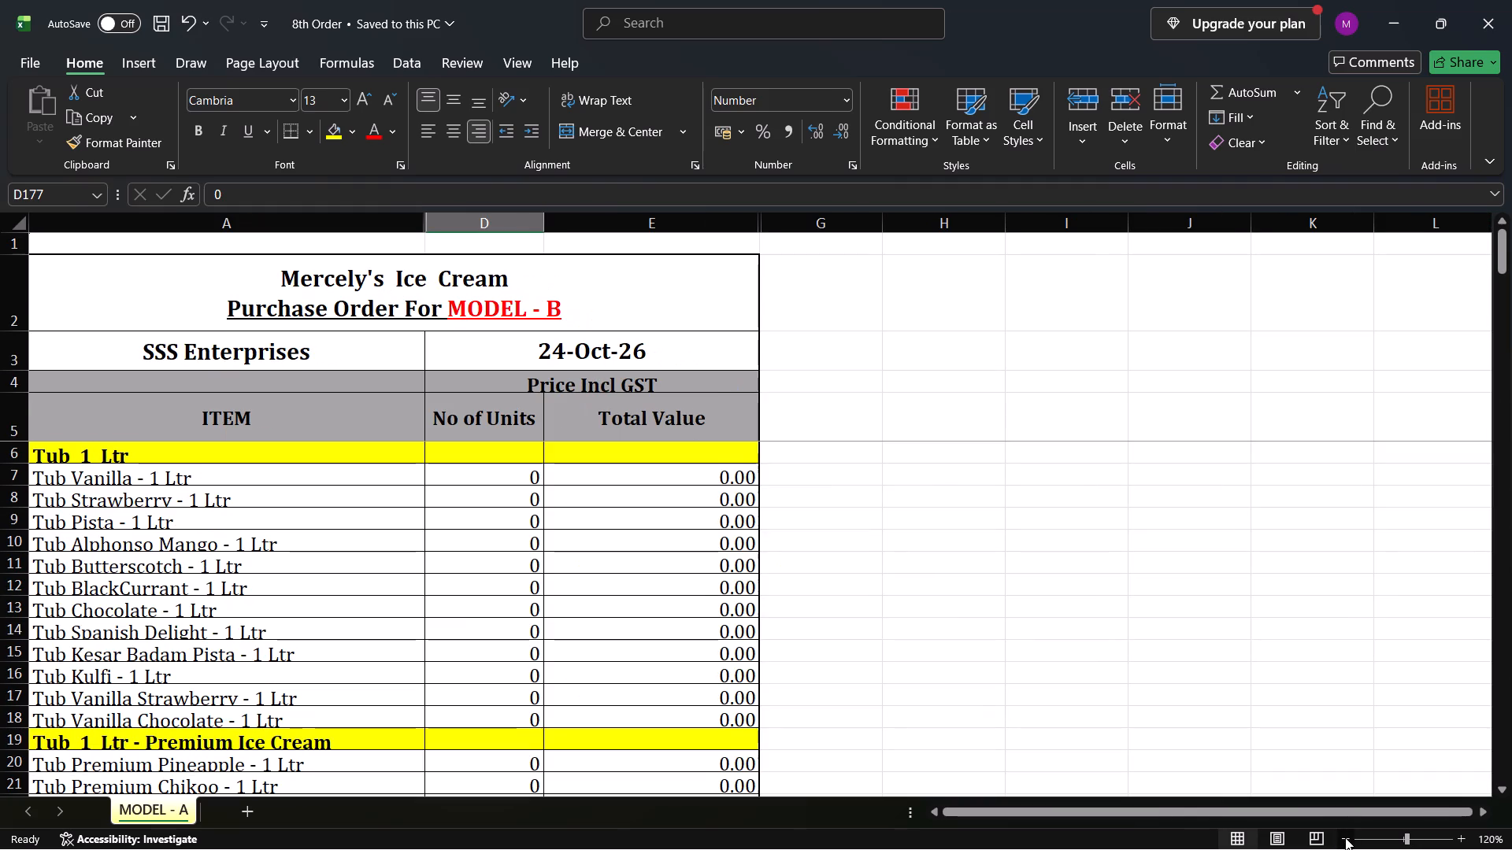
pyautogui.scroll(-3, 1119, 611)
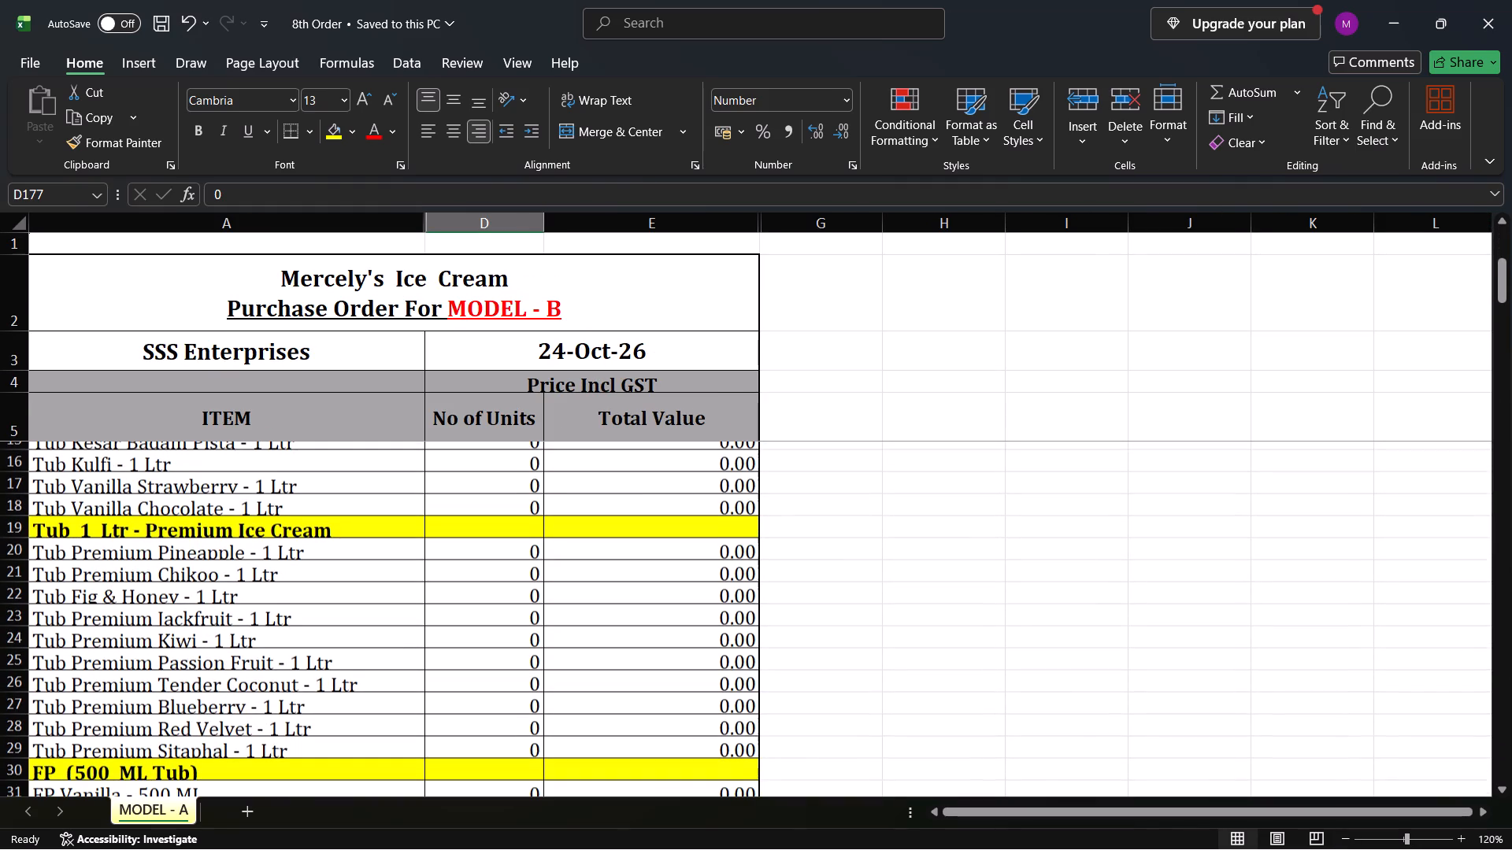
pyautogui.scroll(-9, 1119, 611)
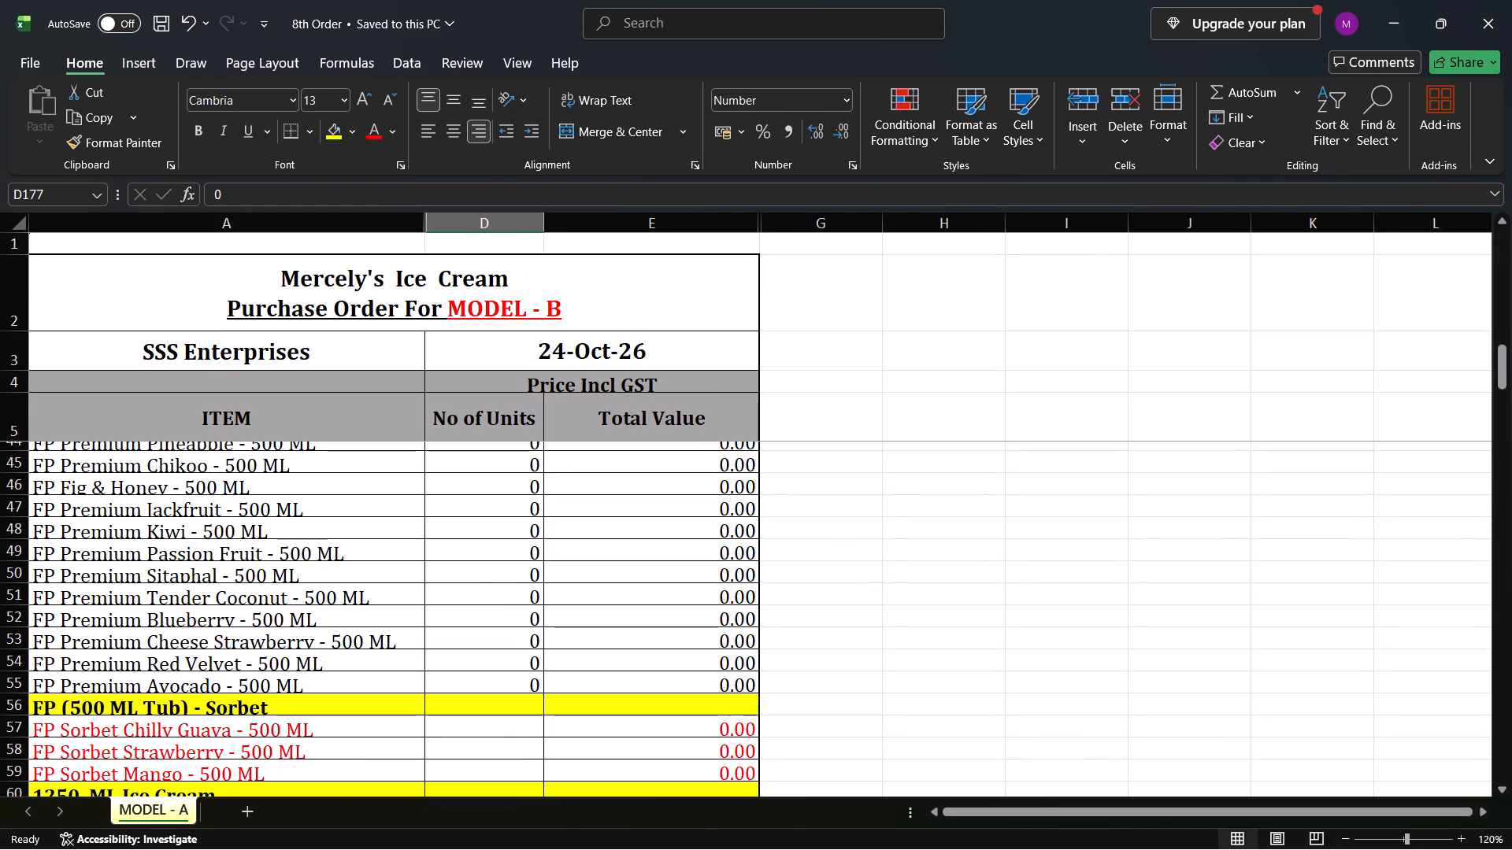
pyautogui.scroll(-4, 1118, 610)
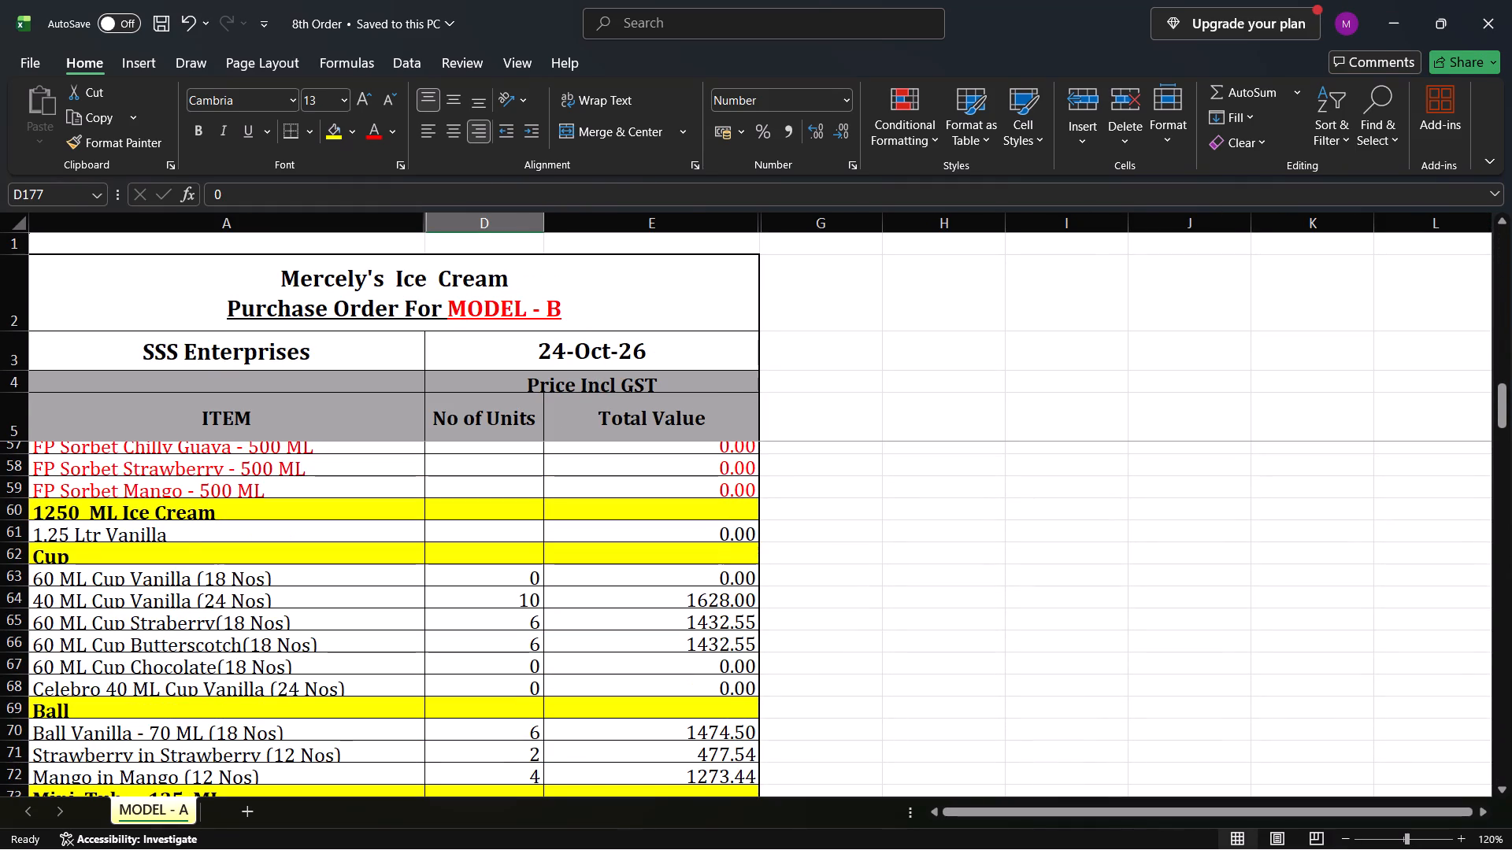
pyautogui.scroll(20, 1118, 610)
pyautogui.scroll(2, 1118, 610)
pyautogui.scroll(-6, 1116, 609)
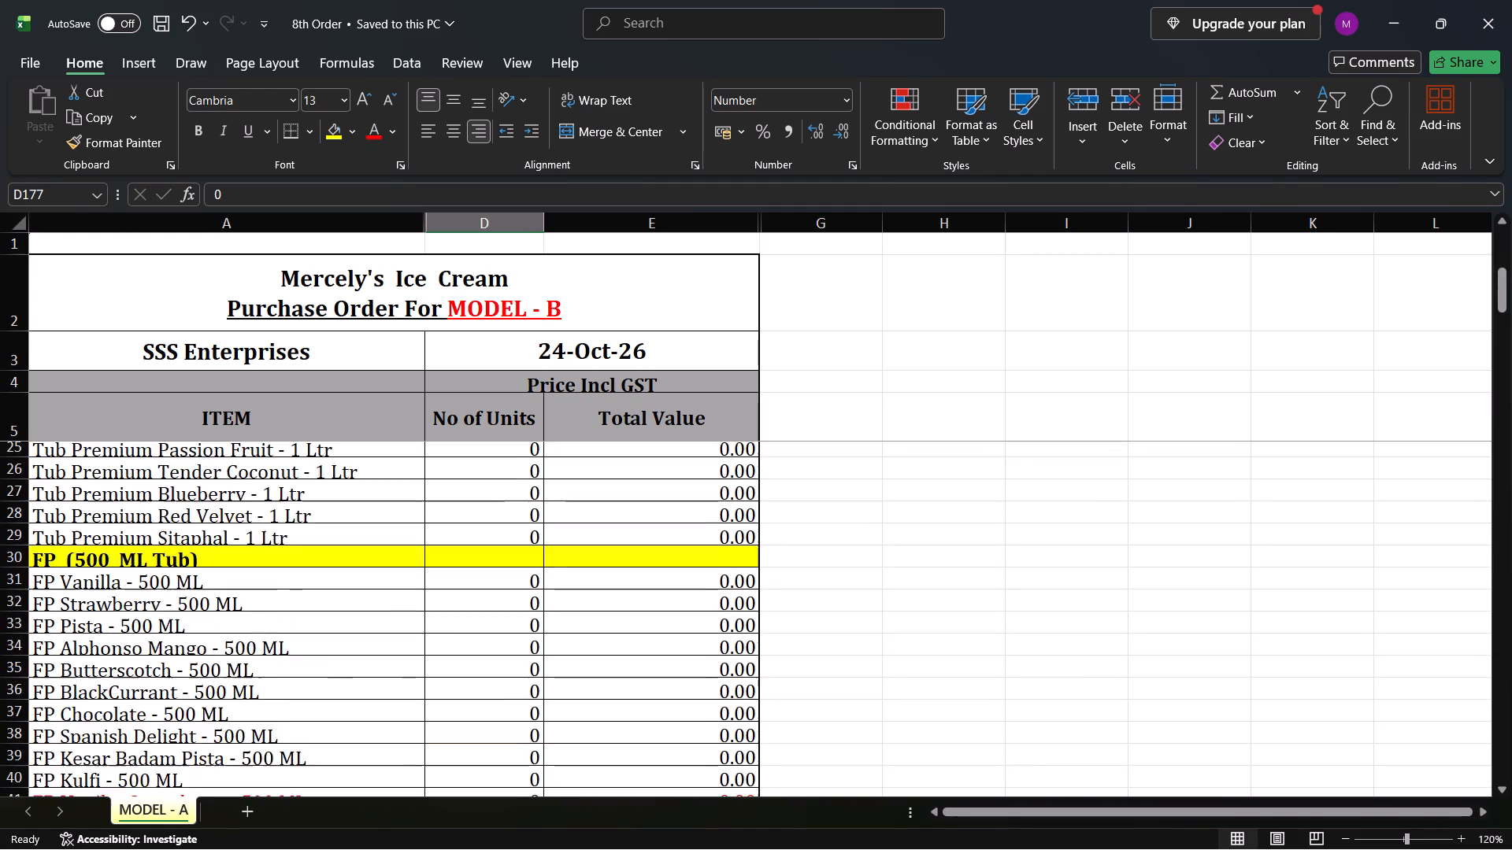
pyautogui.scroll(-12, 1116, 609)
pyautogui.scroll(8, 1115, 609)
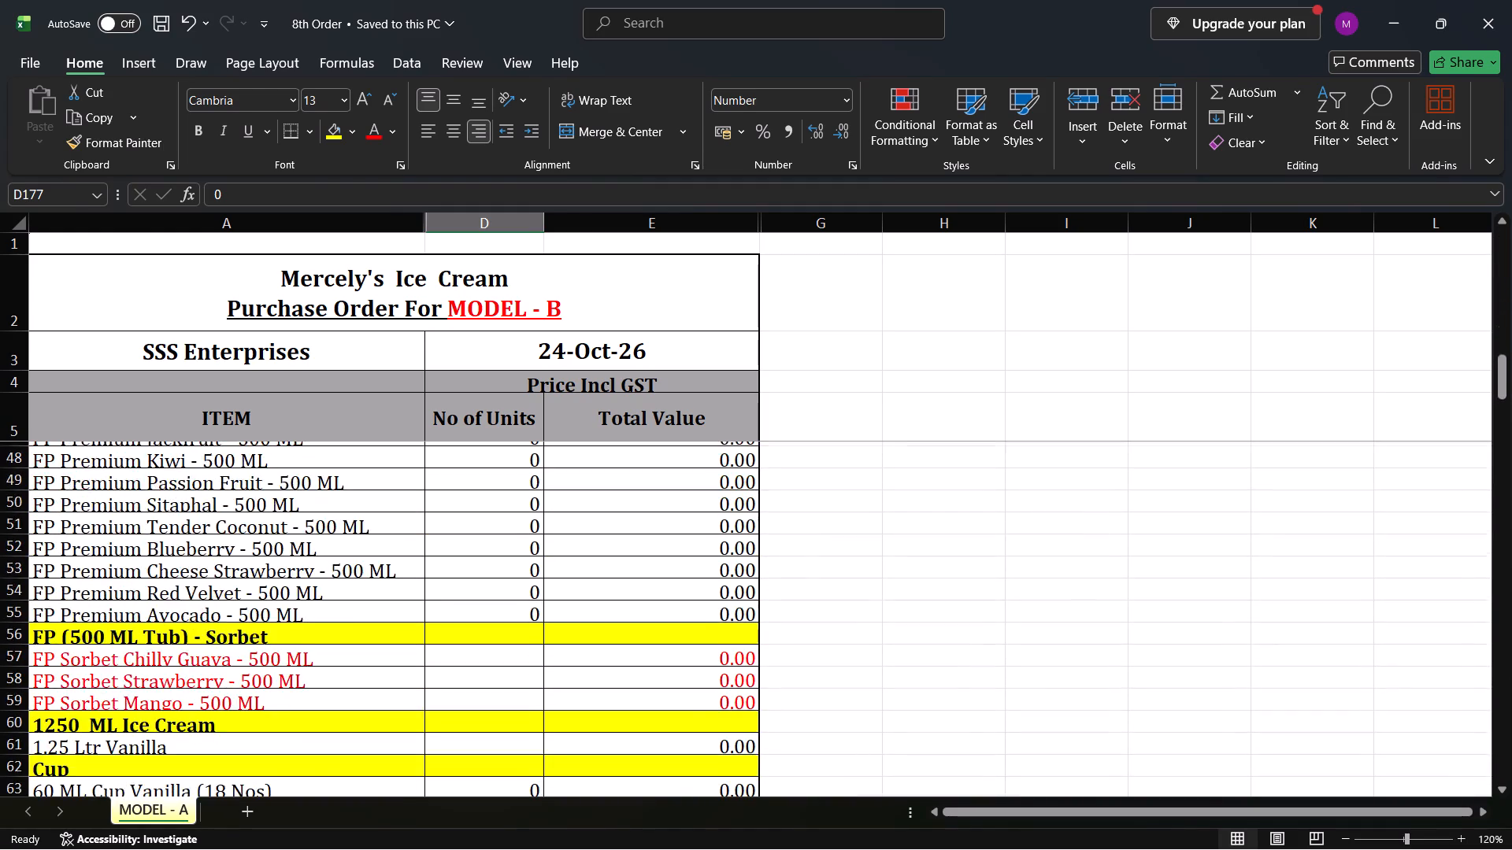
pyautogui.scroll(18, 1115, 609)
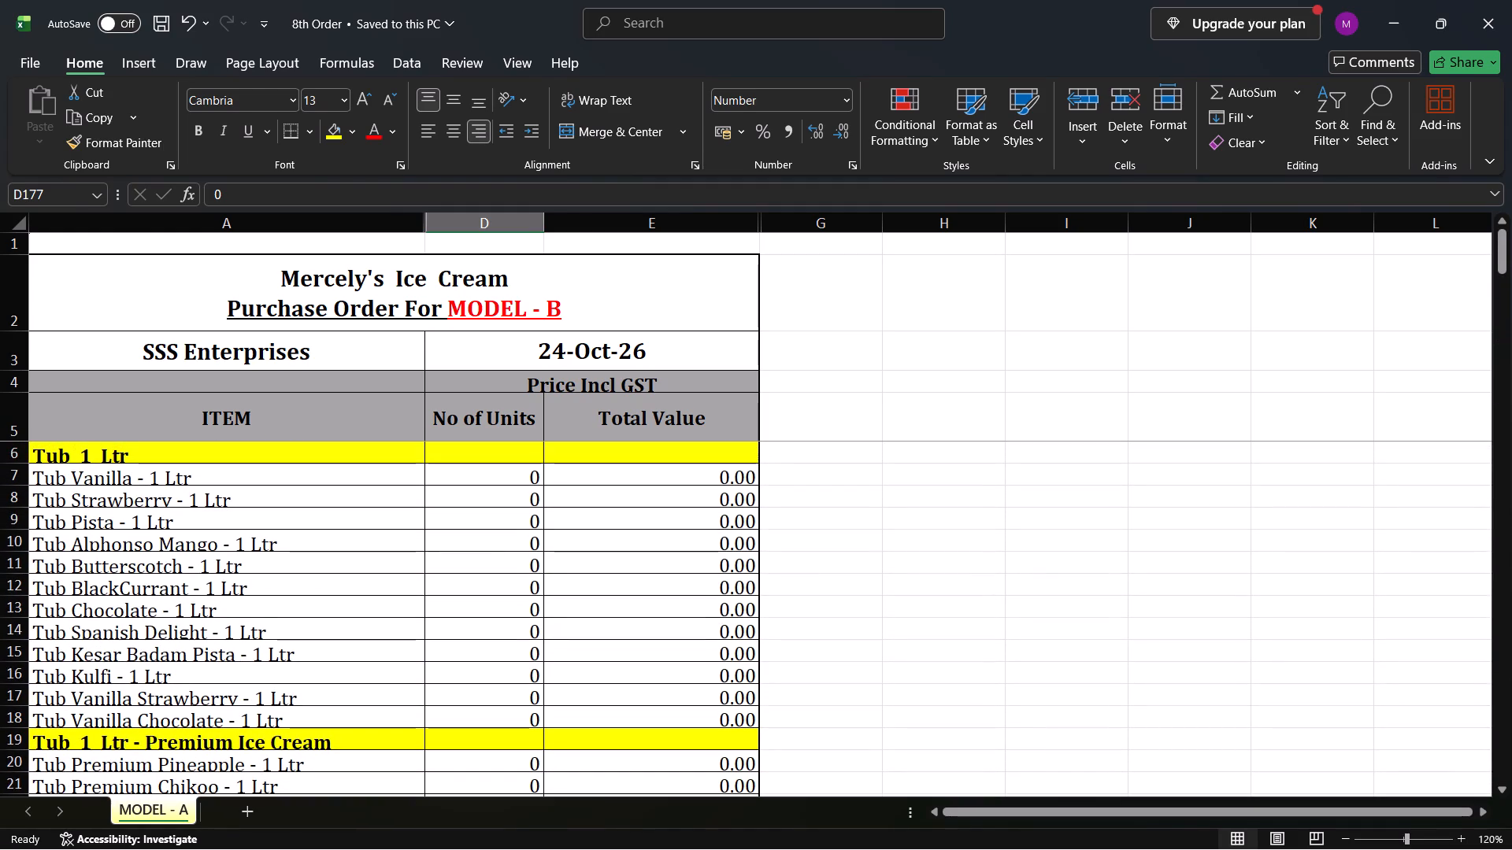
pyautogui.scroll(5, 1125, 611)
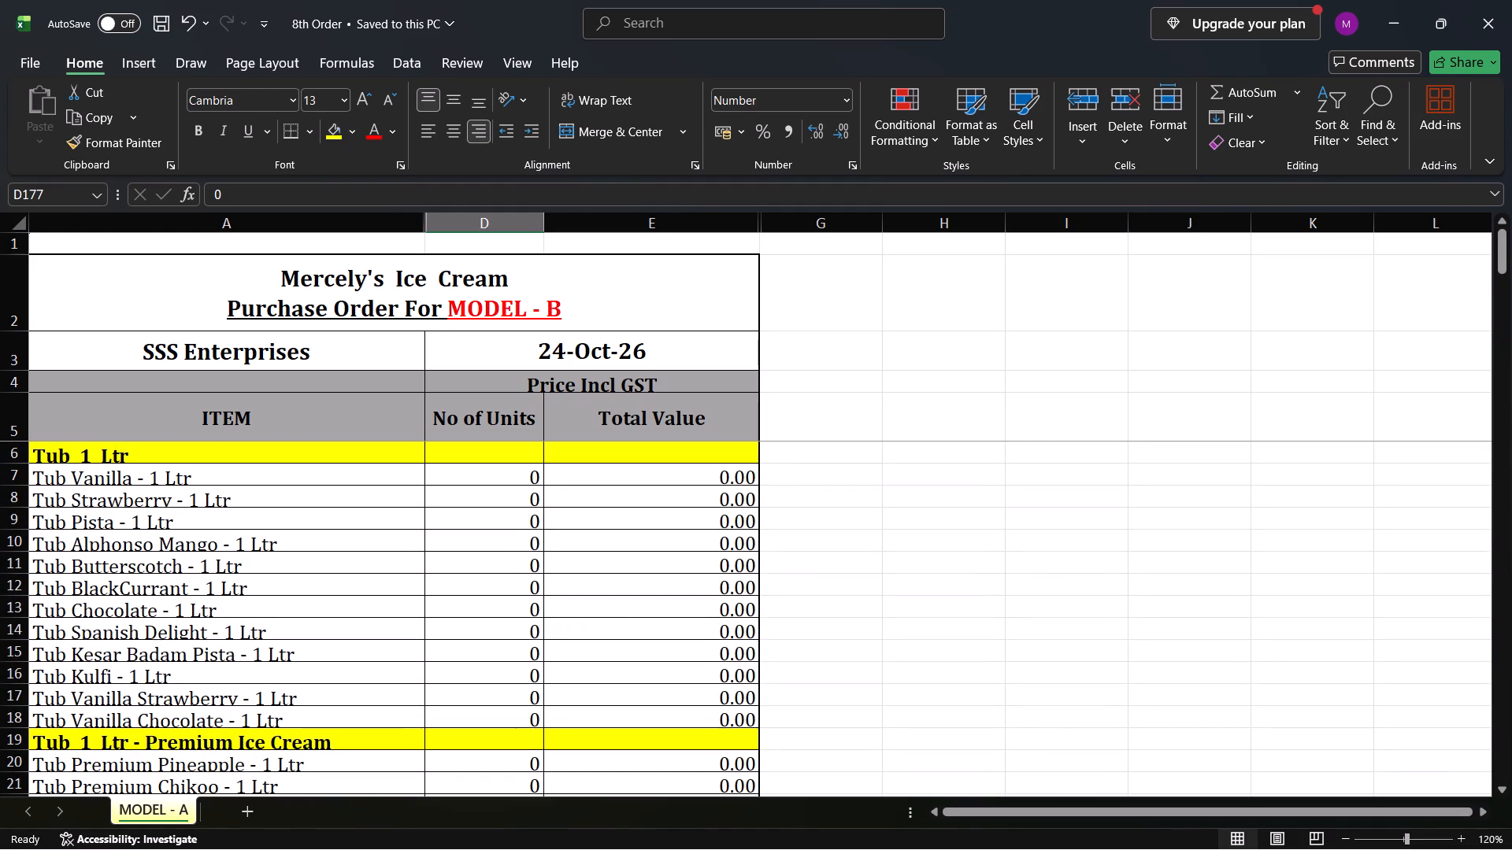
# Inspect the order date's formula in cell D3.
pyautogui.click(561, 353)
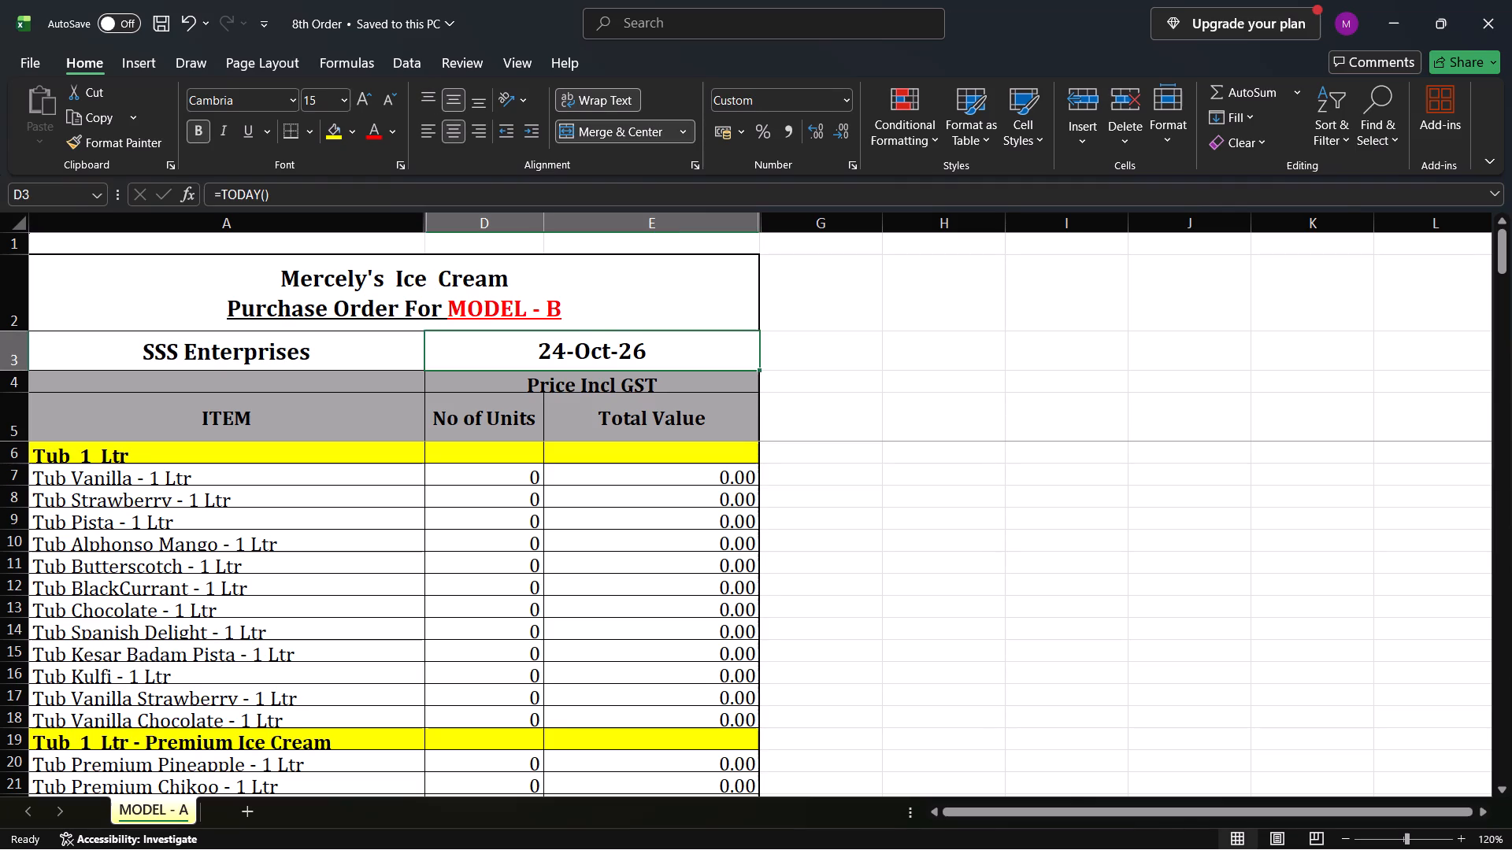
pyautogui.scroll(8, 551, 479)
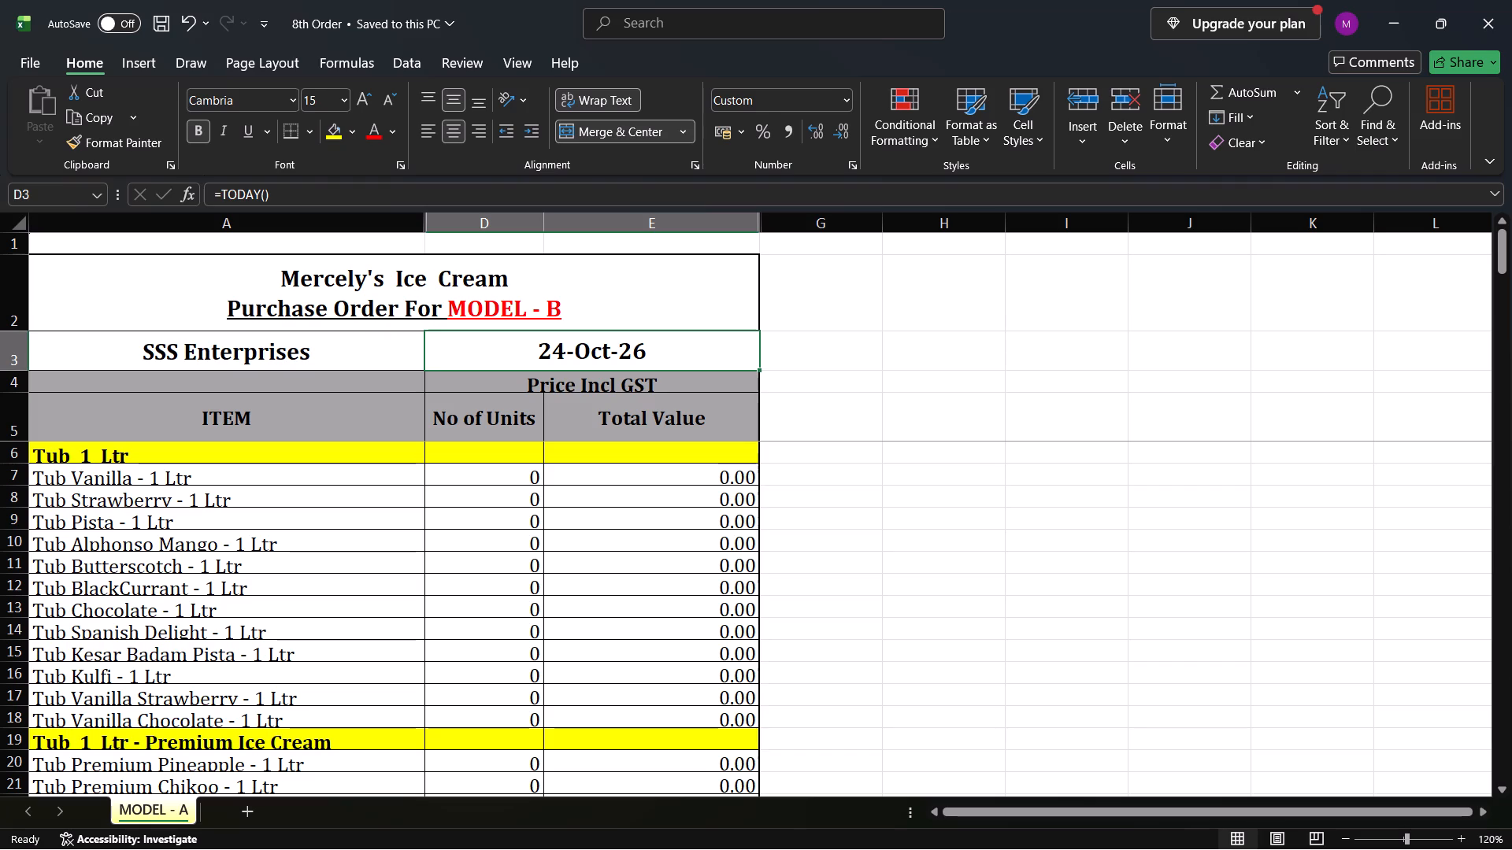
pyautogui.scroll(3, 487, 490)
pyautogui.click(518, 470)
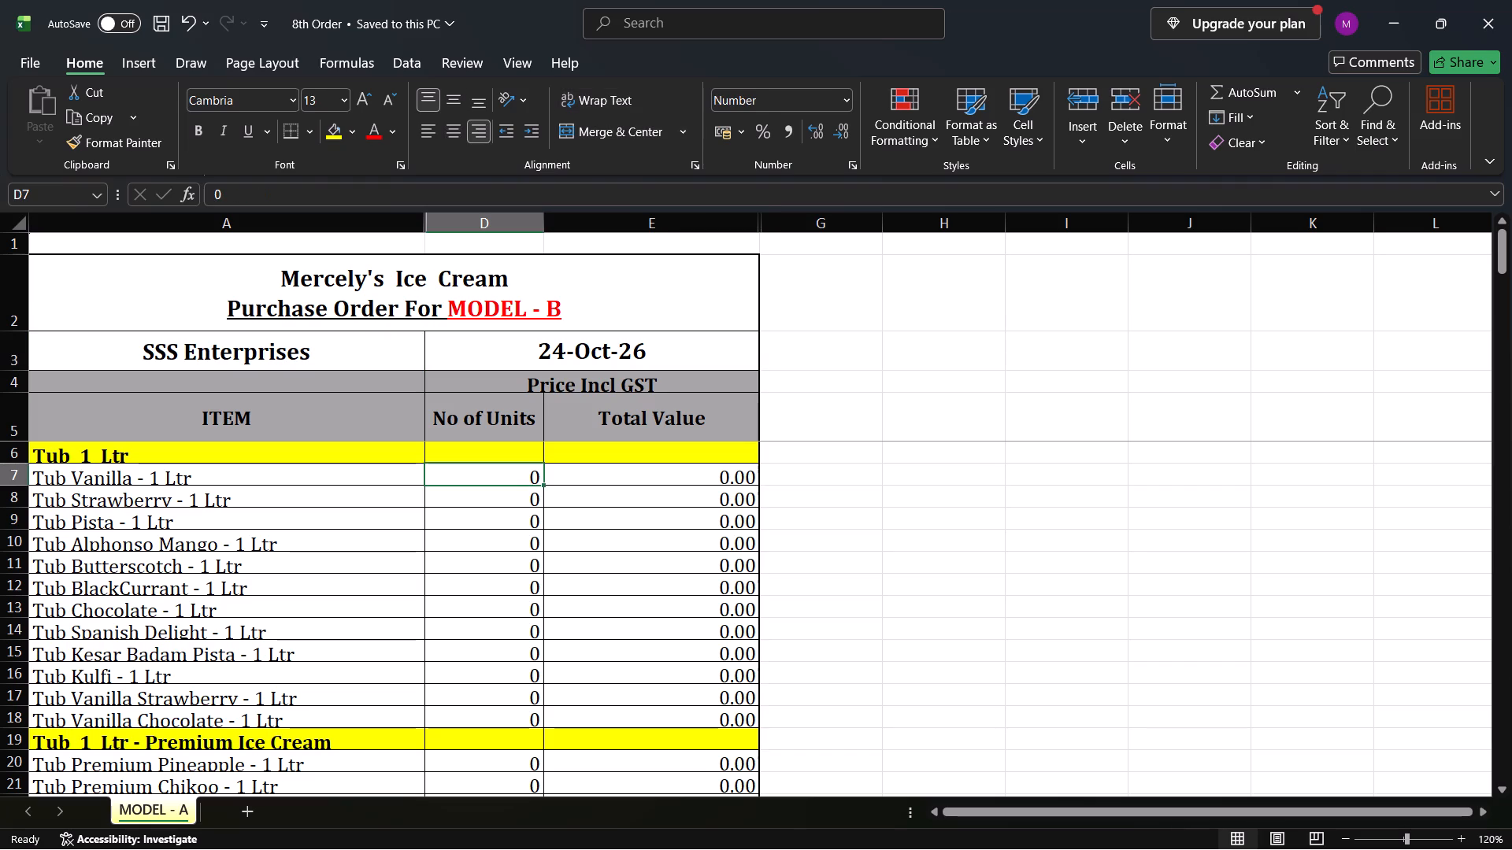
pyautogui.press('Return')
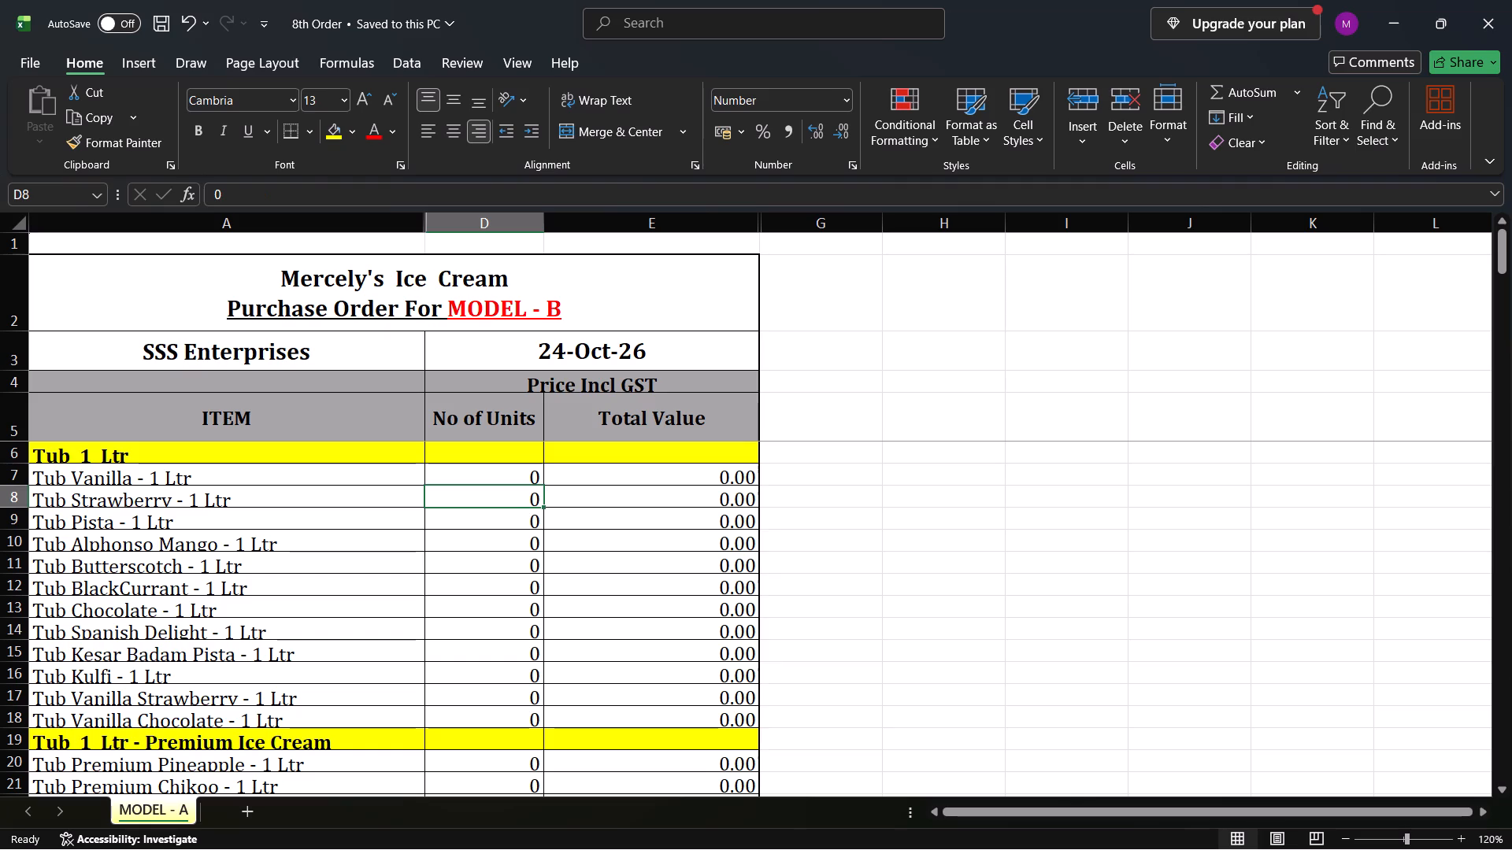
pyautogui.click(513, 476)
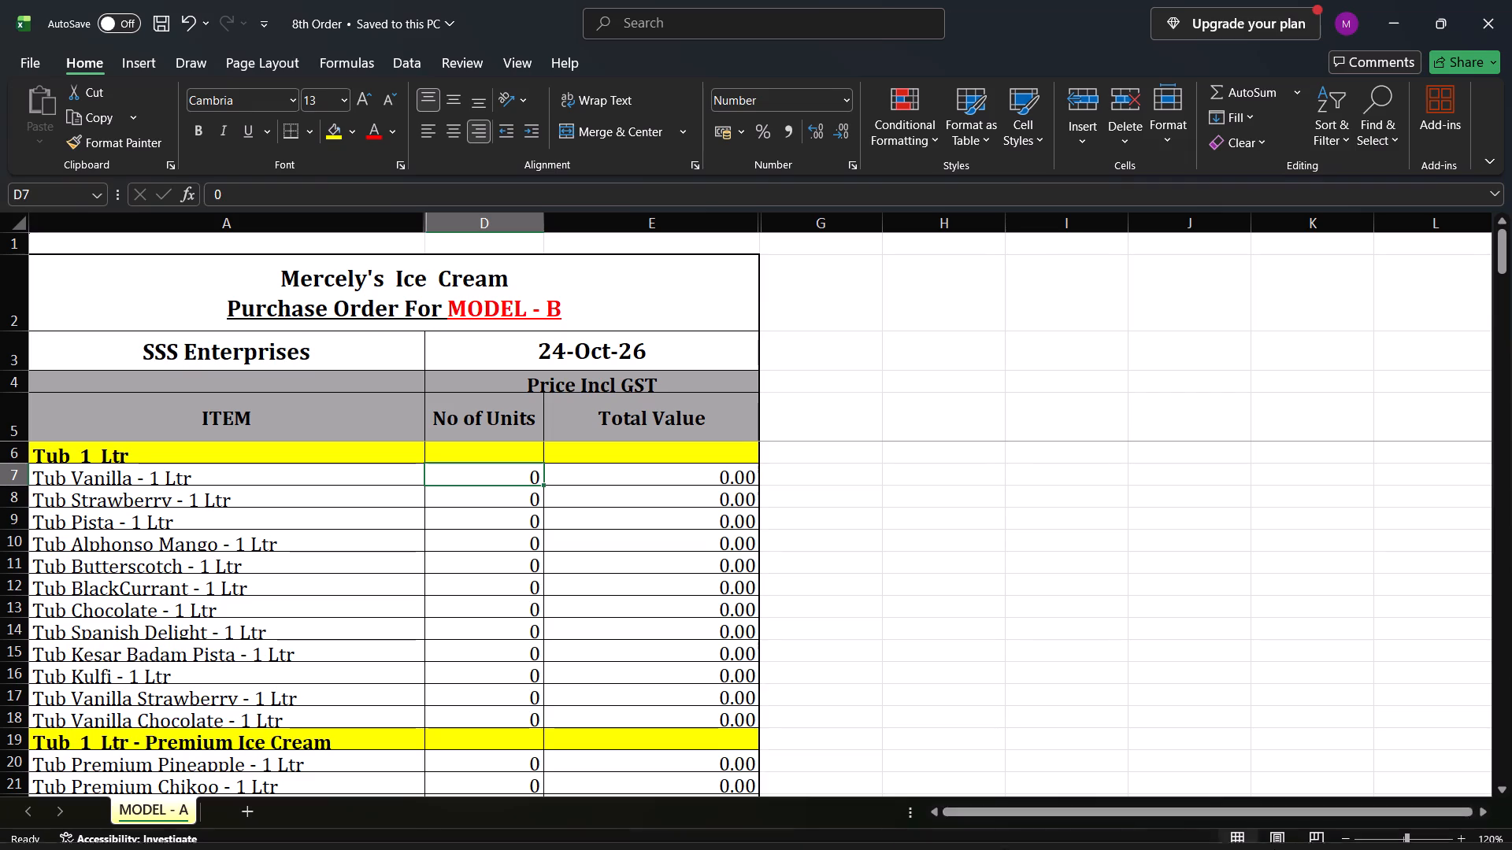
# Turn on the Night light in the Windows quick settings and return to the purchase order workbook.
pyautogui.click(1328, 833)
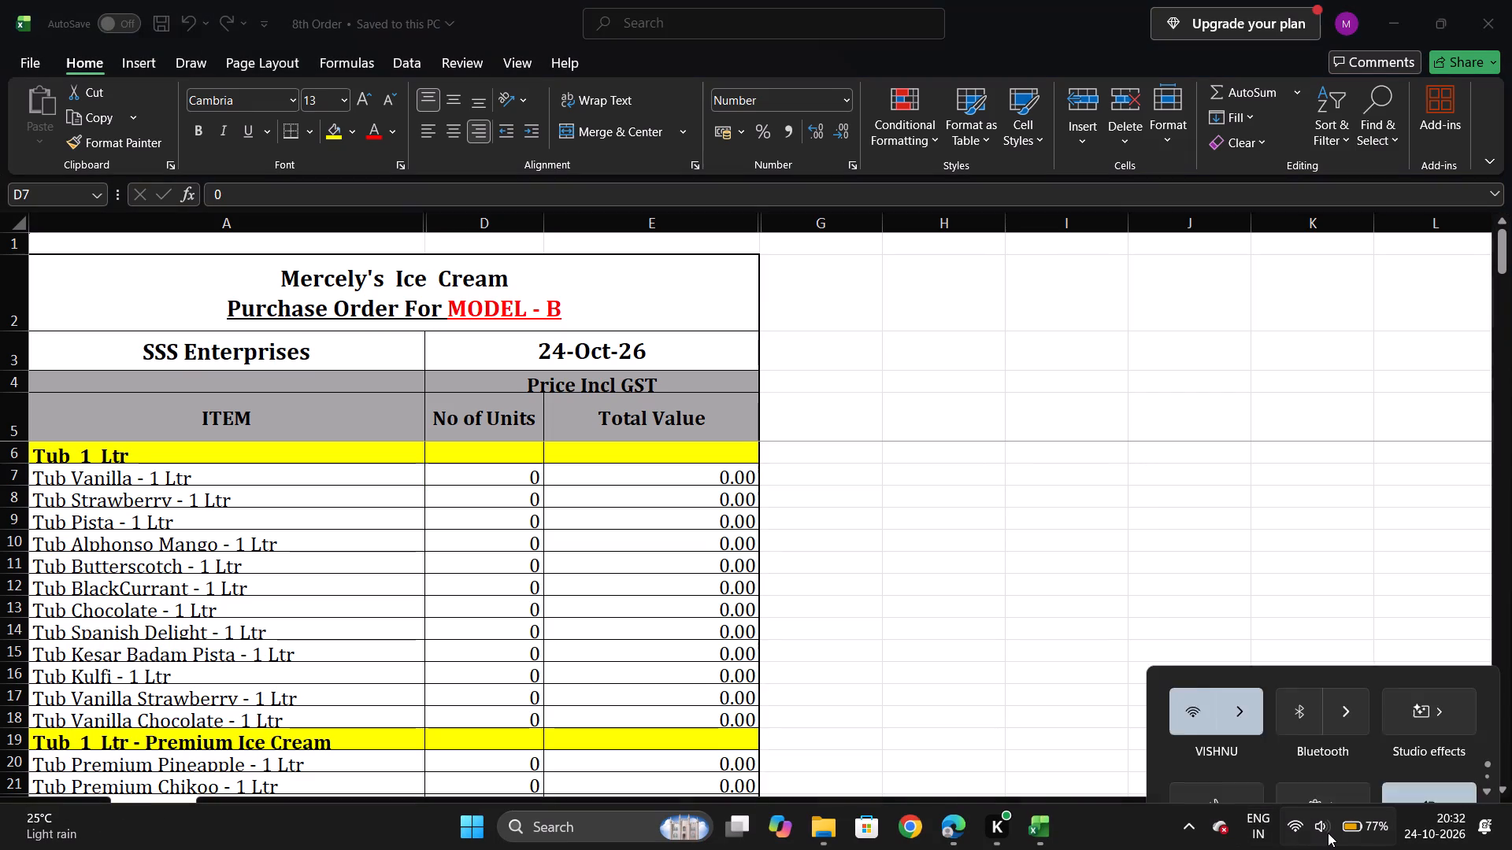
pyautogui.scroll(-2, 1418, 549)
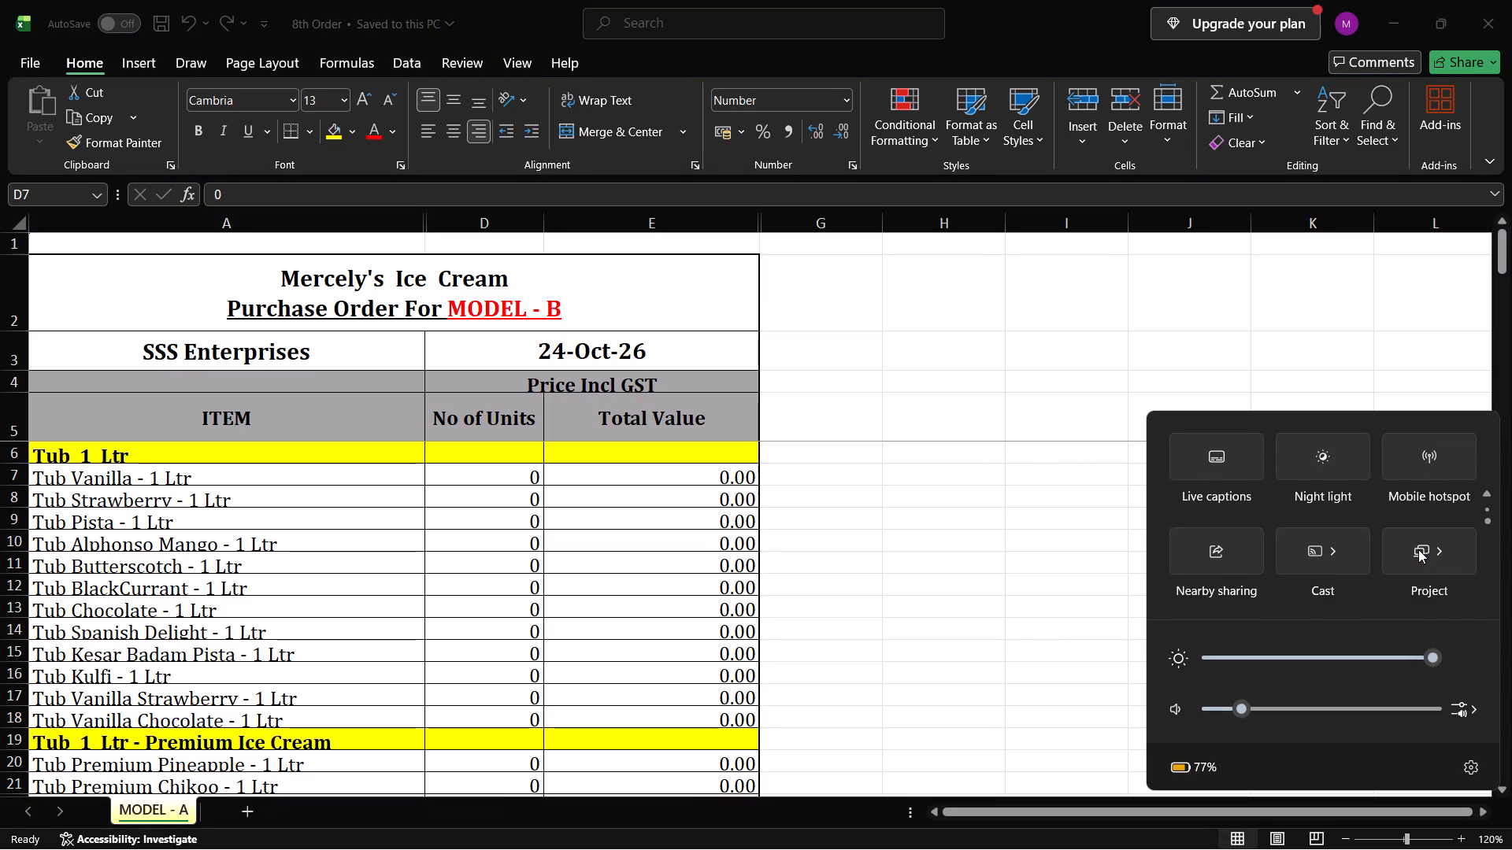
pyautogui.click(1310, 472)
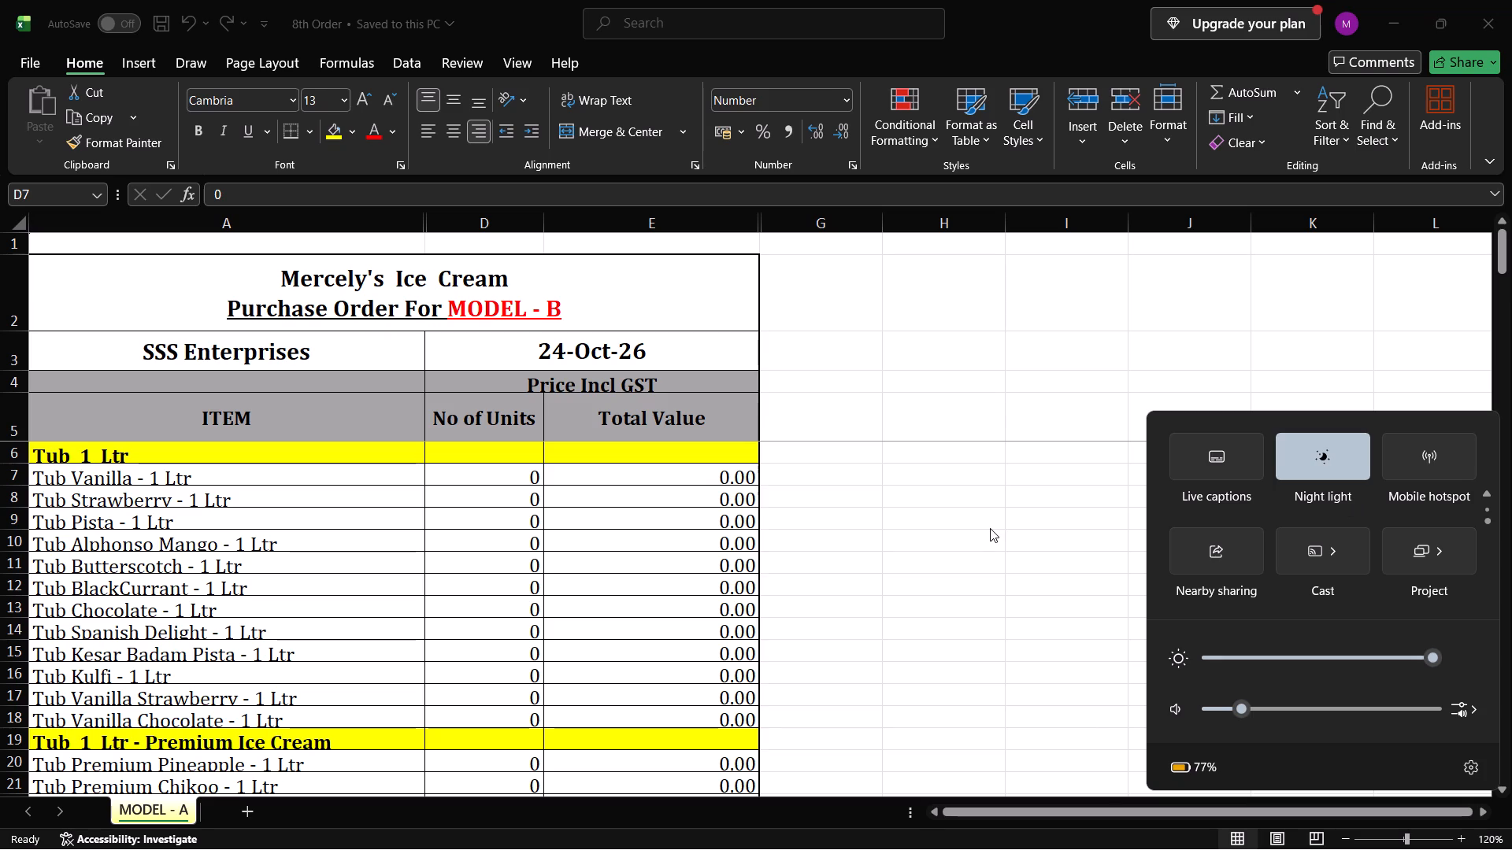
pyautogui.click(964, 483)
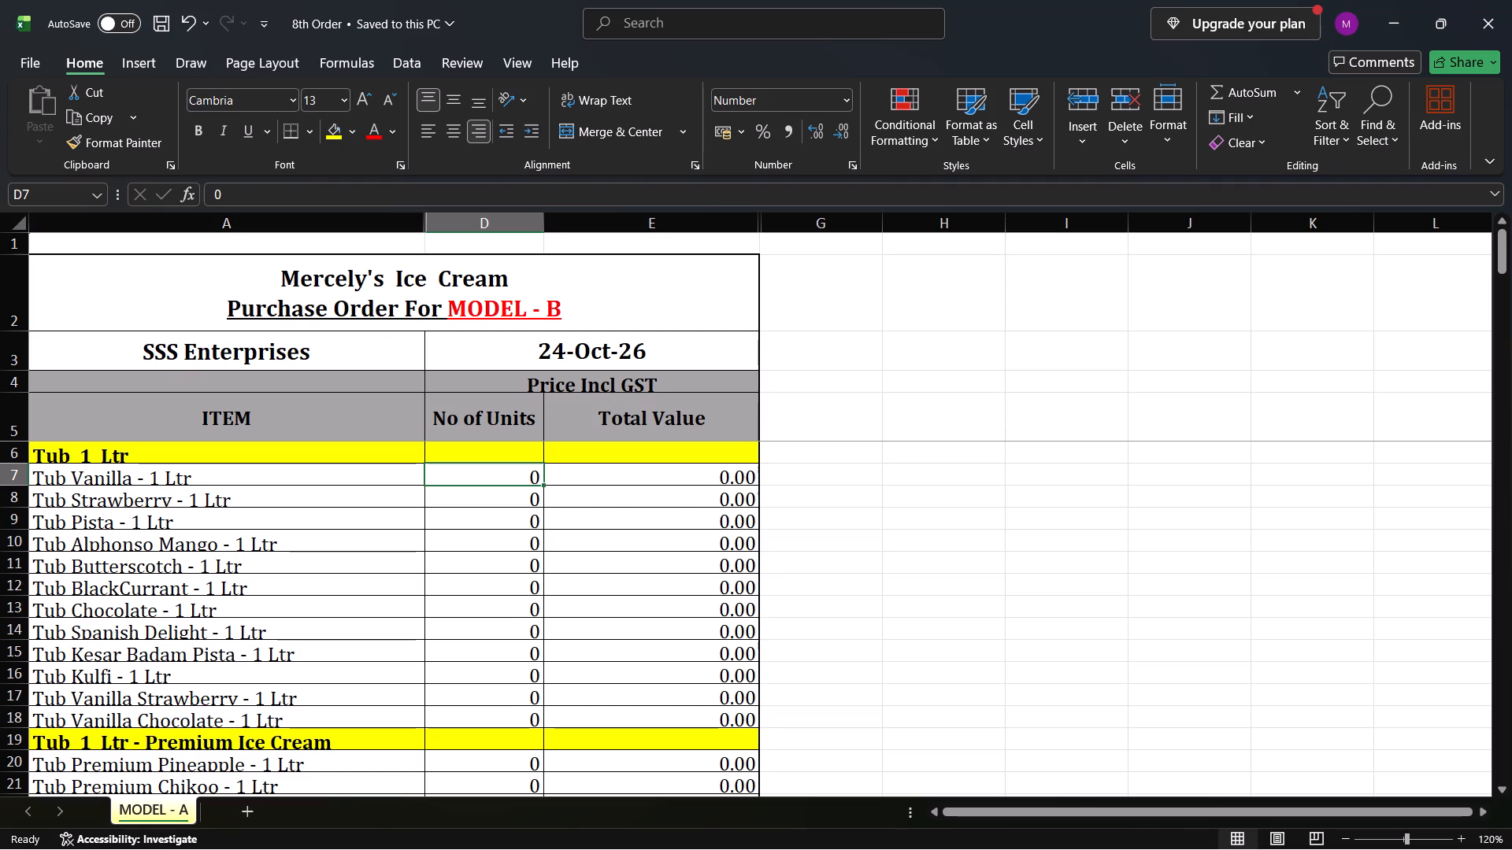
# Enter 1 as the number of units for Tub Chocolate - 1 Ltr in cell D13.
pyautogui.scroll(-2, 554, 479)
pyautogui.scroll(2, 306, 542)
pyautogui.click(481, 609)
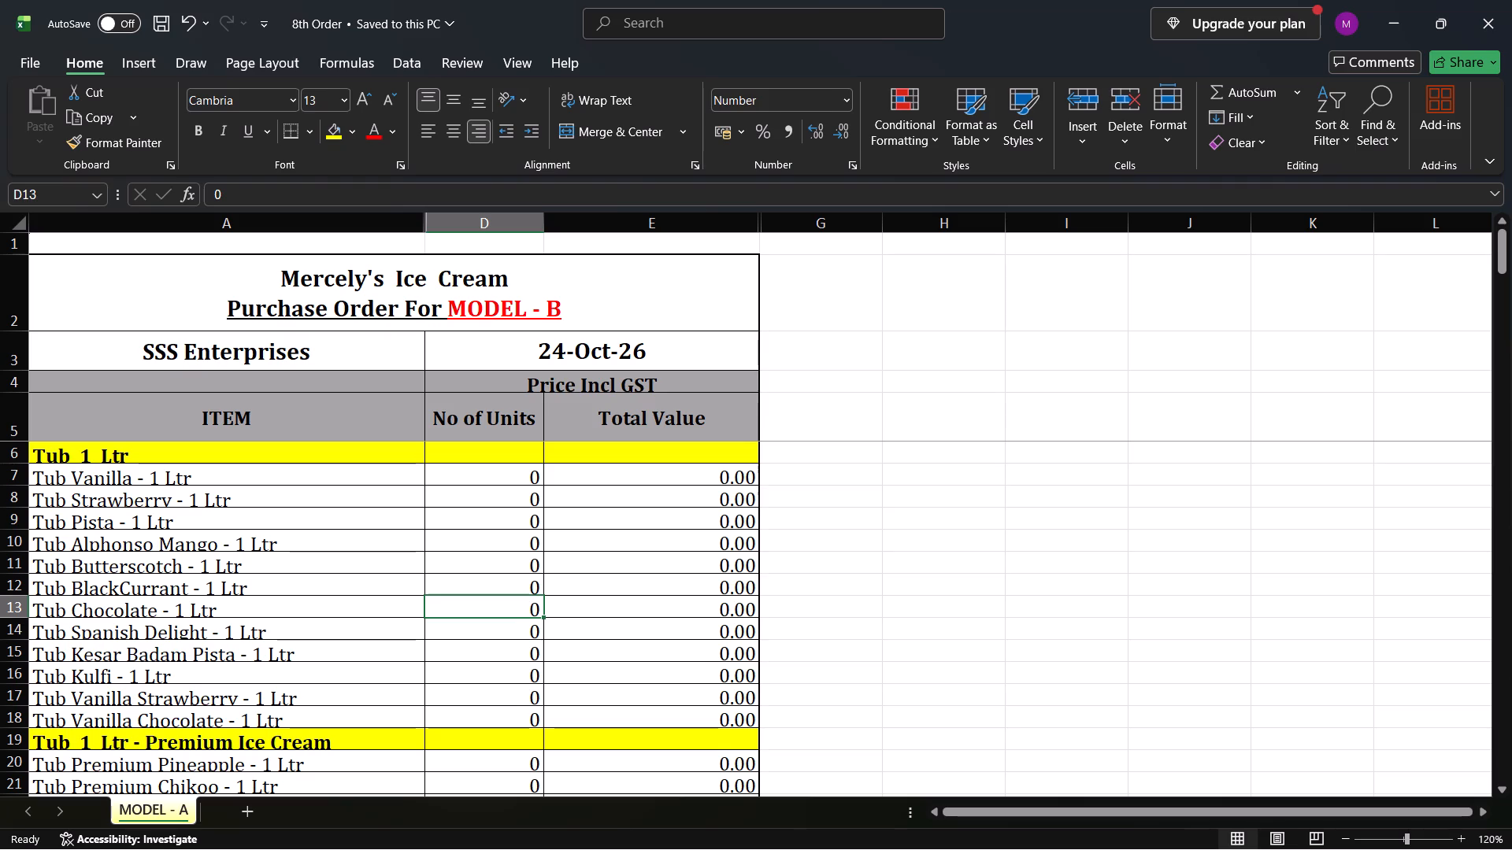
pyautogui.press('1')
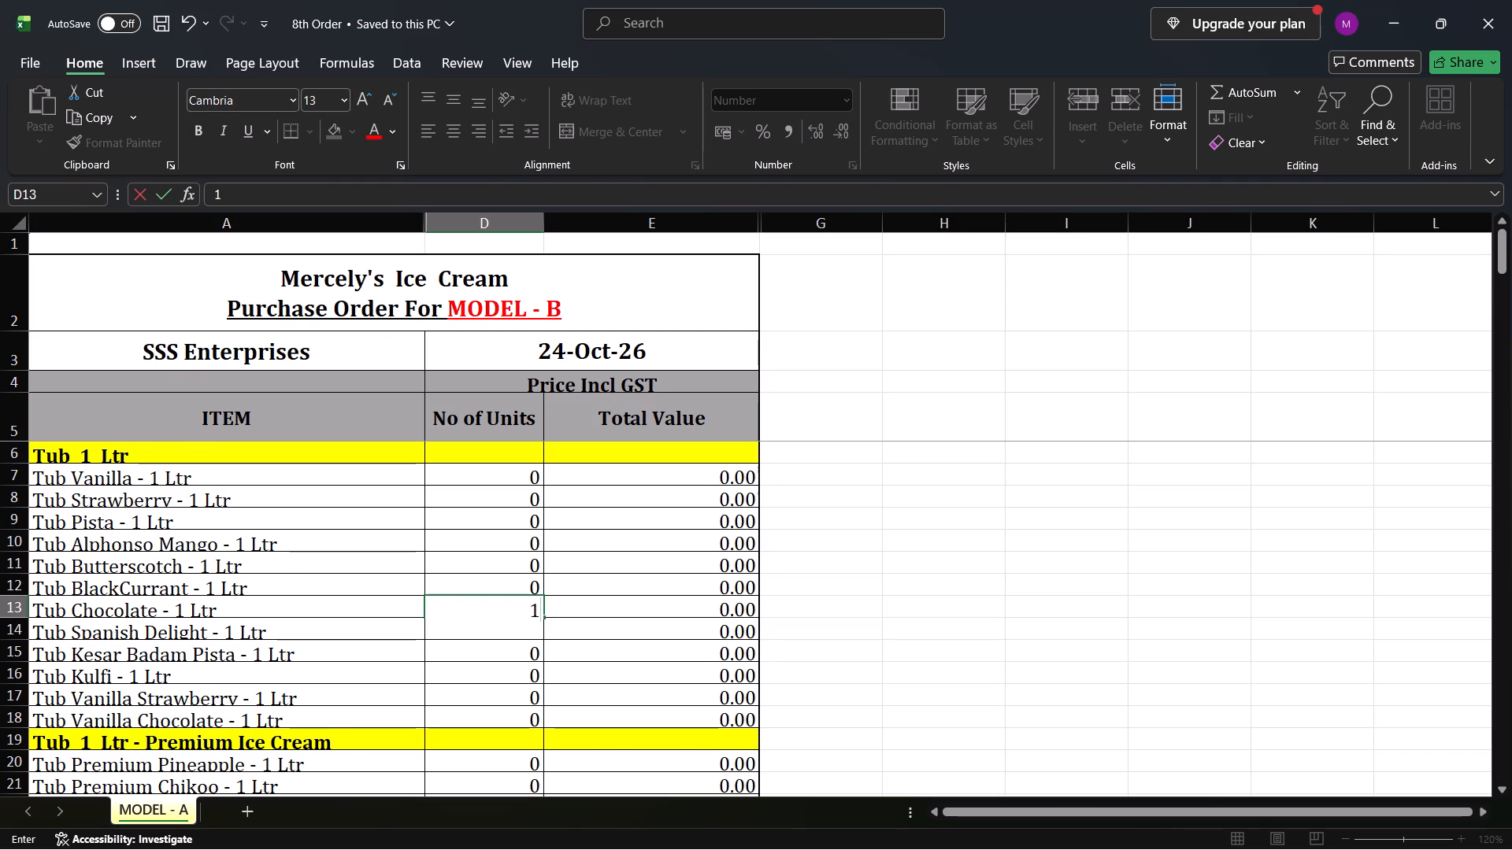
# Set the number of units for Tub Premium Blueberry - 1 Ltr to 2.
pyautogui.scroll(-2, 213, 618)
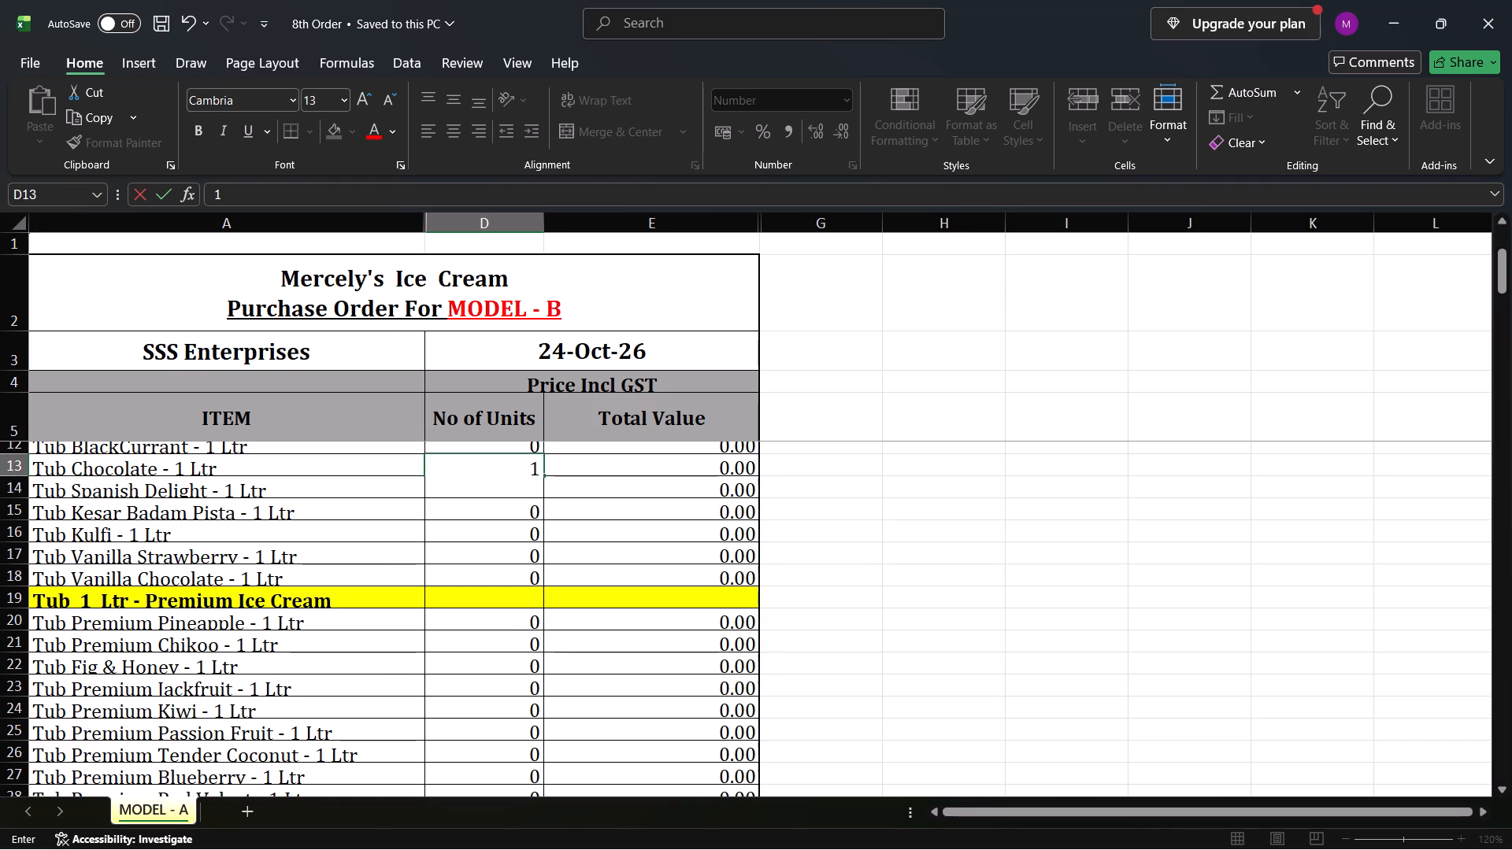
pyautogui.scroll(-1, 253, 728)
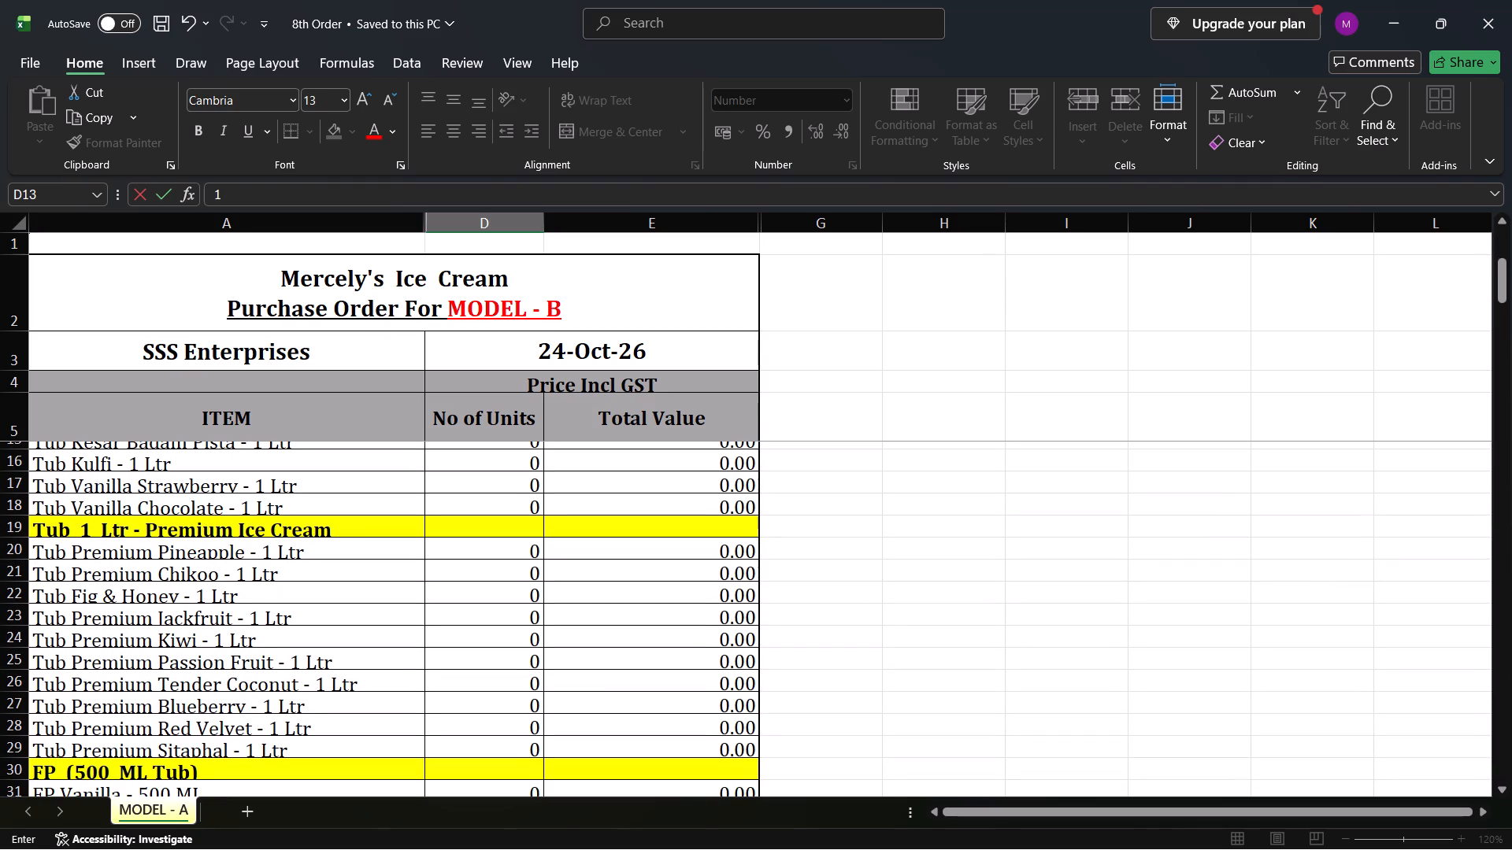
pyautogui.click(461, 703)
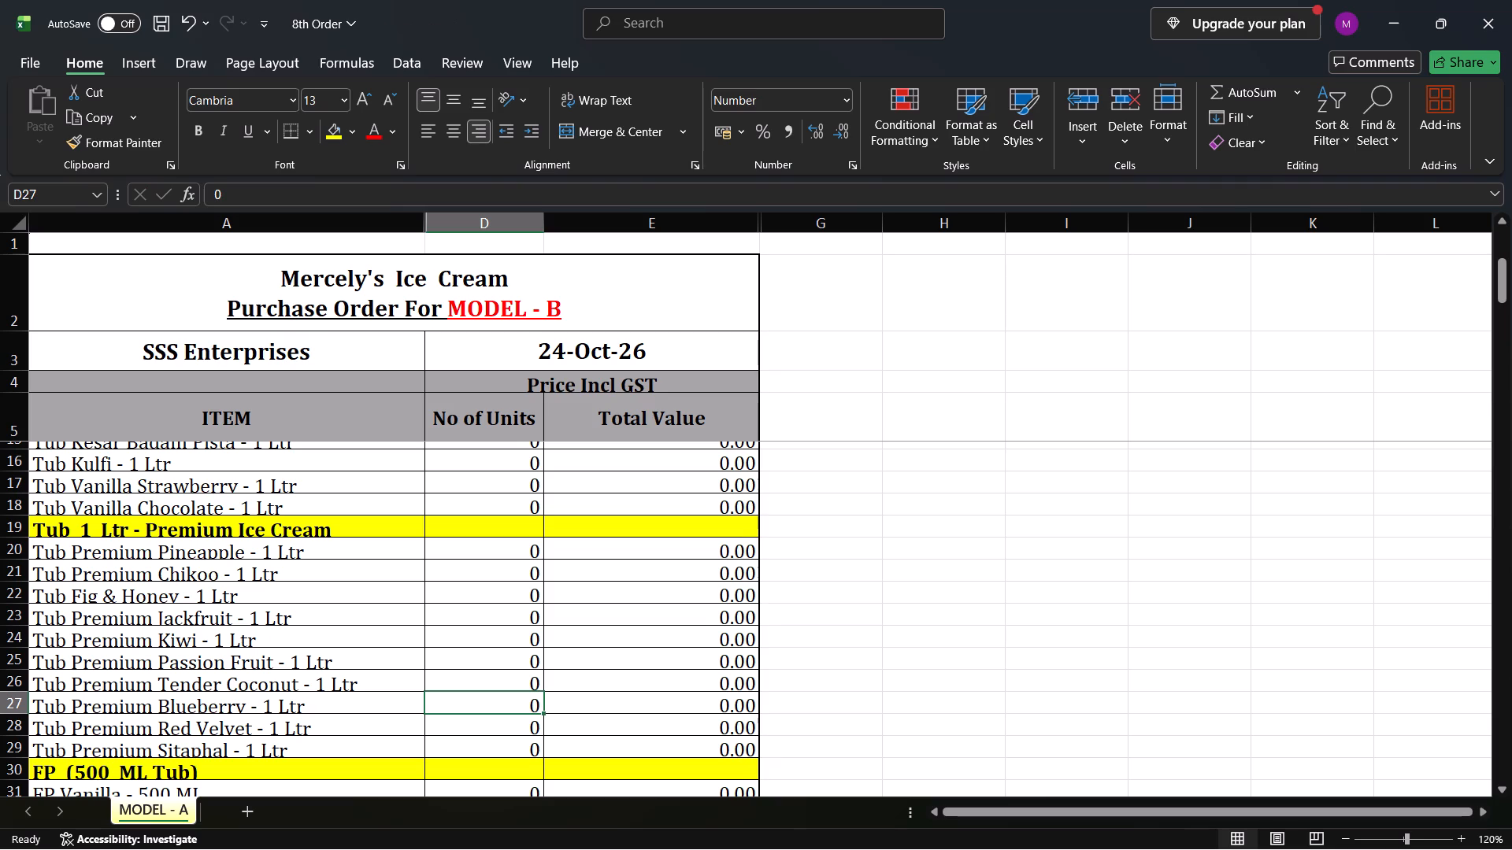
pyautogui.press('1')
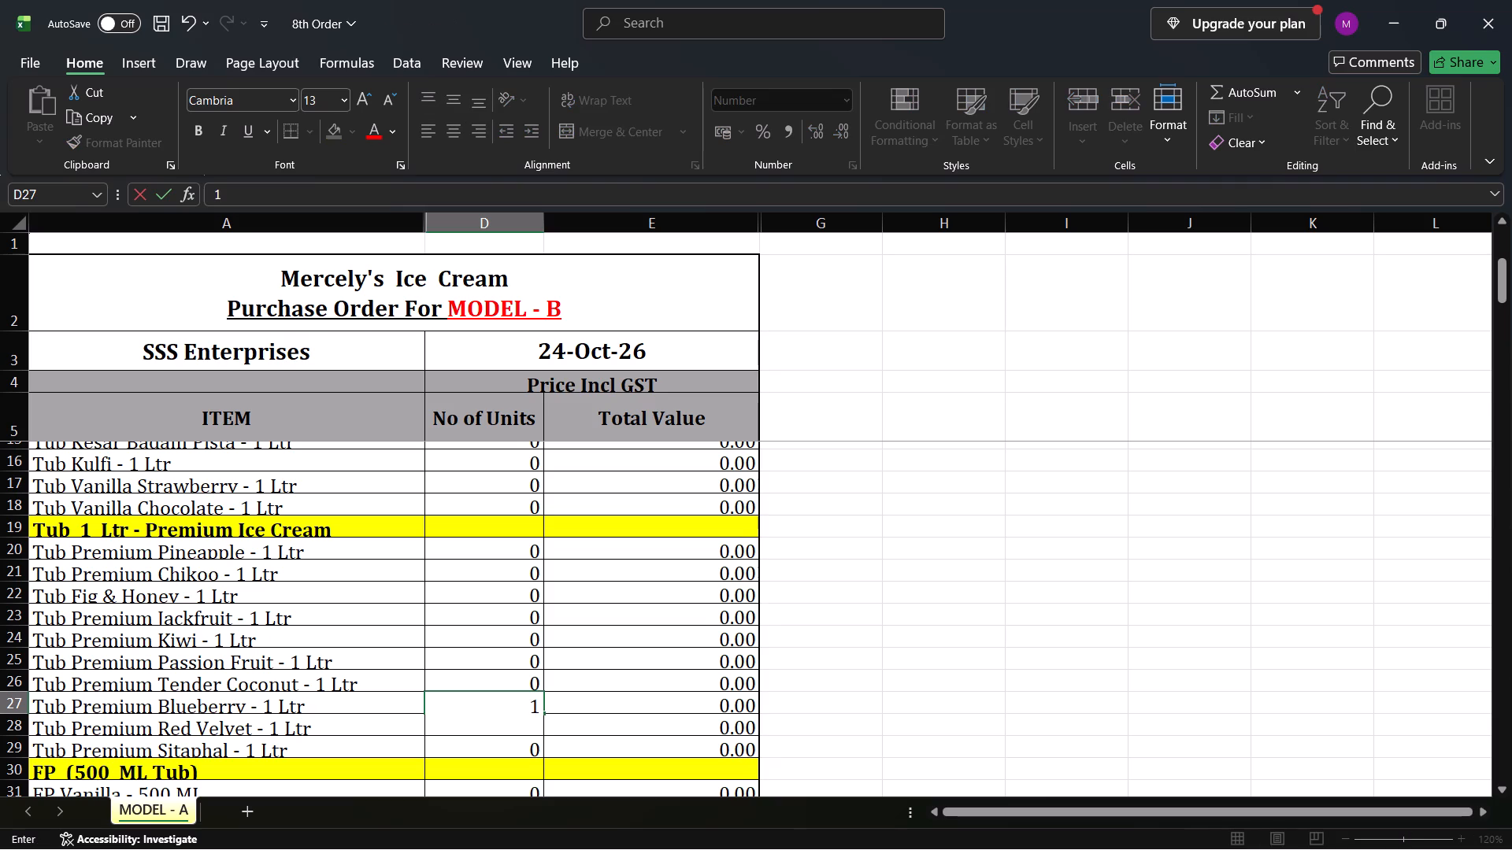
pyautogui.scroll(3, 474, 484)
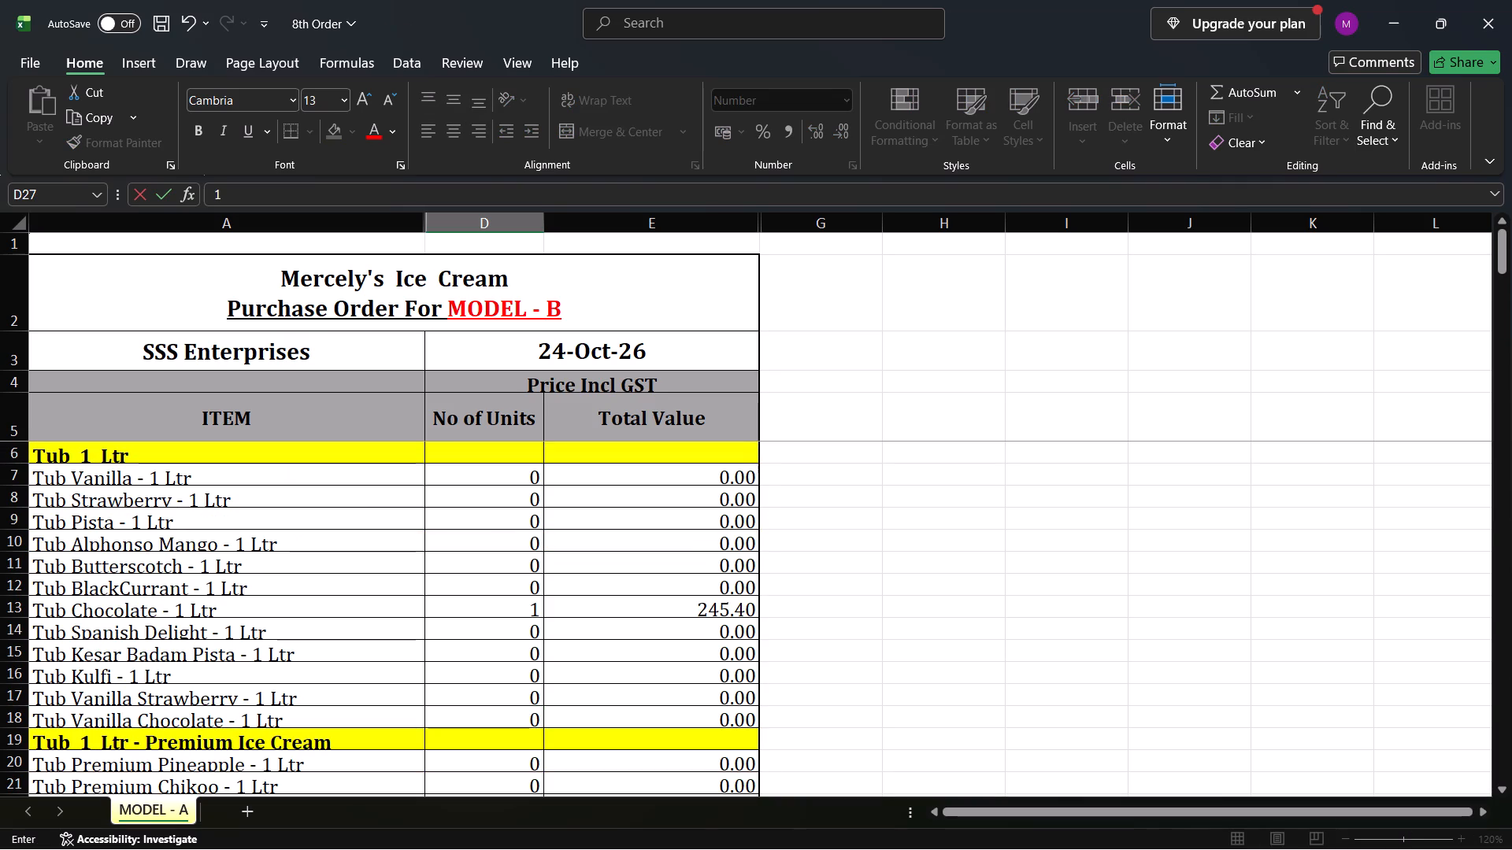
pyautogui.scroll(-1, 477, 615)
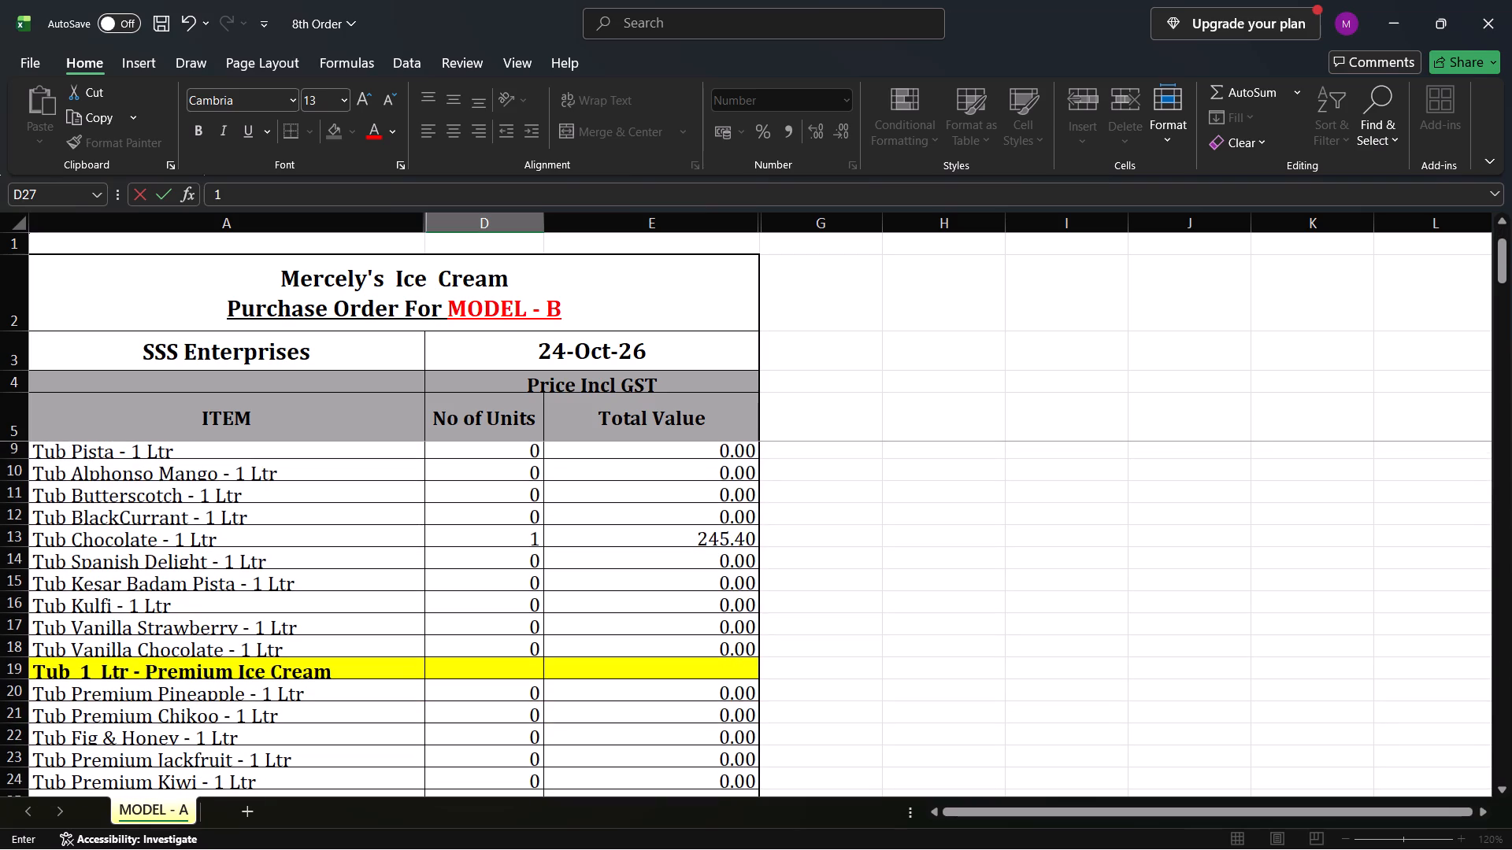
pyautogui.scroll(-2, 477, 615)
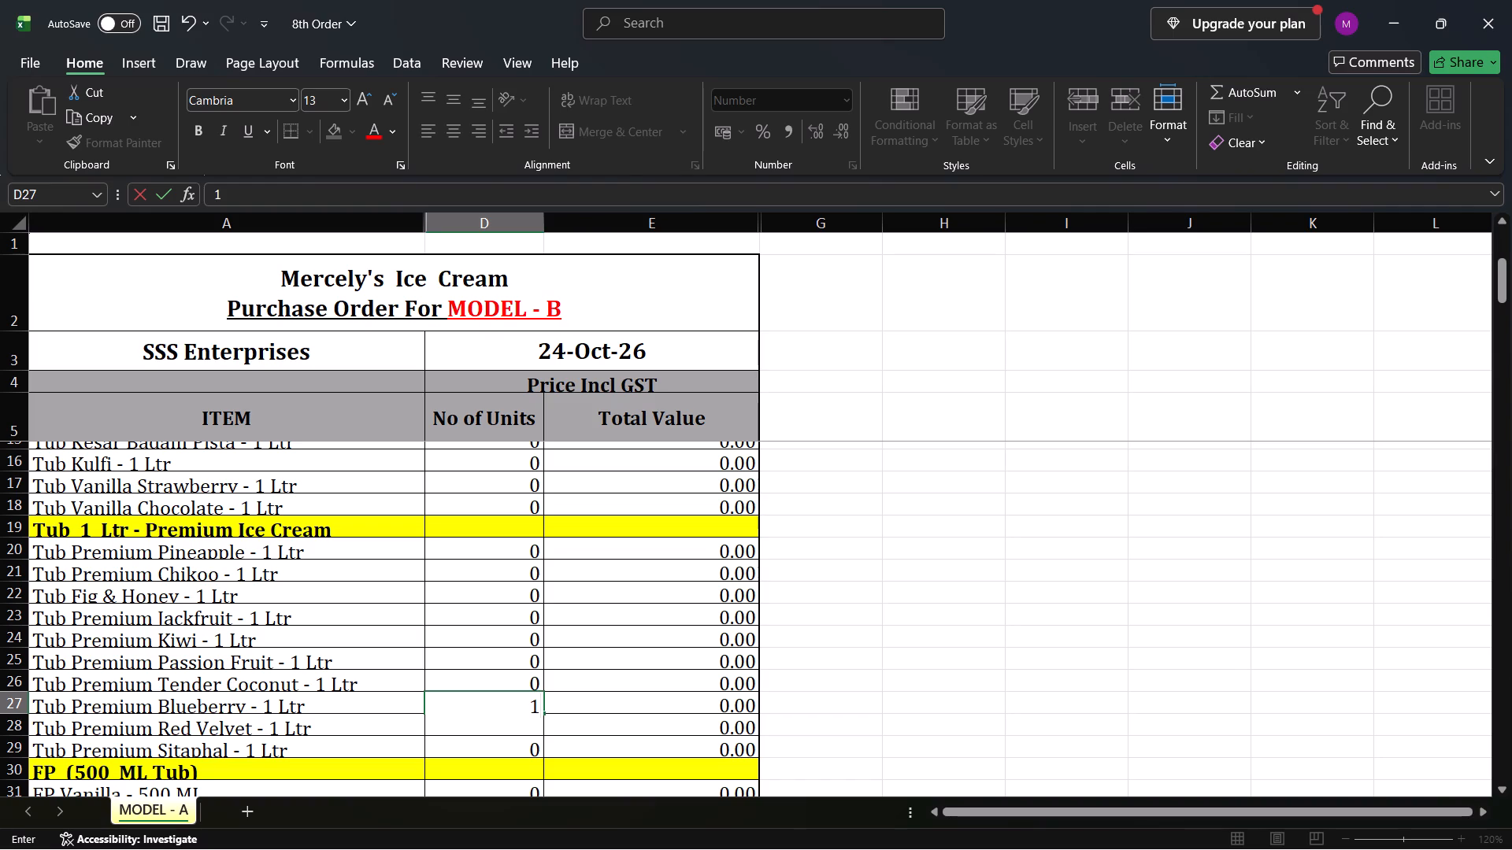
pyautogui.press('BackSpace')
pyautogui.press('2')
pyautogui.click(519, 630)
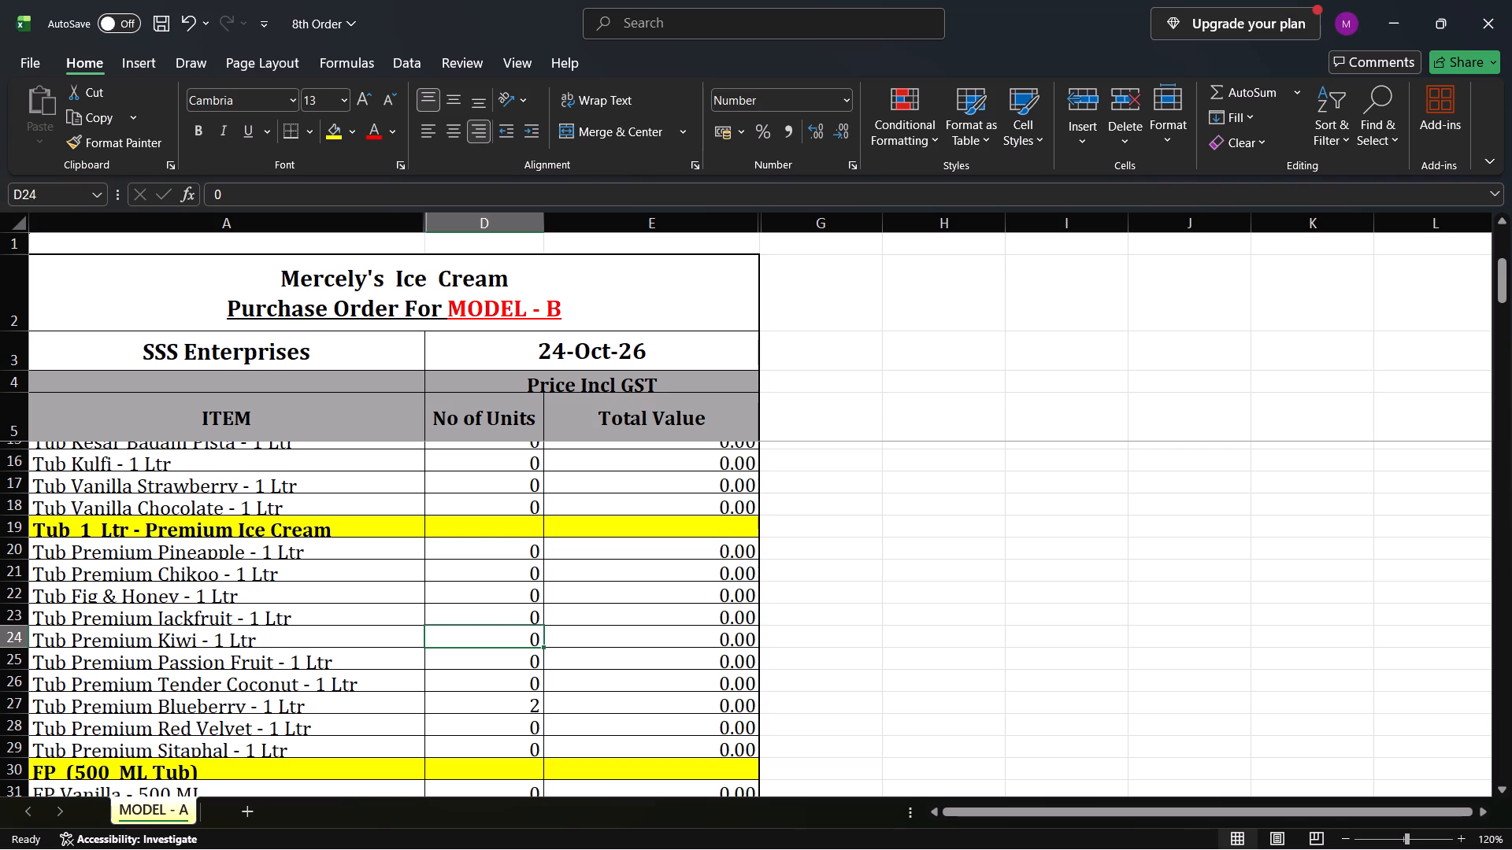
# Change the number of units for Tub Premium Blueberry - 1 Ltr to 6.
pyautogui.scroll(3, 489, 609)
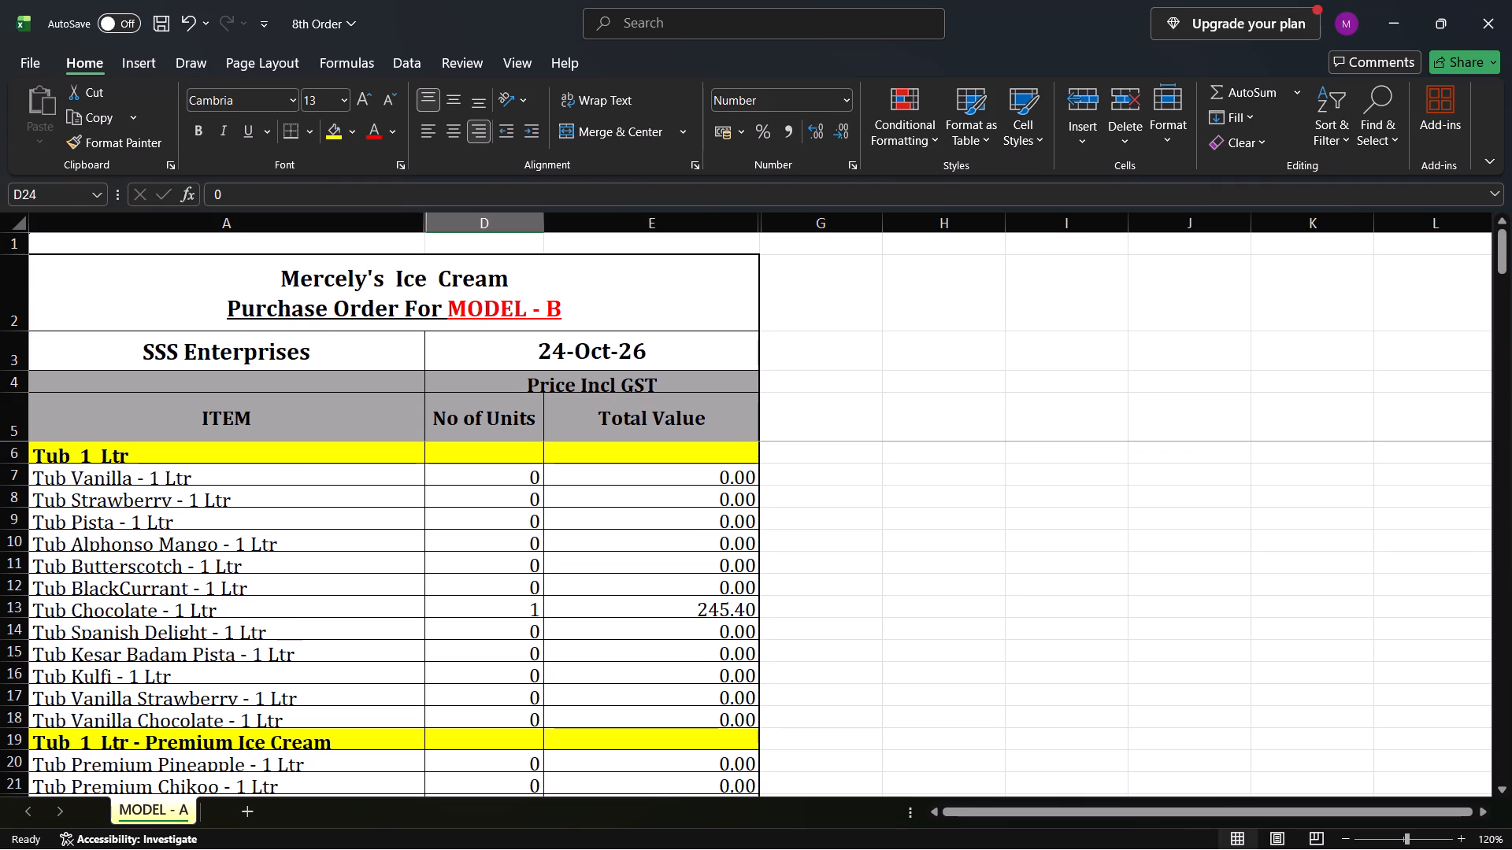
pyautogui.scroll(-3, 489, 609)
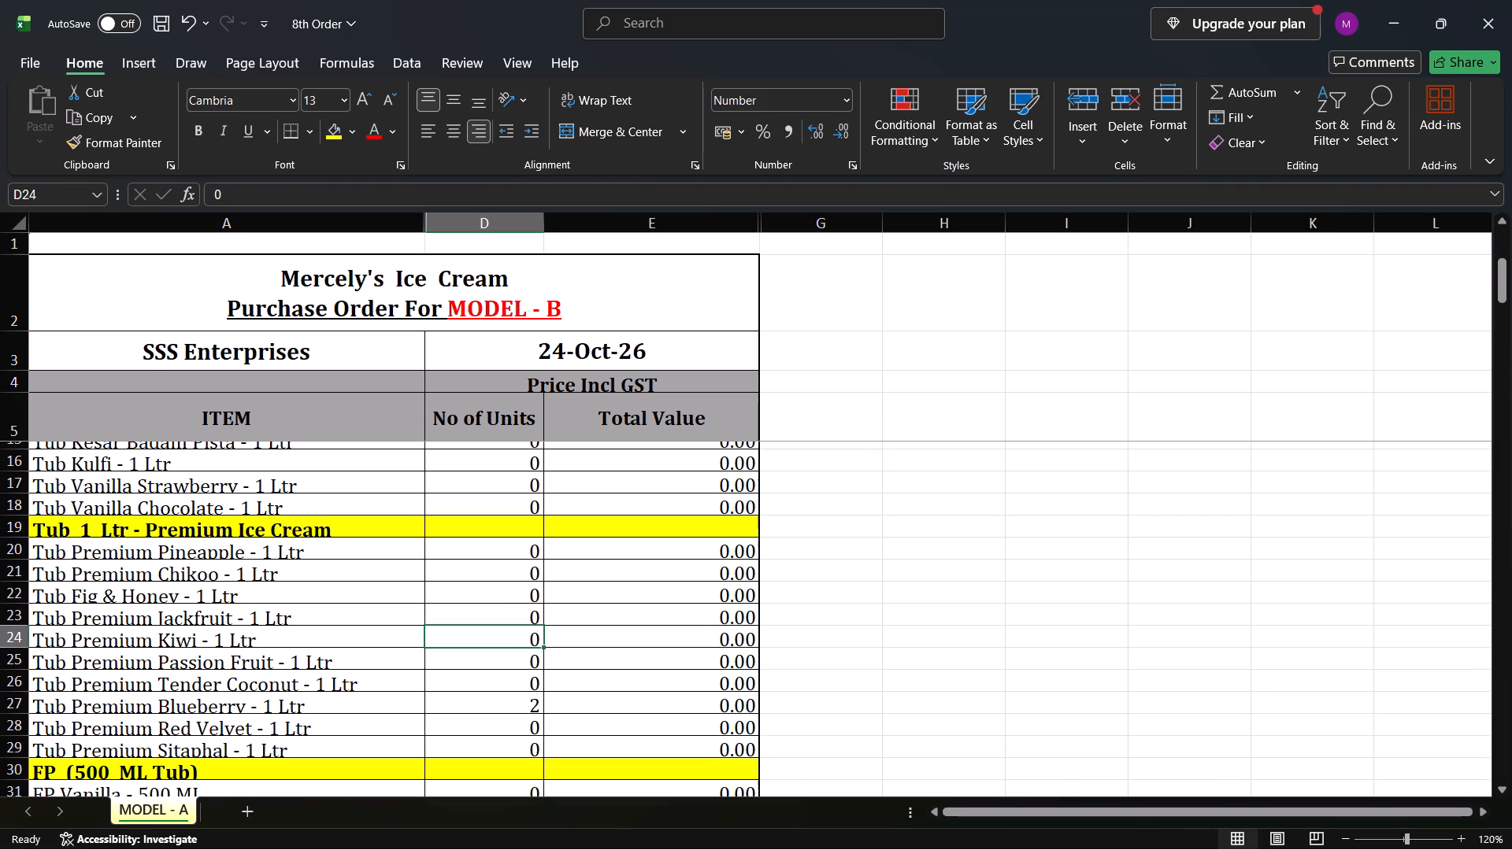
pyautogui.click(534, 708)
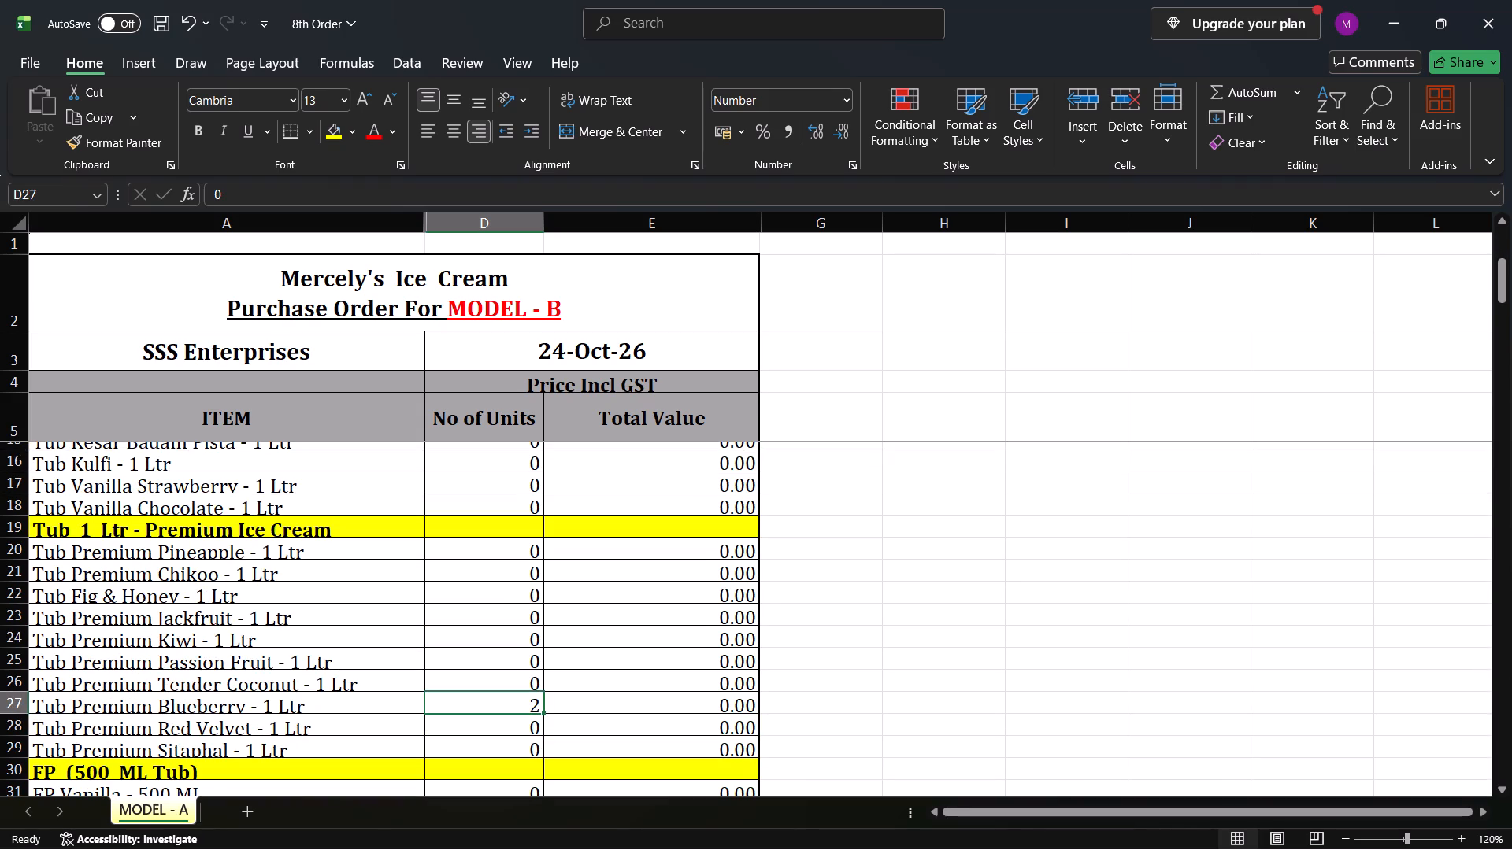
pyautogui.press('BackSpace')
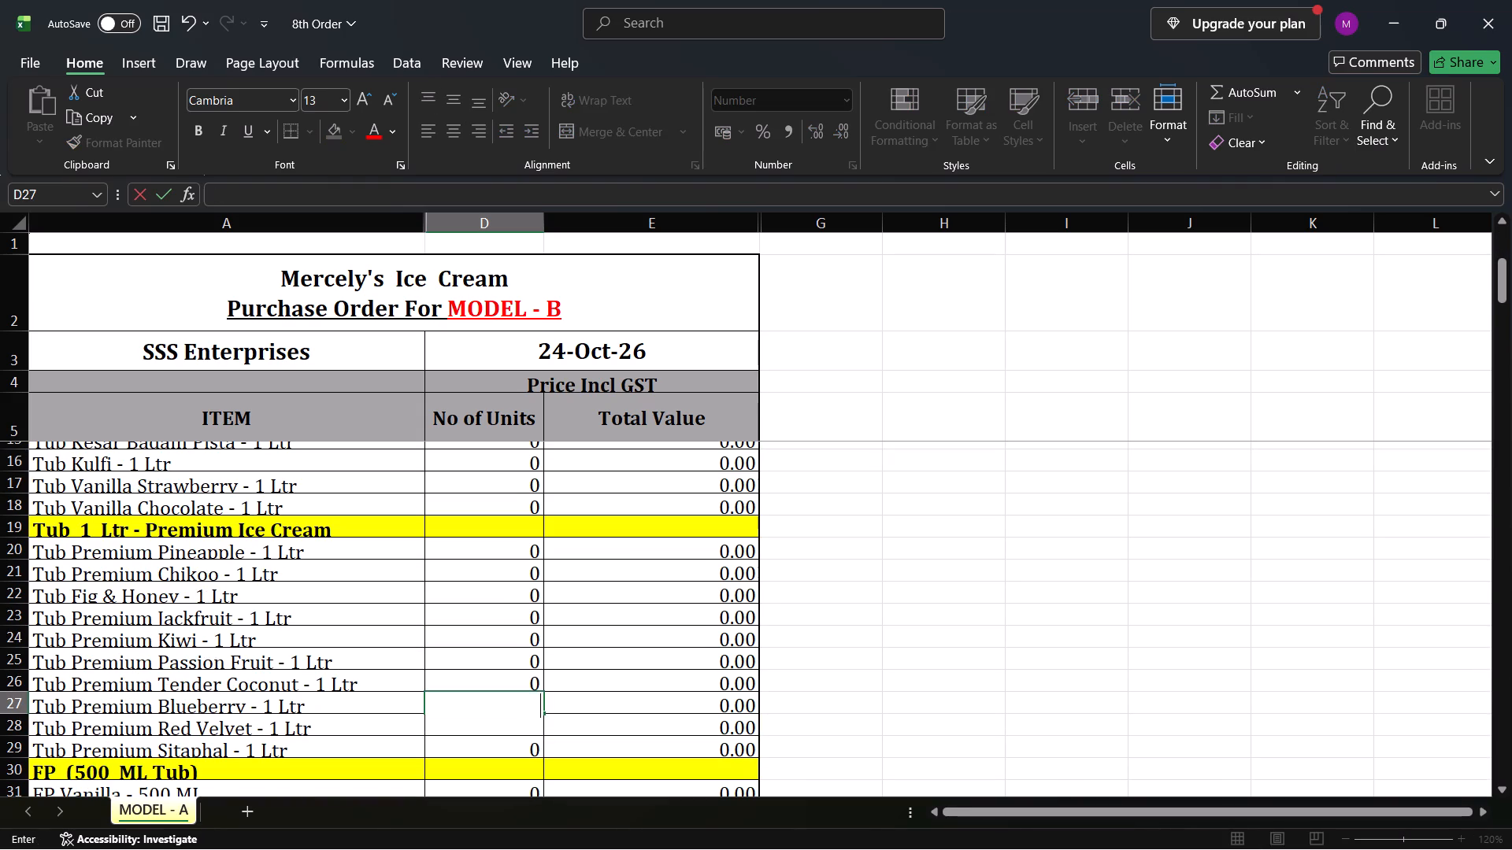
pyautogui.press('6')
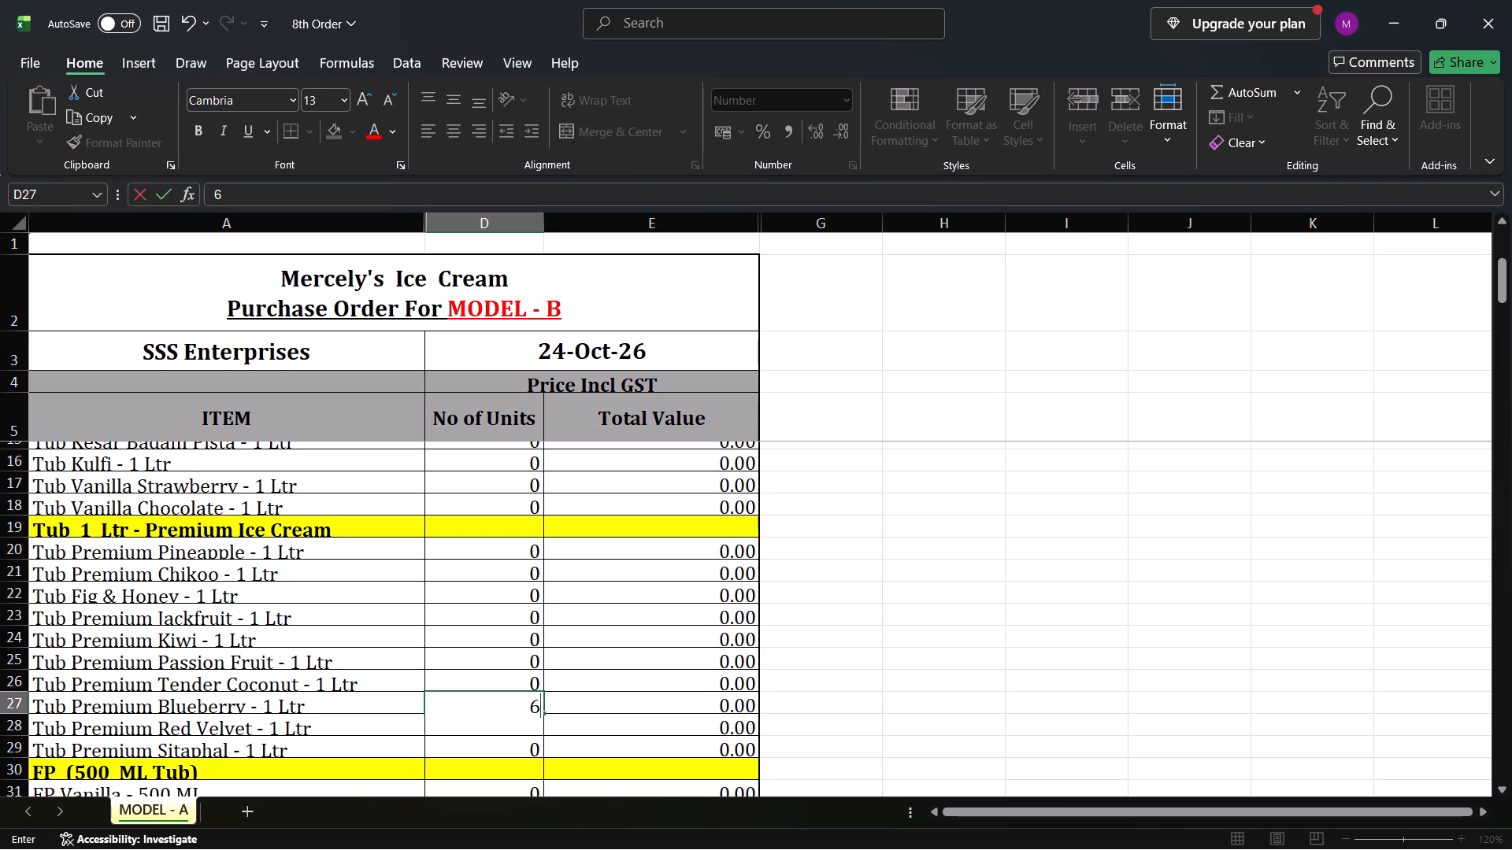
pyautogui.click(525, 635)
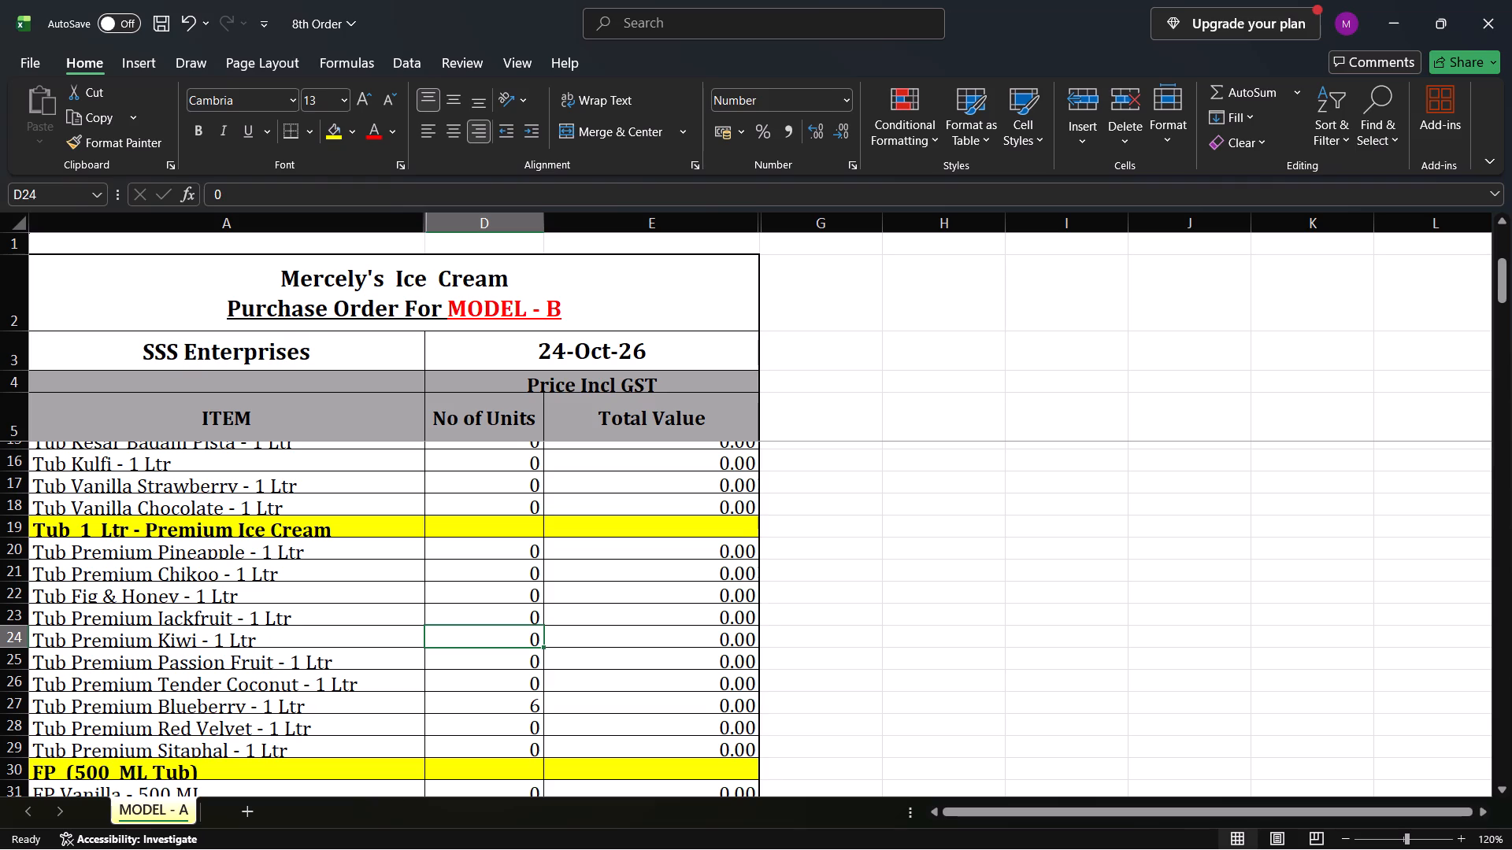
# Set the number of units for Tub Premium Chikoo - 1 Ltr to 4.
pyautogui.click(491, 571)
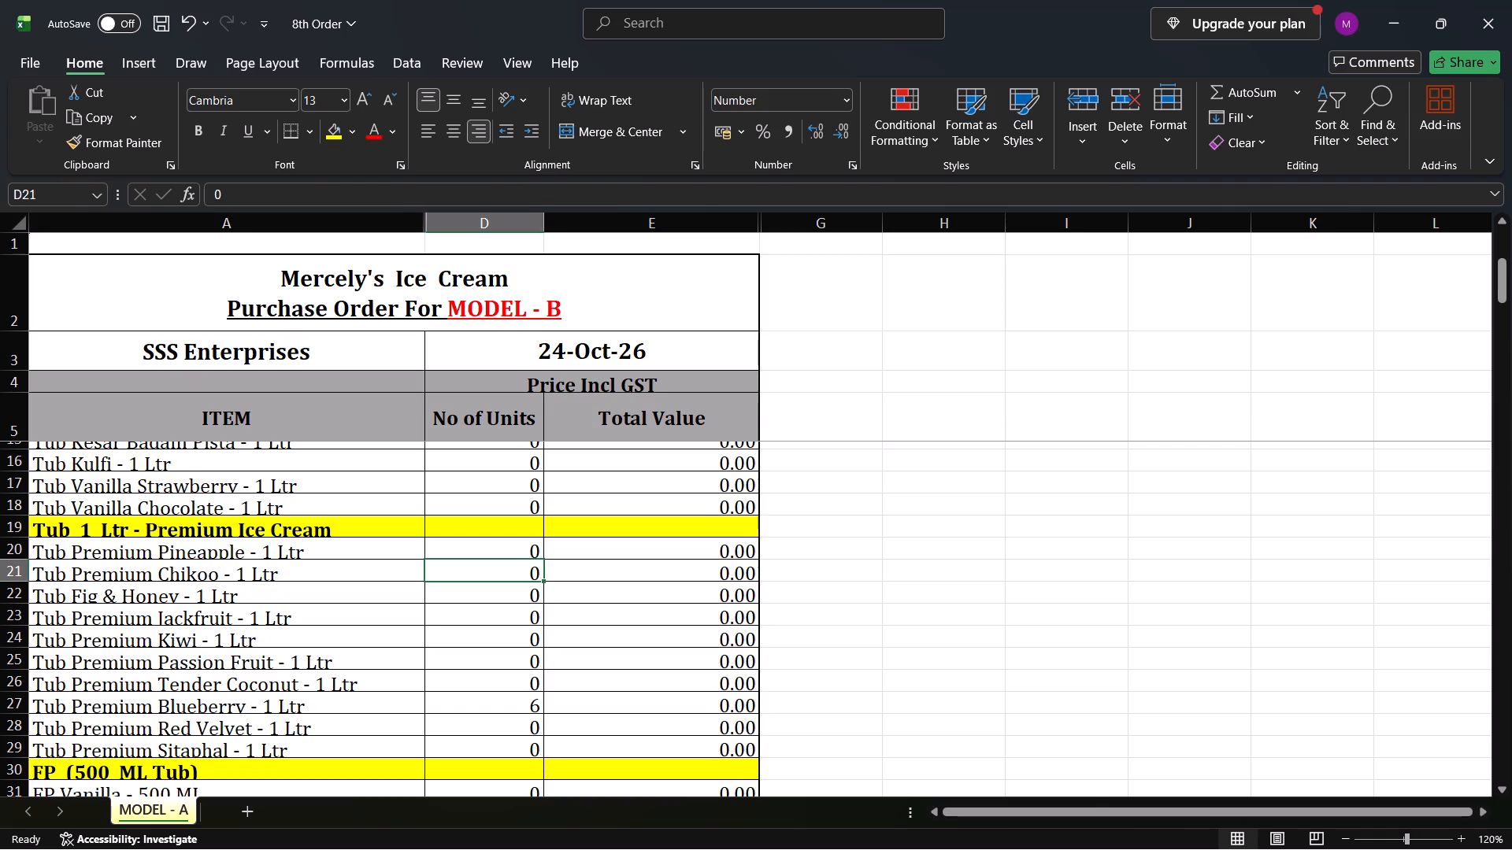
pyautogui.press('4')
# Review the units entered for the 1 Ltr tubs, 500 ML tubs and cups.
pyautogui.scroll(1, 481, 571)
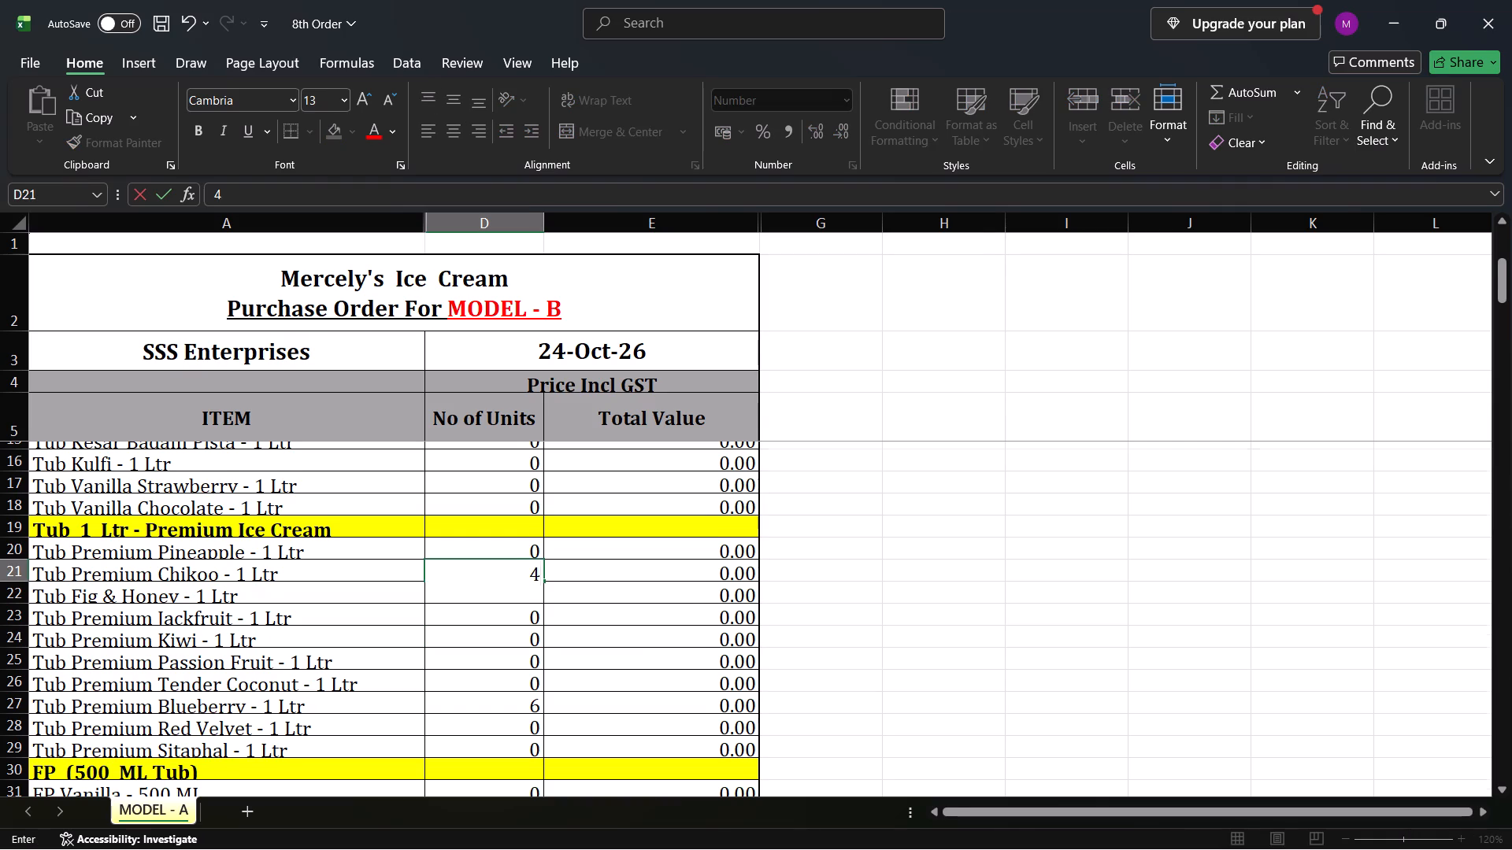
pyautogui.scroll(2, 481, 571)
pyautogui.scroll(-2, 480, 574)
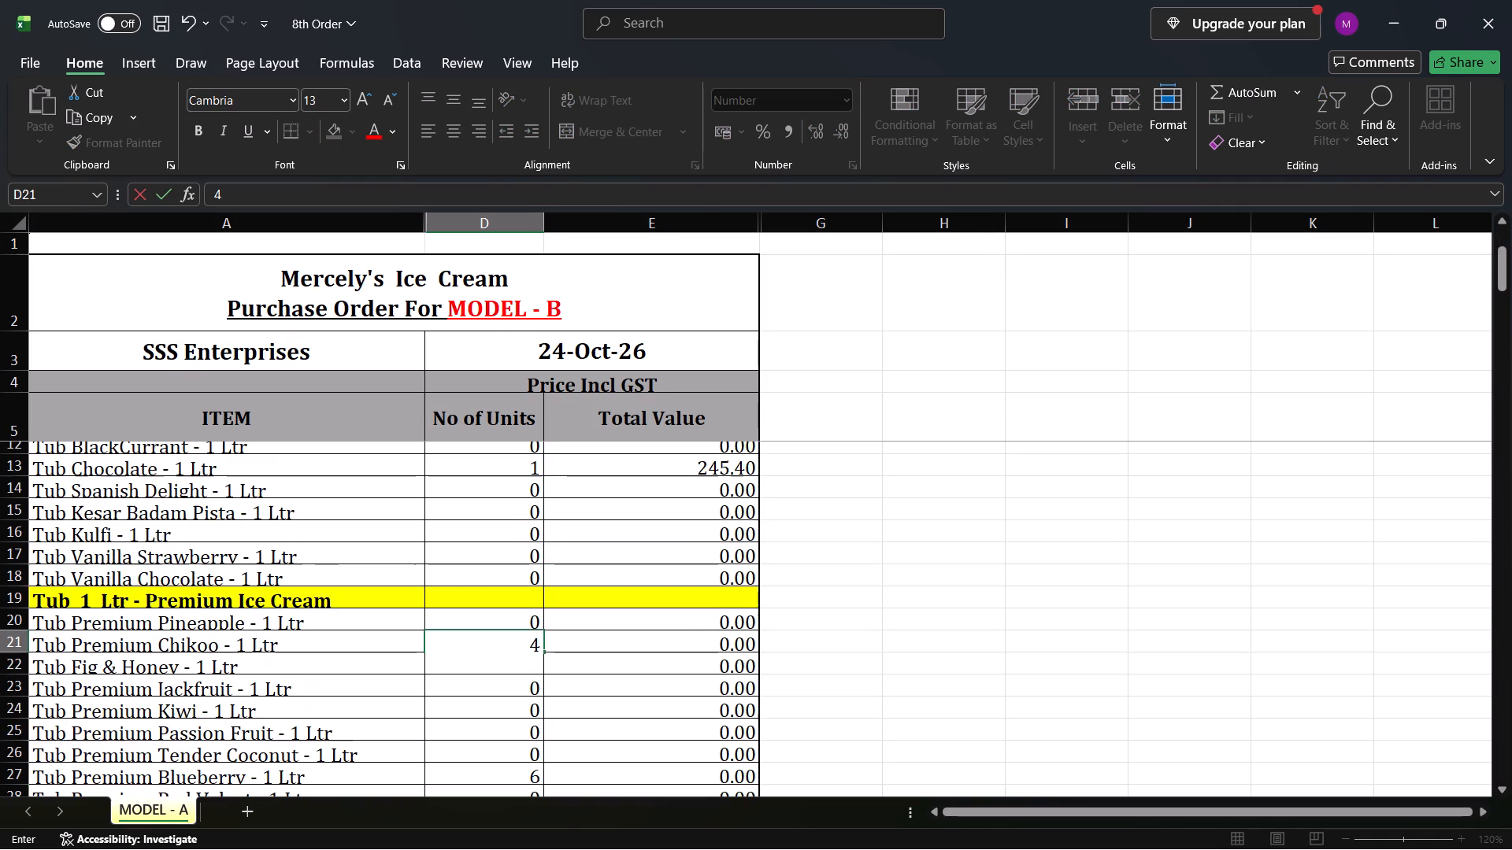
pyautogui.scroll(-3, 473, 584)
pyautogui.scroll(7, 469, 593)
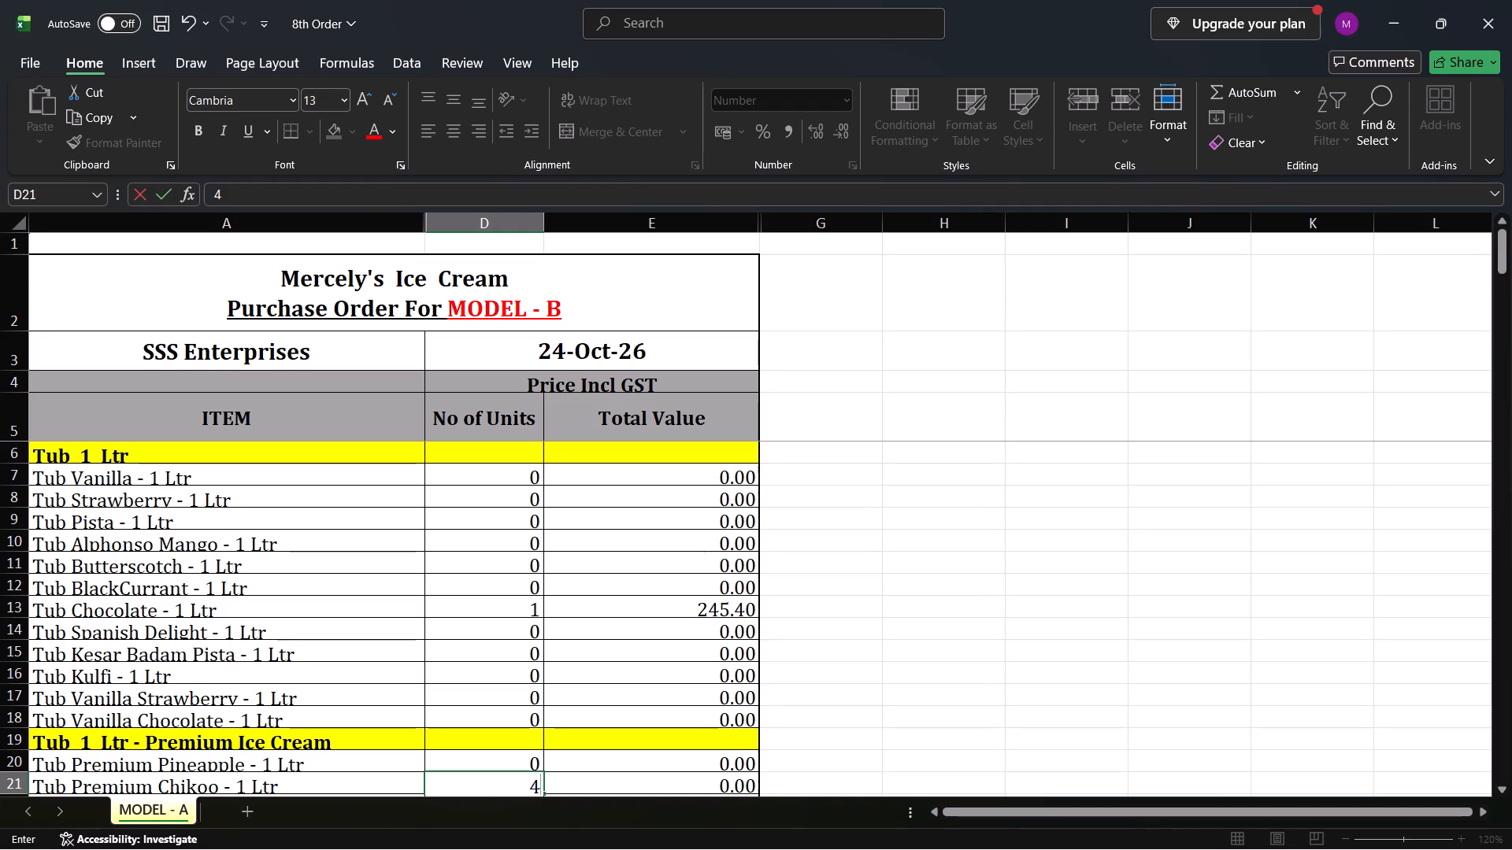
pyautogui.scroll(-9, 469, 593)
pyautogui.scroll(3, 468, 597)
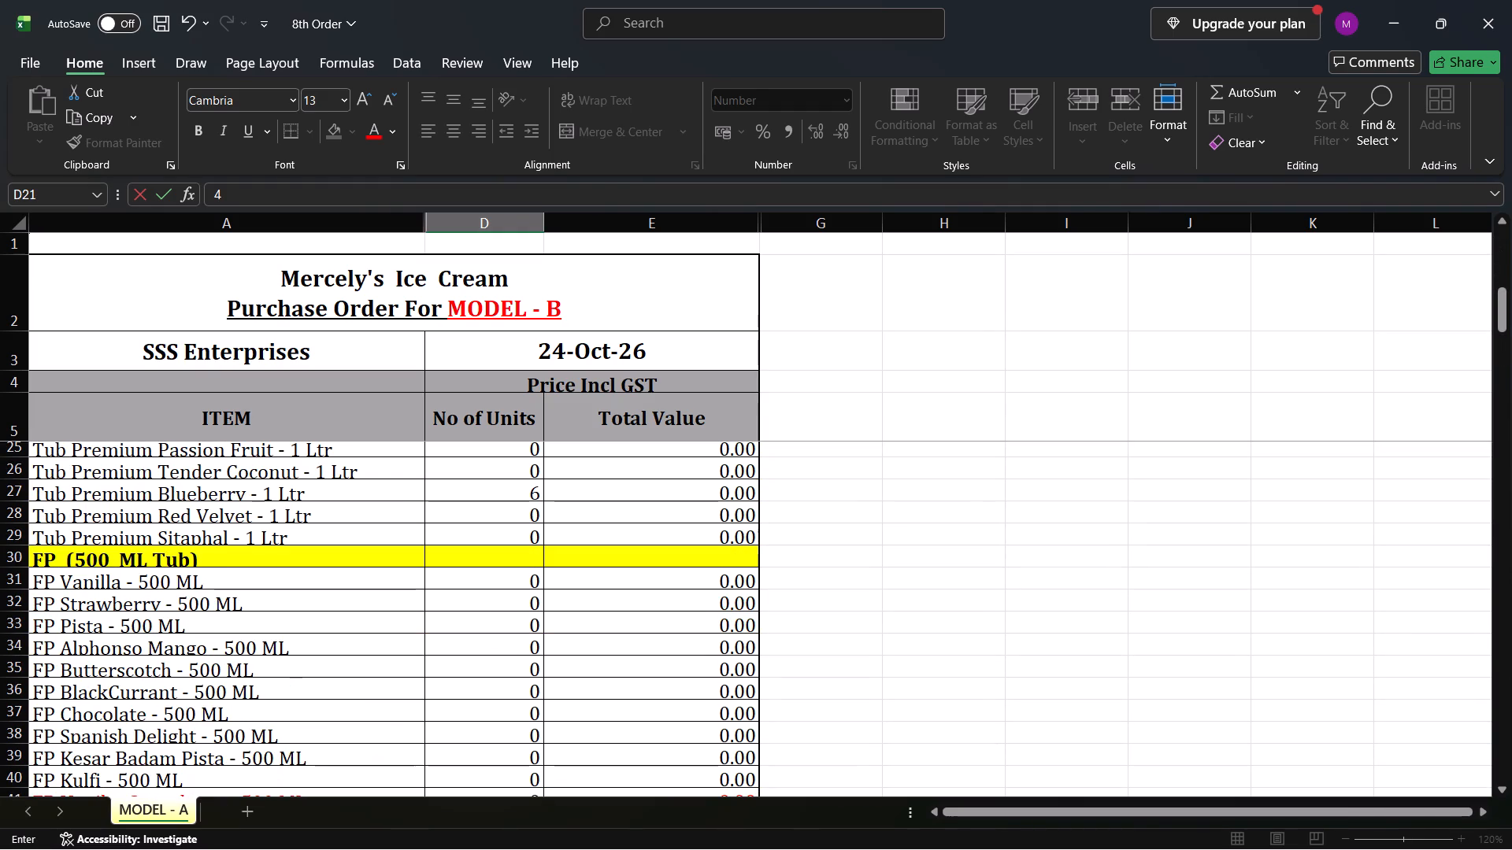
pyautogui.scroll(-2, 500, 667)
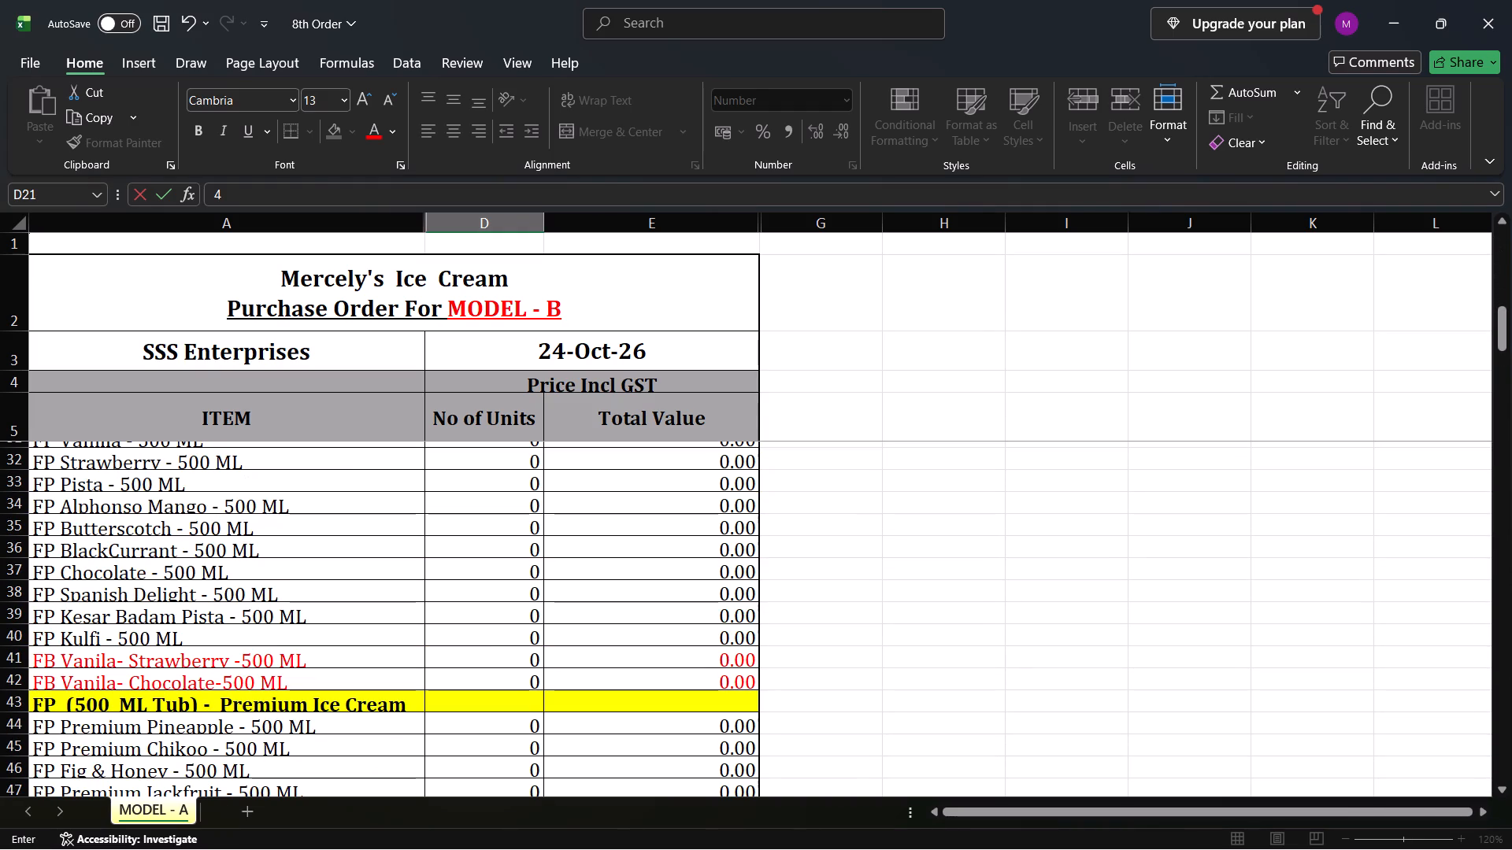
pyautogui.scroll(-3, 532, 567)
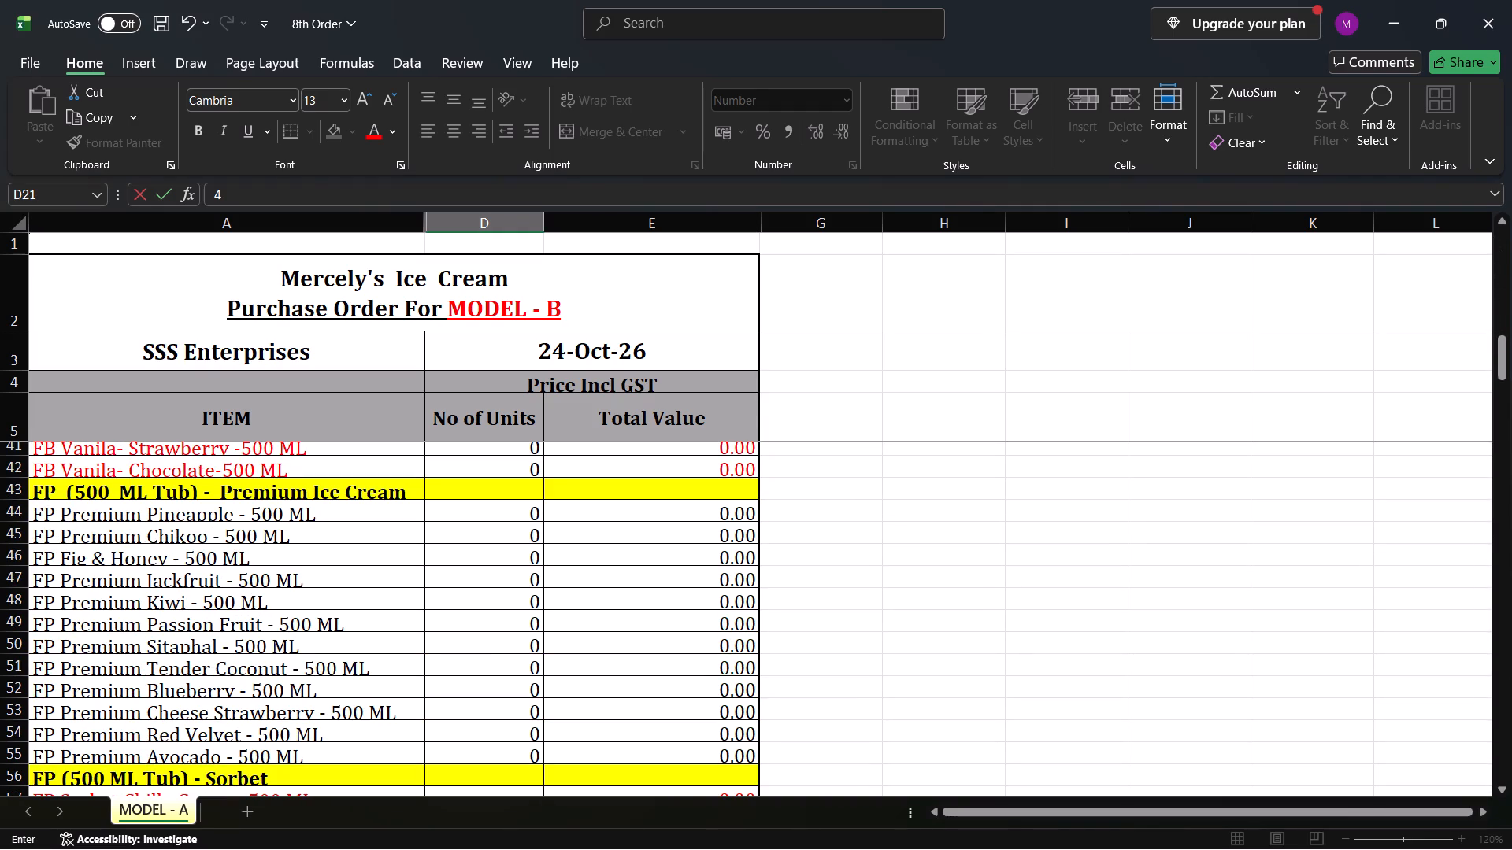
pyautogui.scroll(-4, 520, 589)
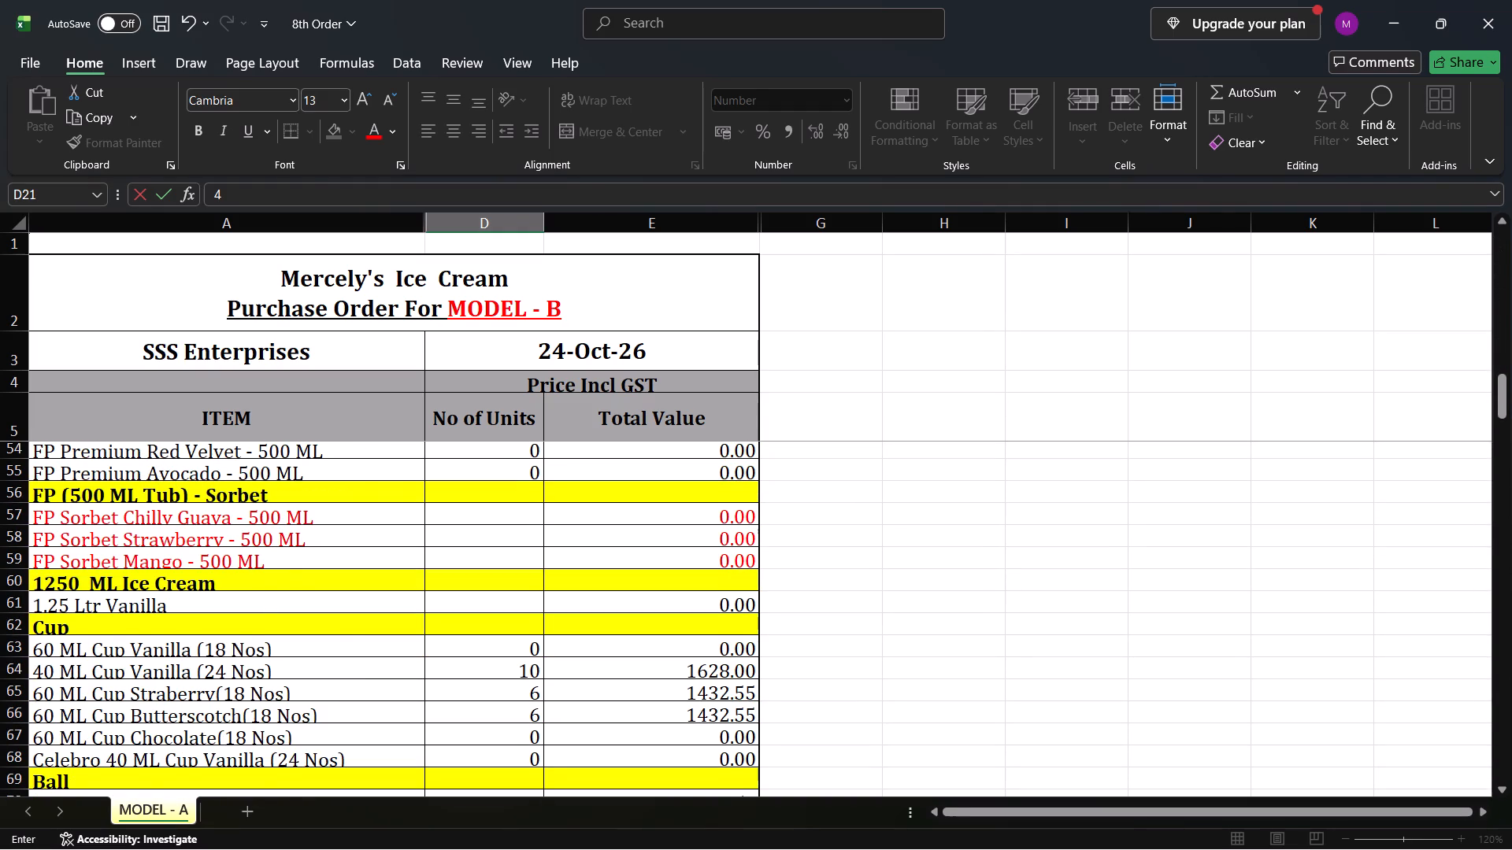
pyautogui.scroll(8, 513, 589)
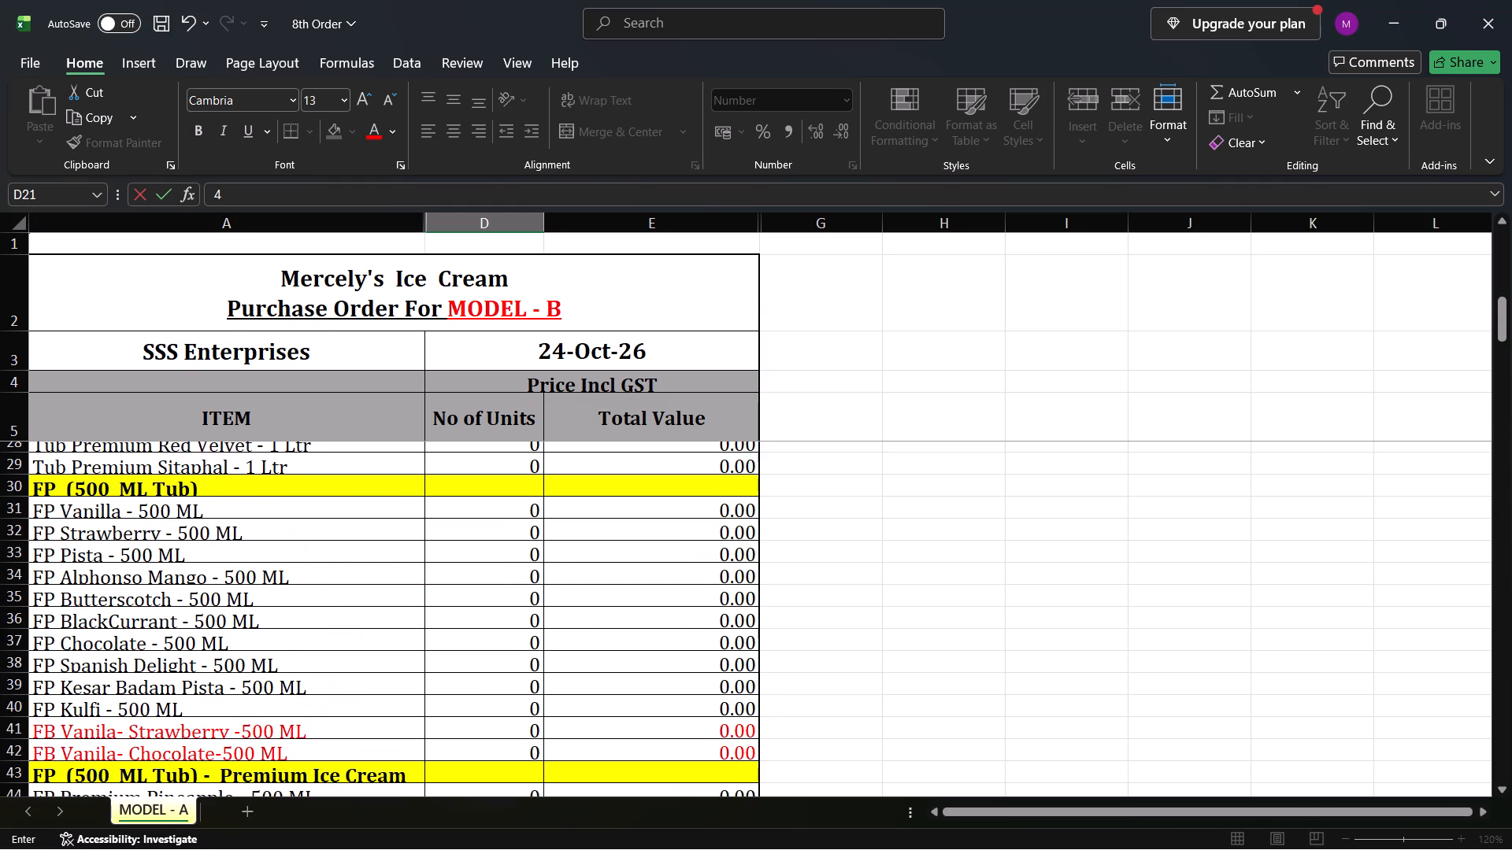
pyautogui.scroll(6, 513, 589)
pyautogui.scroll(-3, 511, 669)
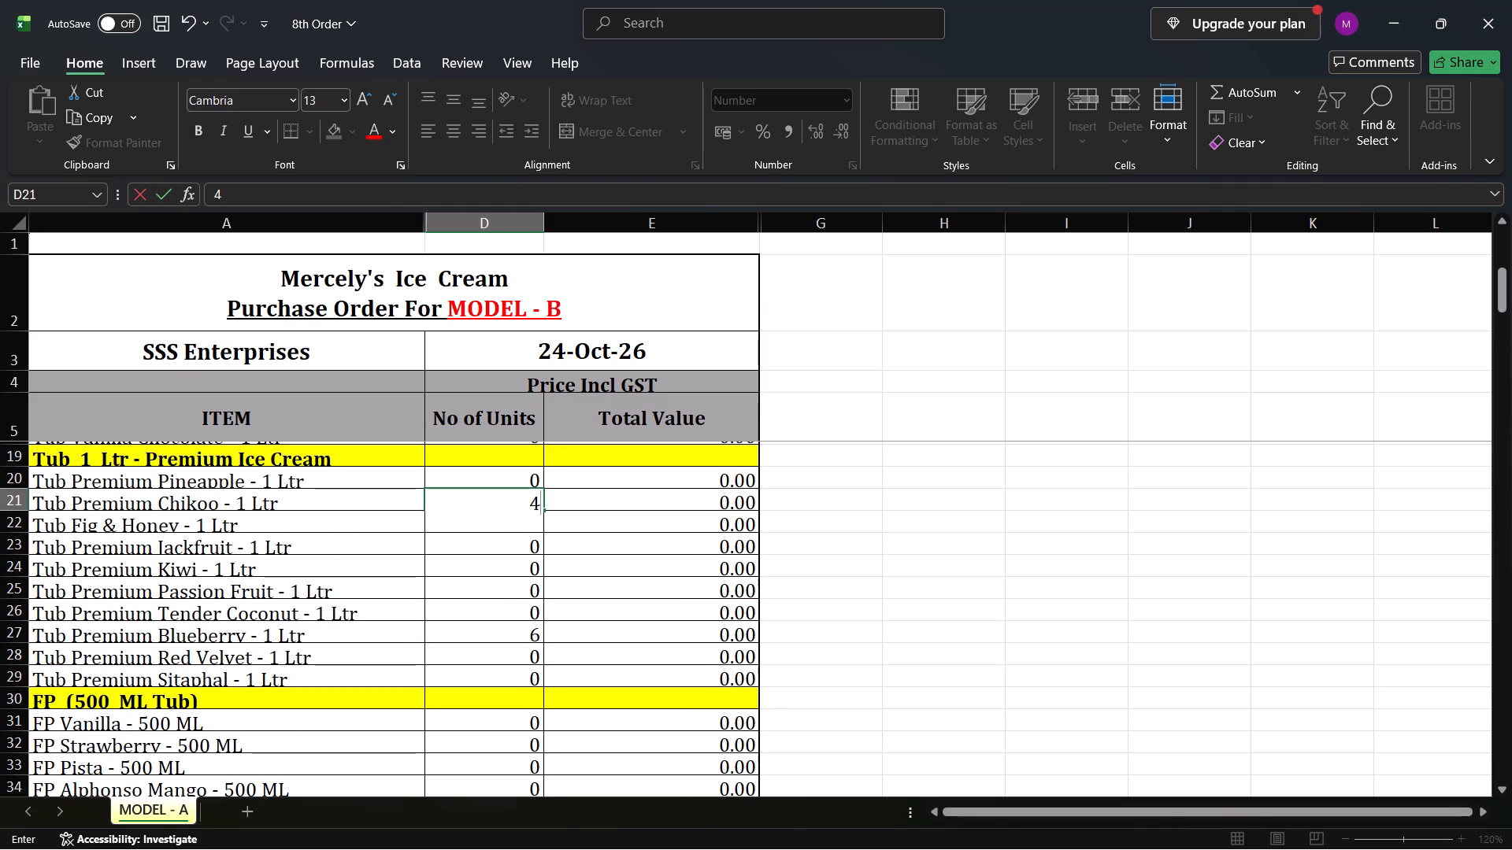
# Set the number of units for Tub Premium Blueberry - 1 Ltr to 5.
pyautogui.click(493, 637)
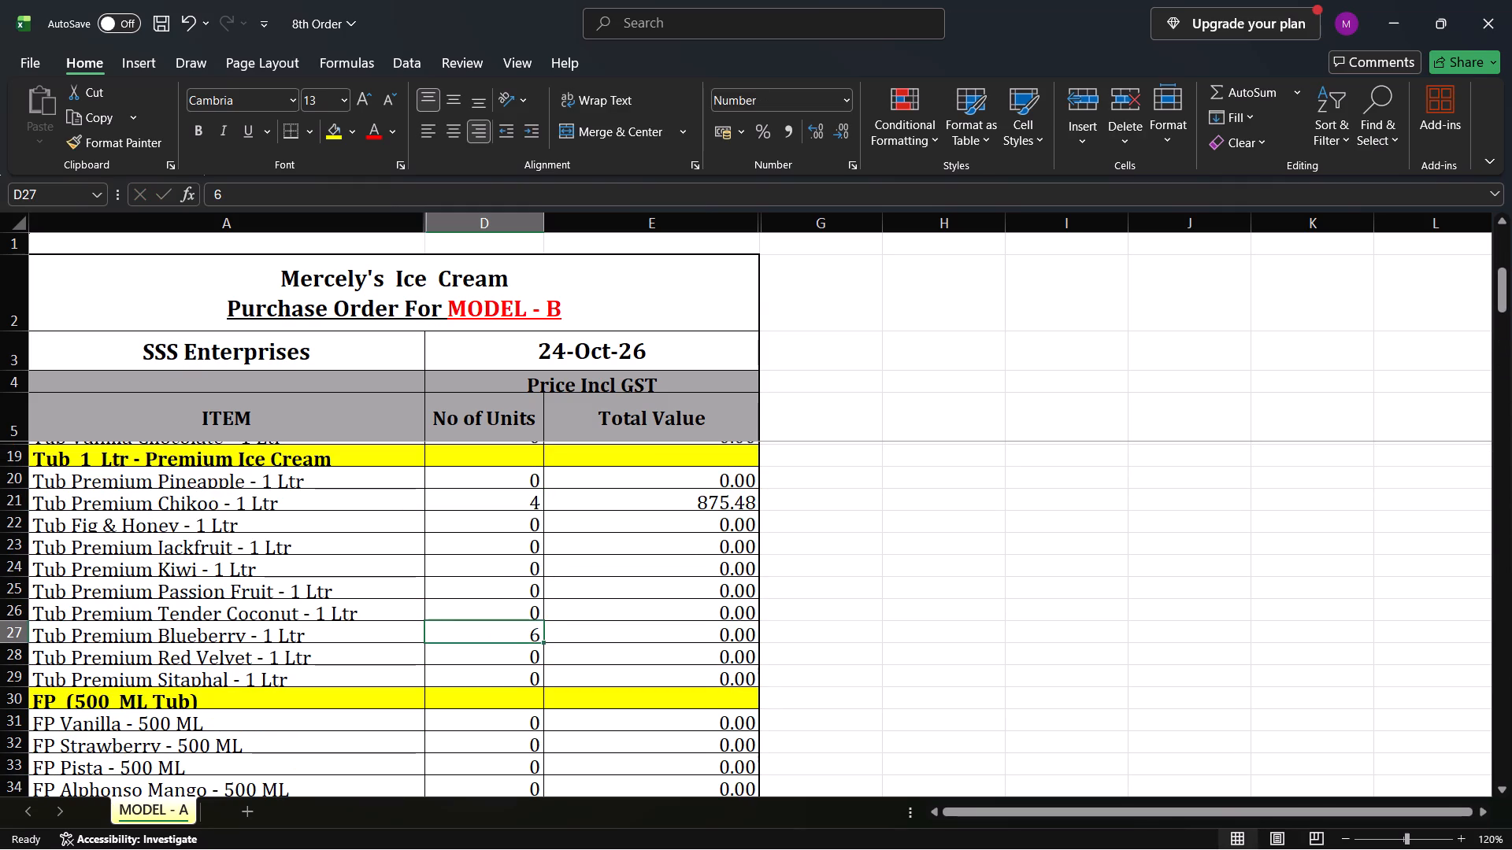
pyautogui.press('5')
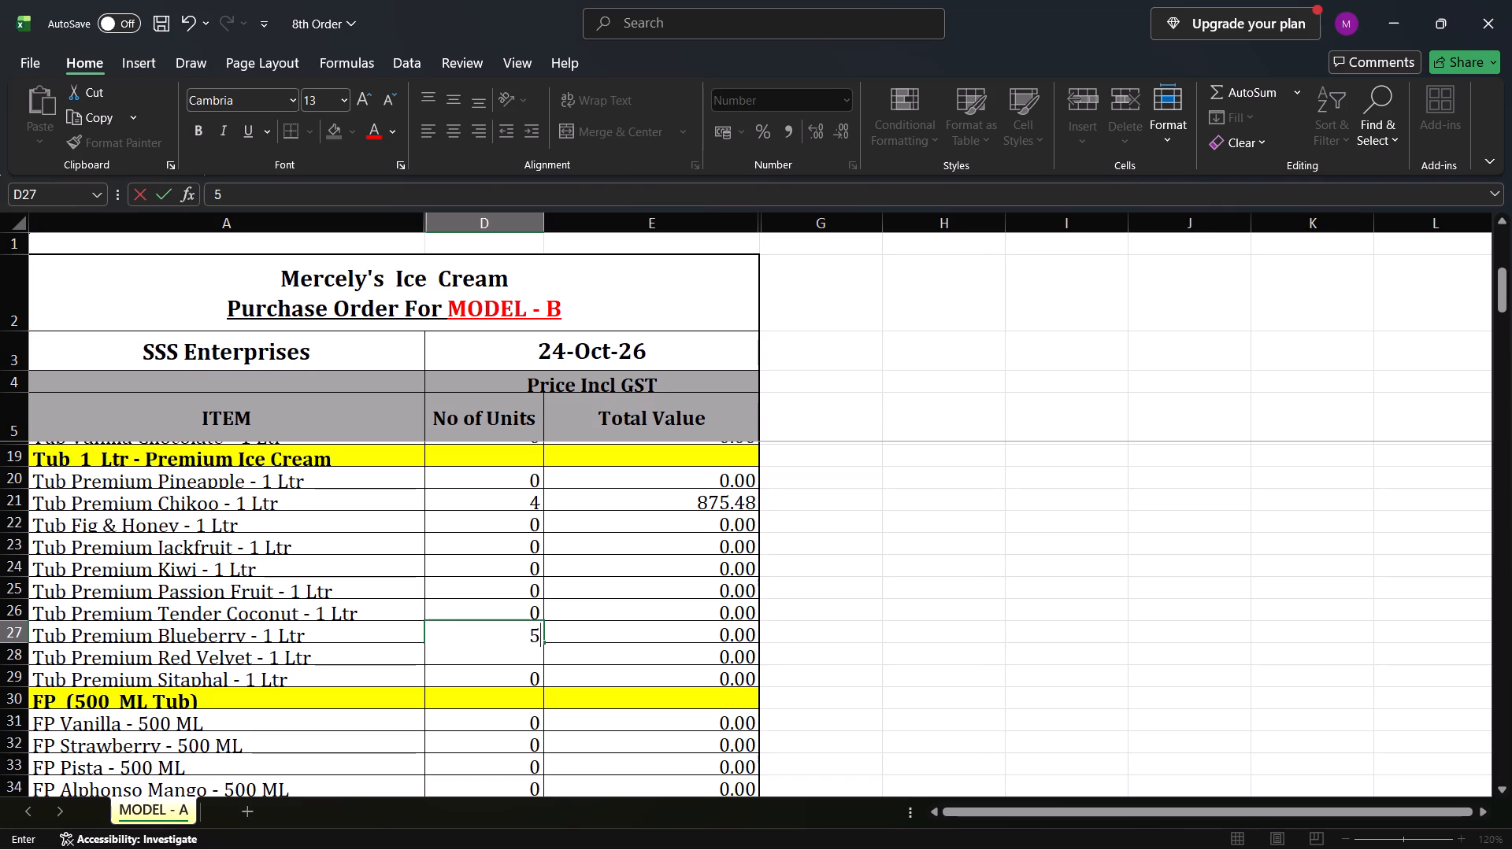
# Change the number of units for Tub Chocolate - 1 Ltr to 2.
pyautogui.scroll(1, 460, 671)
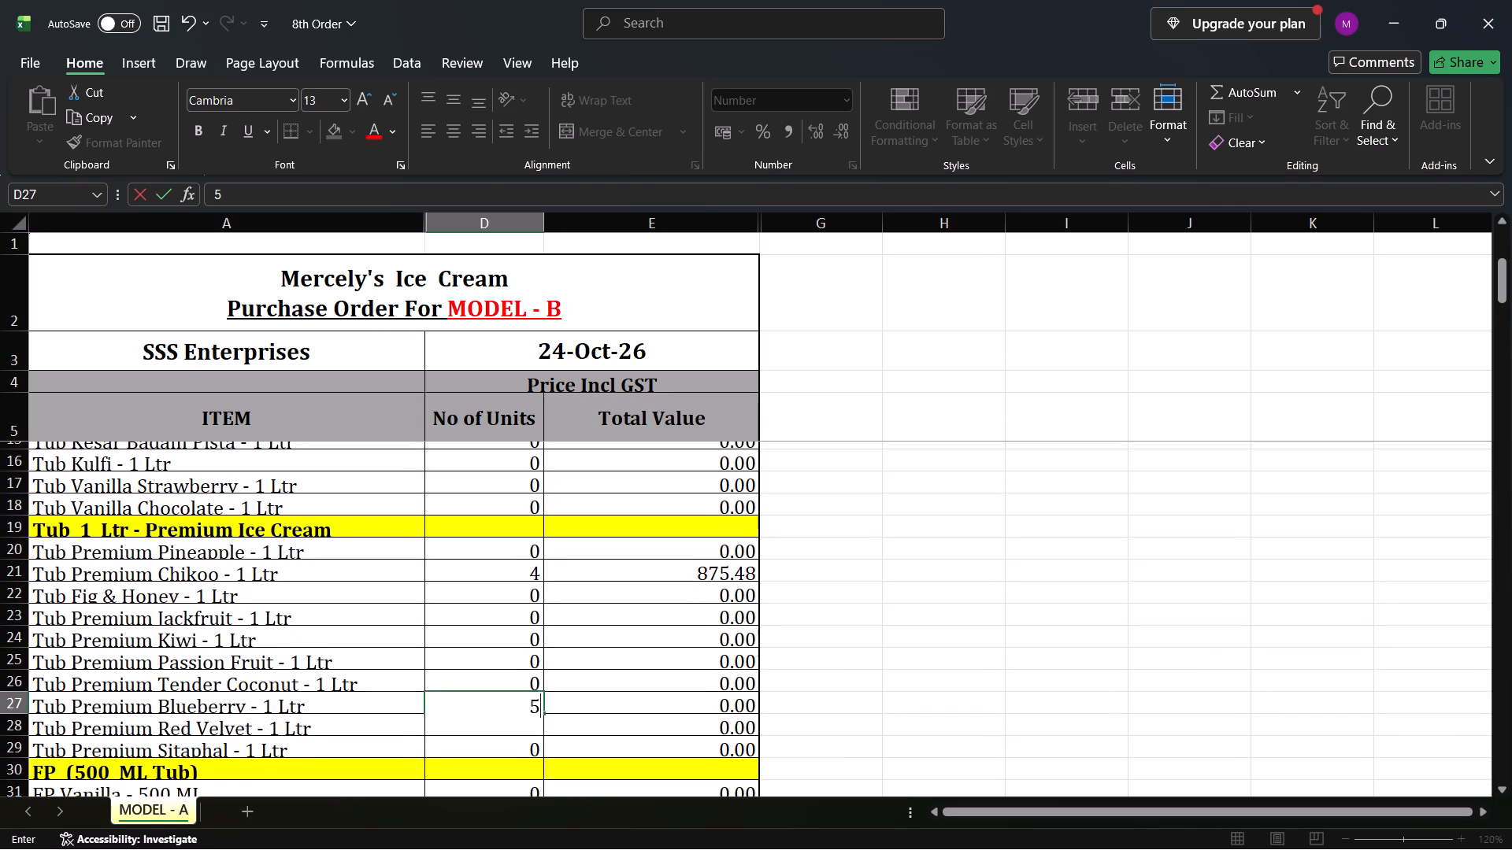
pyautogui.scroll(2, 289, 556)
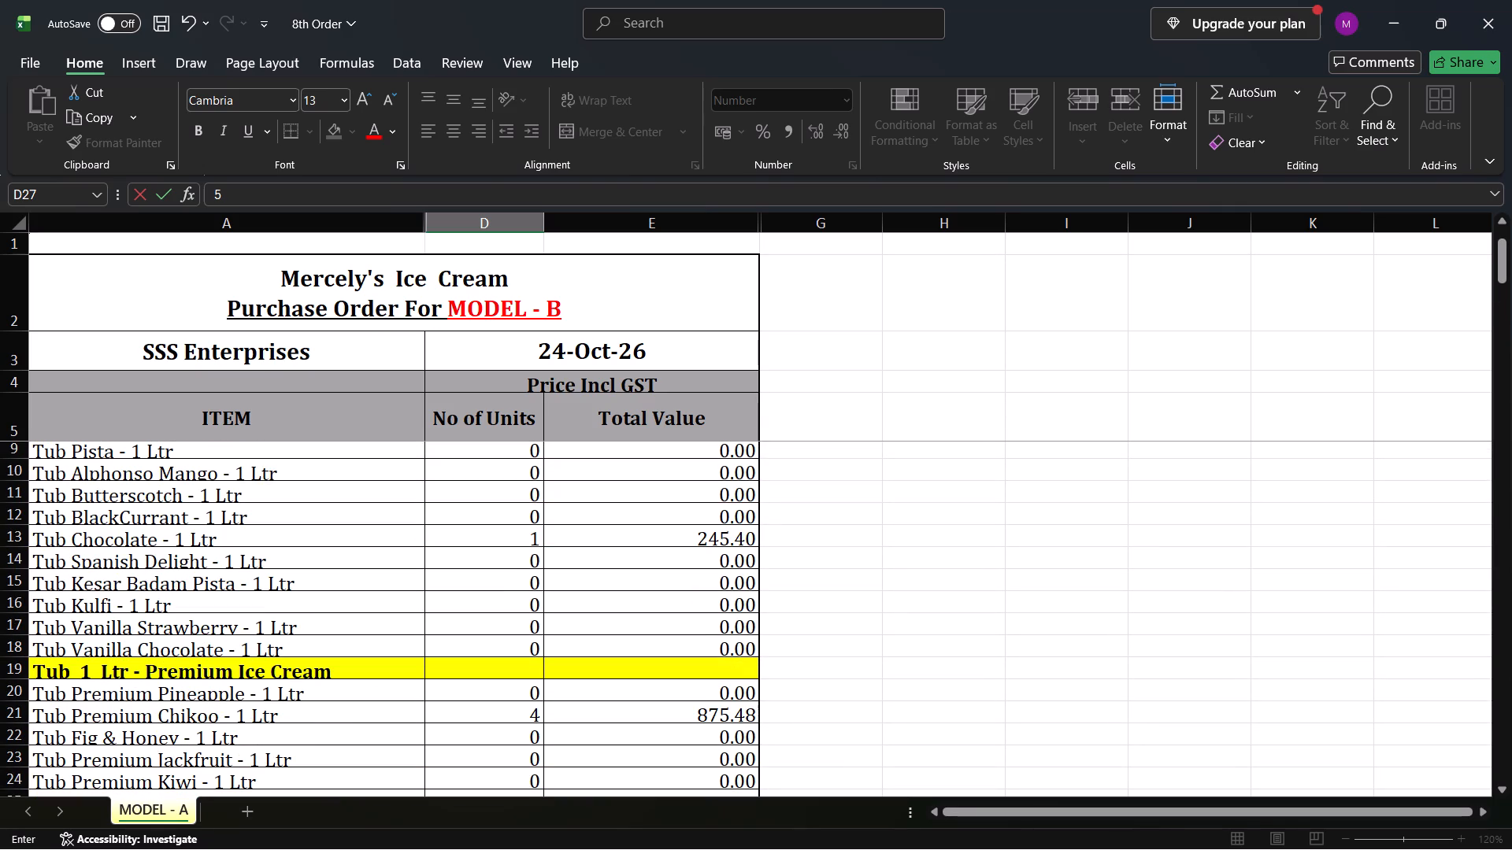
pyautogui.scroll(2, 372, 543)
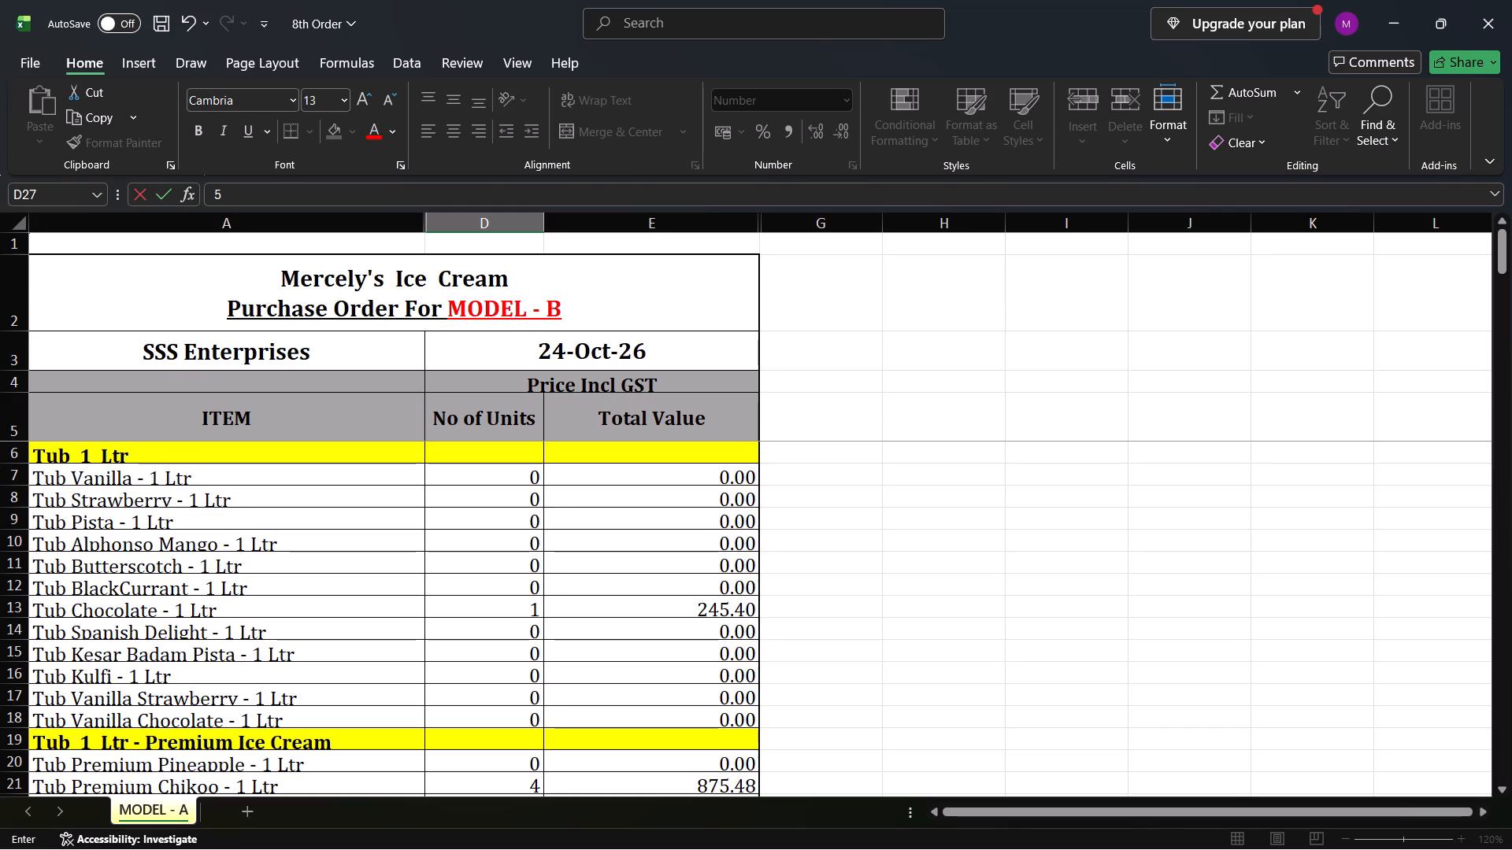
pyautogui.click(500, 606)
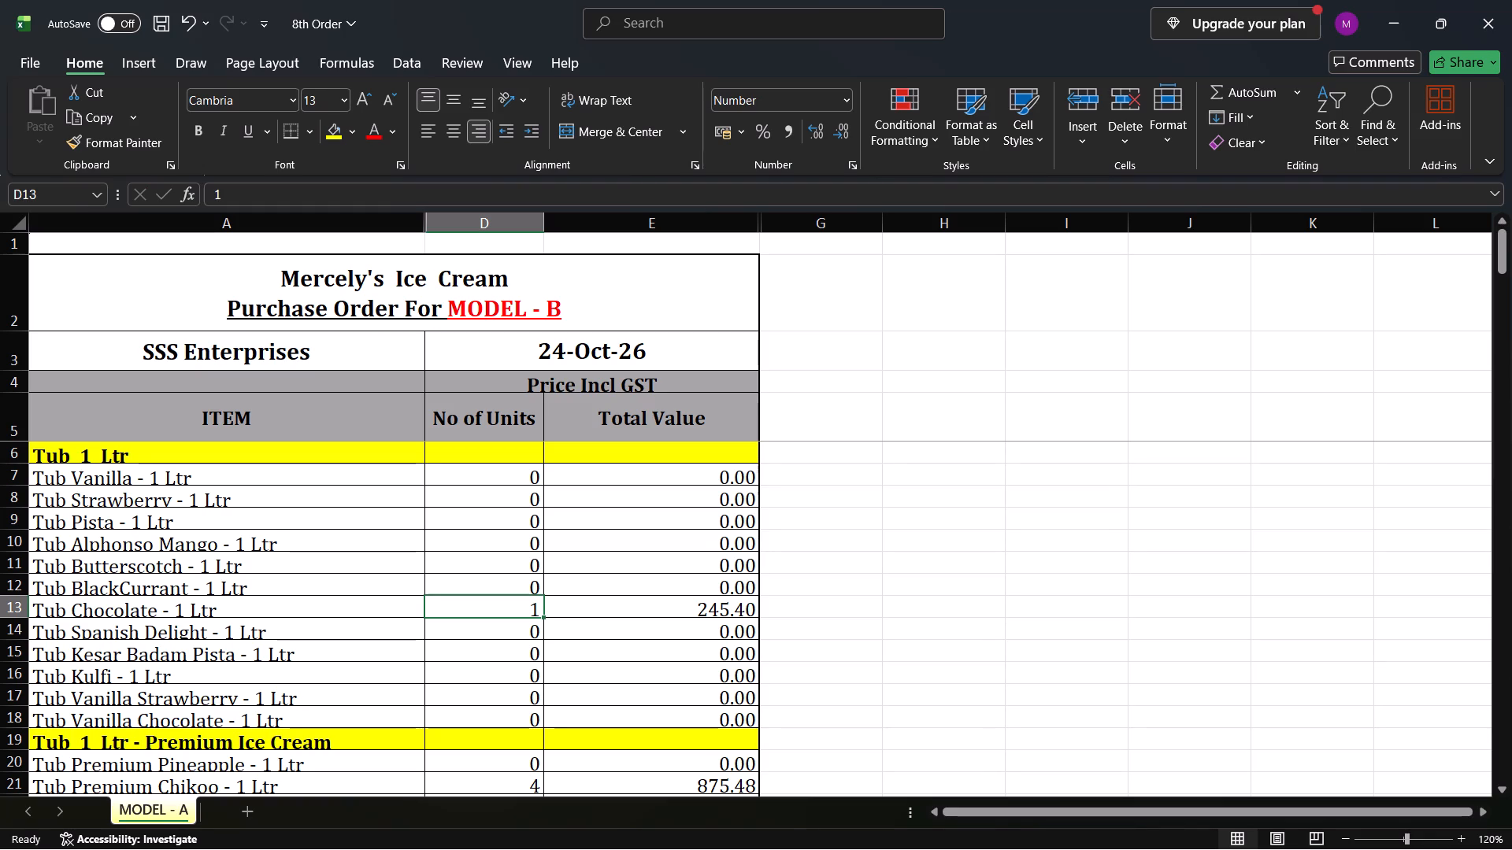
pyautogui.press('2')
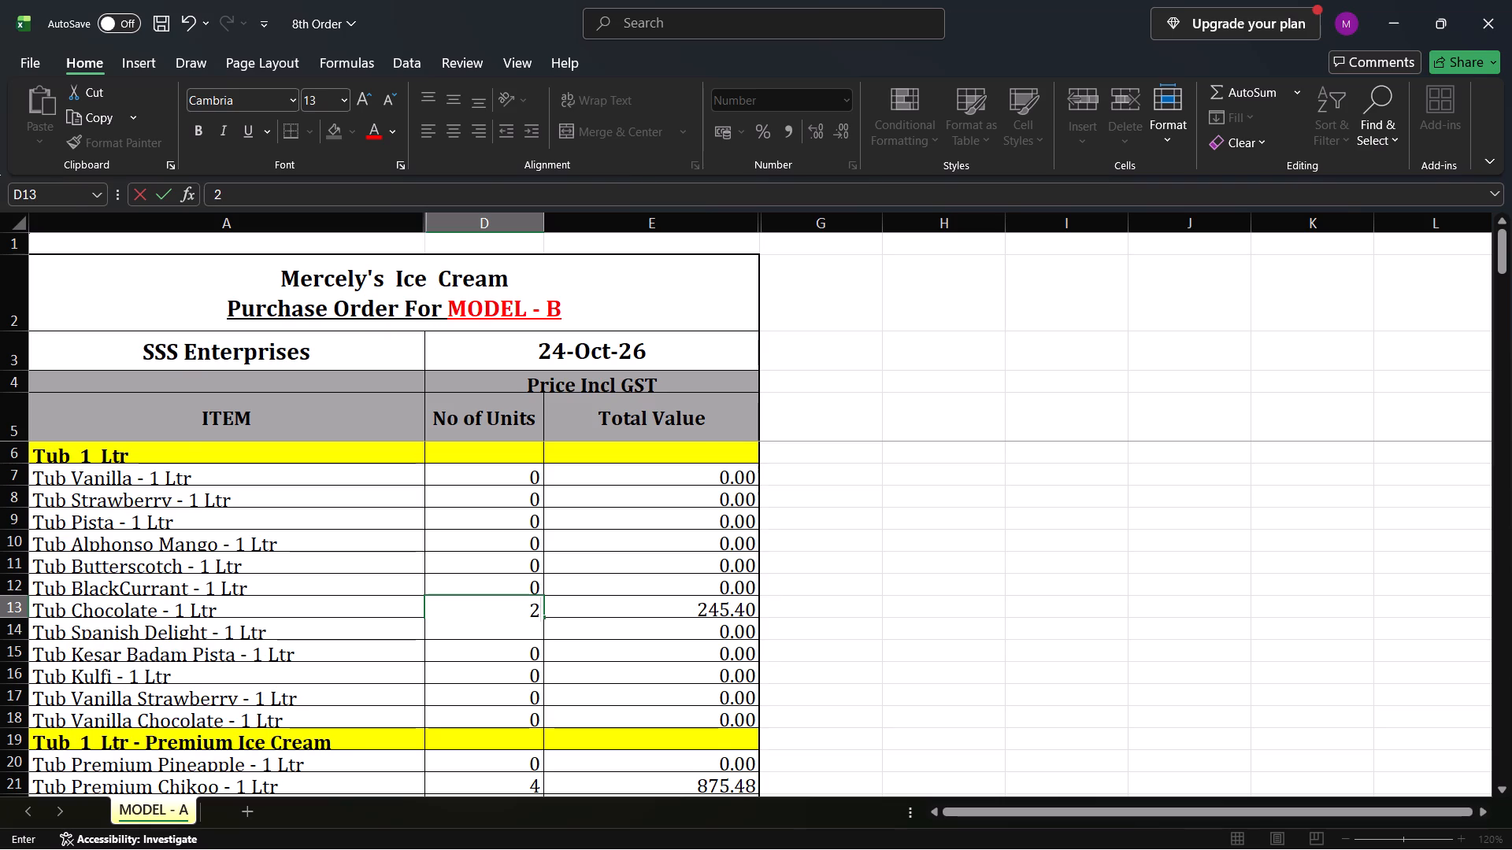
# Set the number of units for Tub Pista - 1 Ltr to 1.
pyautogui.scroll(-2, 142, 611)
pyautogui.scroll(2, 141, 615)
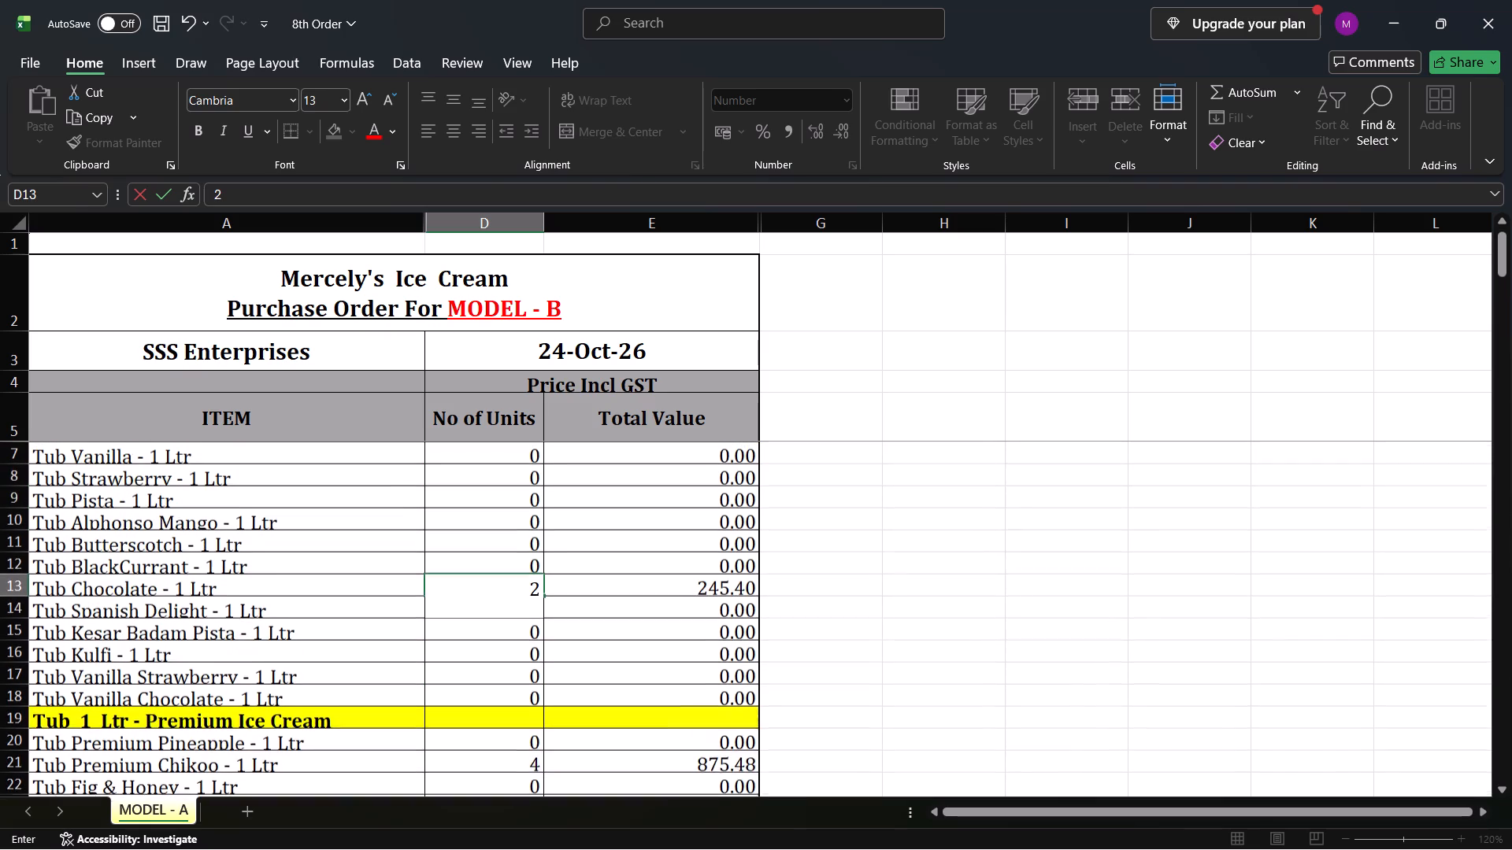
pyautogui.click(486, 525)
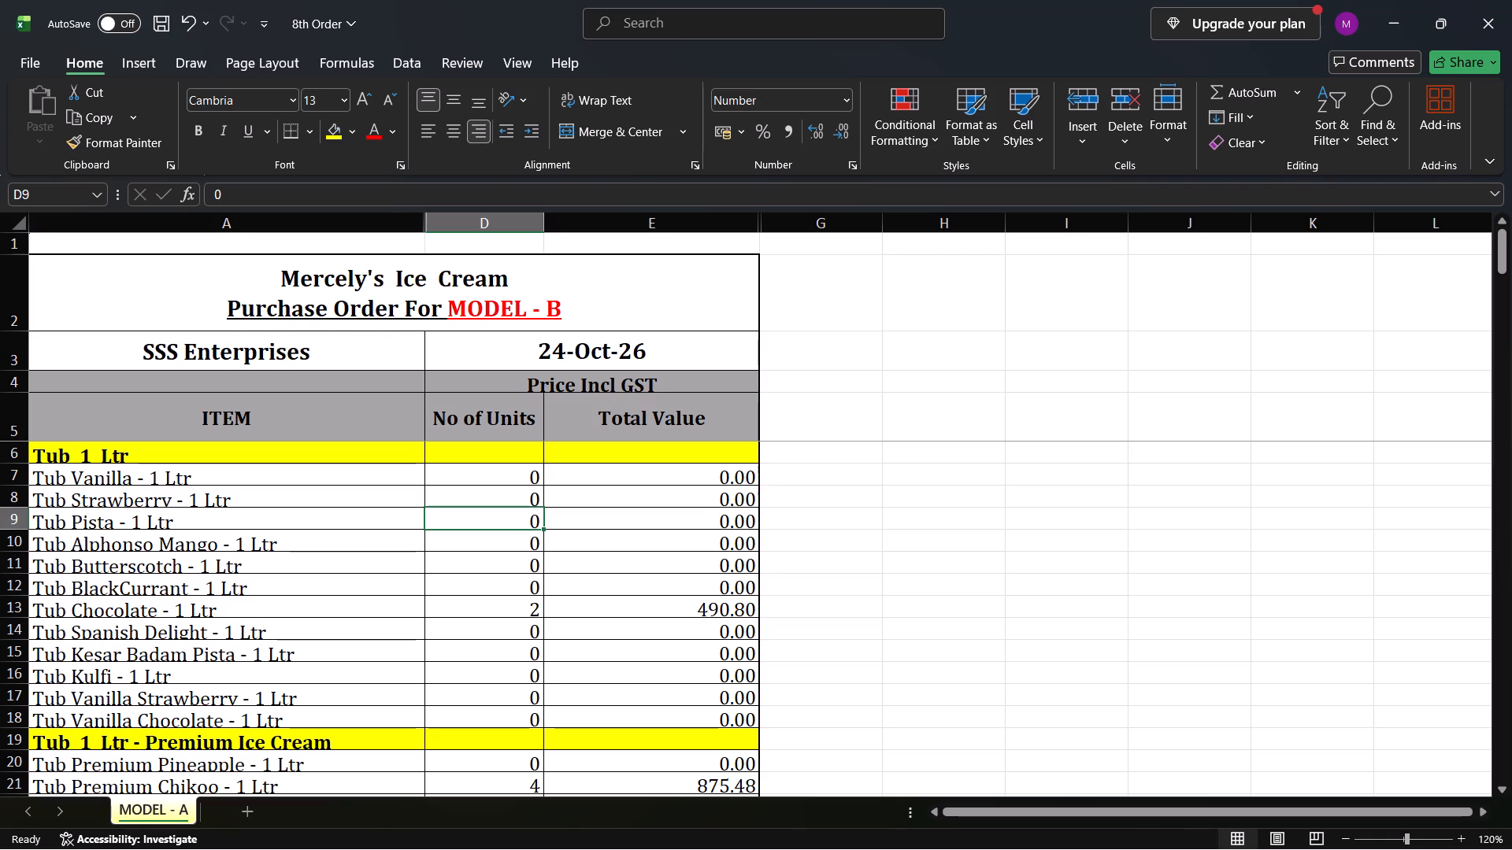
pyautogui.press('1')
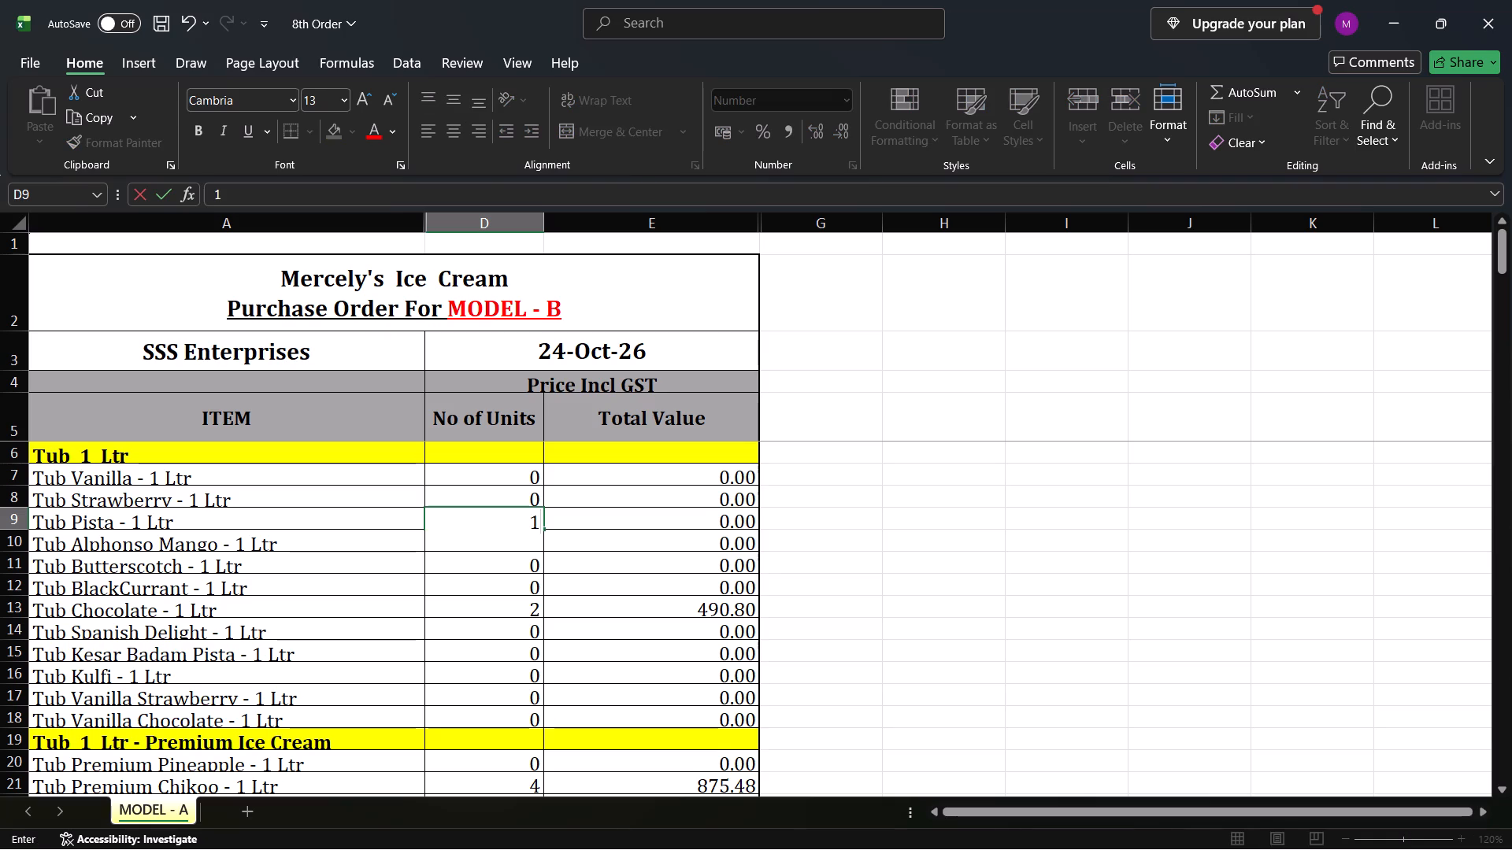
# Set the number of units for Tub BlackCurrant - 1 Ltr to 2.
pyautogui.scroll(-5, 383, 533)
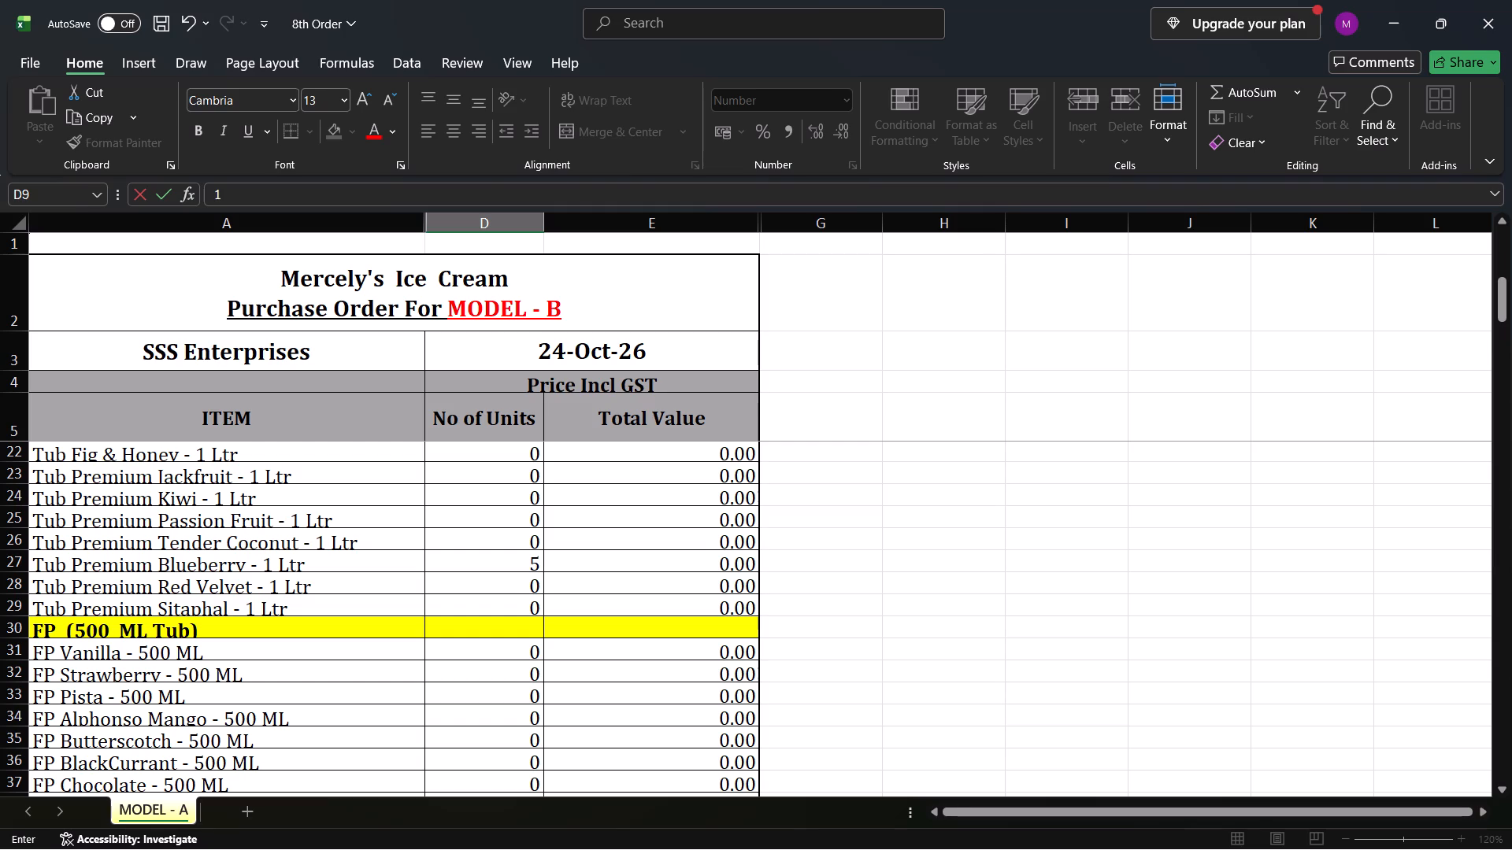
pyautogui.scroll(1, 239, 576)
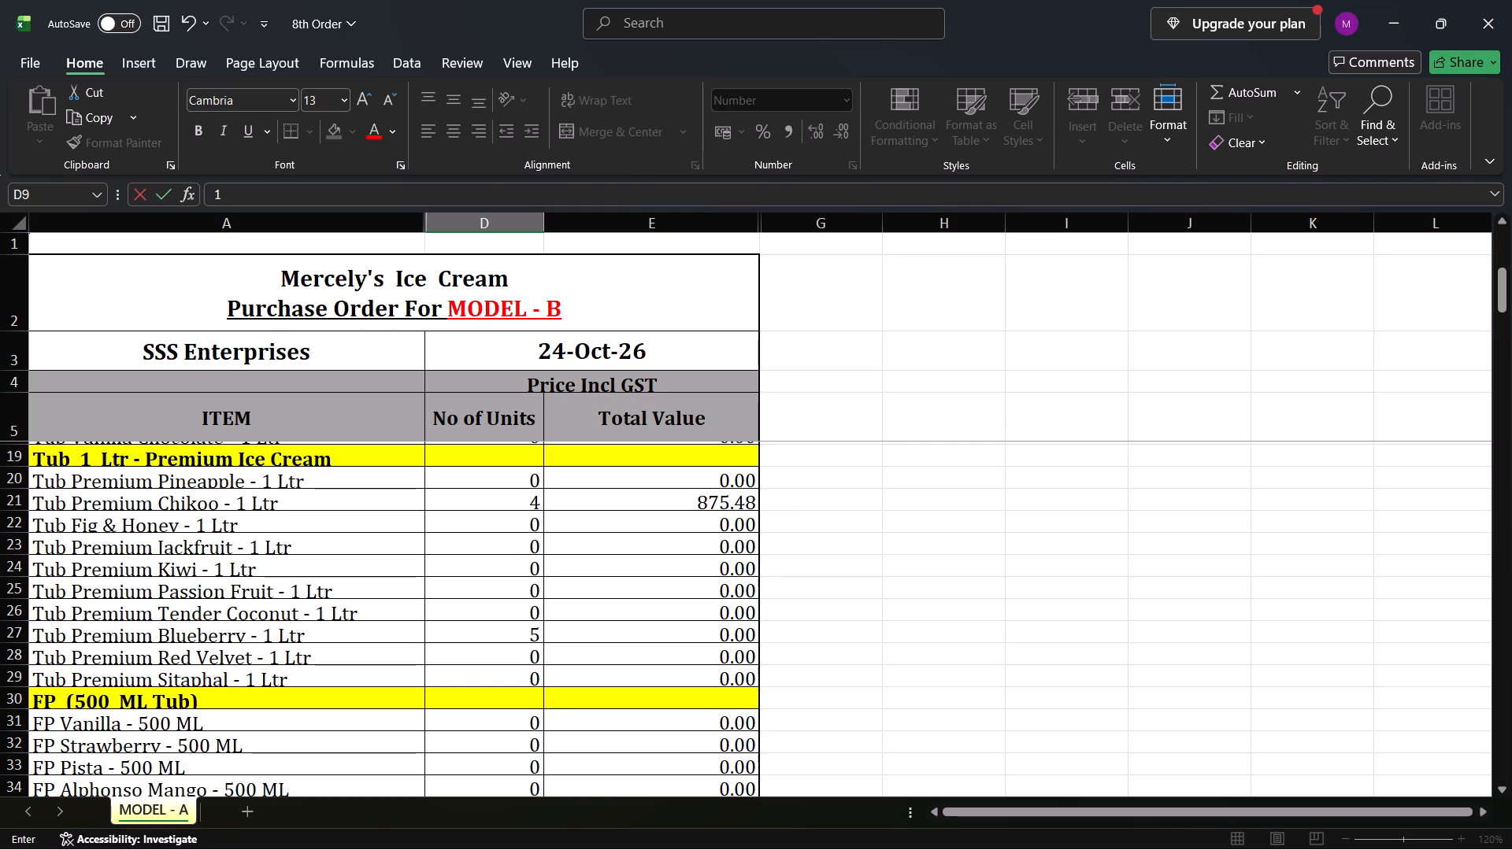
pyautogui.scroll(2, 239, 649)
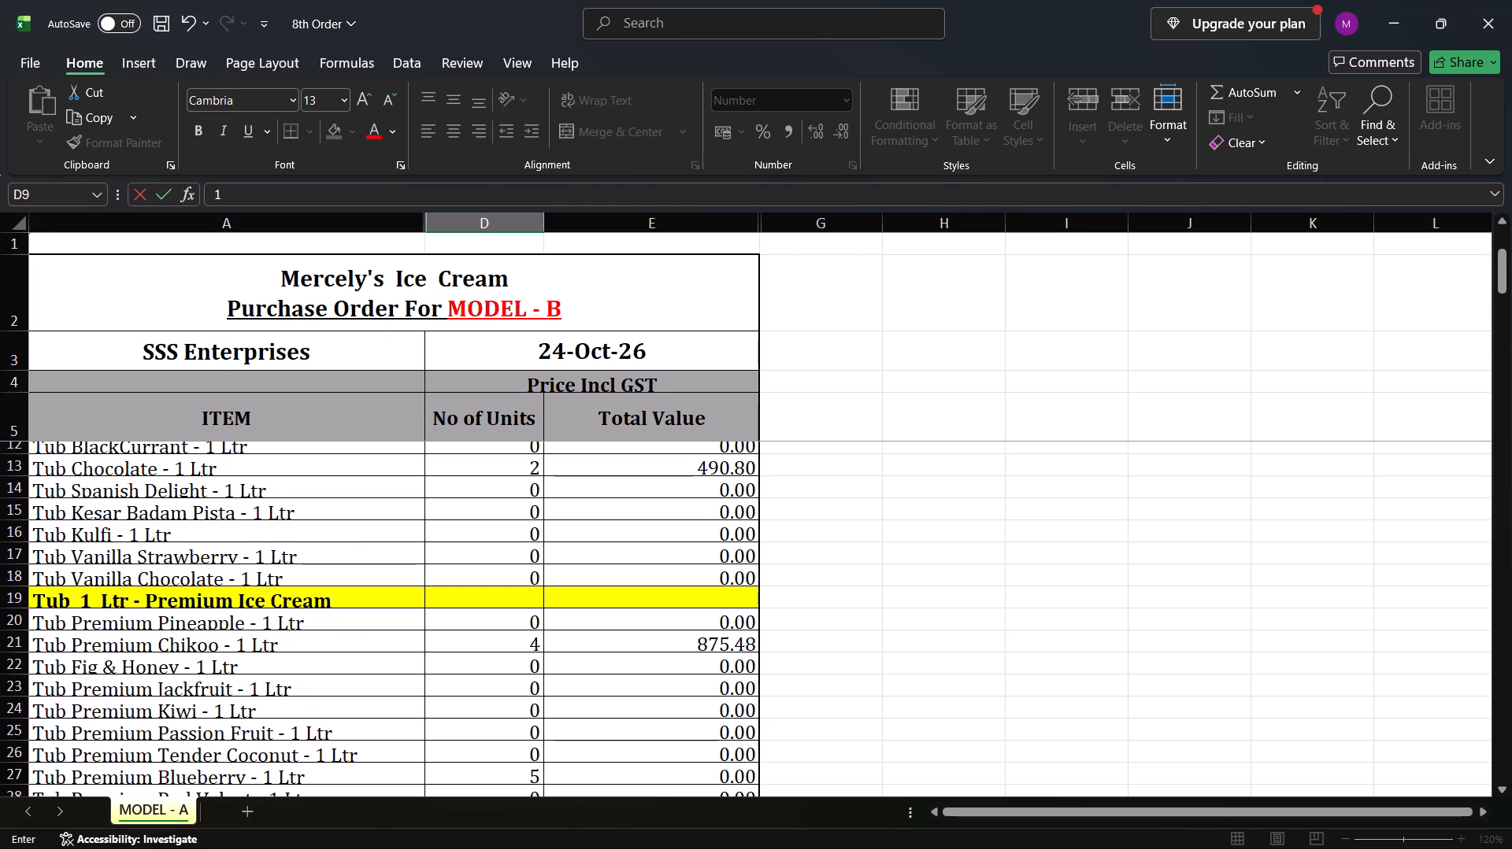
pyautogui.scroll(2, 221, 640)
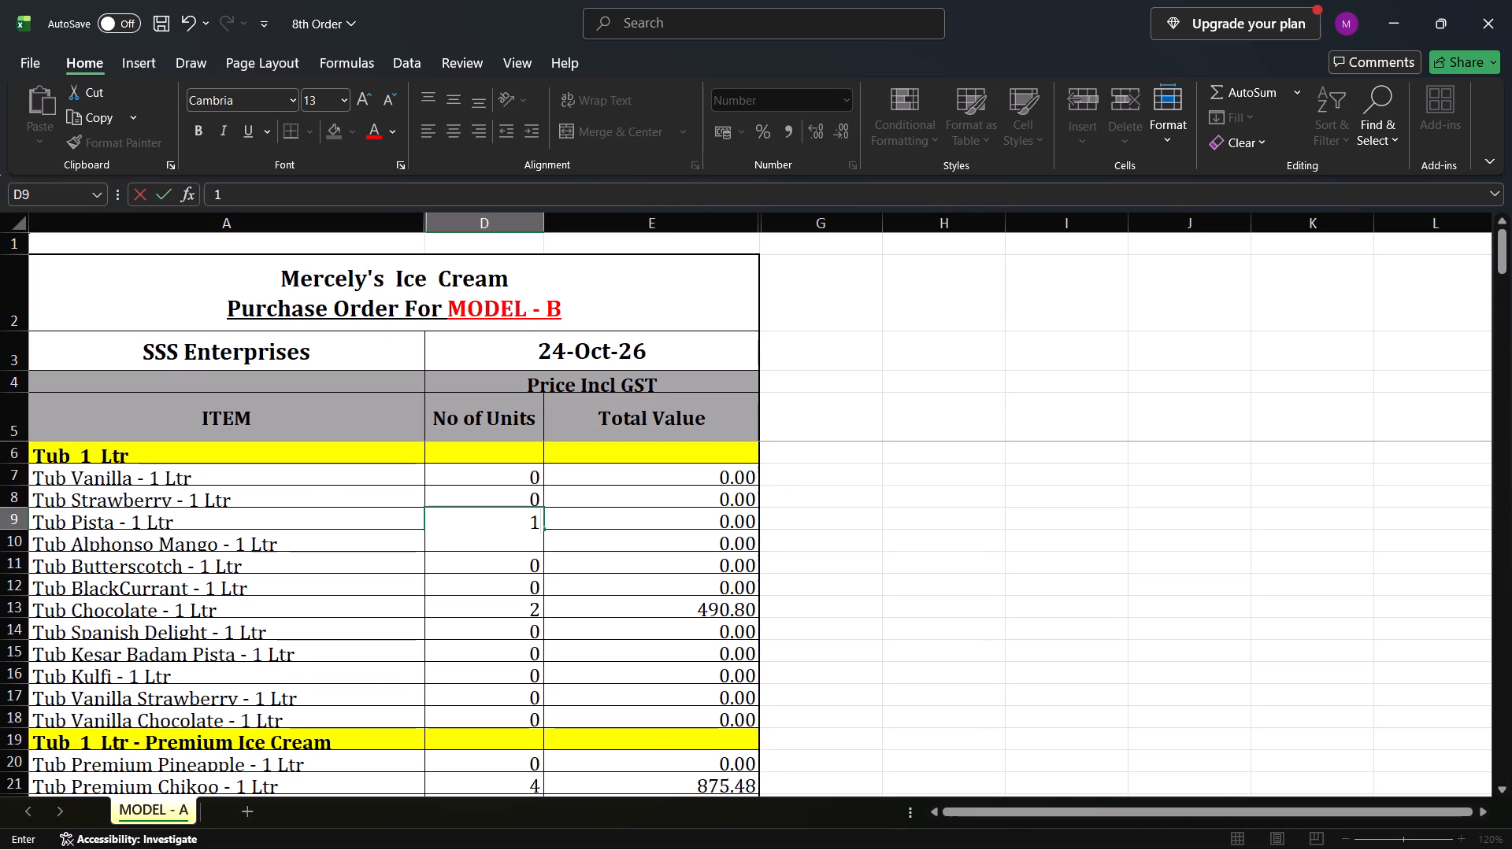
pyautogui.click(487, 585)
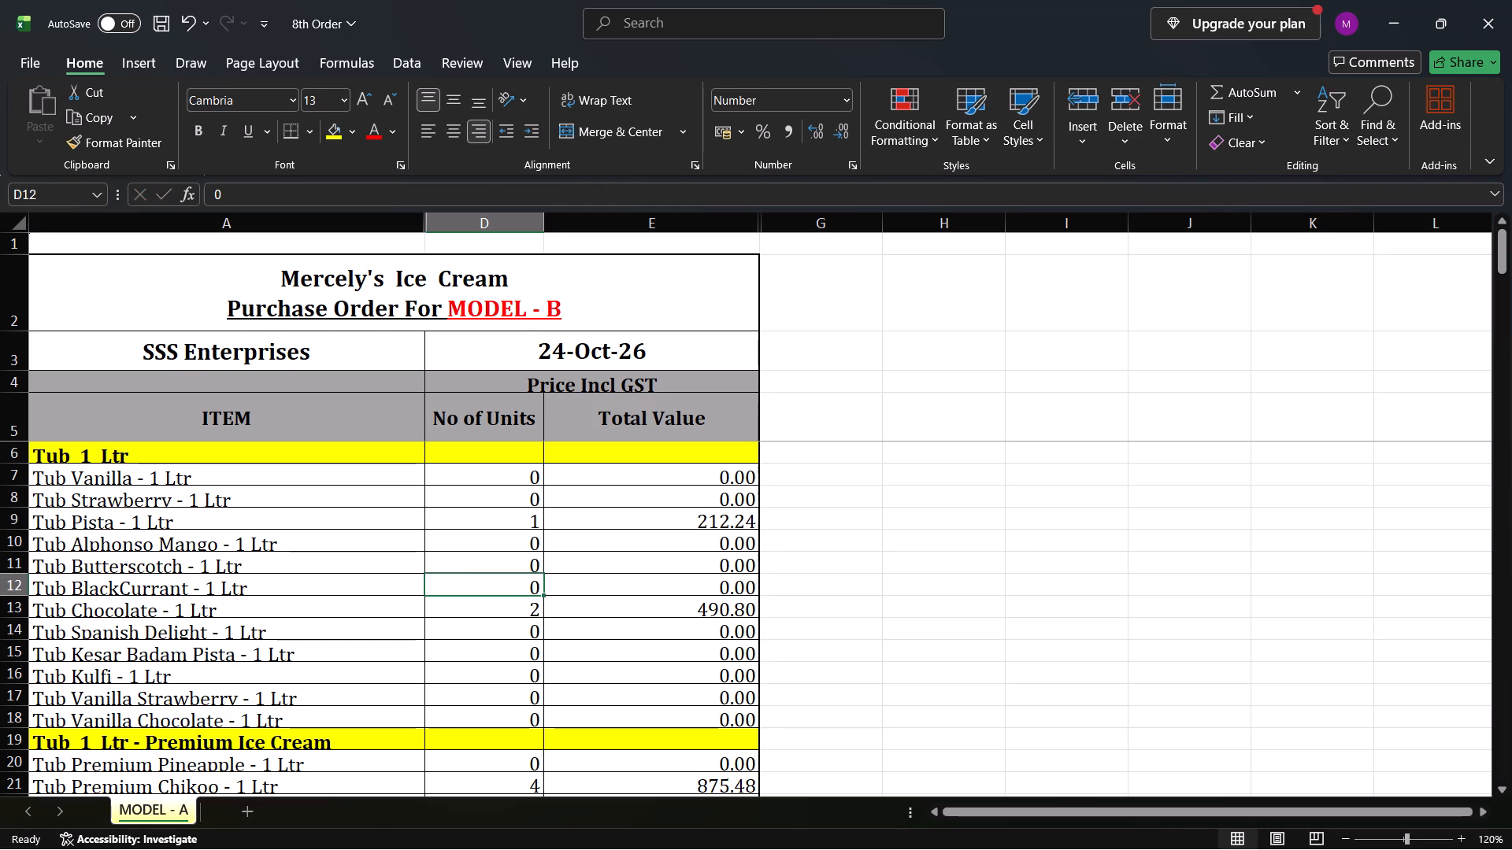
pyautogui.press('2')
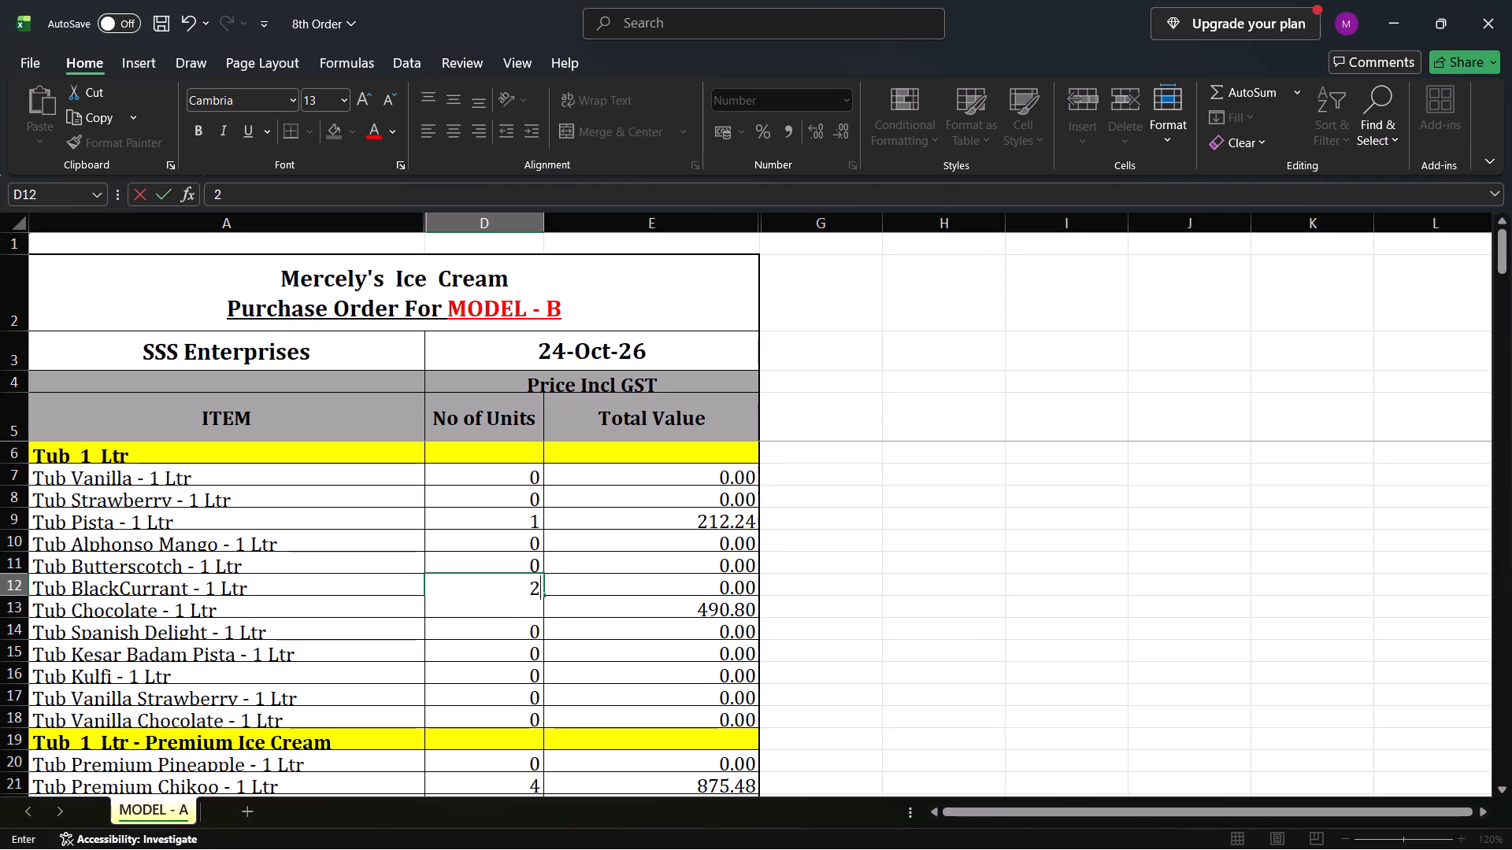
pyautogui.click(495, 561)
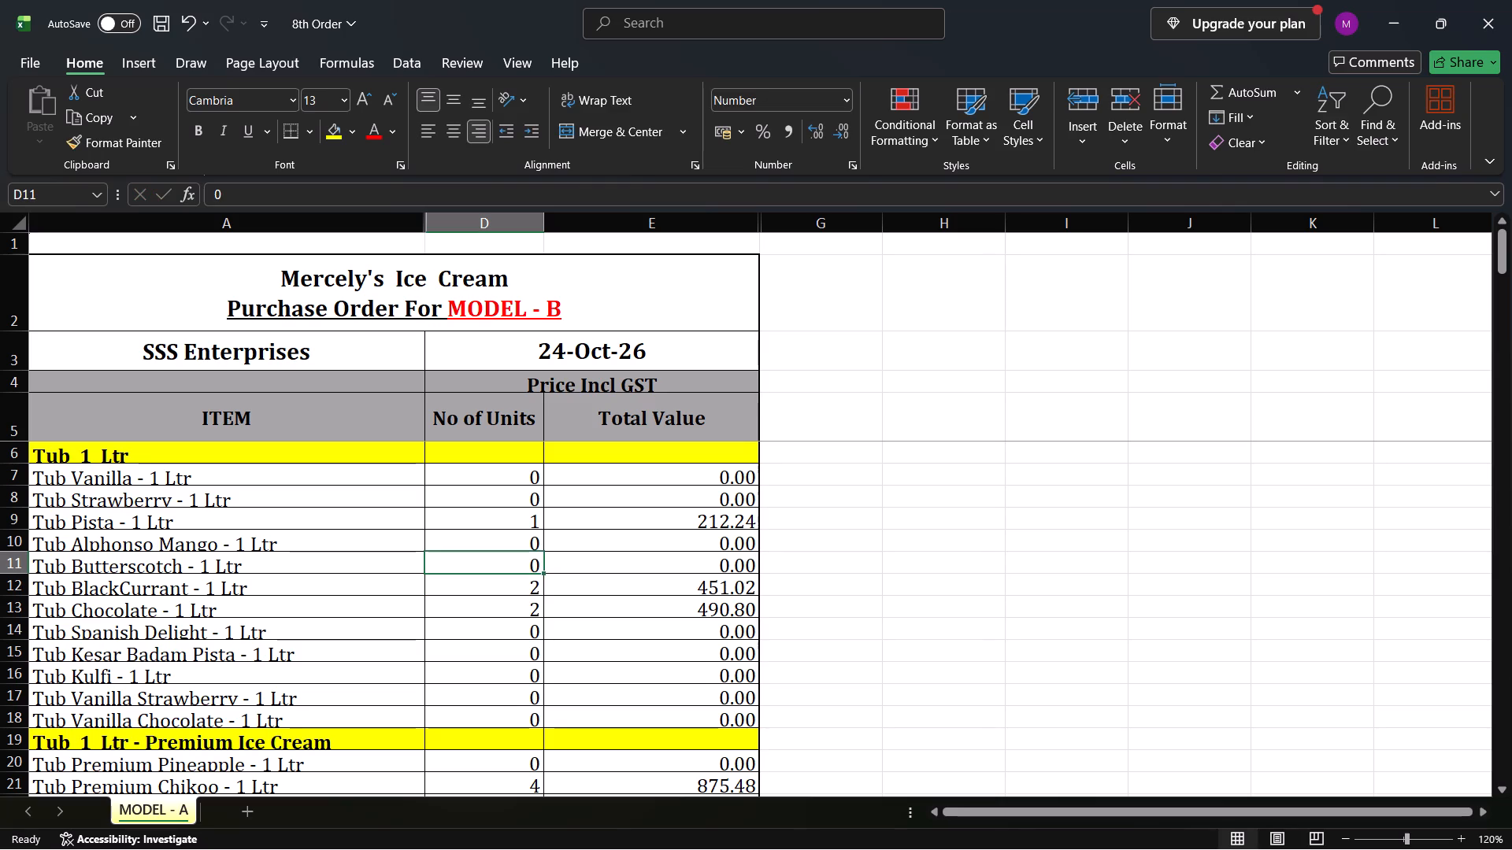
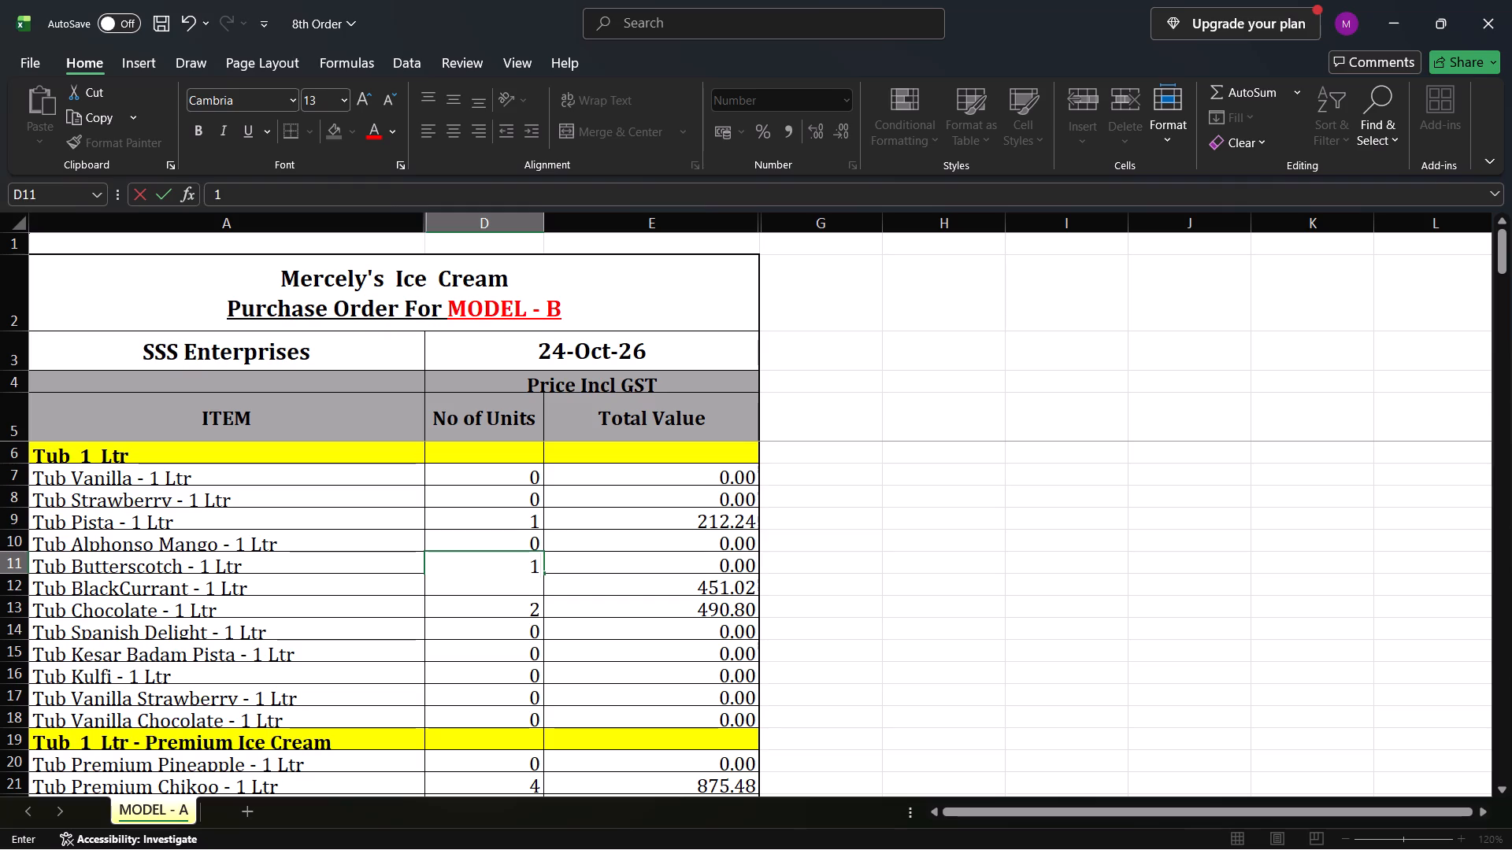
# Change the number of units for Tub Premium Blueberry - 1 Ltr to 8.
pyautogui.scroll(-3, 437, 497)
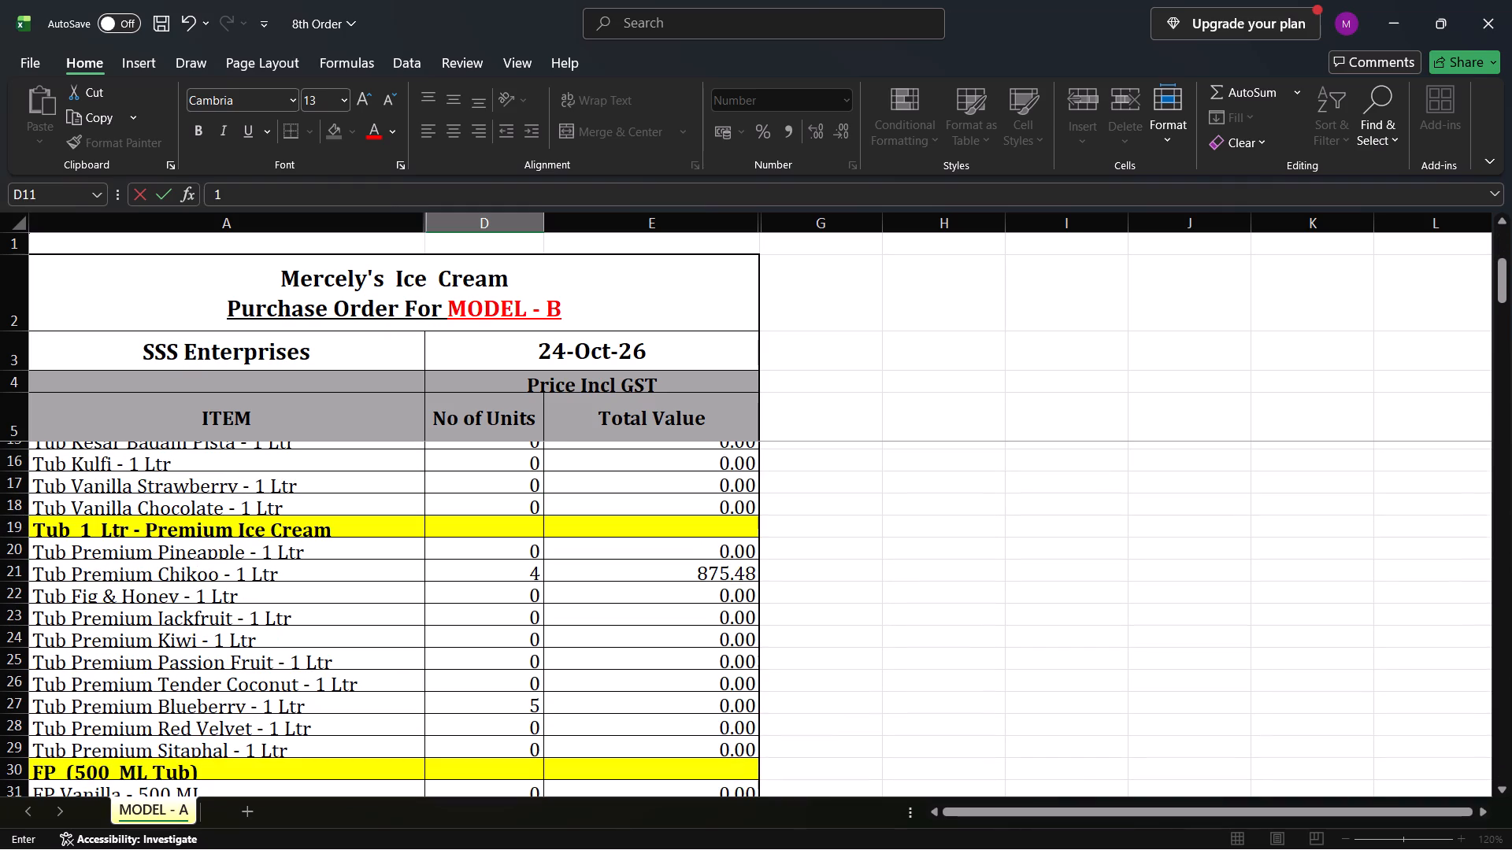
pyautogui.click(458, 702)
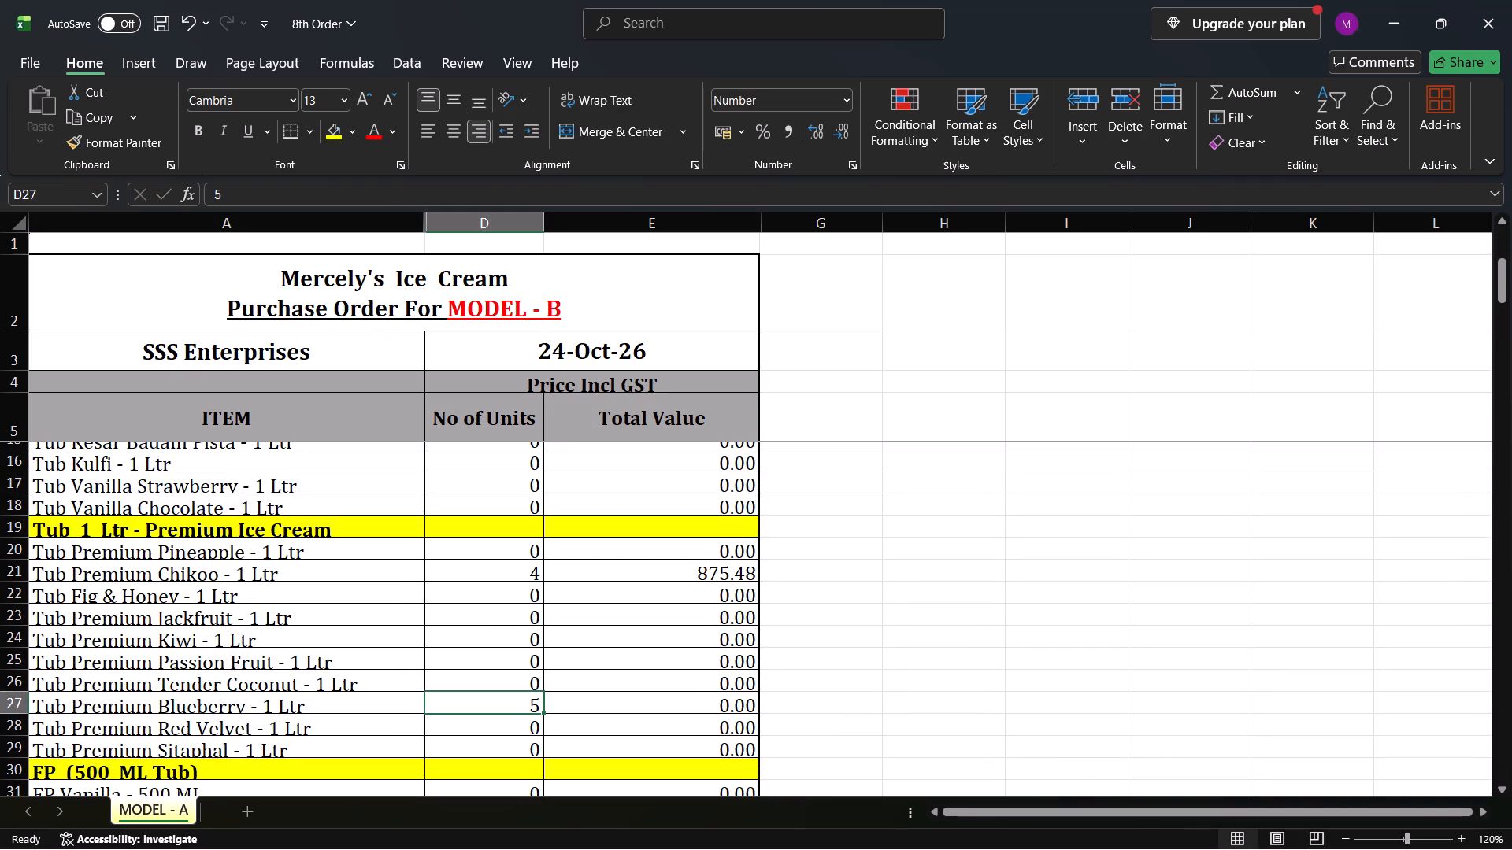
pyautogui.press('8')
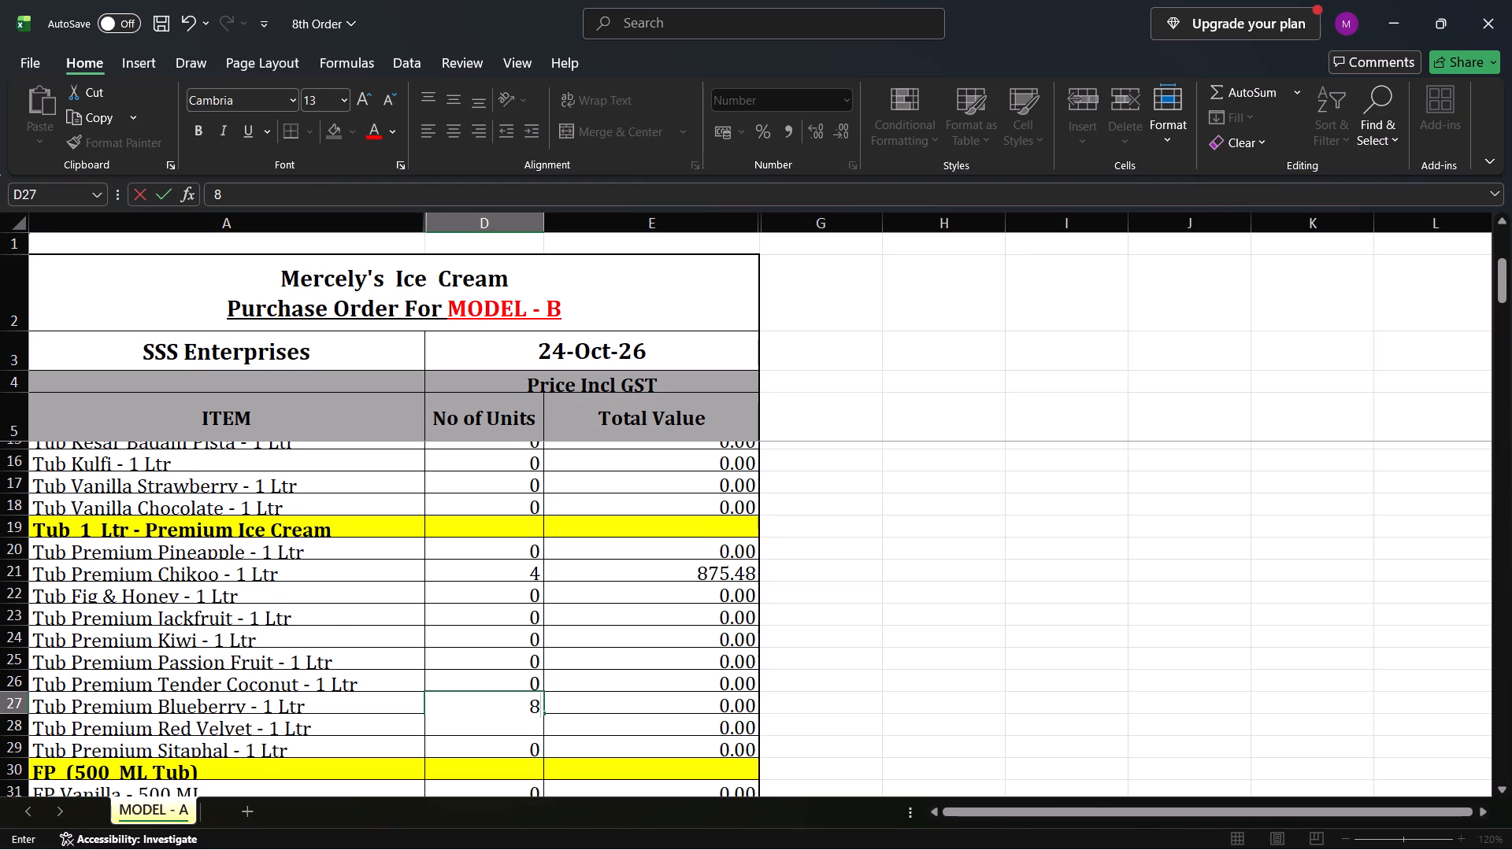
# Set the number of units for Tub Kulfi - 1 Ltr to 2.
pyautogui.scroll(3, 250, 617)
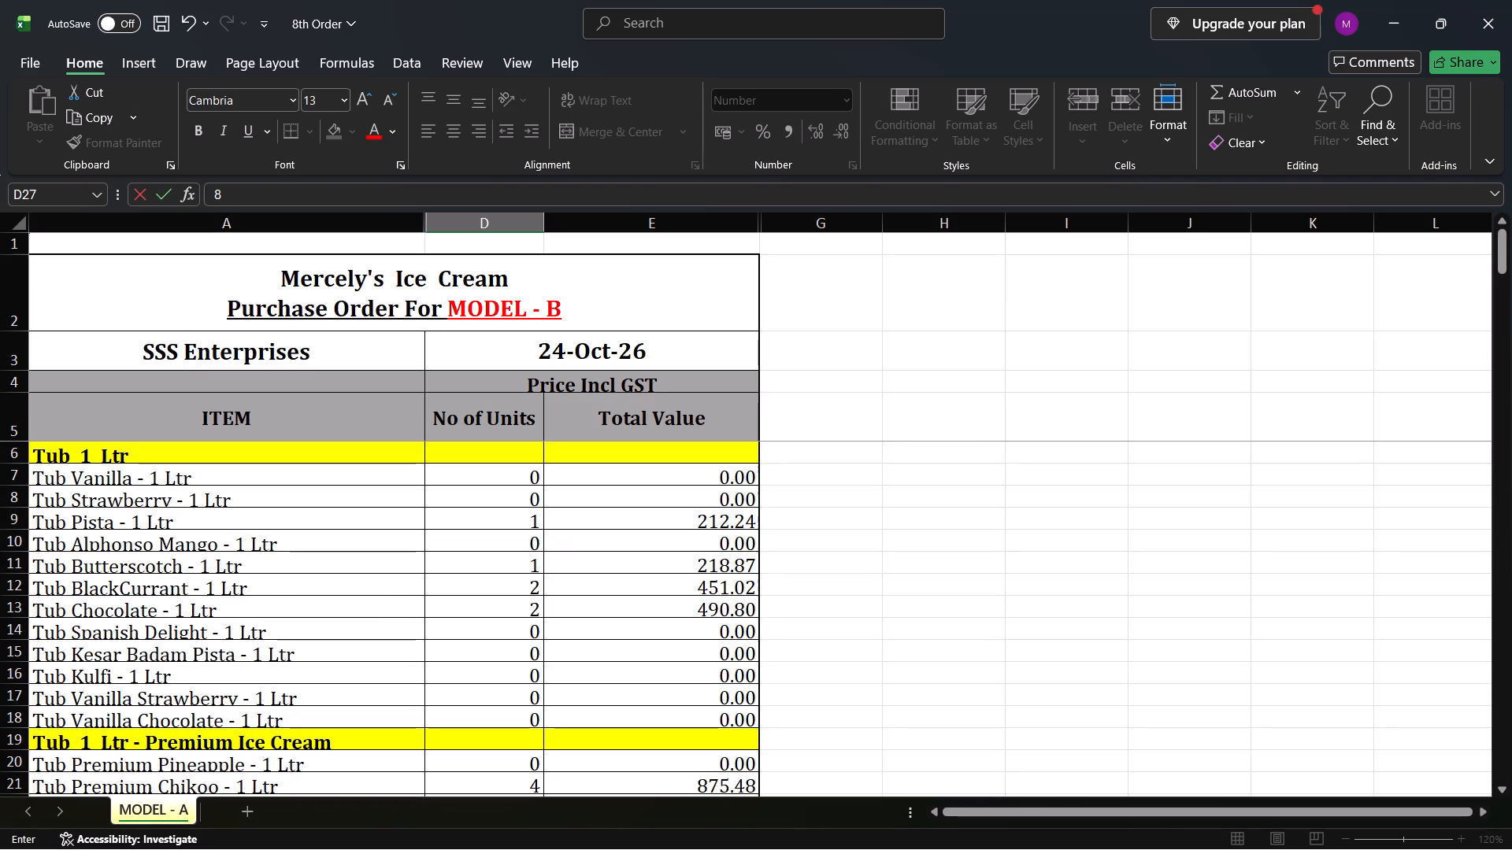
pyautogui.click(524, 675)
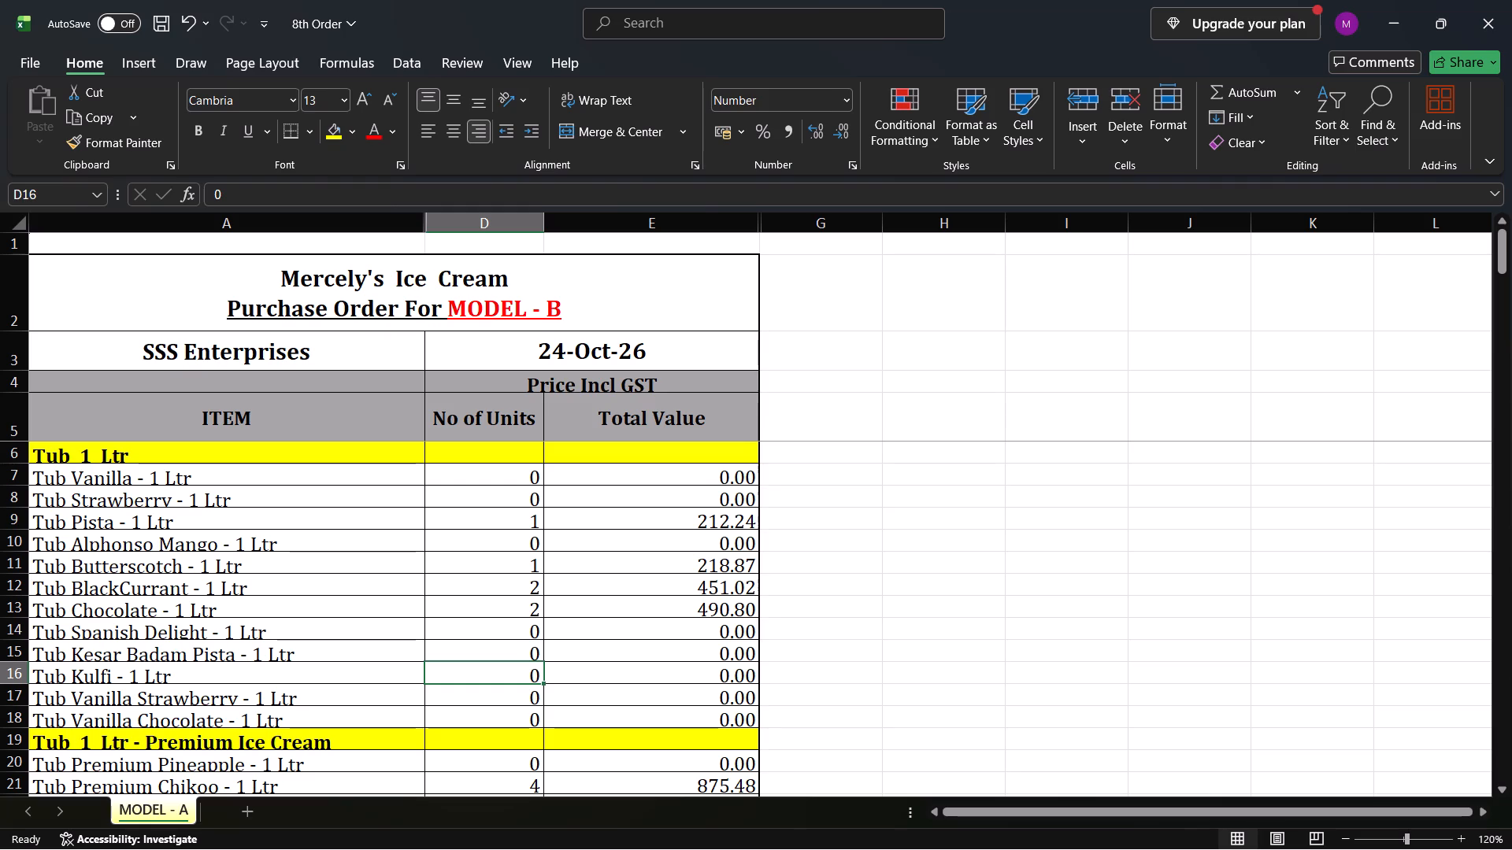
pyautogui.press('2')
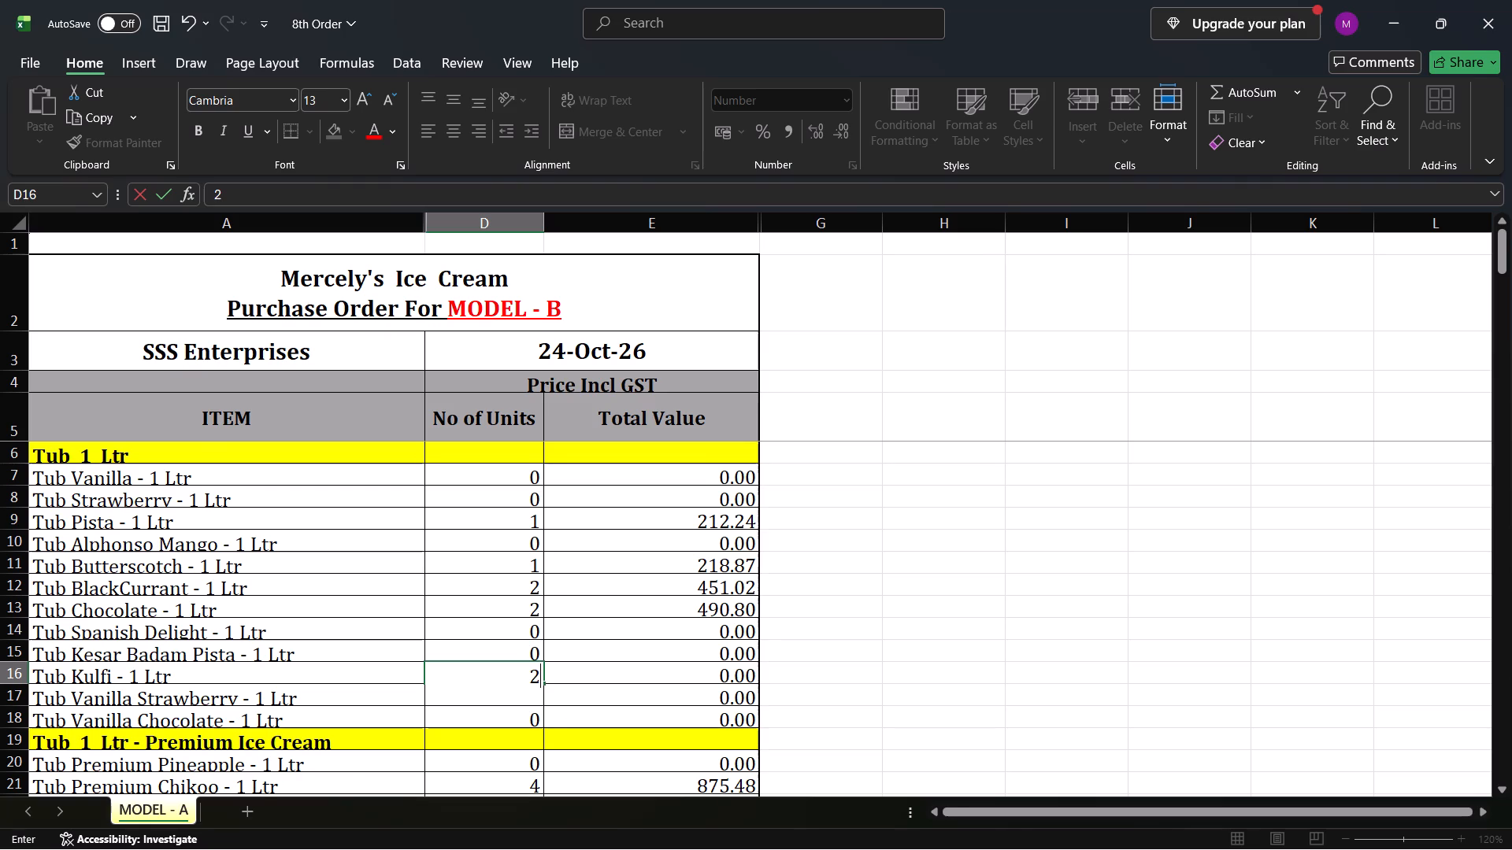
# Set the number of units for Tub Premium Pineapple - 1 Ltr to 4.
pyautogui.scroll(-3, 218, 561)
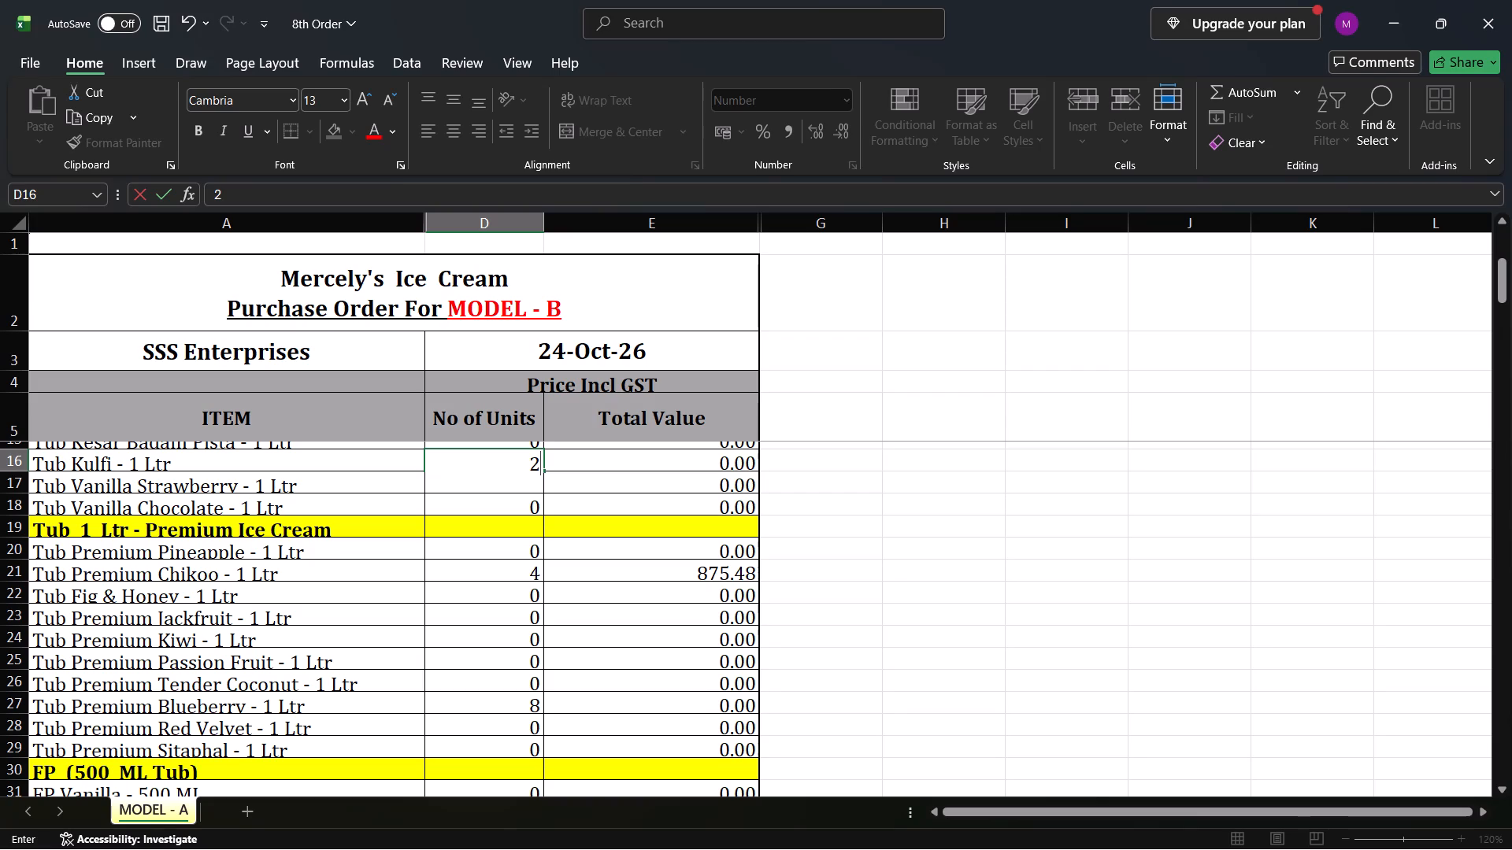
pyautogui.click(512, 556)
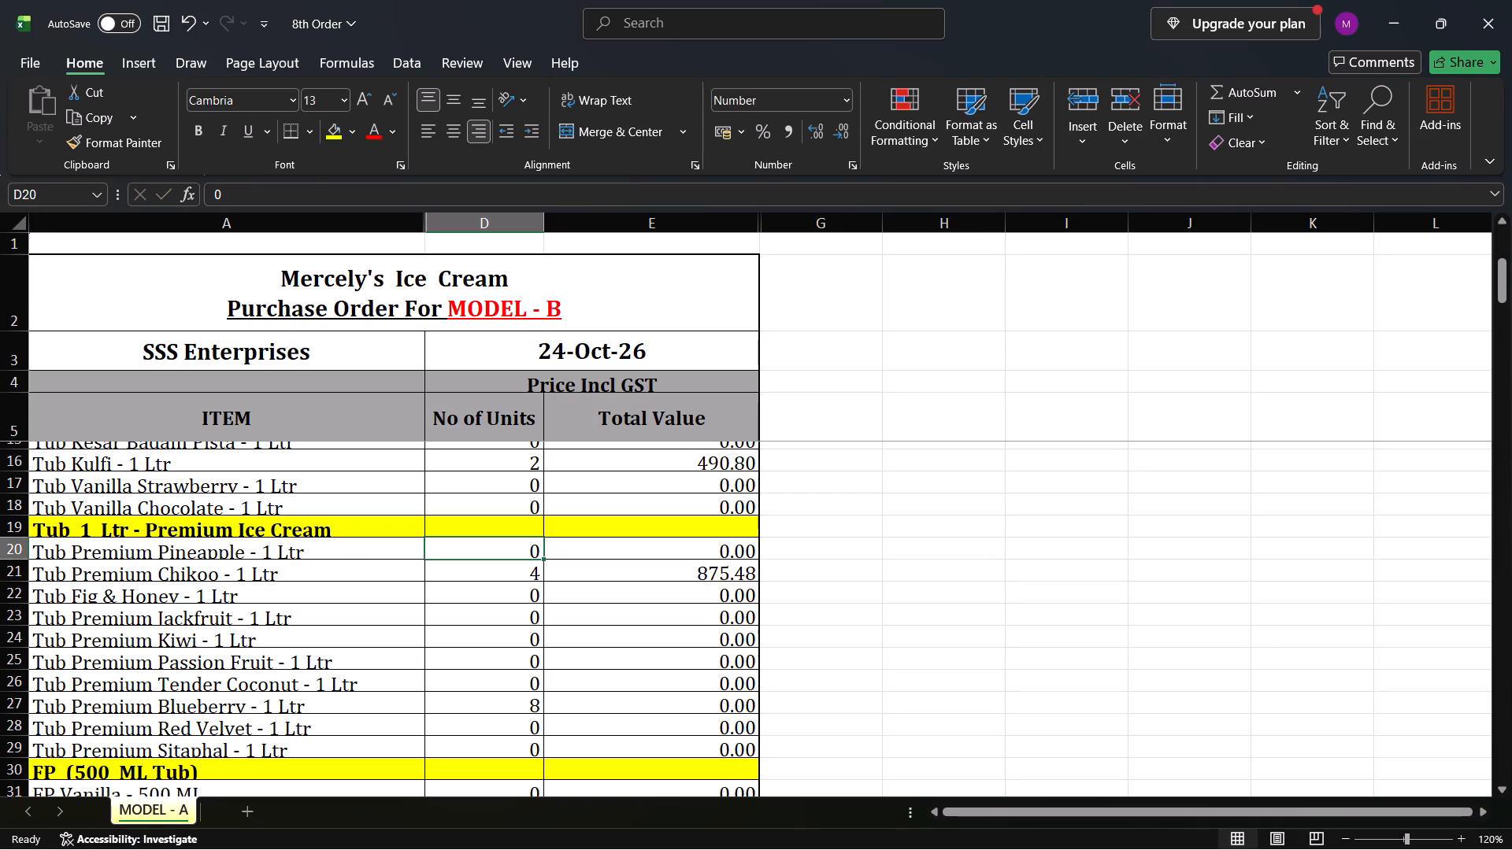
pyautogui.press('4')
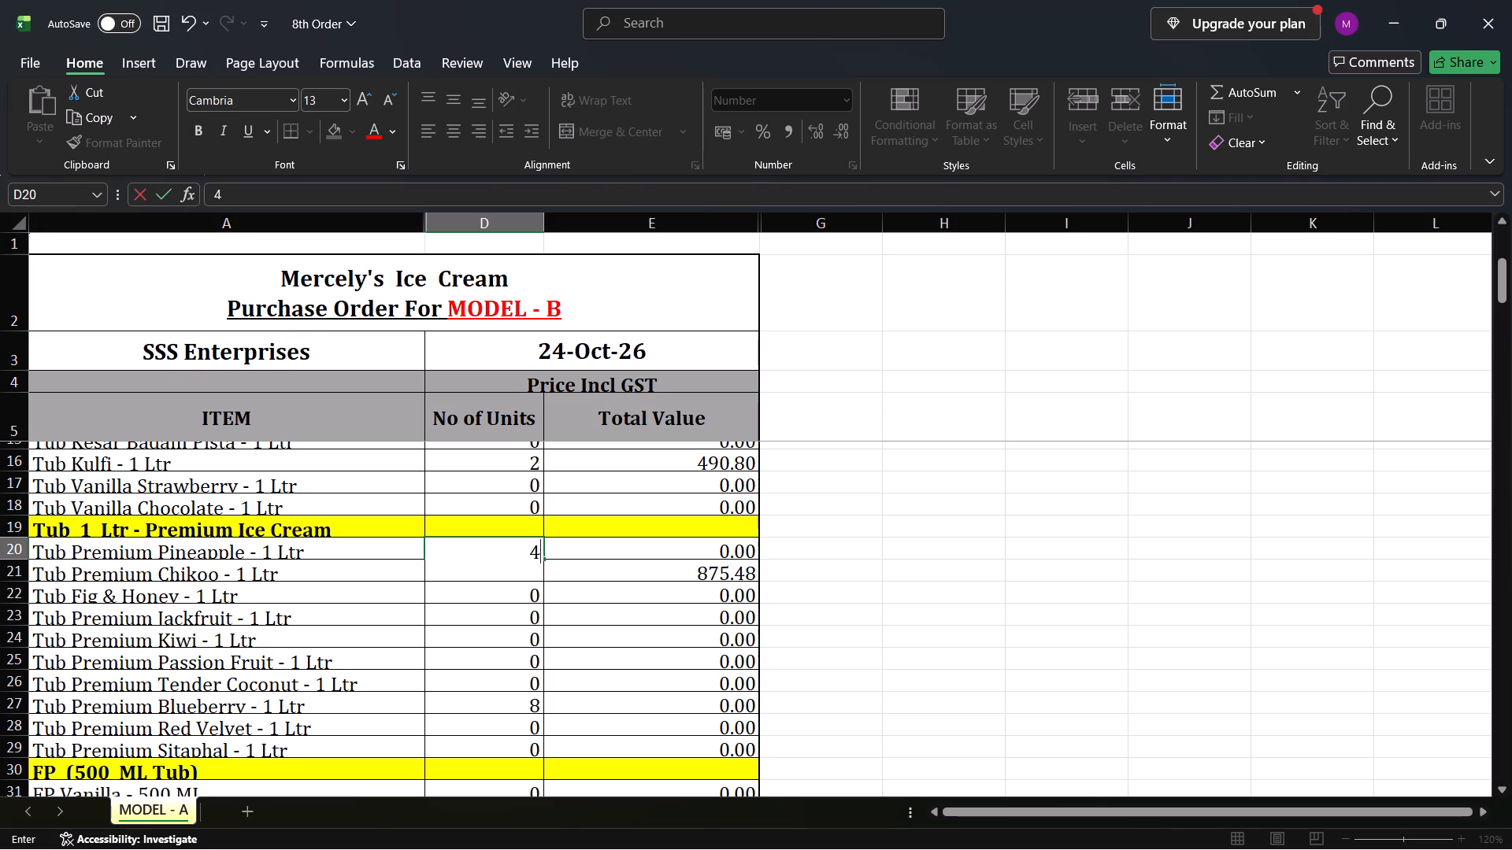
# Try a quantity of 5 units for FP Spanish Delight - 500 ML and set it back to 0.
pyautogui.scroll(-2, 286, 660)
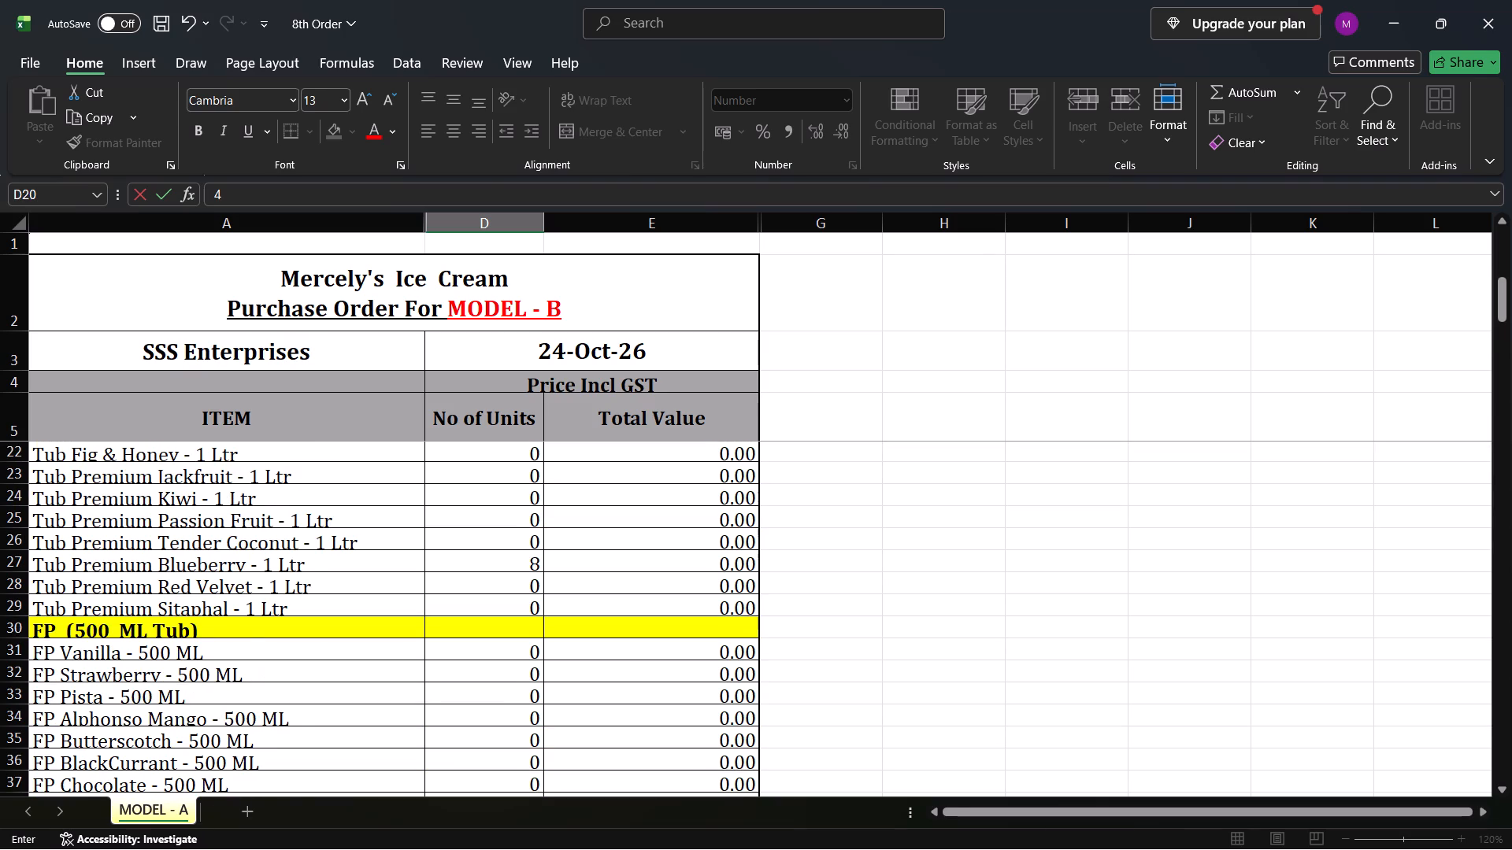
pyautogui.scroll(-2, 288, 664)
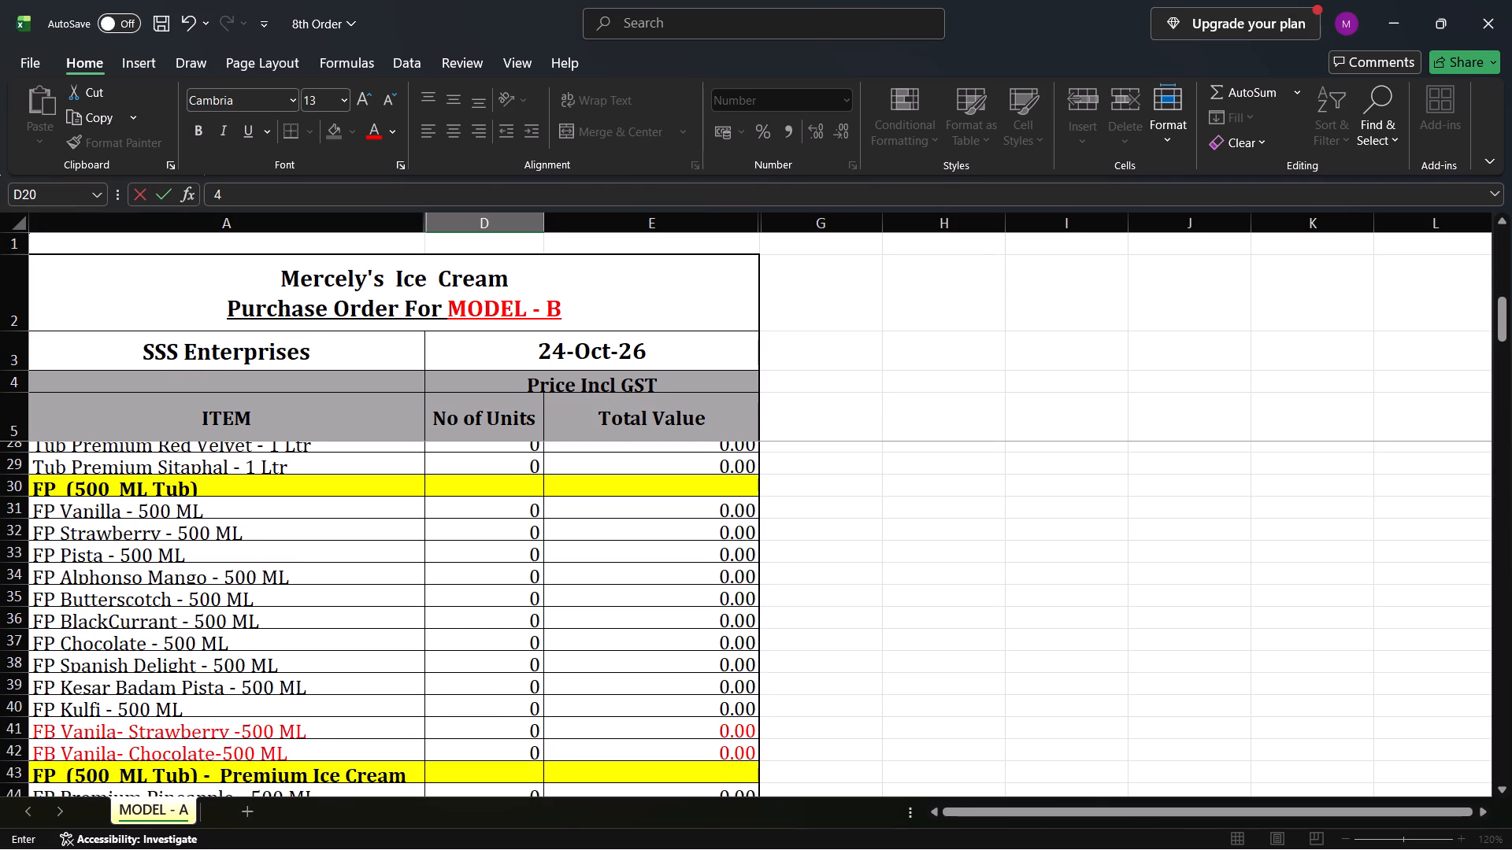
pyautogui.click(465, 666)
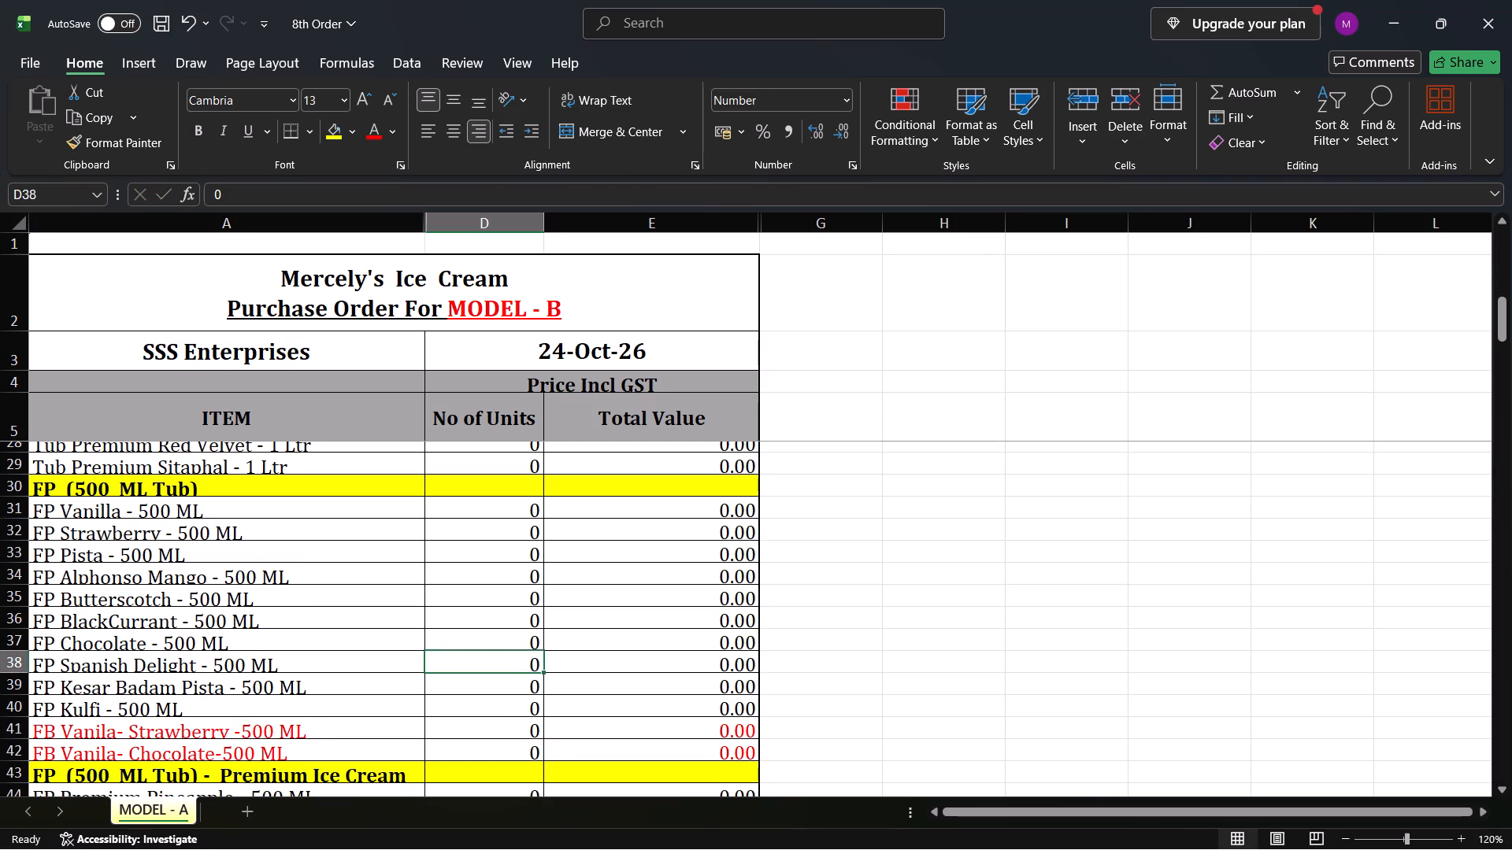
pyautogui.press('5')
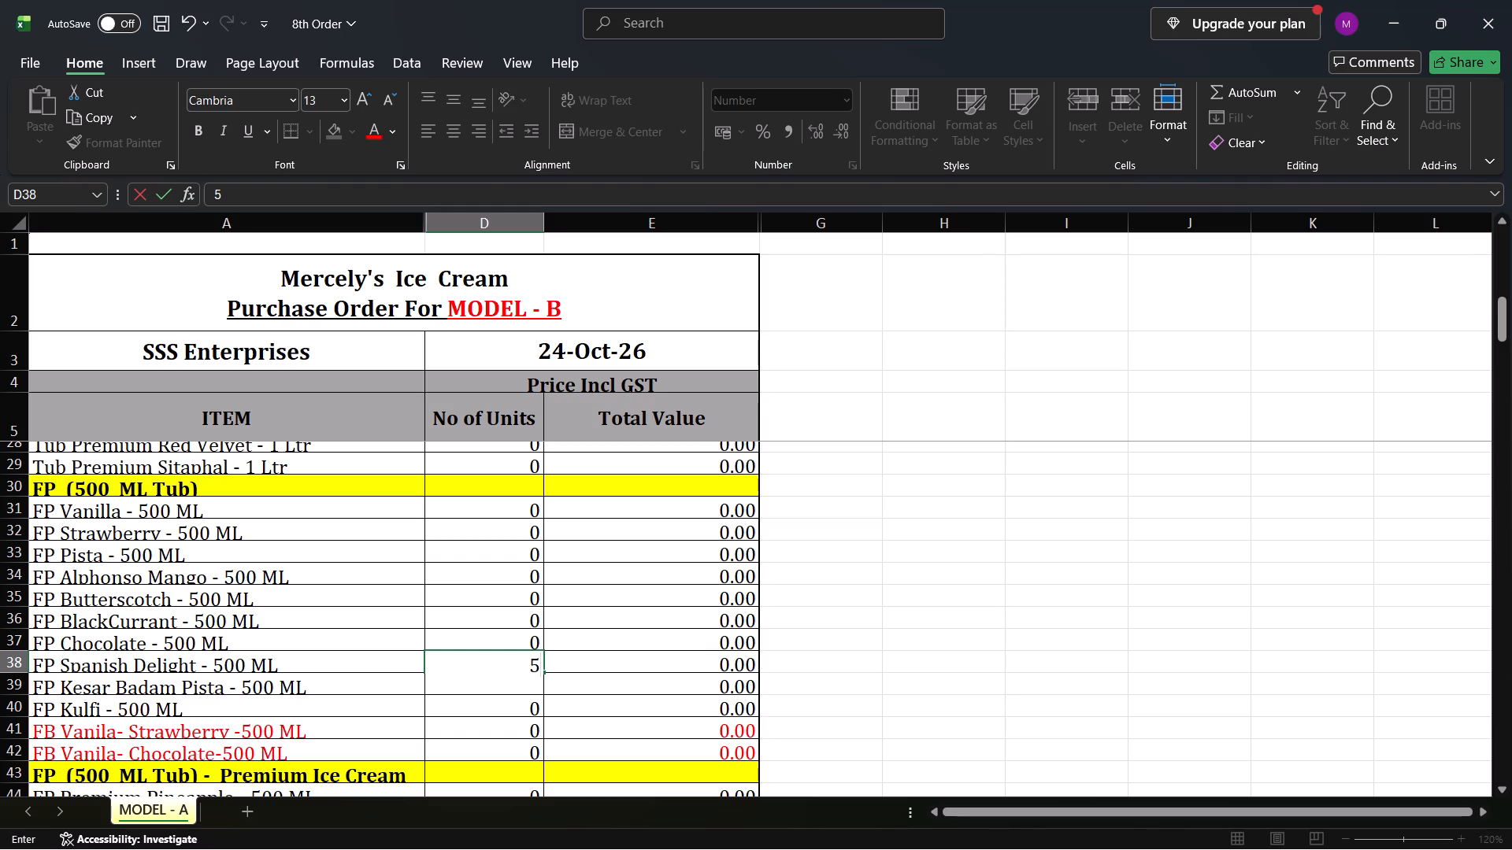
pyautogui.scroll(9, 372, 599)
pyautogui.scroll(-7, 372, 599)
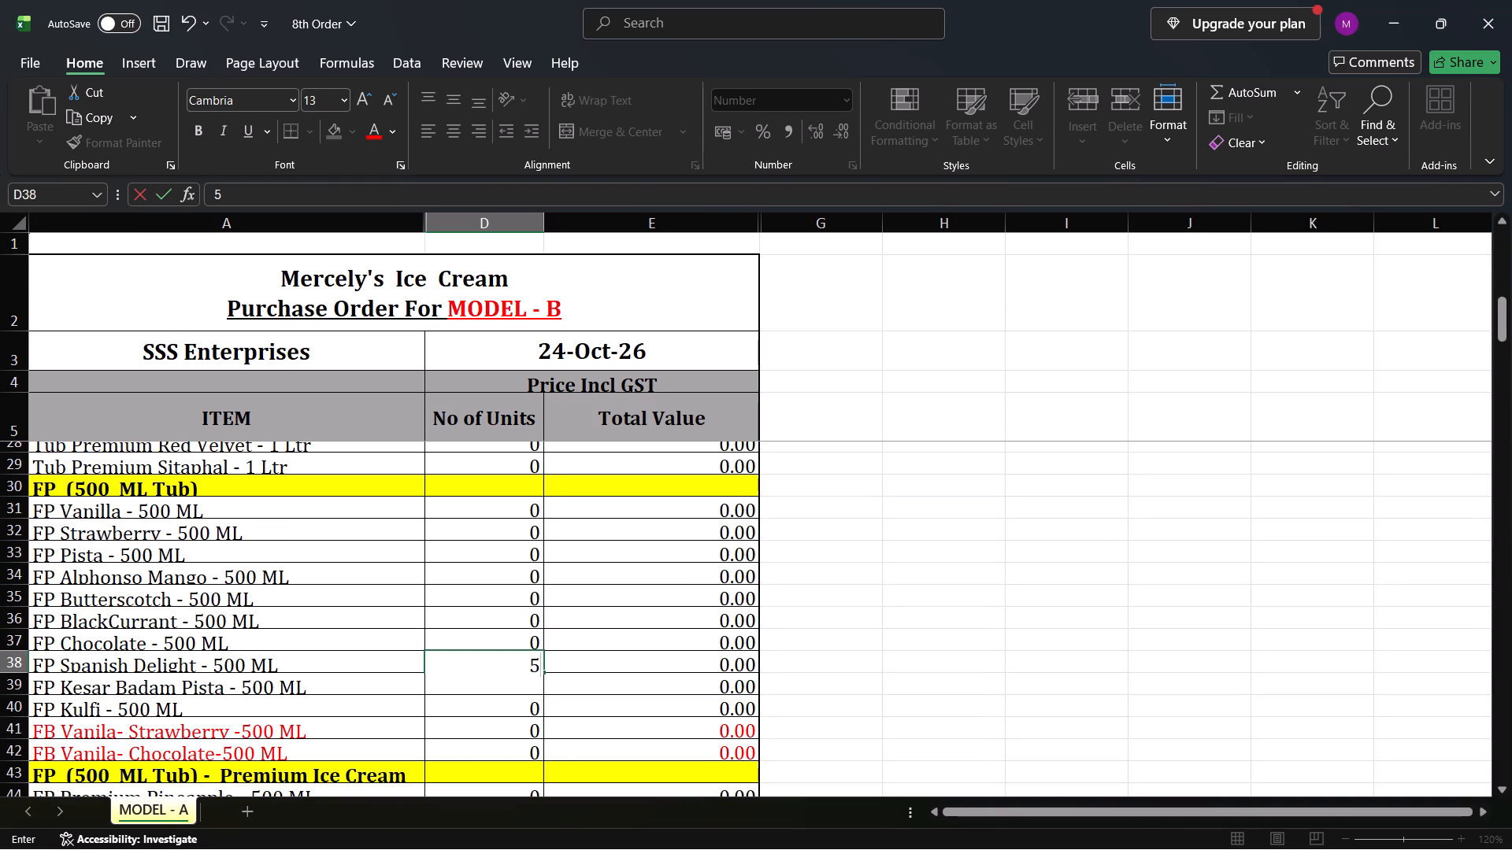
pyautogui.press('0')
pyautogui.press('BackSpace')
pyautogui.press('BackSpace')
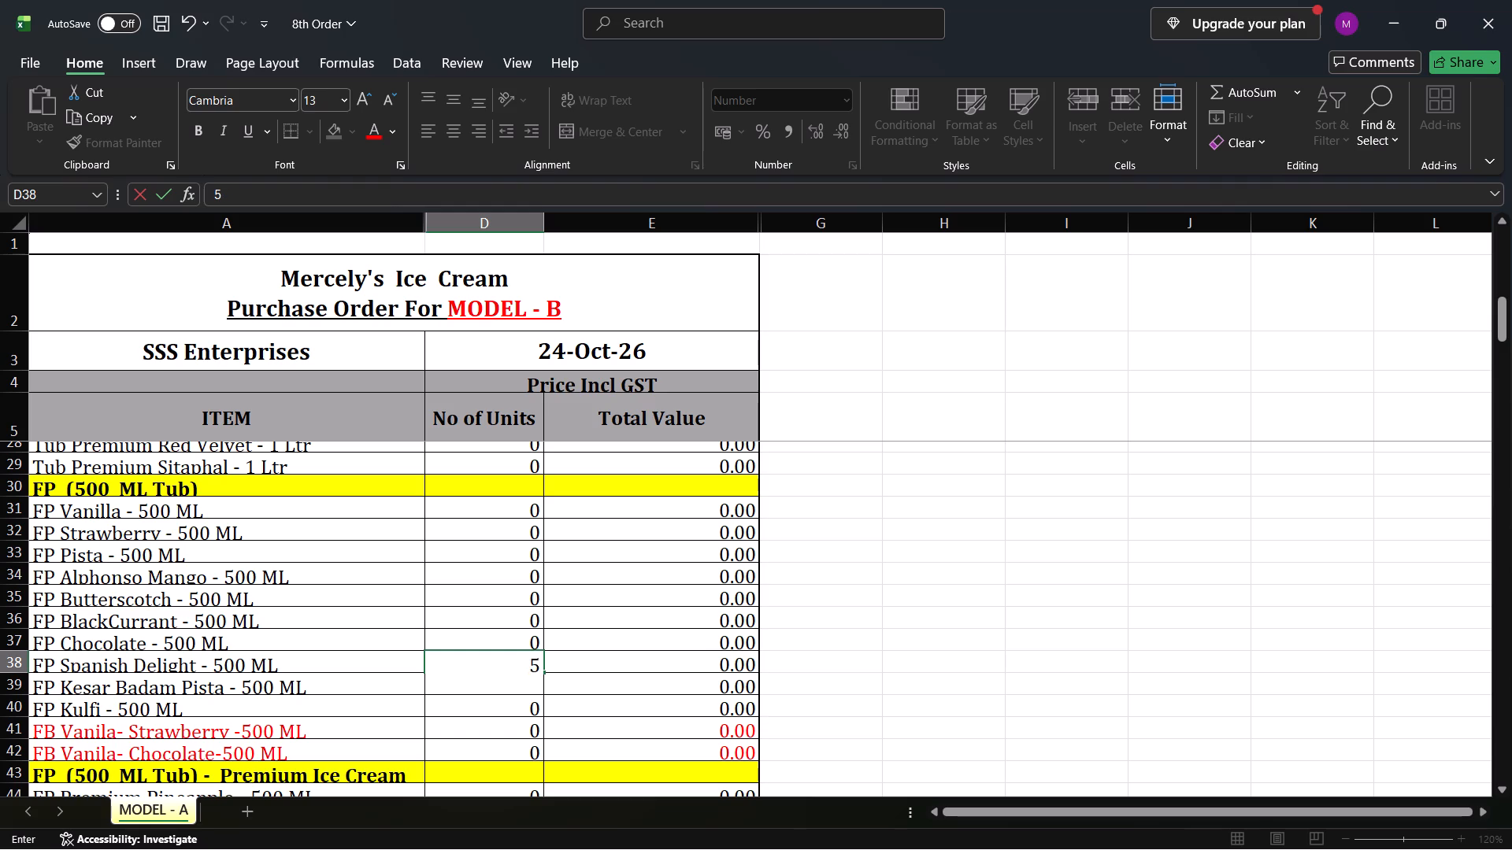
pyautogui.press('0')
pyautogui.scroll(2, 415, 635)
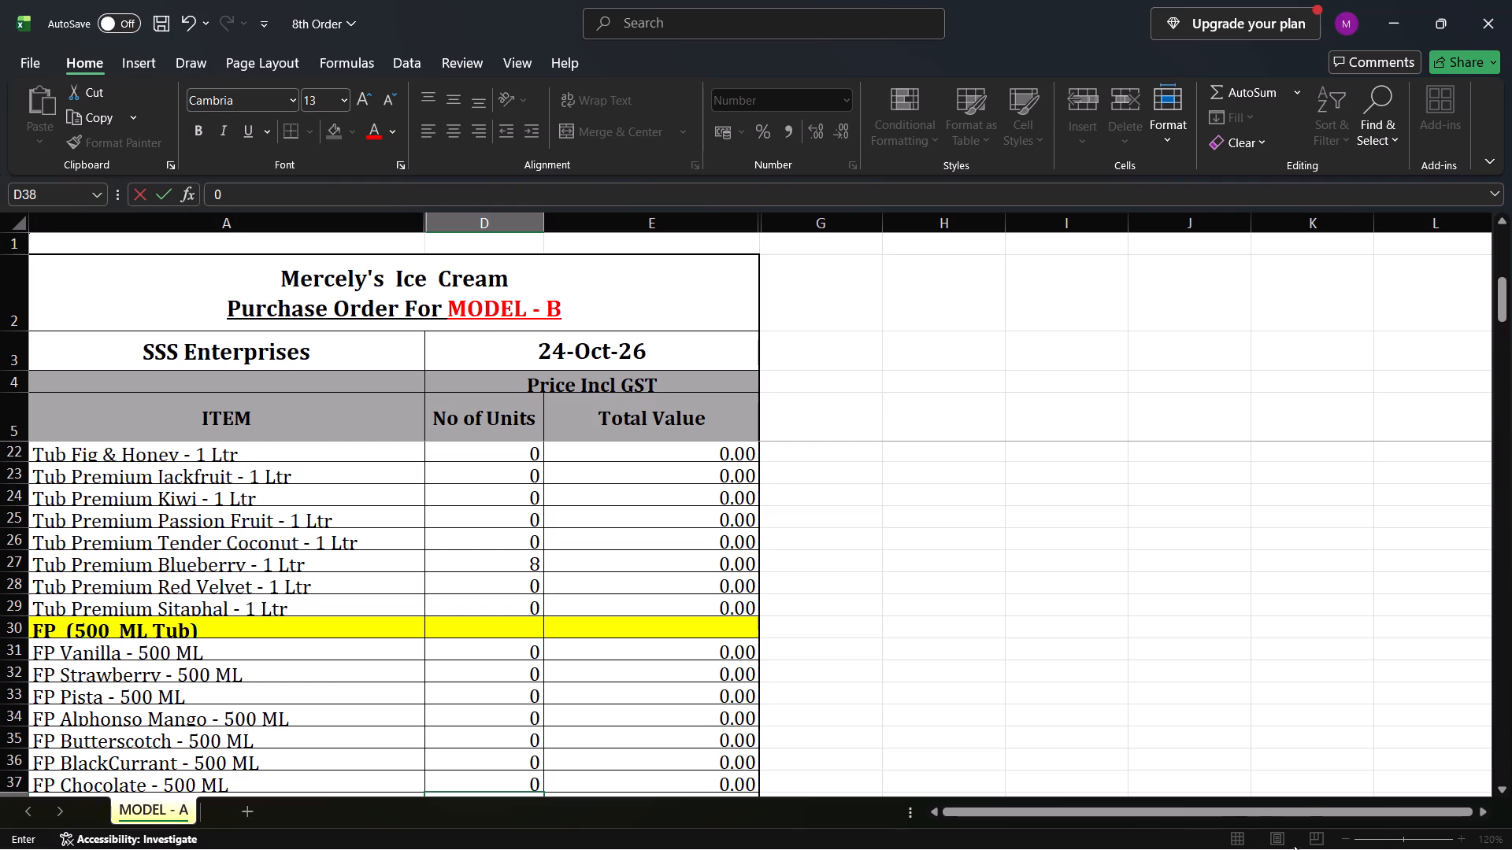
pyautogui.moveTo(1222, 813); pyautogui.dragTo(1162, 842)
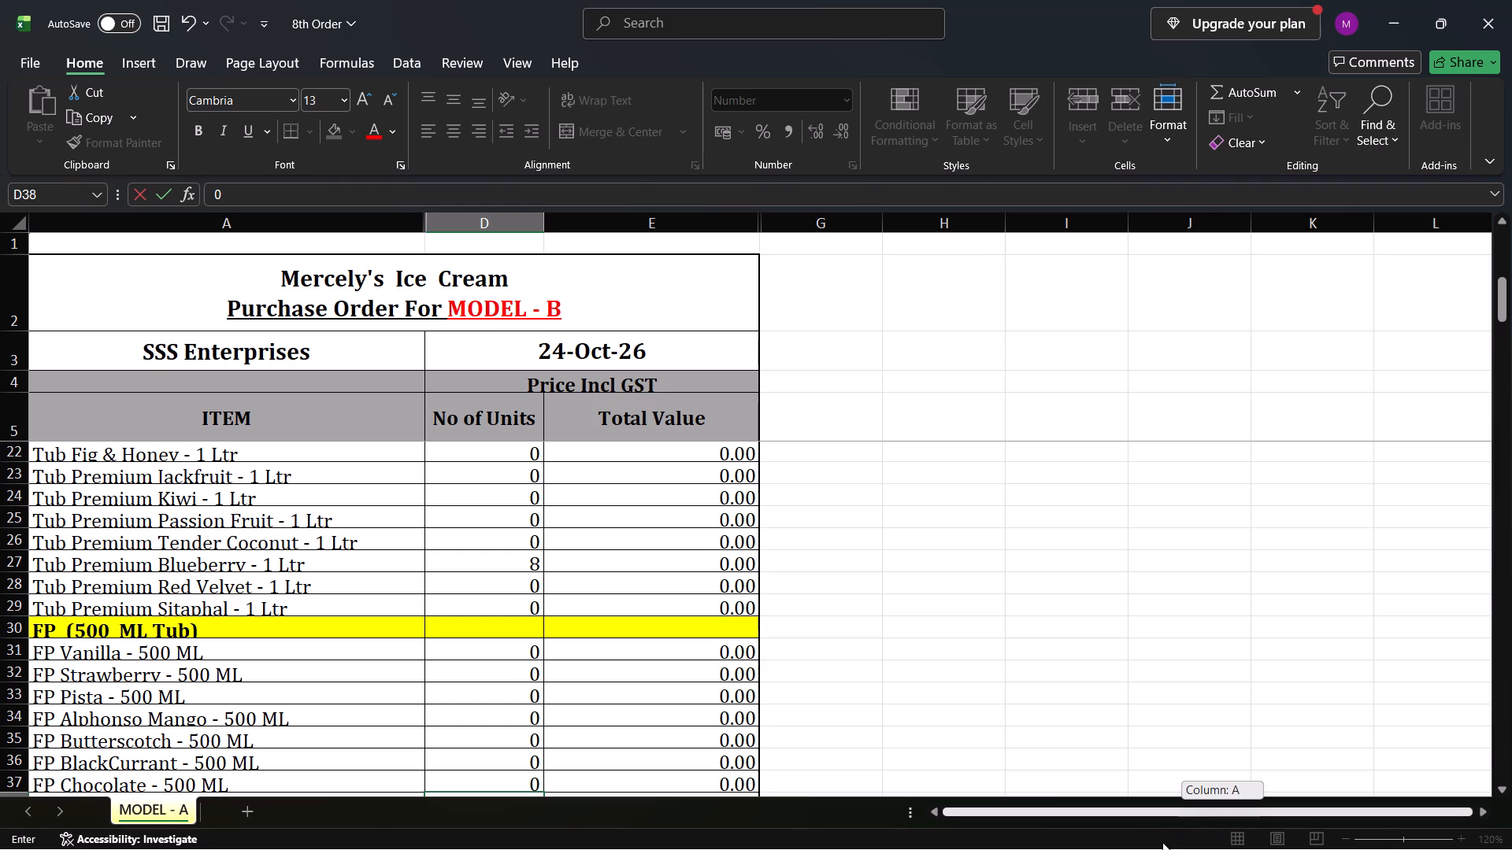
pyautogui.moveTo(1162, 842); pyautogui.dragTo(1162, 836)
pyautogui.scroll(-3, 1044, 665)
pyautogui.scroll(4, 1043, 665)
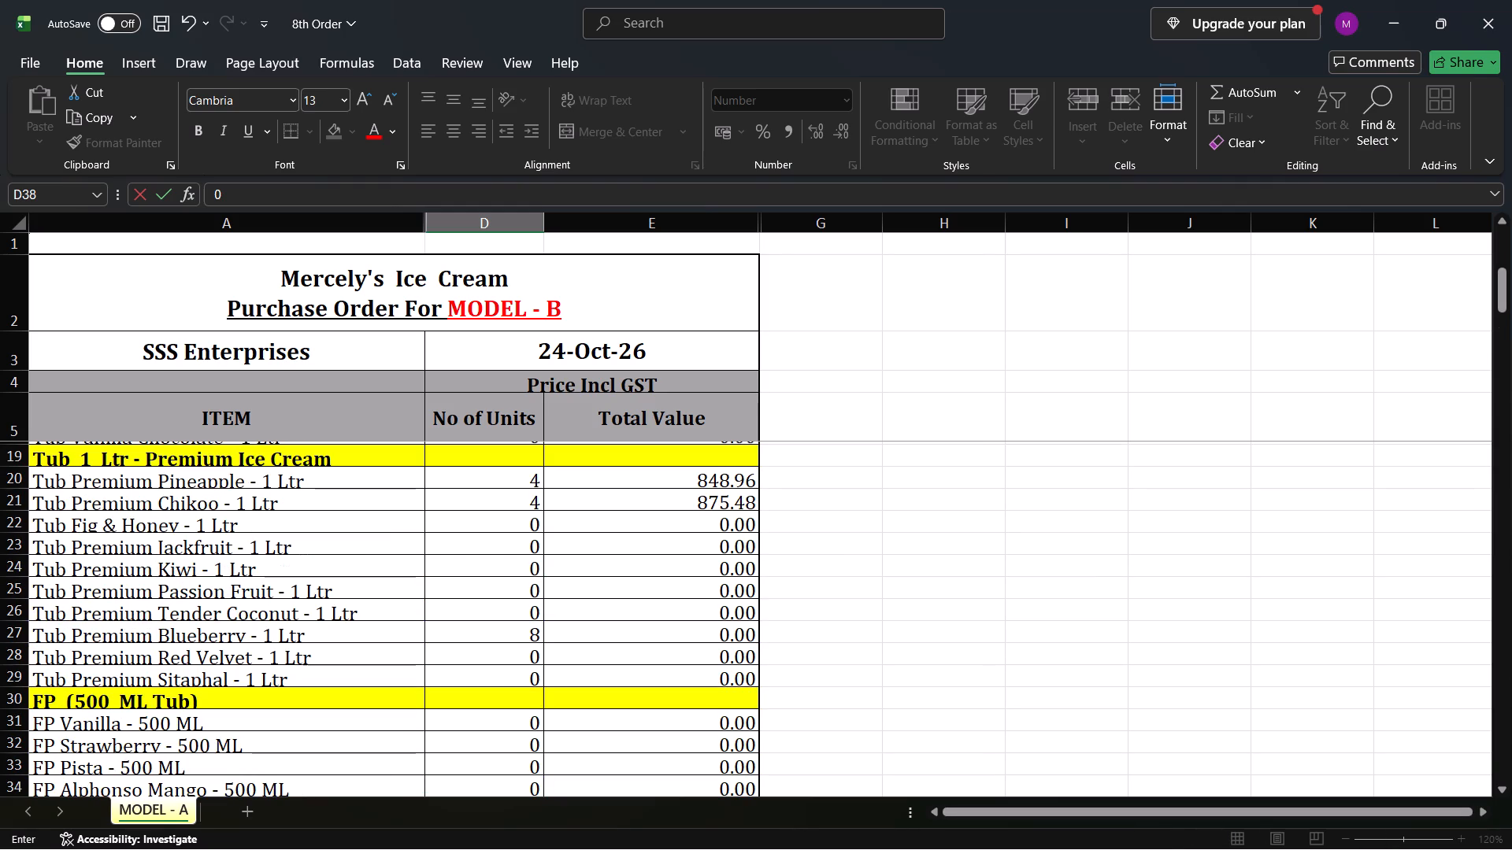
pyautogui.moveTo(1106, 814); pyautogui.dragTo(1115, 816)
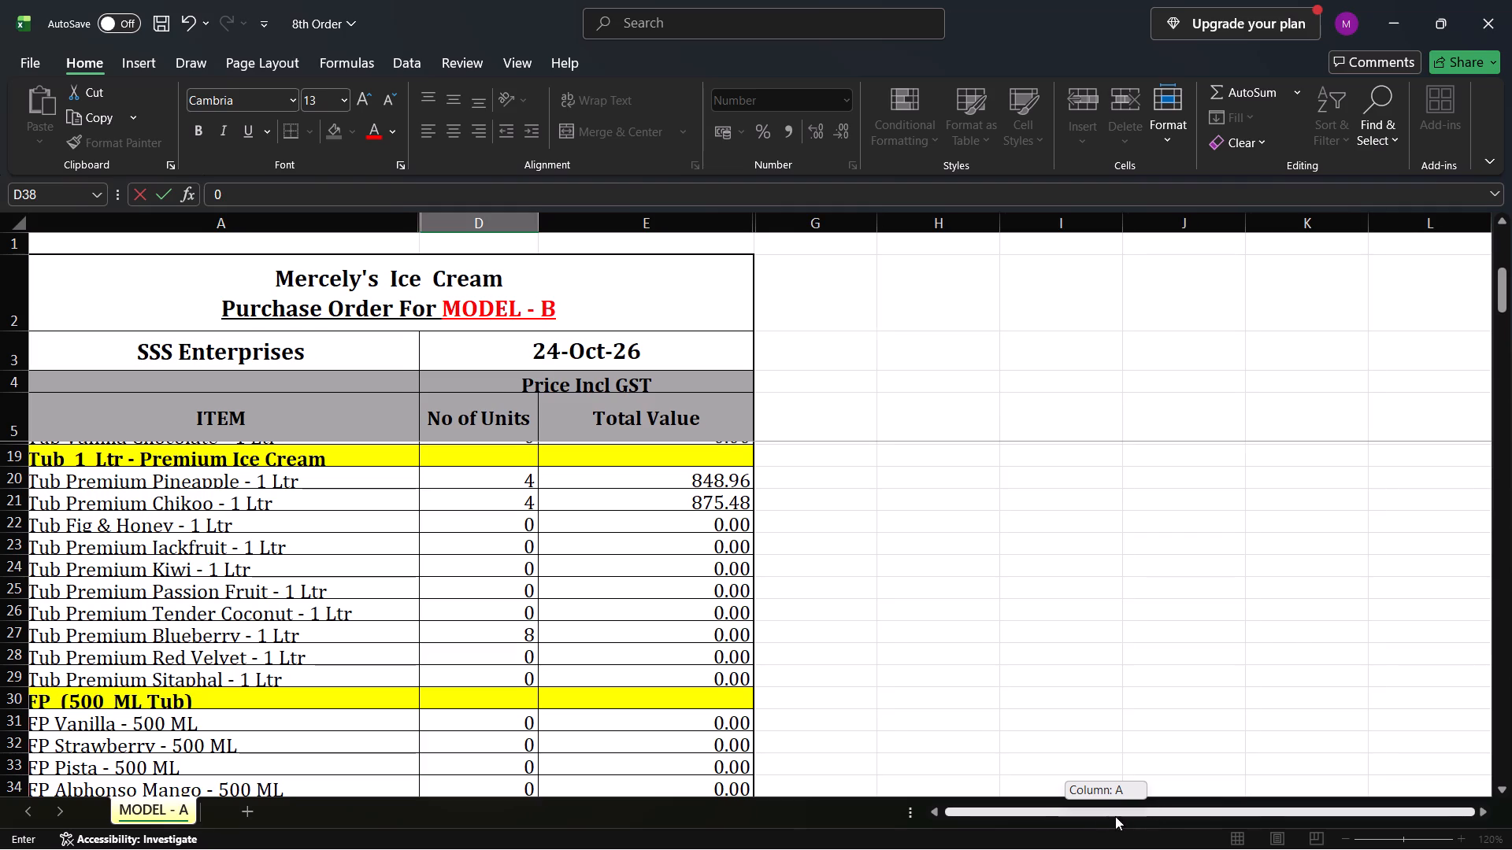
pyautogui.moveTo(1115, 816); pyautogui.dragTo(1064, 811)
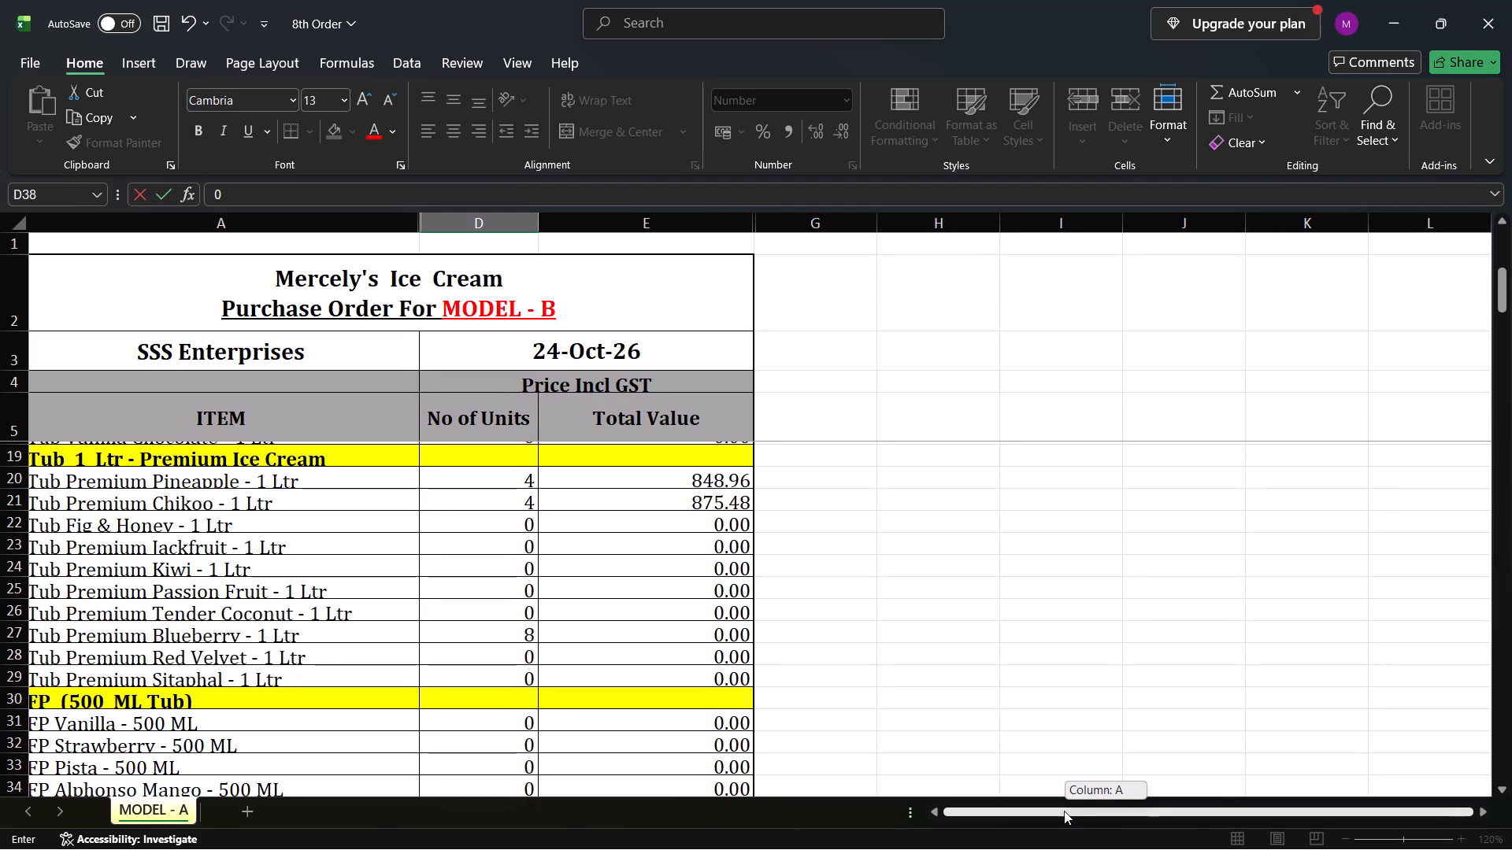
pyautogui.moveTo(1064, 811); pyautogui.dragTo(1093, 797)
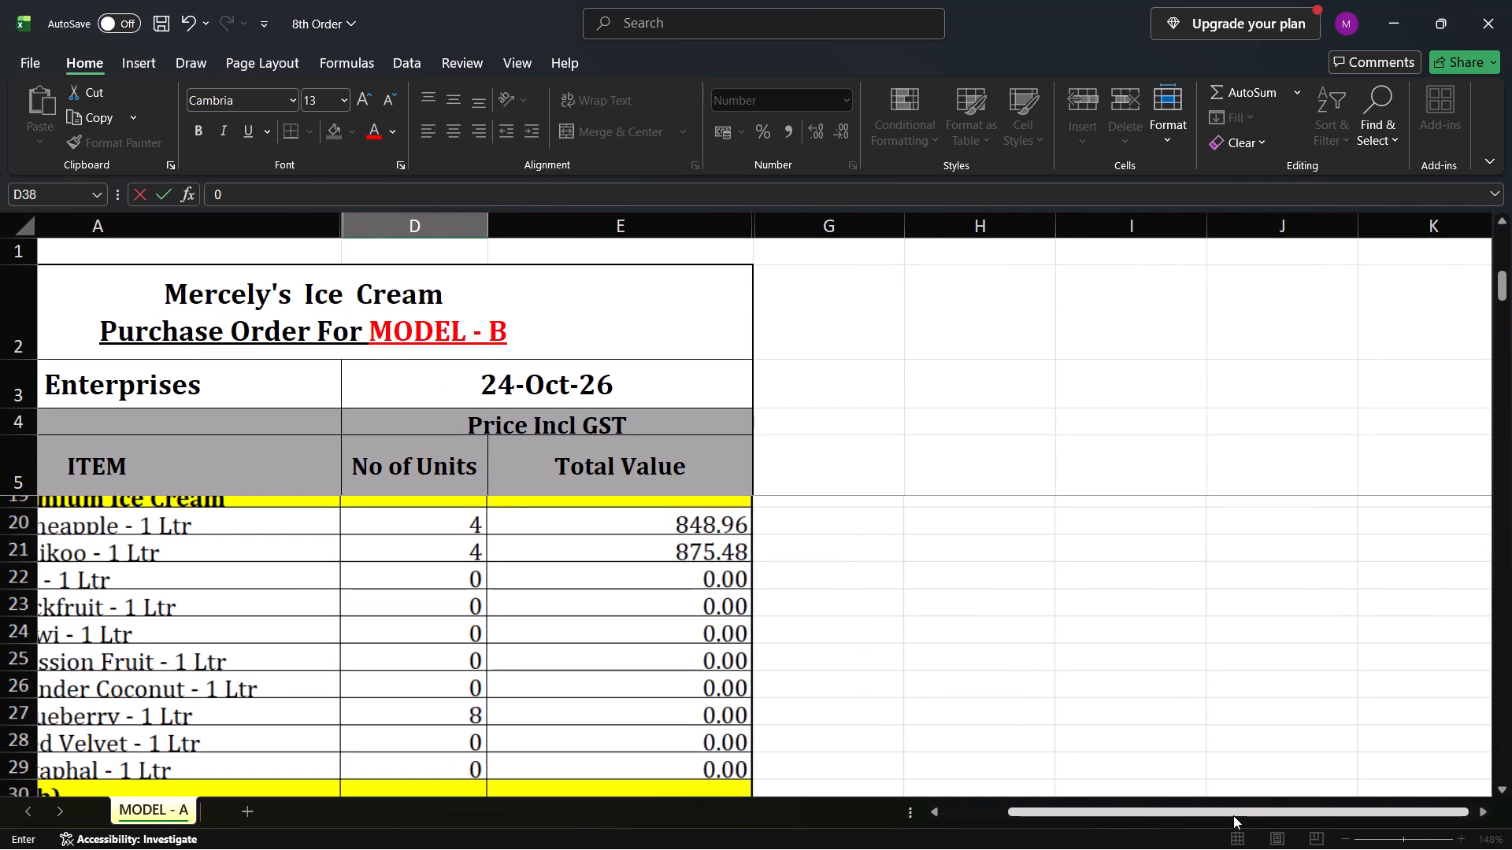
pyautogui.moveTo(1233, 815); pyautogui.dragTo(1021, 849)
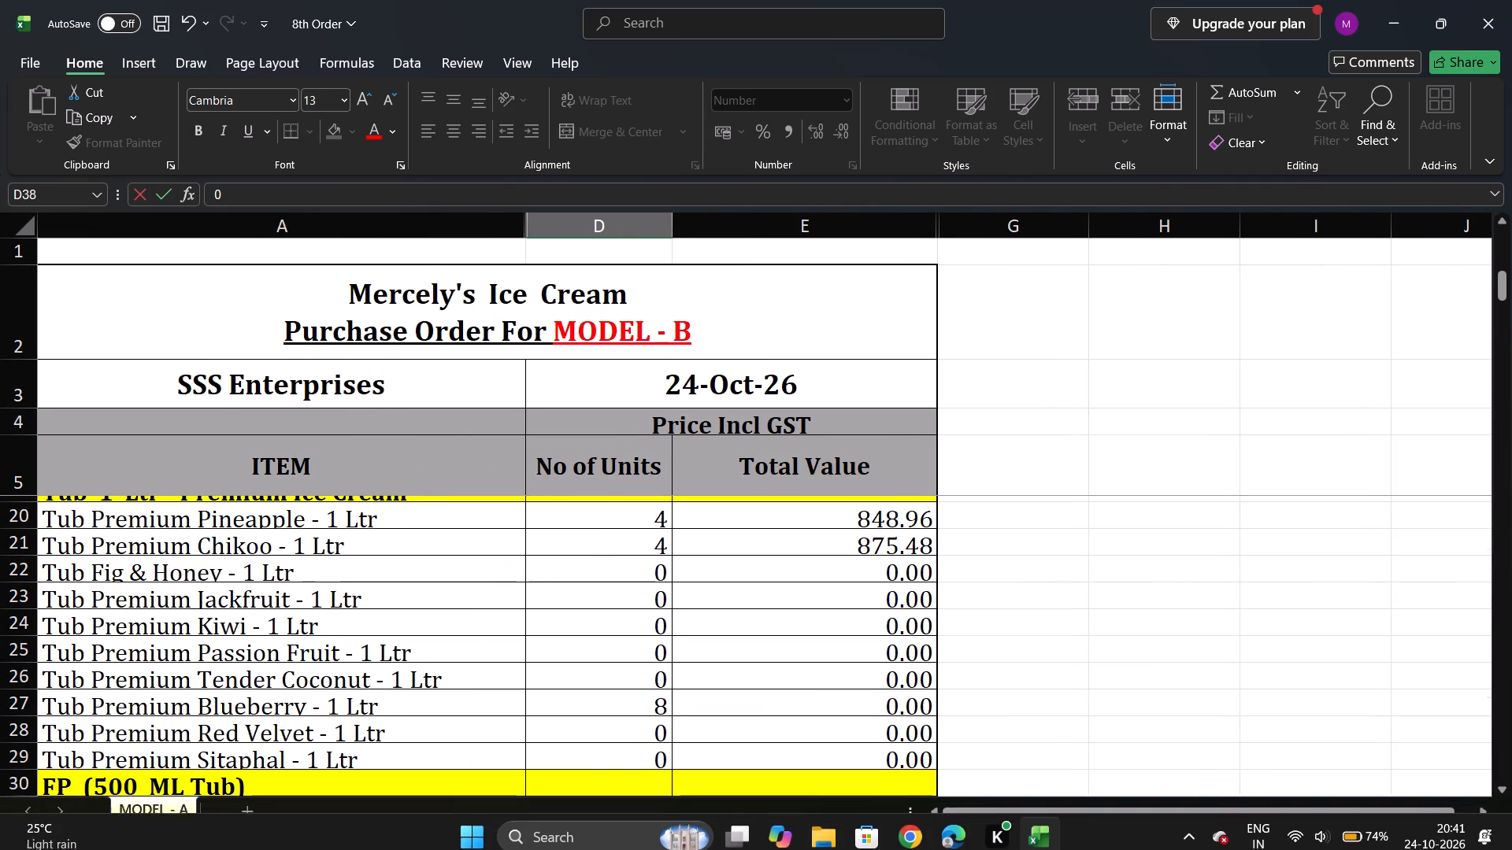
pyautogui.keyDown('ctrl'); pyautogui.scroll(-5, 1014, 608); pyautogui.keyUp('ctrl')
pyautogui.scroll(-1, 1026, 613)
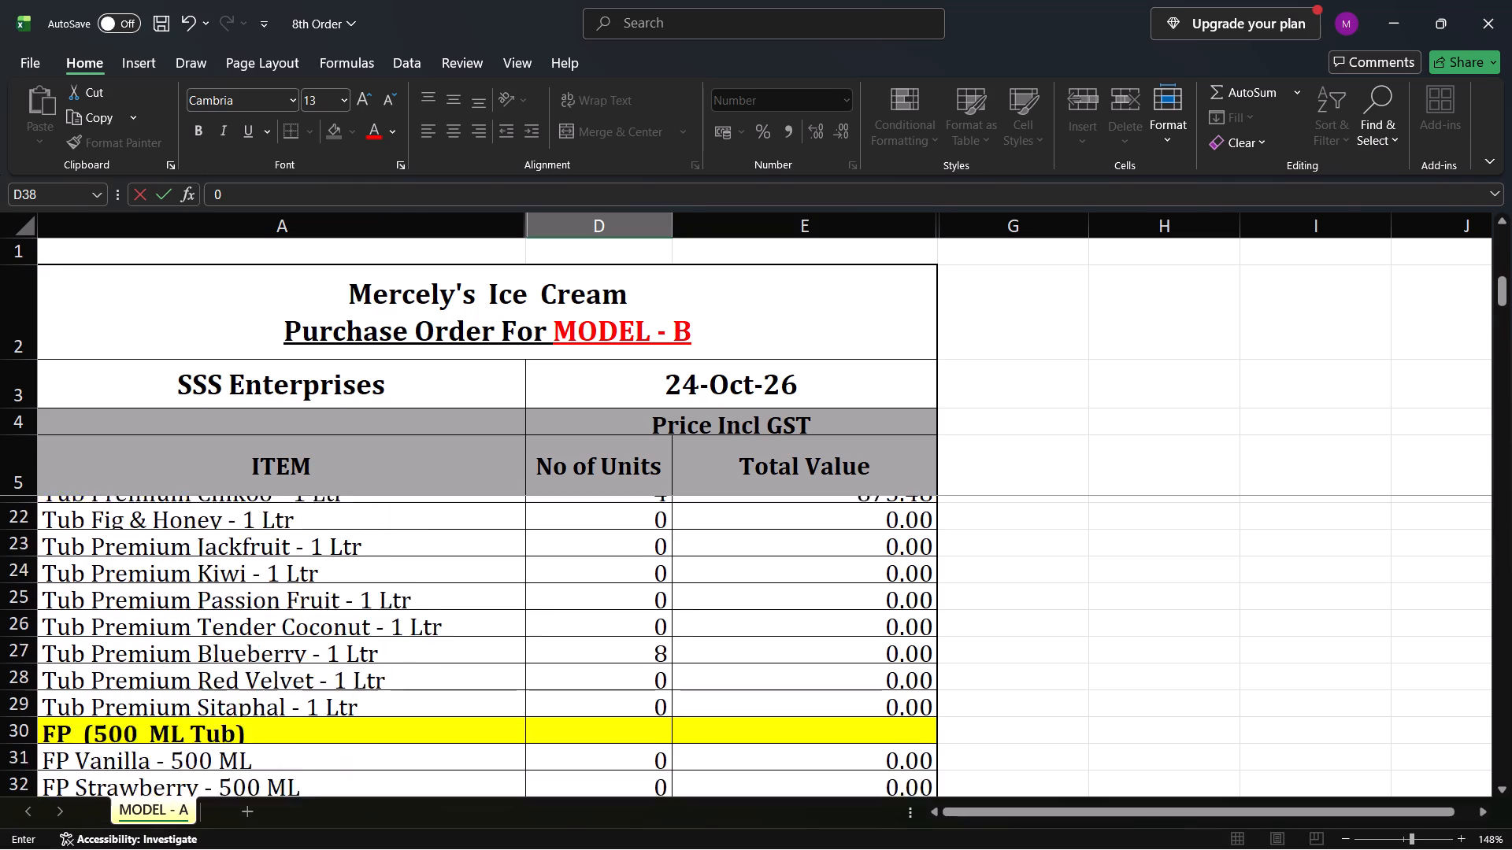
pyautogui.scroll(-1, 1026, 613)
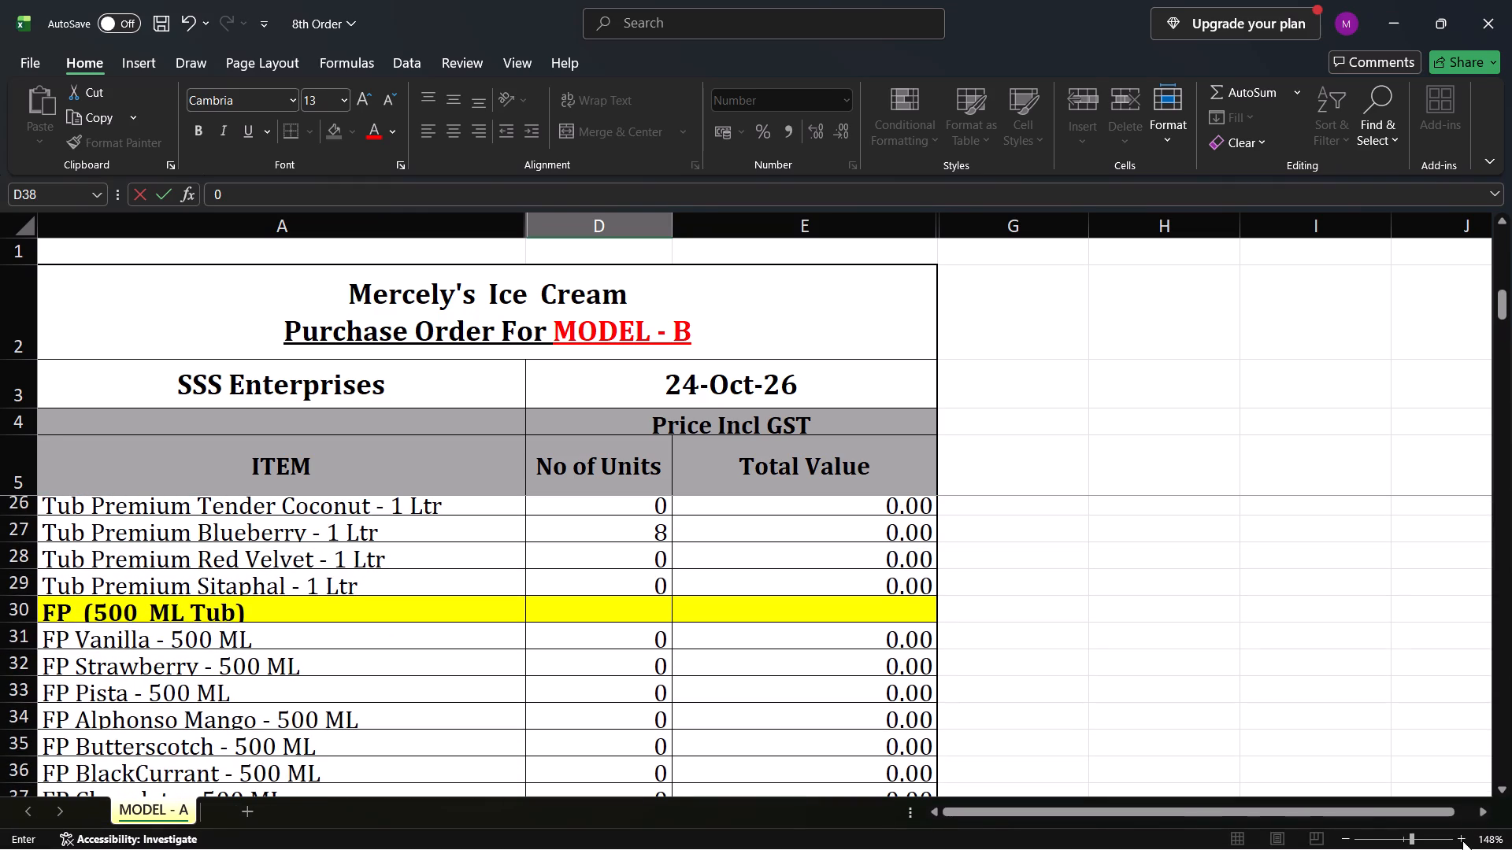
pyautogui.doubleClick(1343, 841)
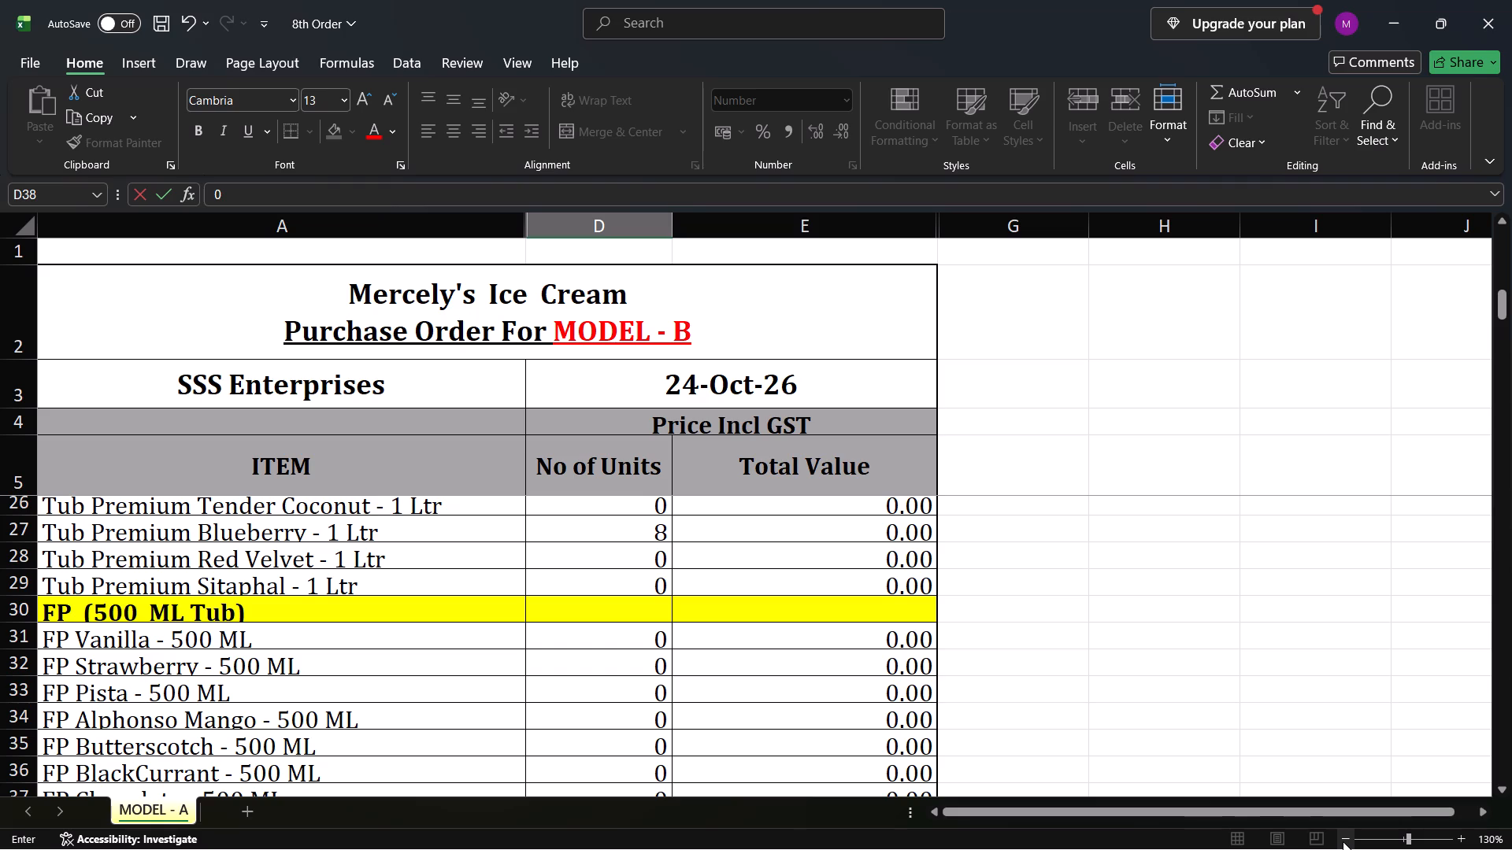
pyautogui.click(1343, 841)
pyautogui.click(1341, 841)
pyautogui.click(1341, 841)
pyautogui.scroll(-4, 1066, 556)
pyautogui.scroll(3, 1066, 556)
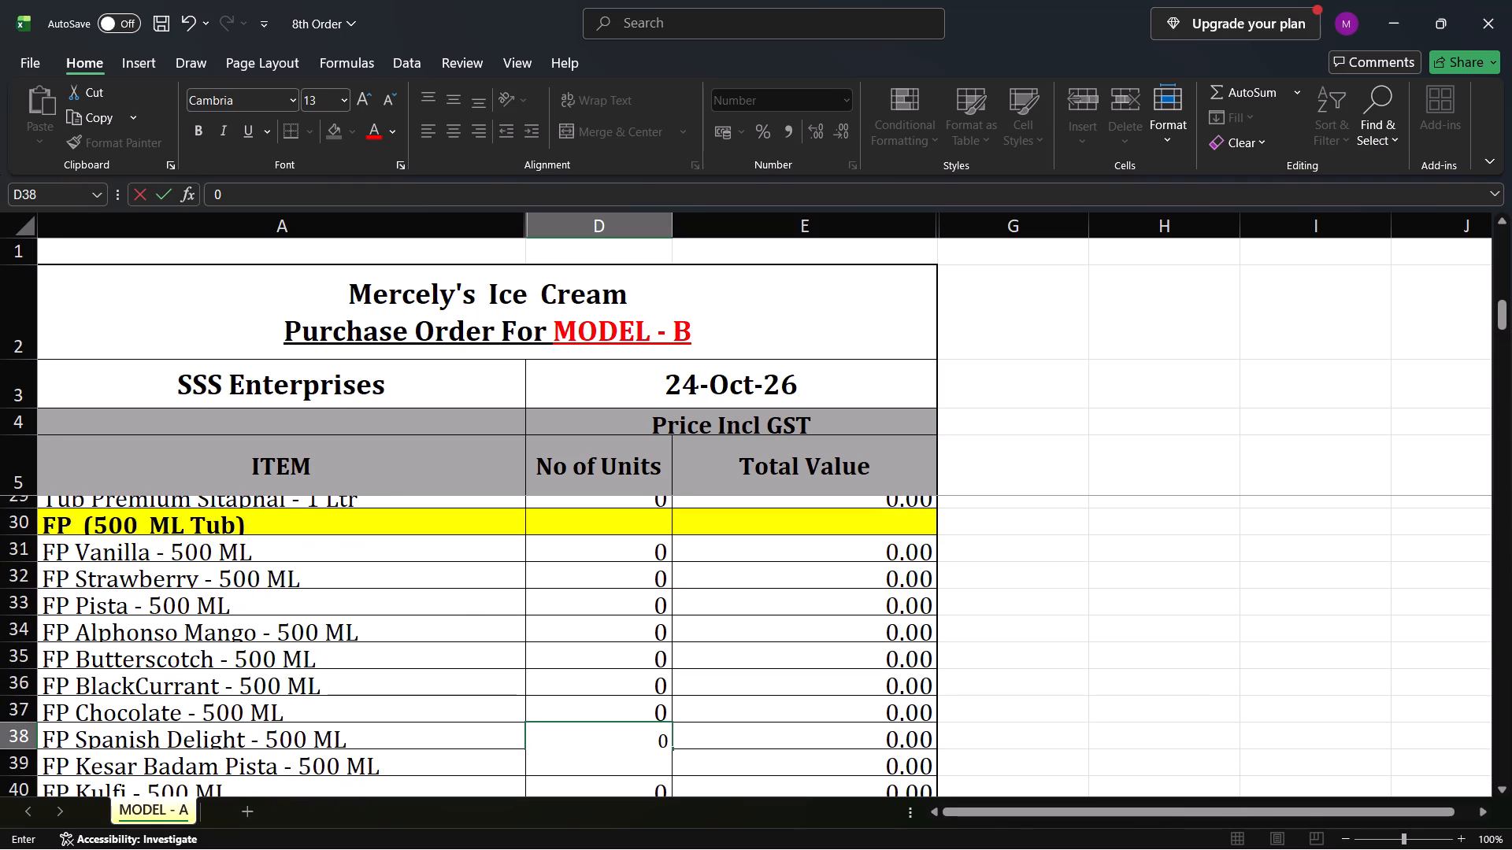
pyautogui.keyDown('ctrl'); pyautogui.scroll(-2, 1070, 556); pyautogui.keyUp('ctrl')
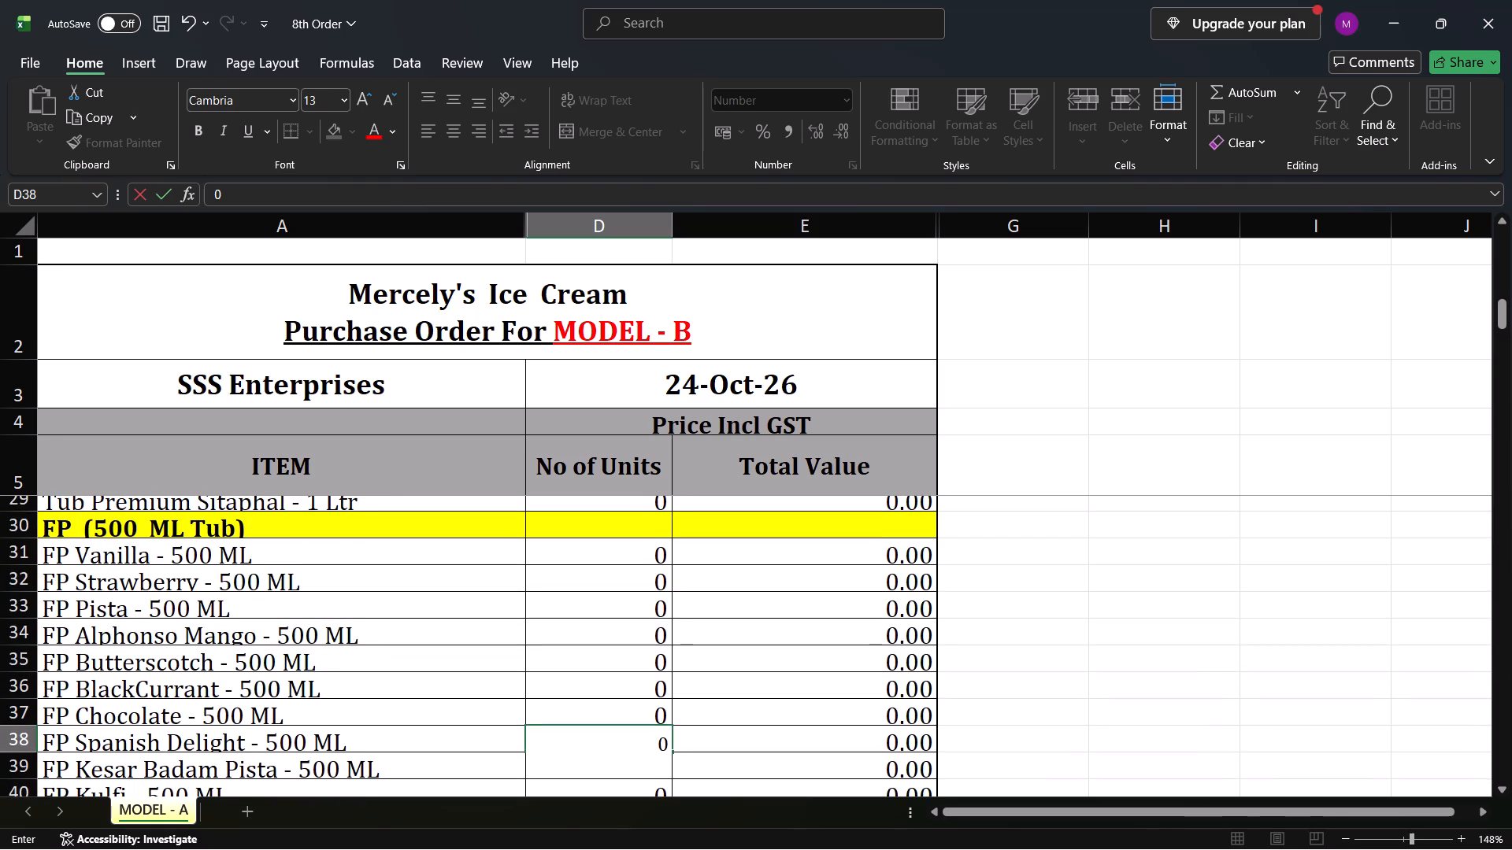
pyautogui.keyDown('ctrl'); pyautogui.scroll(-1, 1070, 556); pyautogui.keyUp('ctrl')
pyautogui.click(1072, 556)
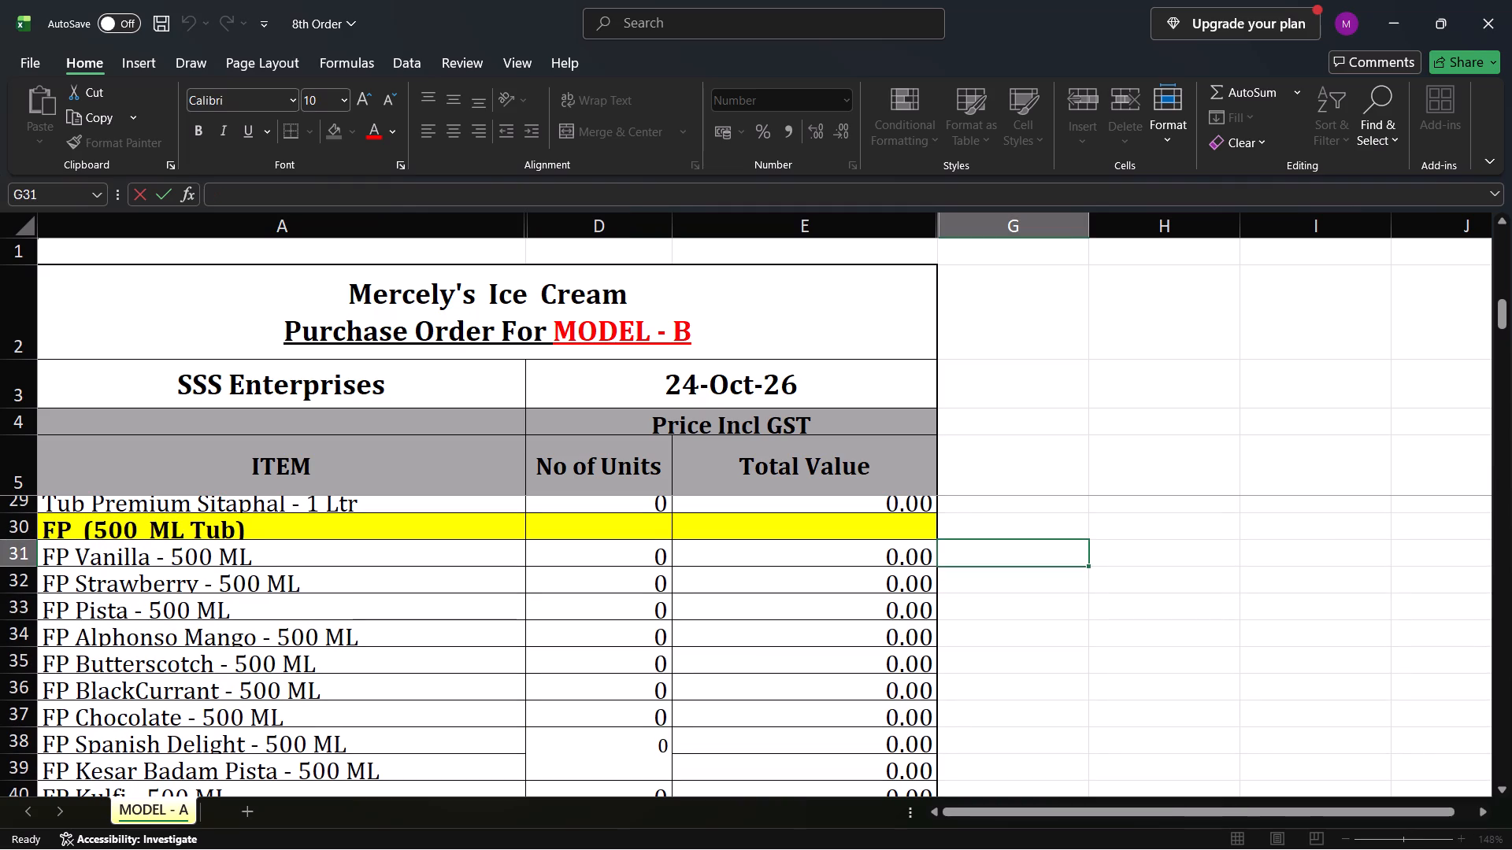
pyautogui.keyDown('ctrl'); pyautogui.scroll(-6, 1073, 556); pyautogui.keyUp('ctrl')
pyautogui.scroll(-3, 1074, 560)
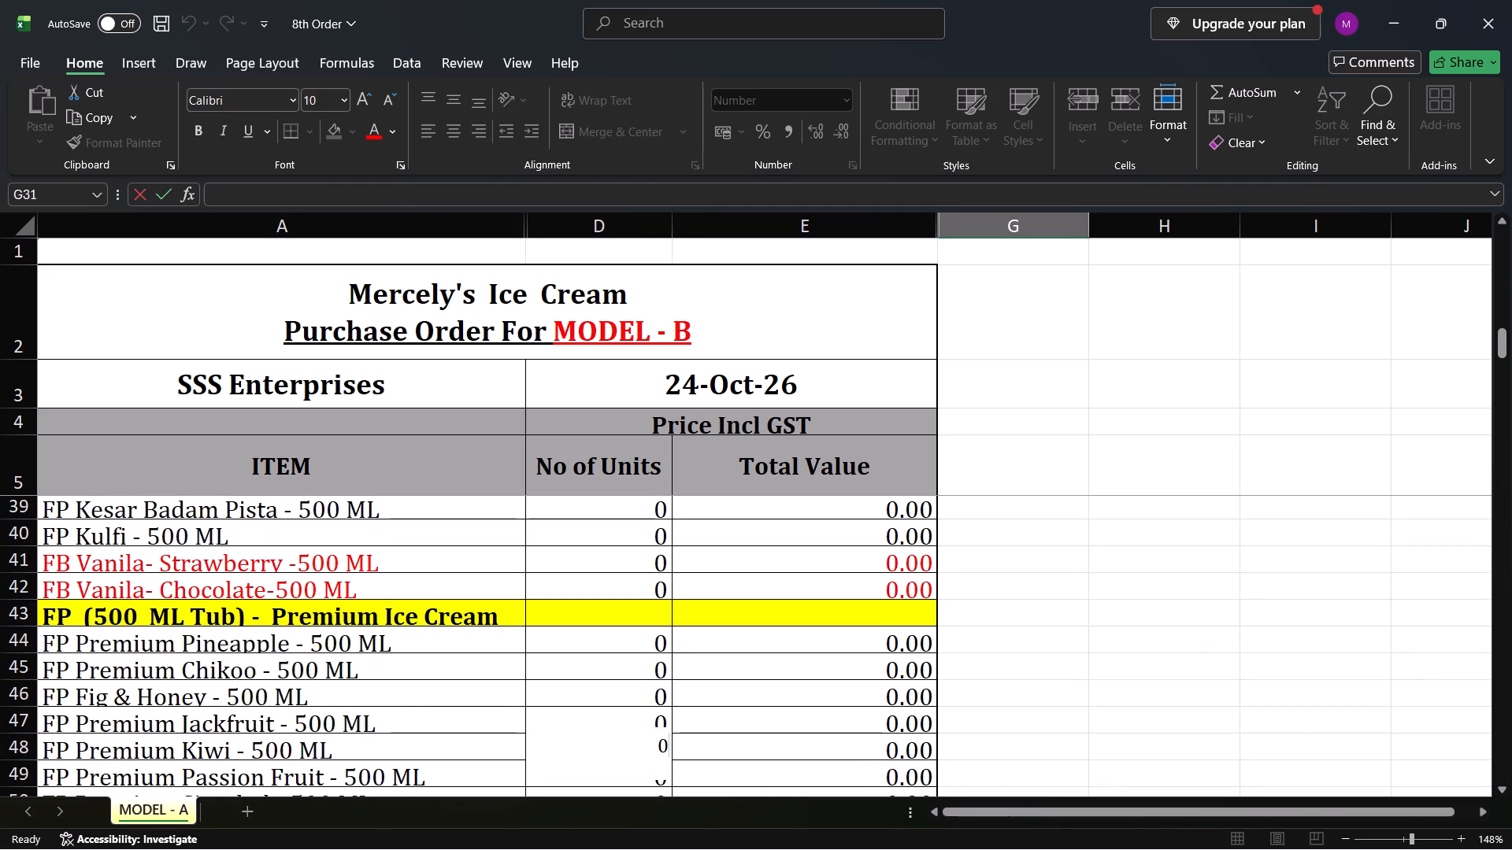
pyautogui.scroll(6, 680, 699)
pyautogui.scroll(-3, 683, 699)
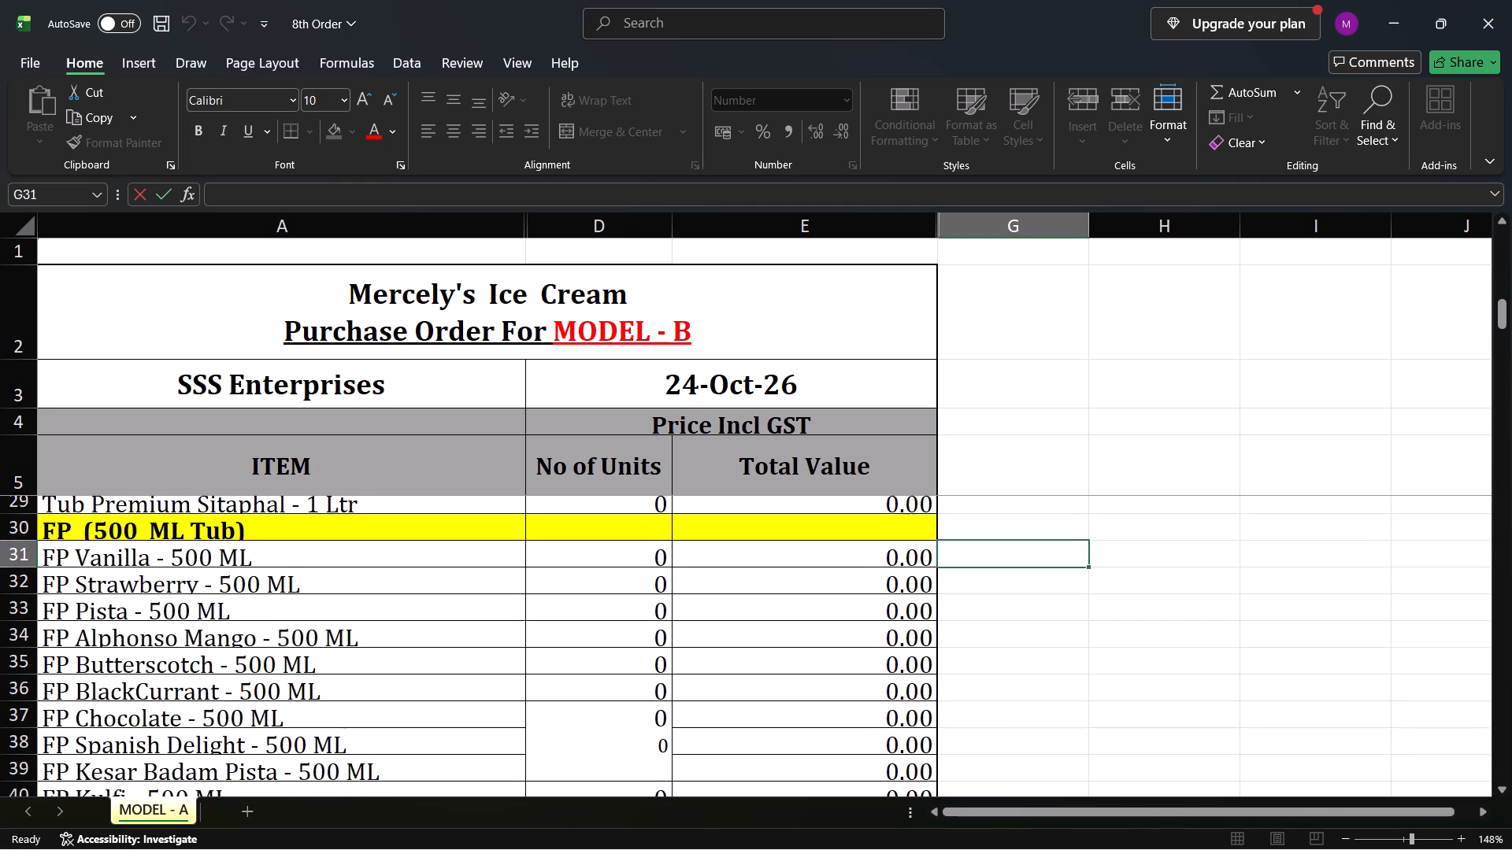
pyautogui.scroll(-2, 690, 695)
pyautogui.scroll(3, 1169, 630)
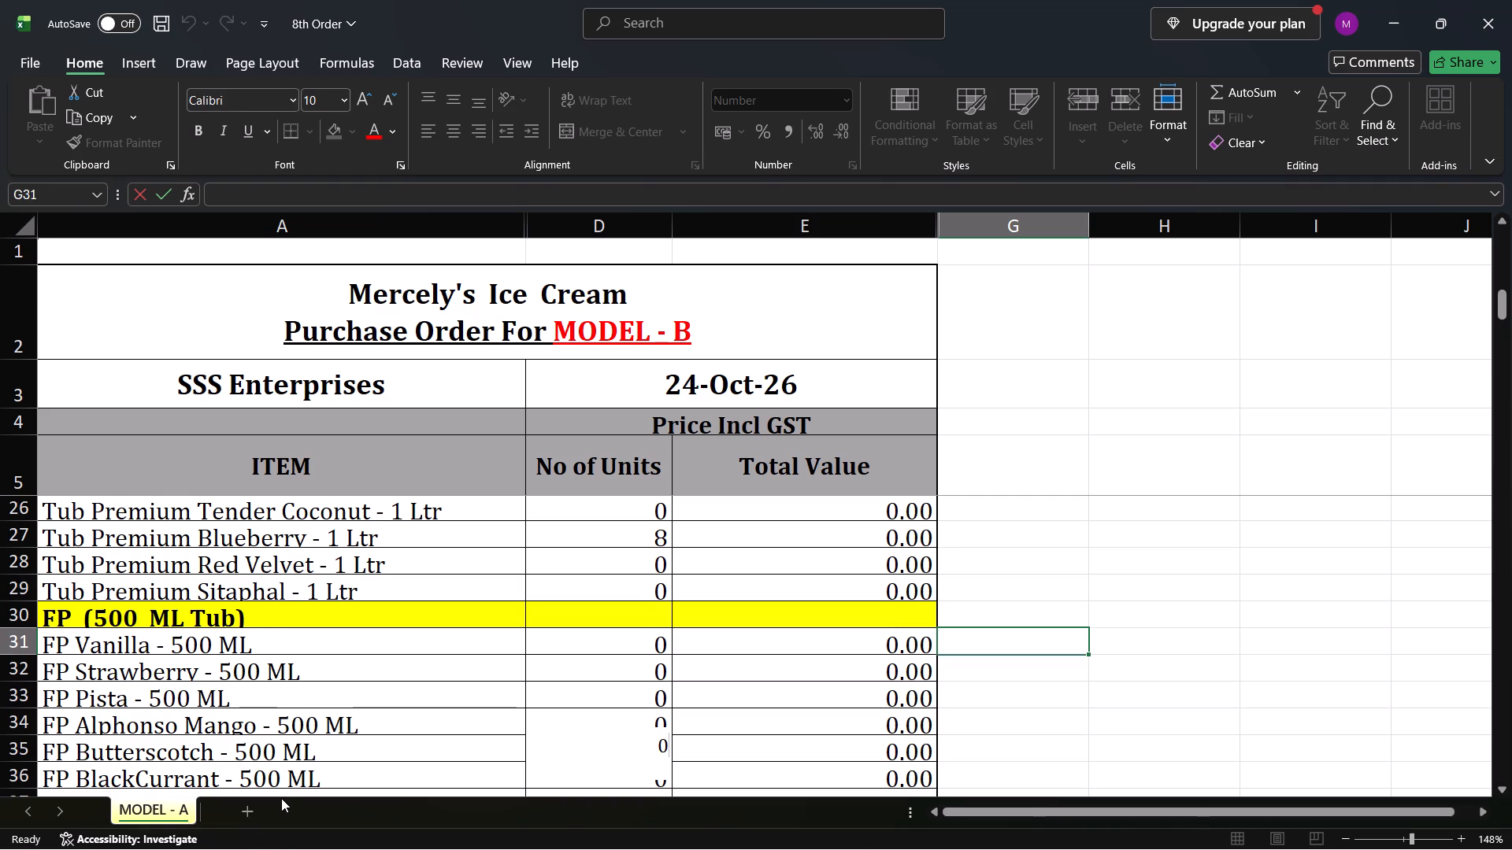
# Set the number of units for Tub Vanilla - 1 Ltr to 1.
pyautogui.scroll(2, 281, 798)
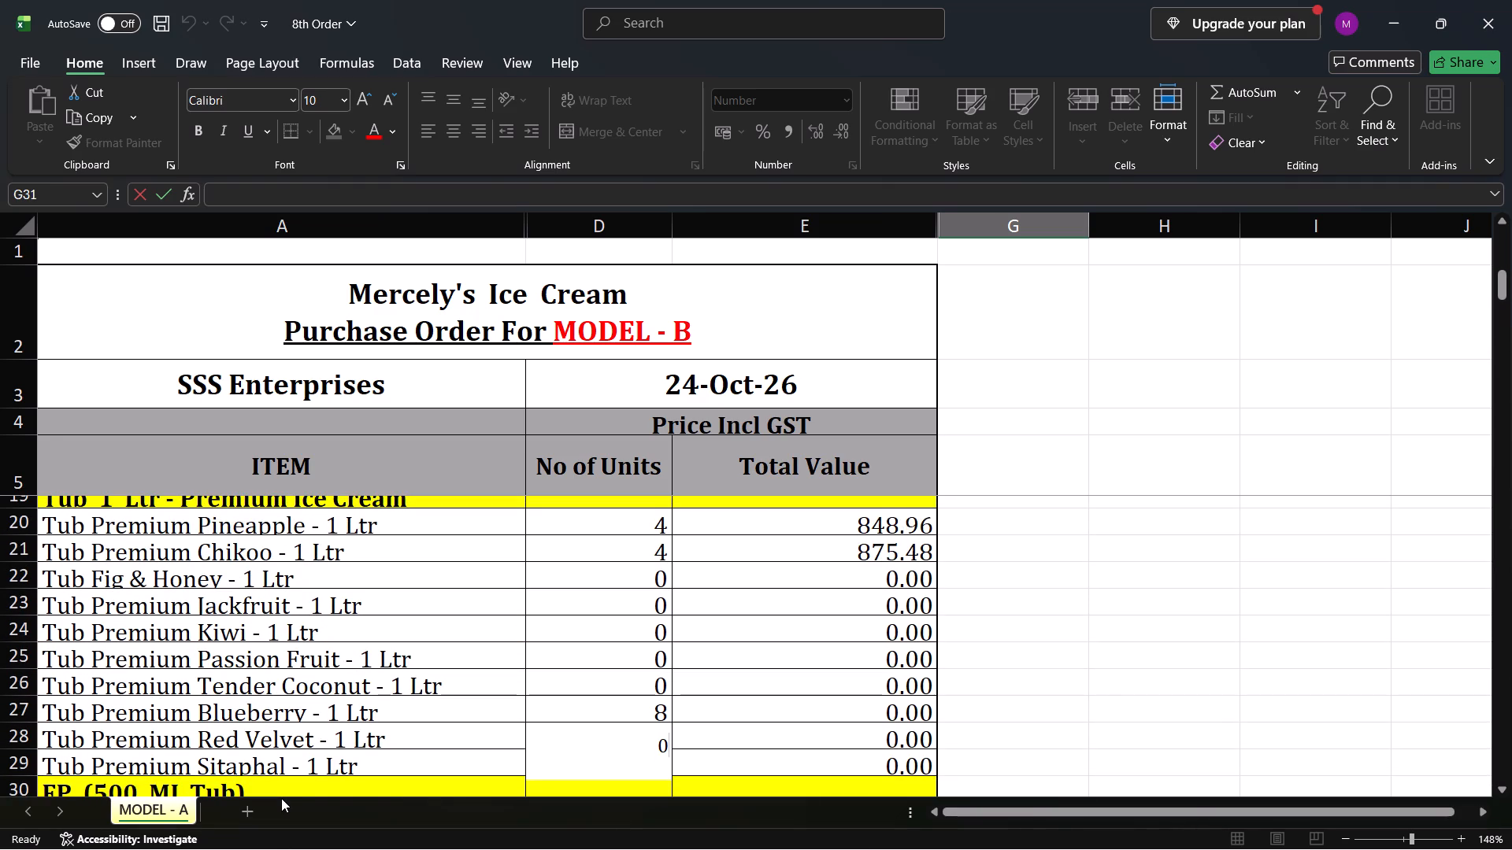
pyautogui.scroll(-7, 281, 798)
pyautogui.scroll(4, 281, 798)
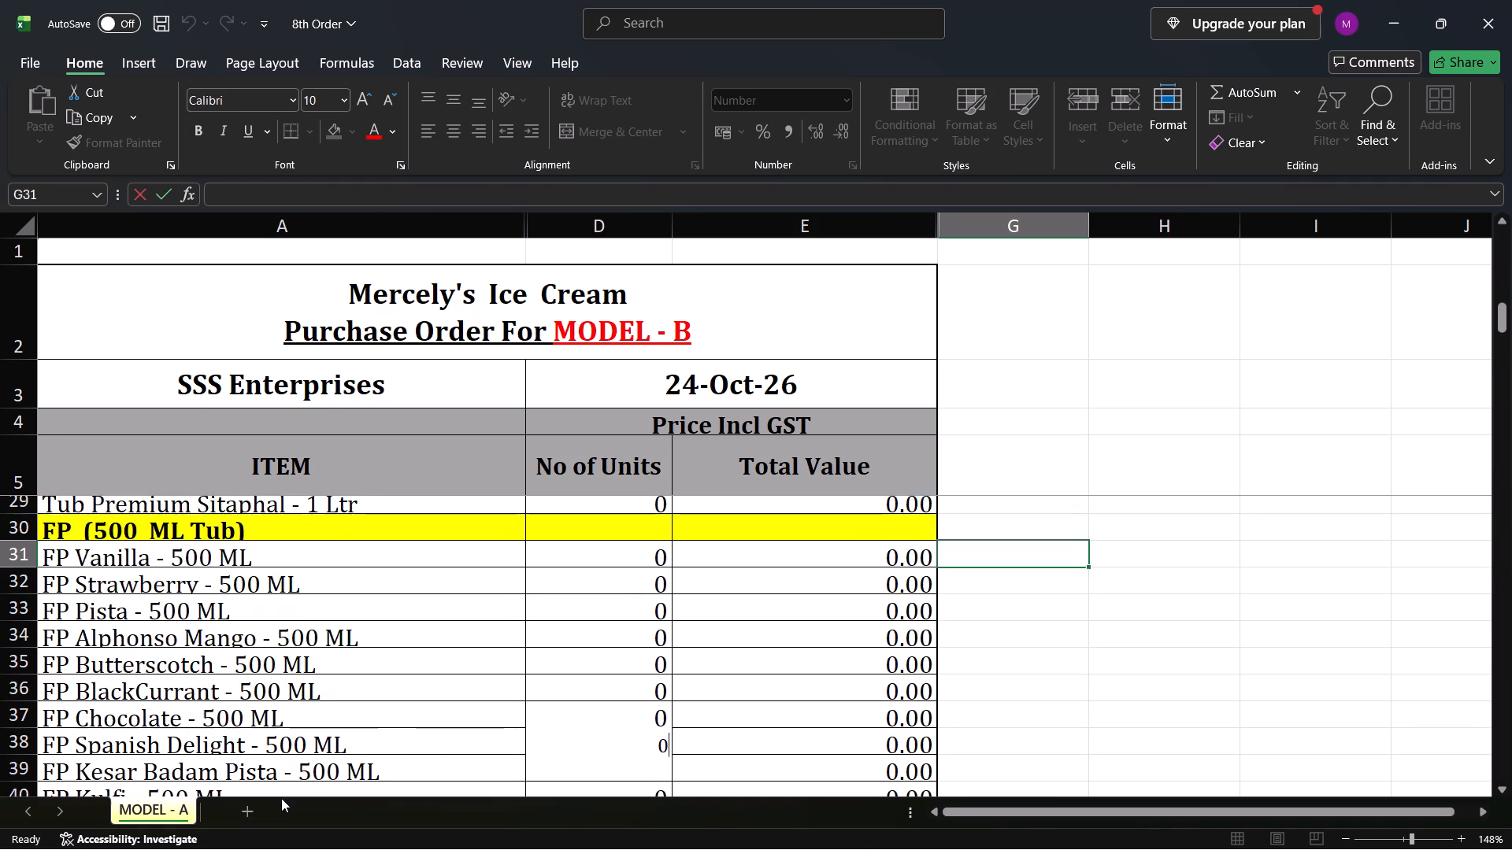
pyautogui.scroll(5, 281, 798)
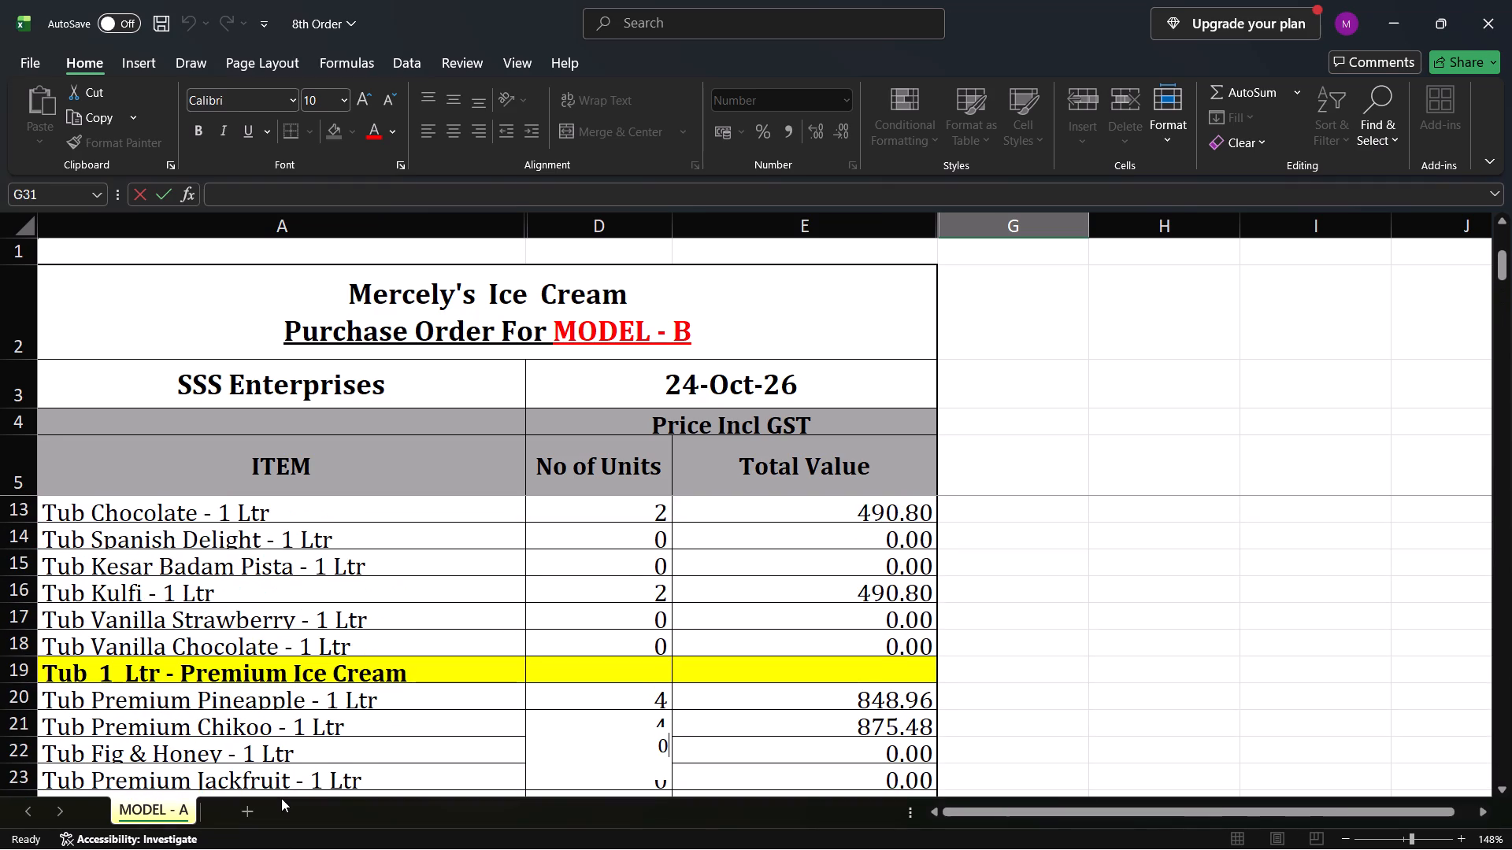
pyautogui.scroll(3, 281, 798)
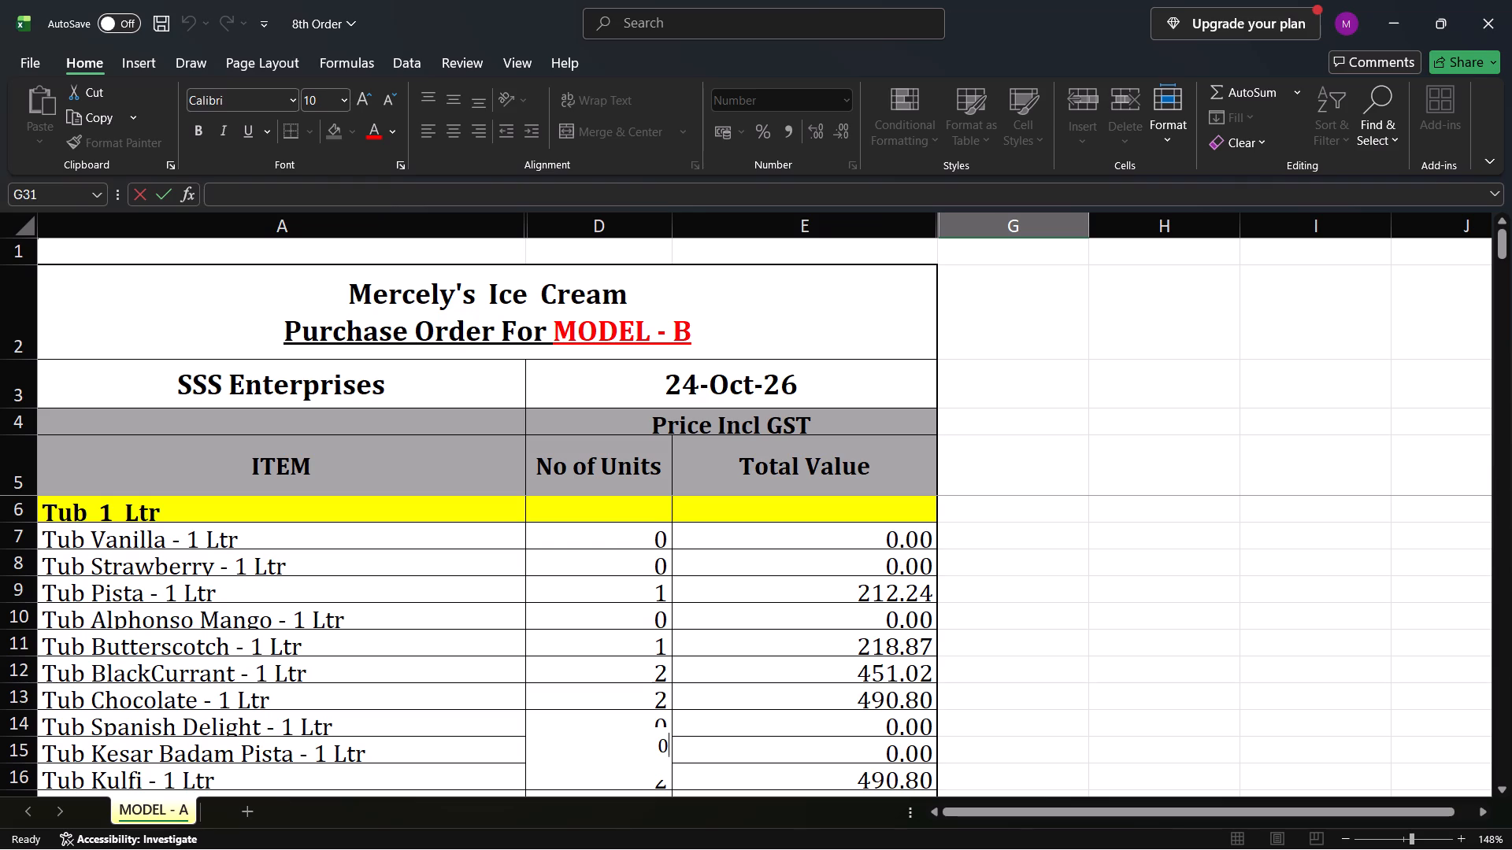
pyautogui.click(636, 533)
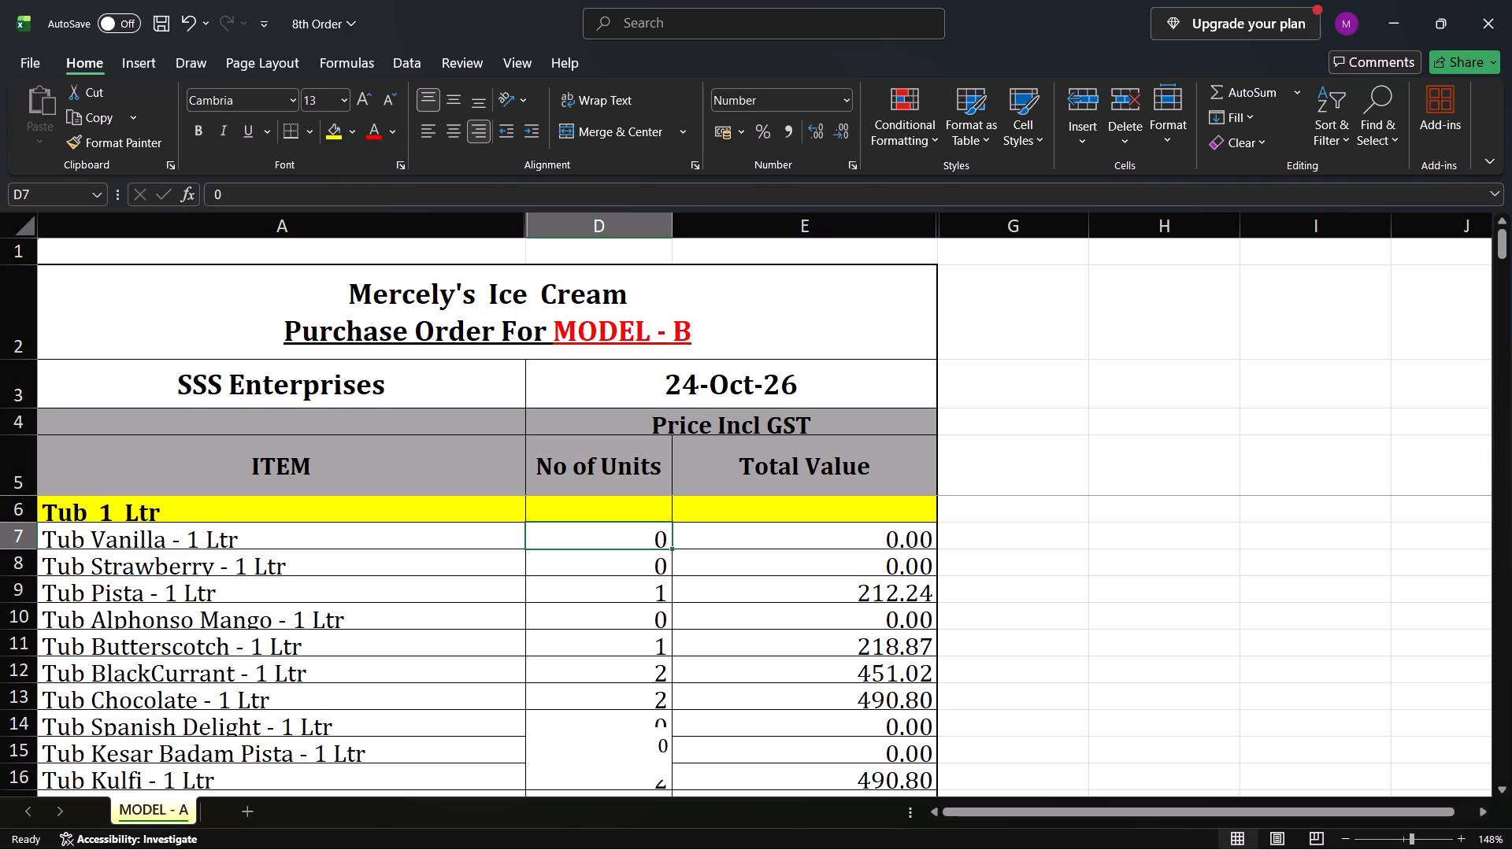
pyautogui.press('1')
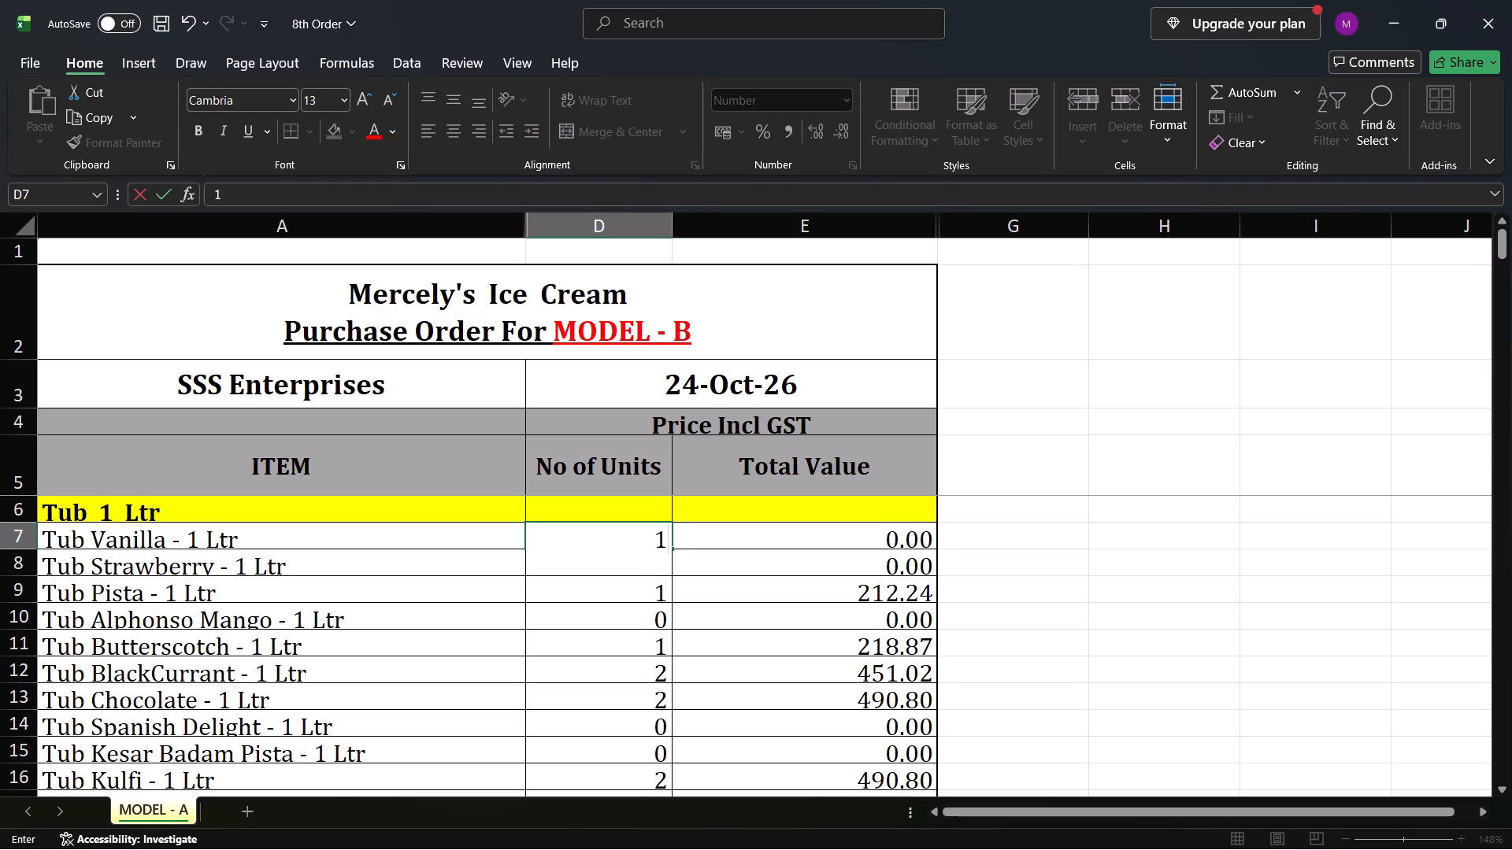
# Set the number of units for Tub Spanish Delight - 1 Ltr to 5.
pyautogui.scroll(-1, 665, 508)
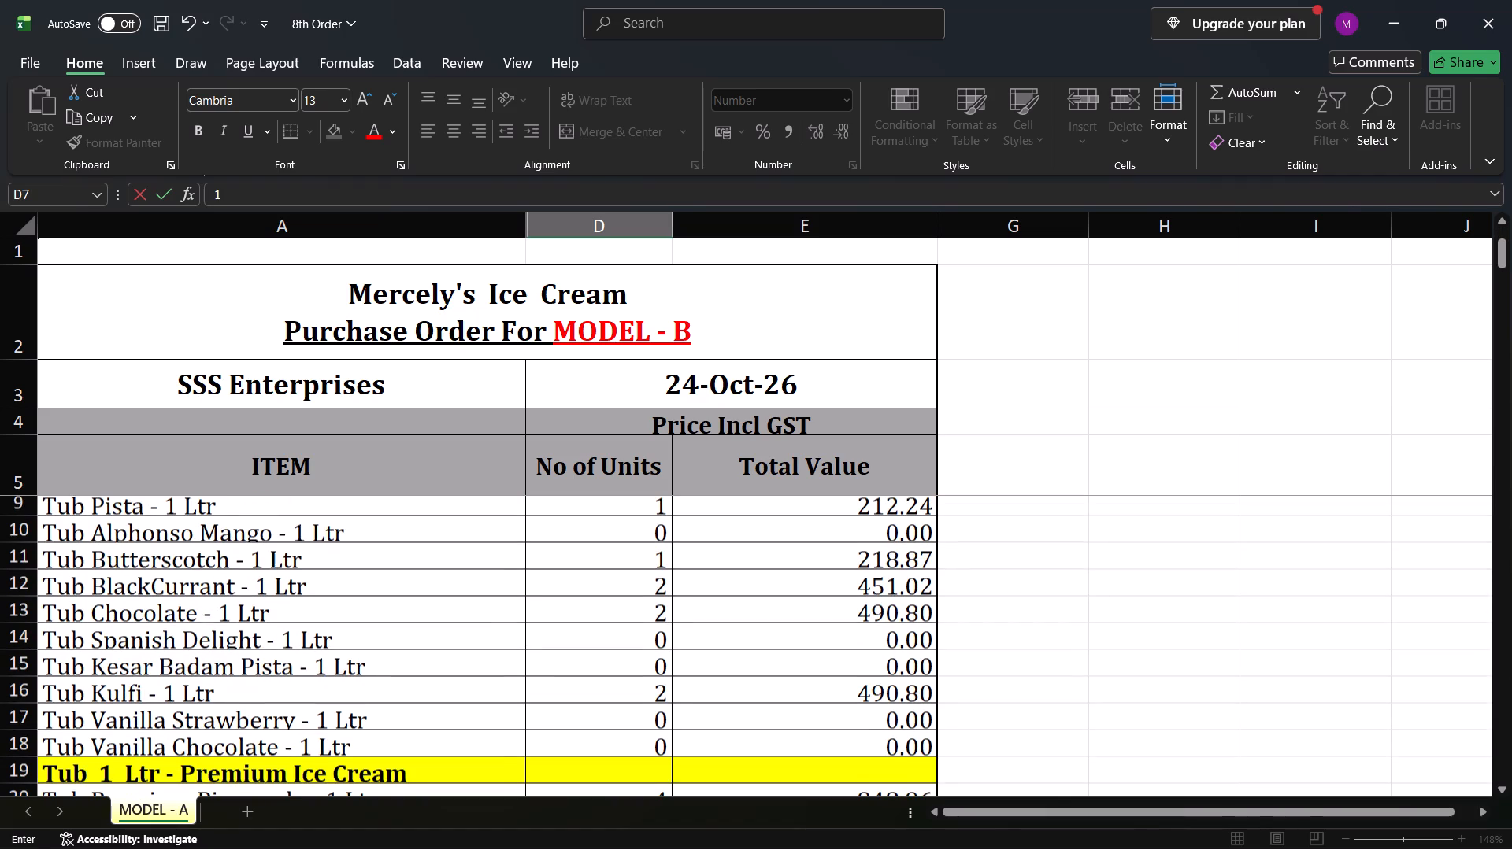
pyautogui.click(602, 644)
pyautogui.press('5')
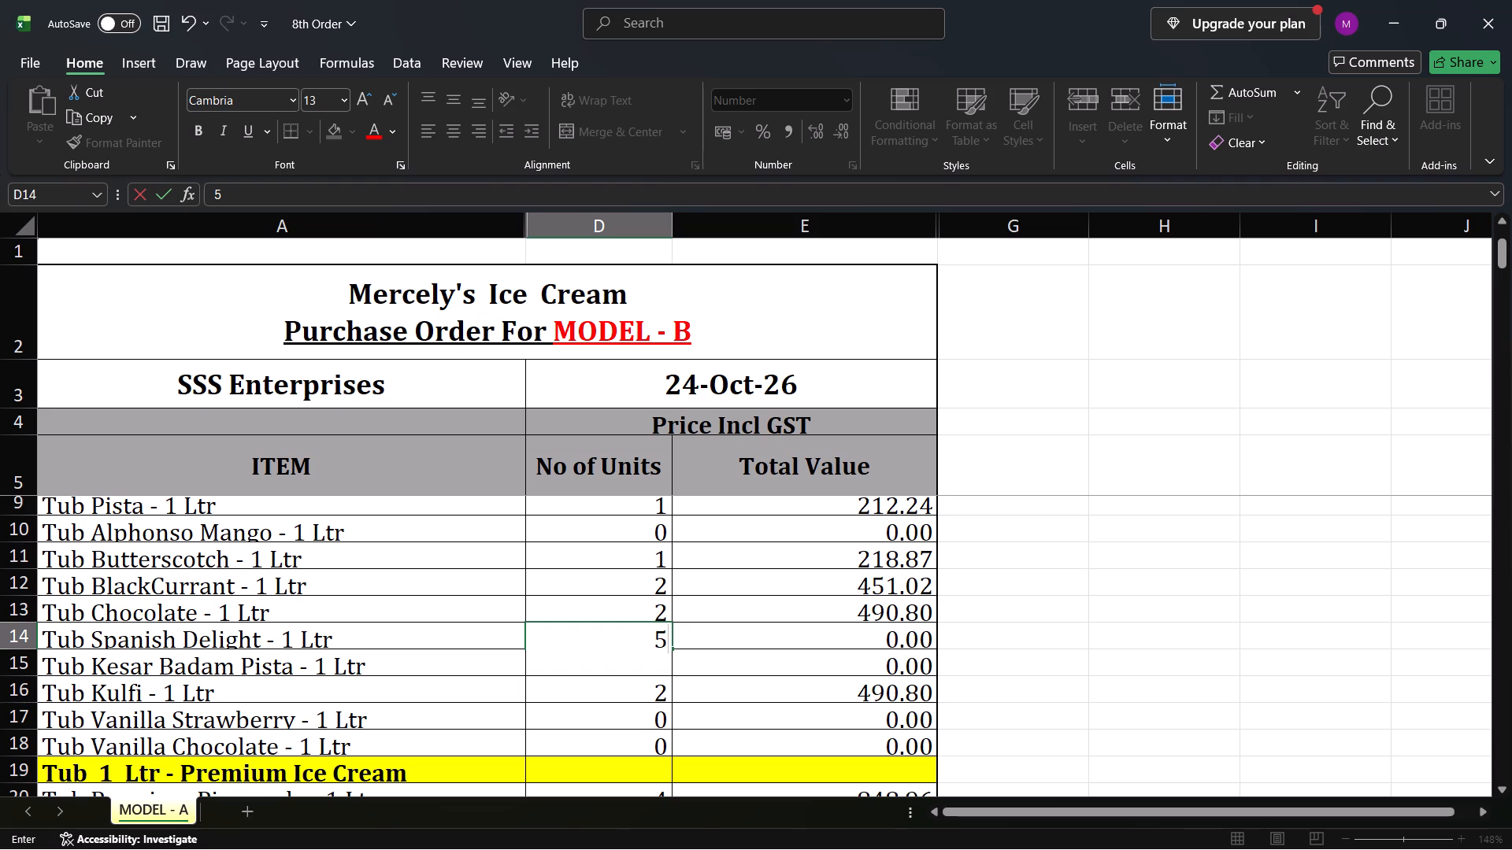
# Set the number of units for Tub Premium Jackfruit - 1 Ltr to 5.
pyautogui.scroll(-5, 409, 642)
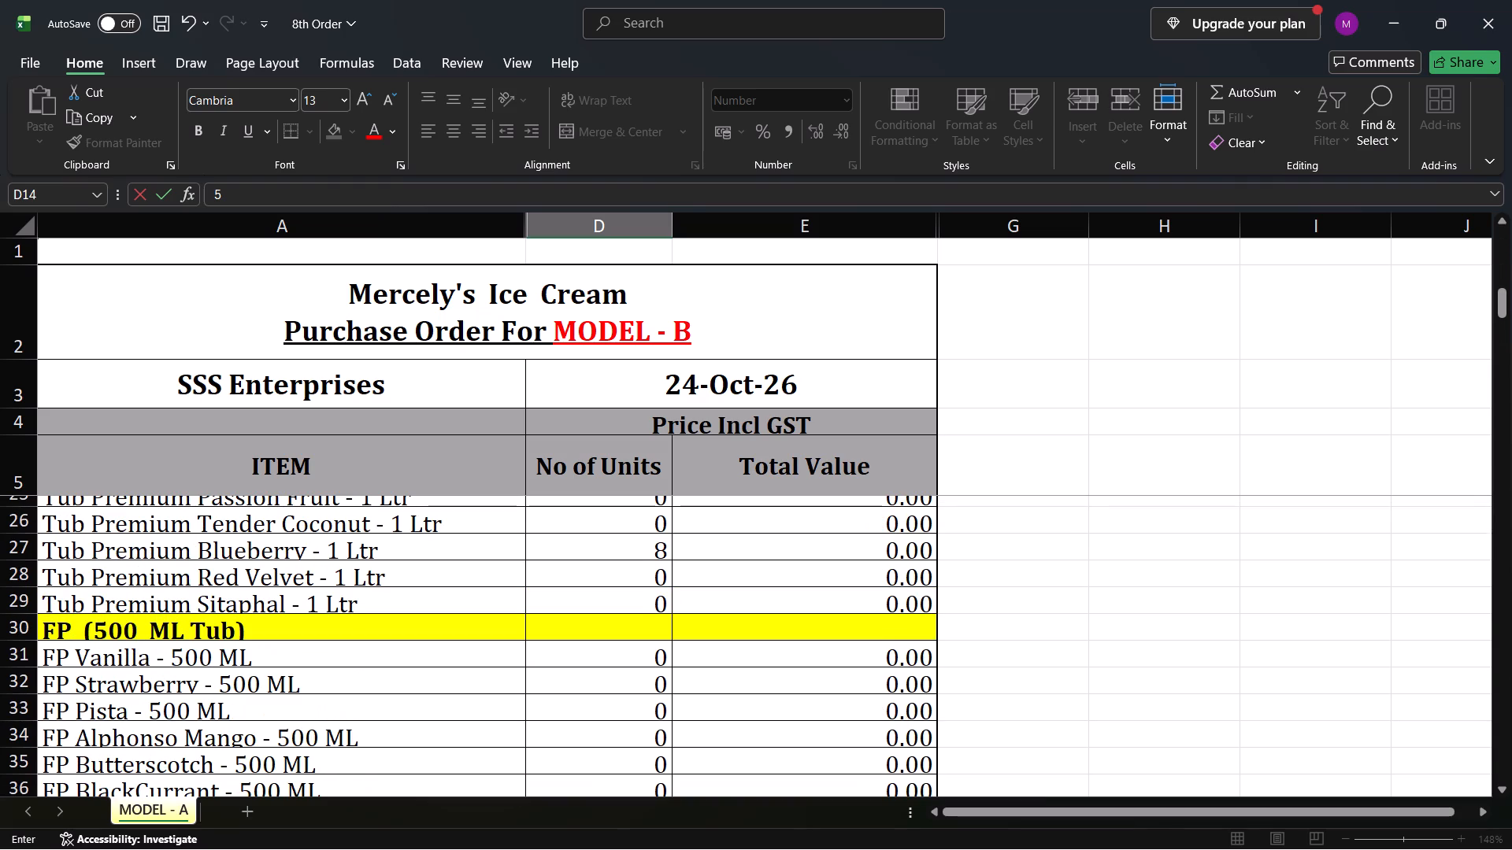
pyautogui.scroll(2, 293, 552)
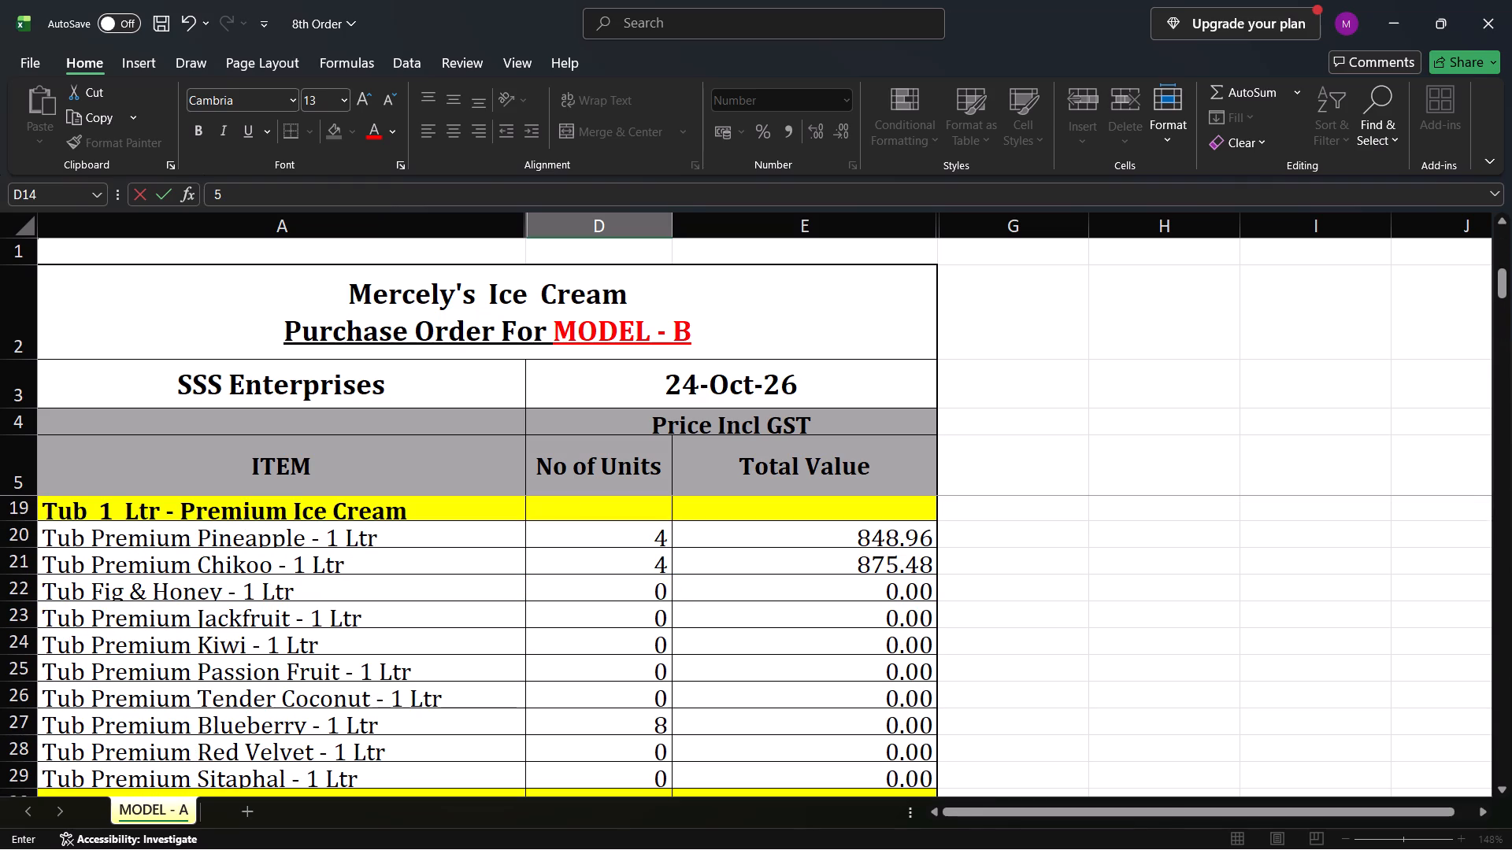
pyautogui.scroll(-1, 389, 624)
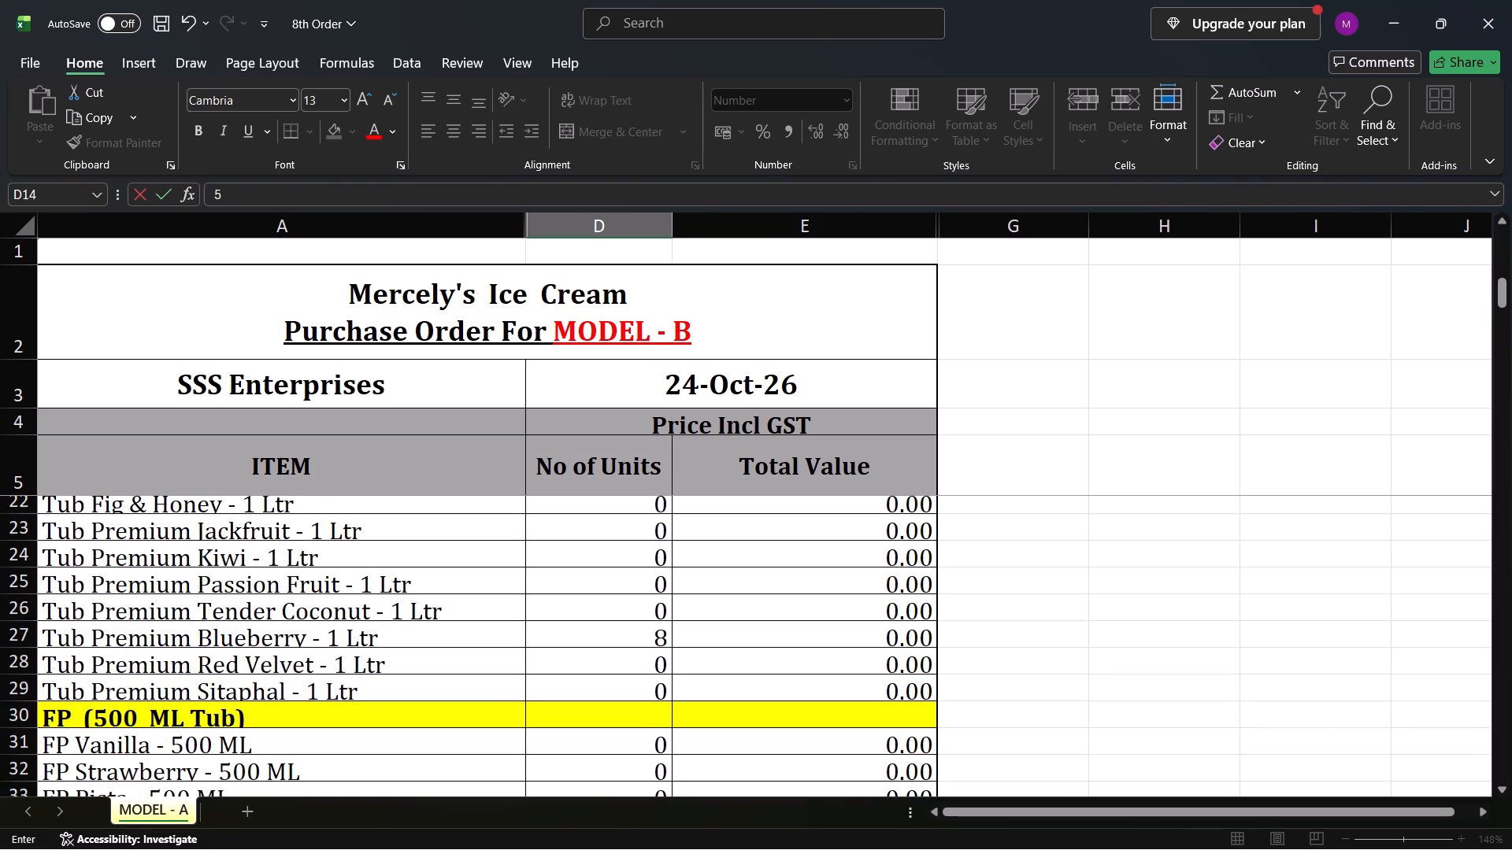
pyautogui.scroll(2, 389, 624)
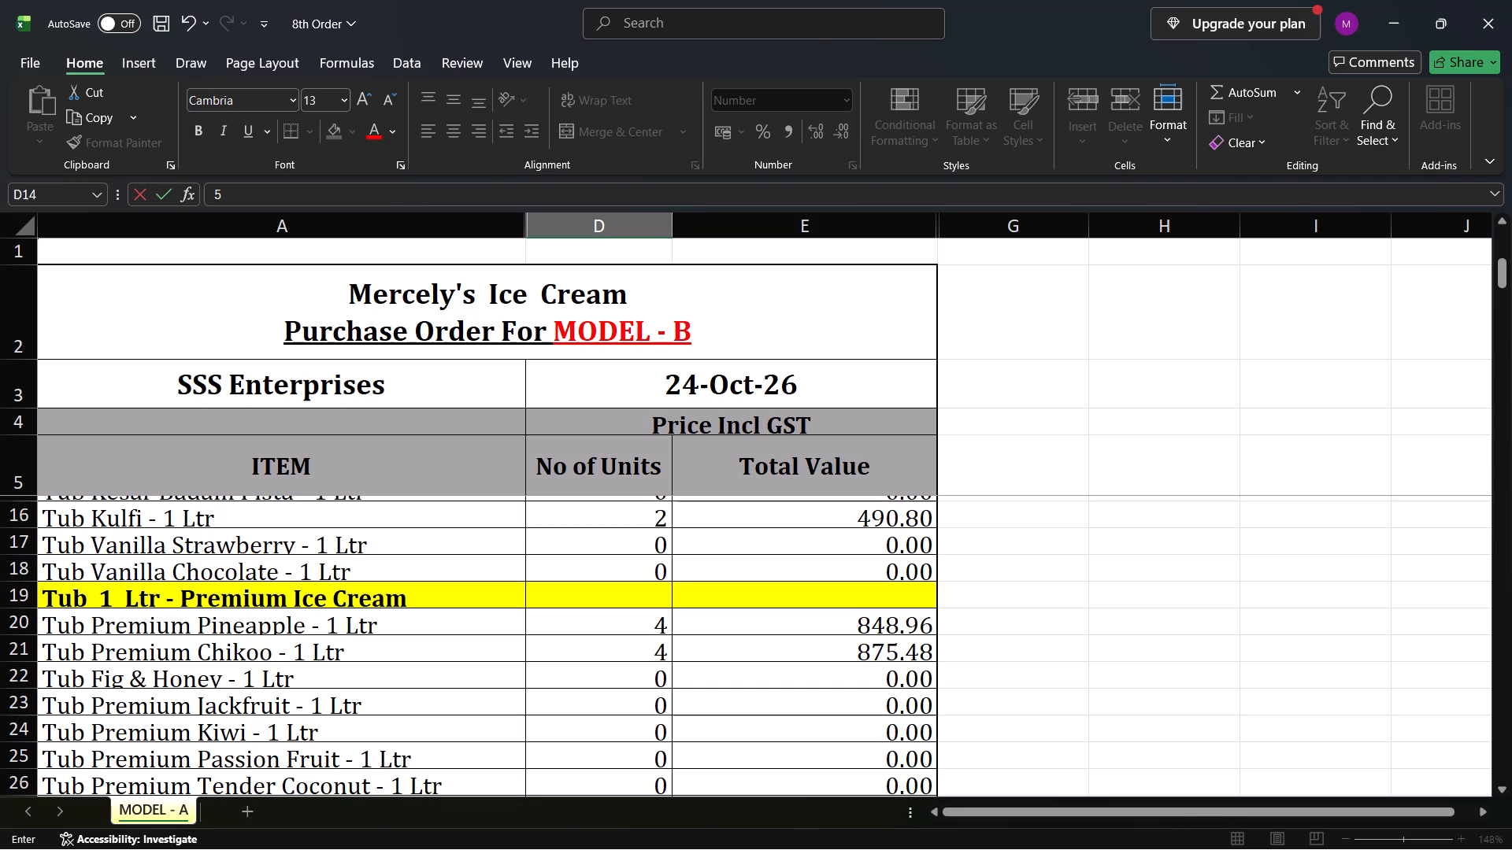
pyautogui.click(646, 704)
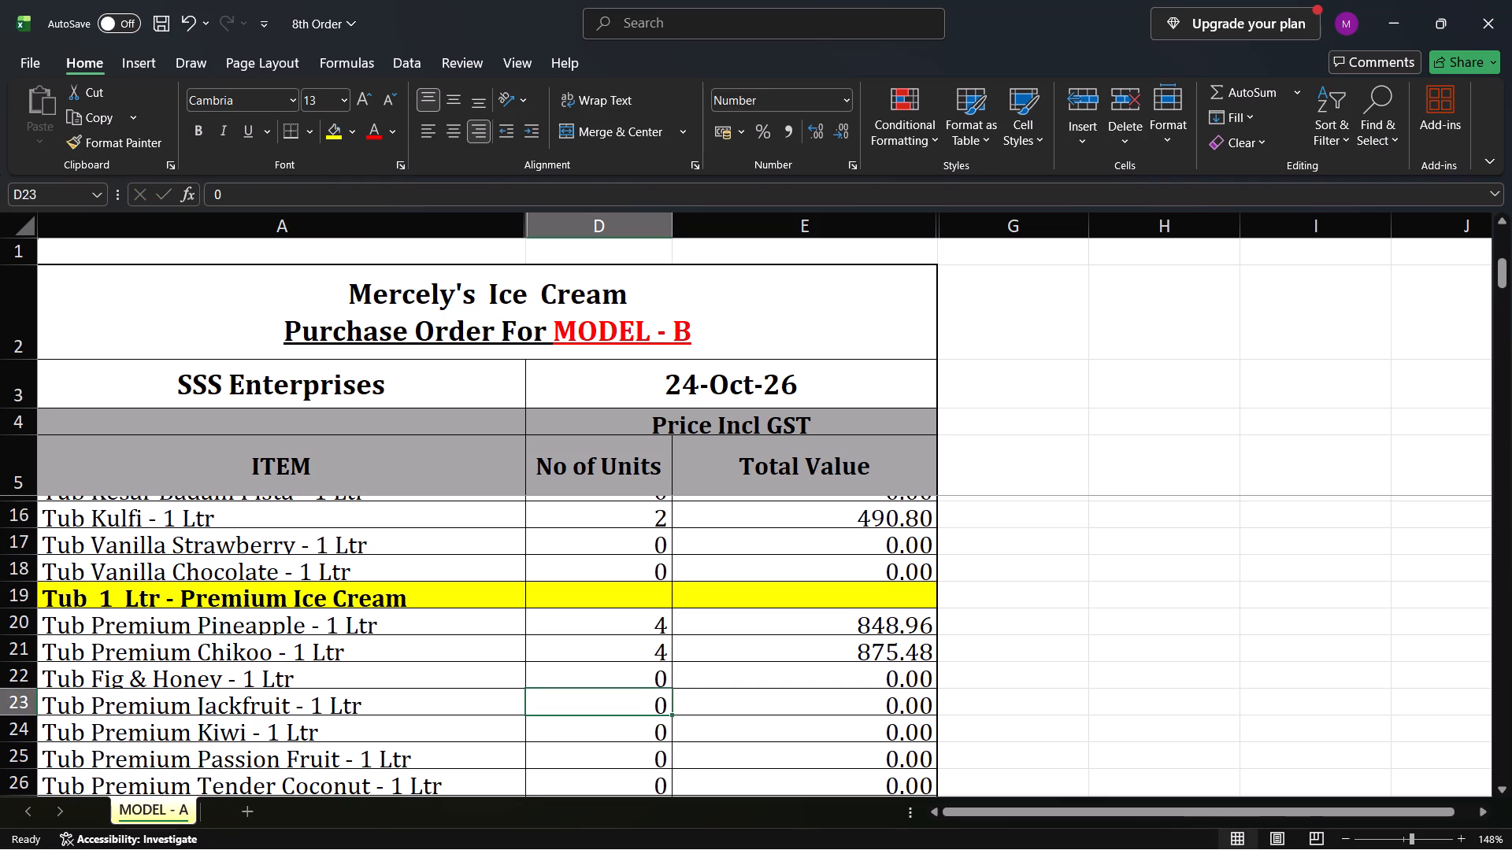
pyautogui.press('5')
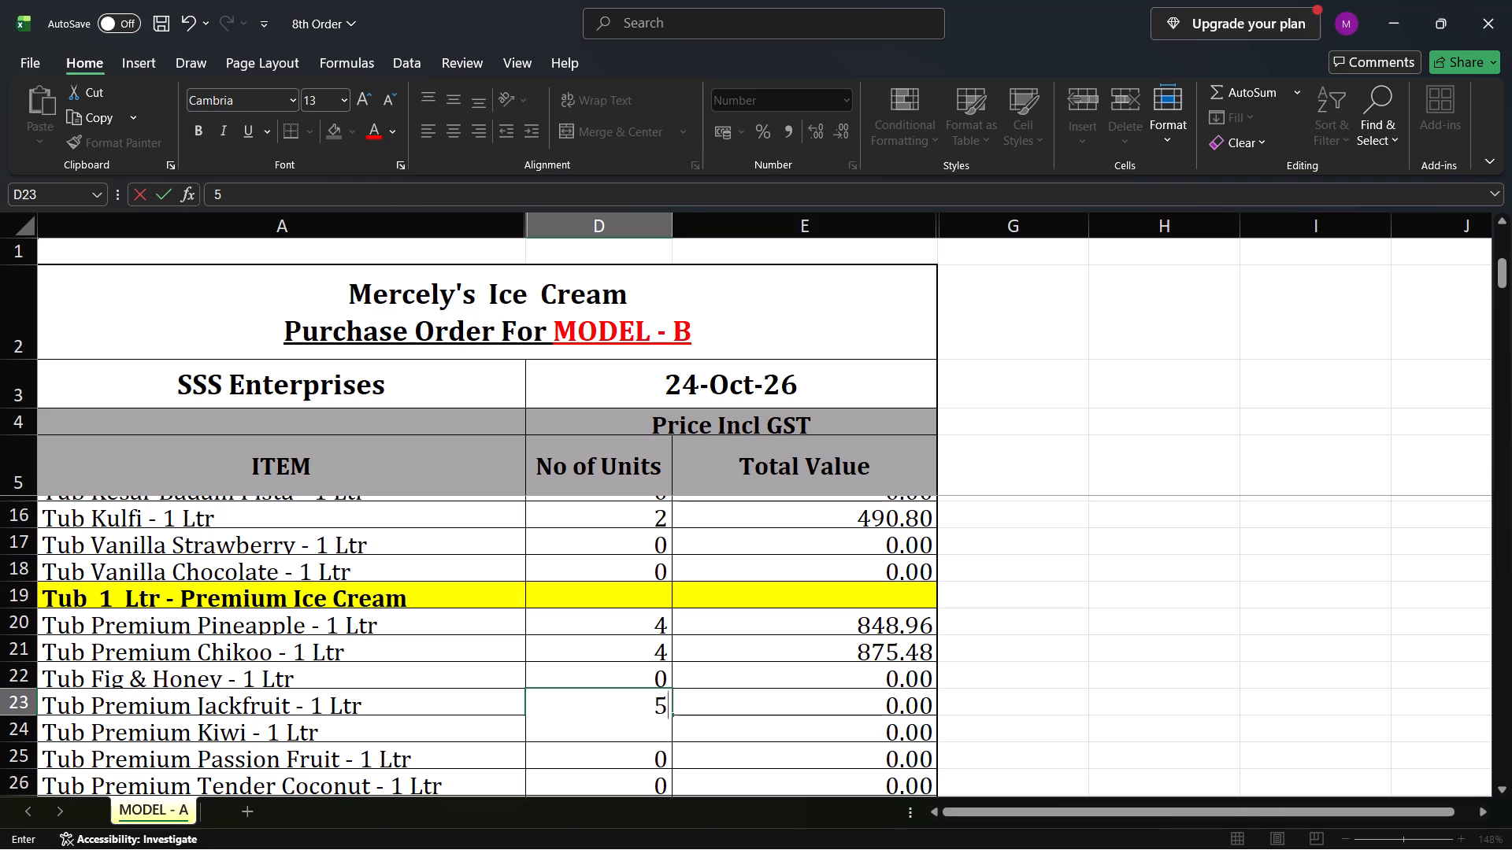
# Set the number of units for Tub Strawberry - 1 Ltr to 4.
pyautogui.scroll(4, 303, 553)
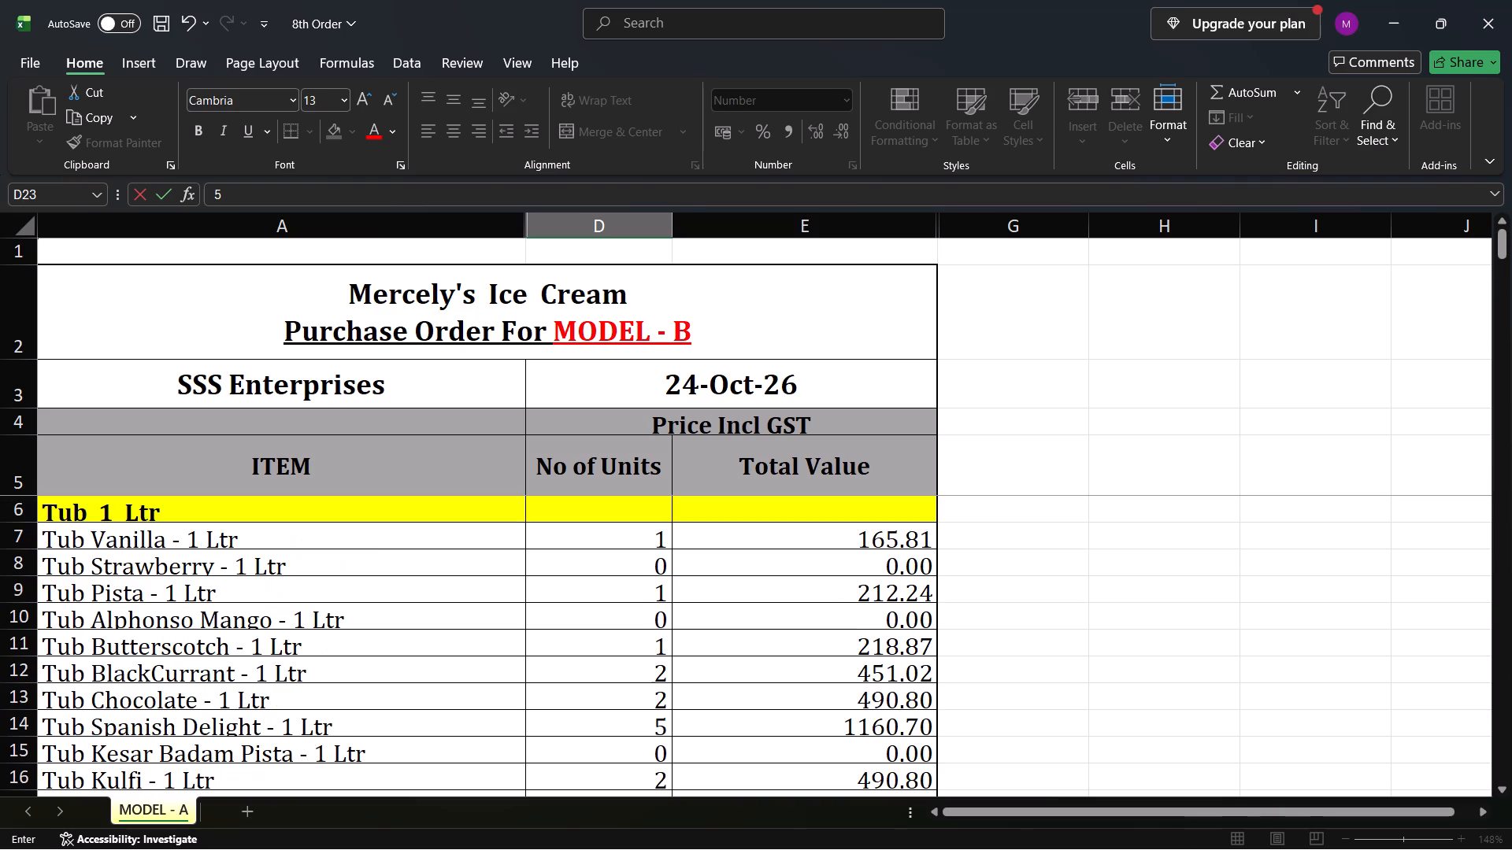
pyautogui.click(573, 565)
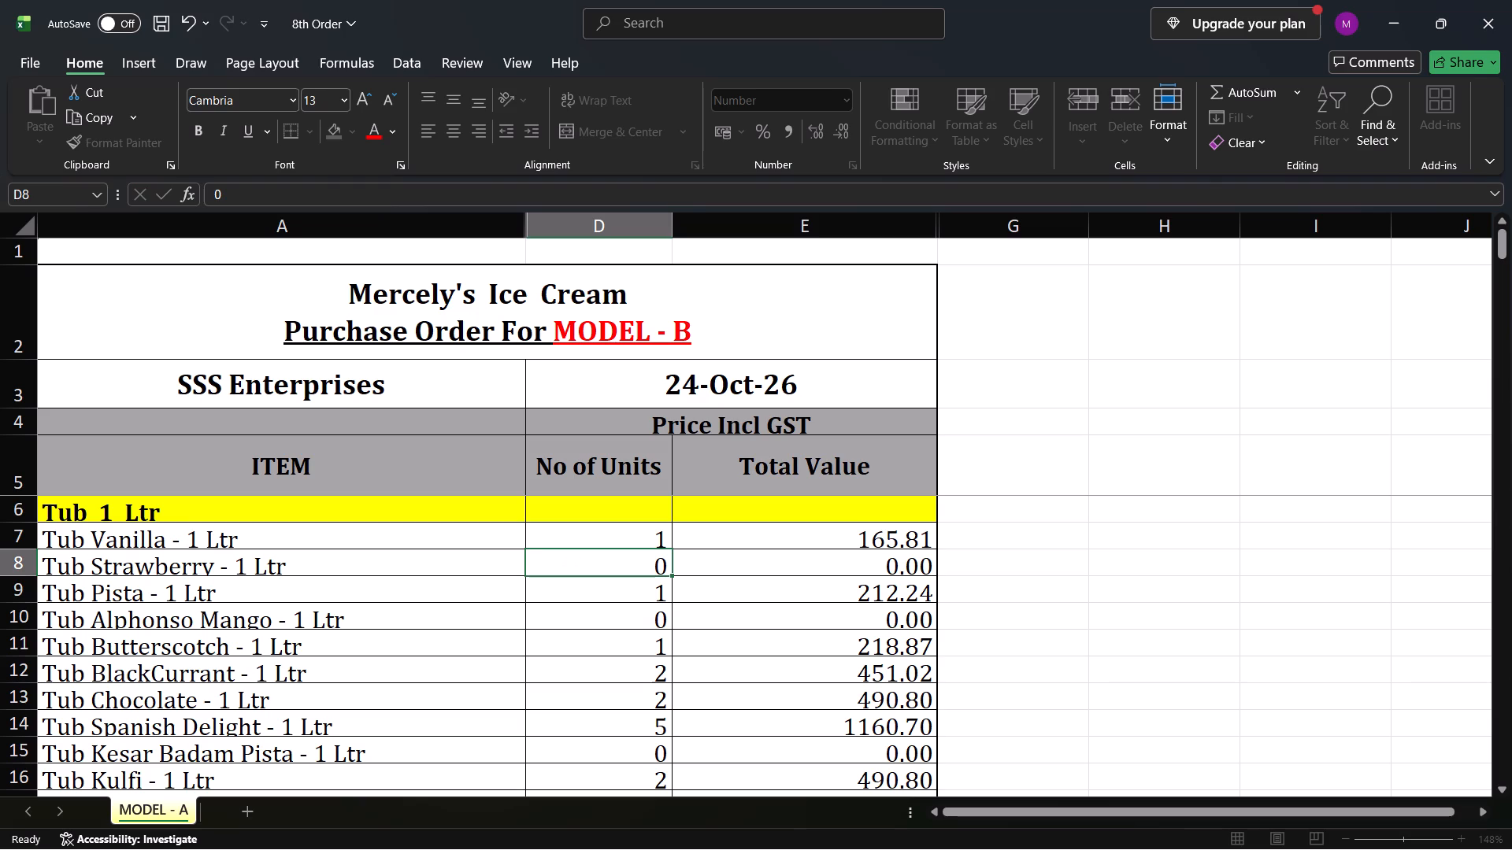
pyautogui.press('4')
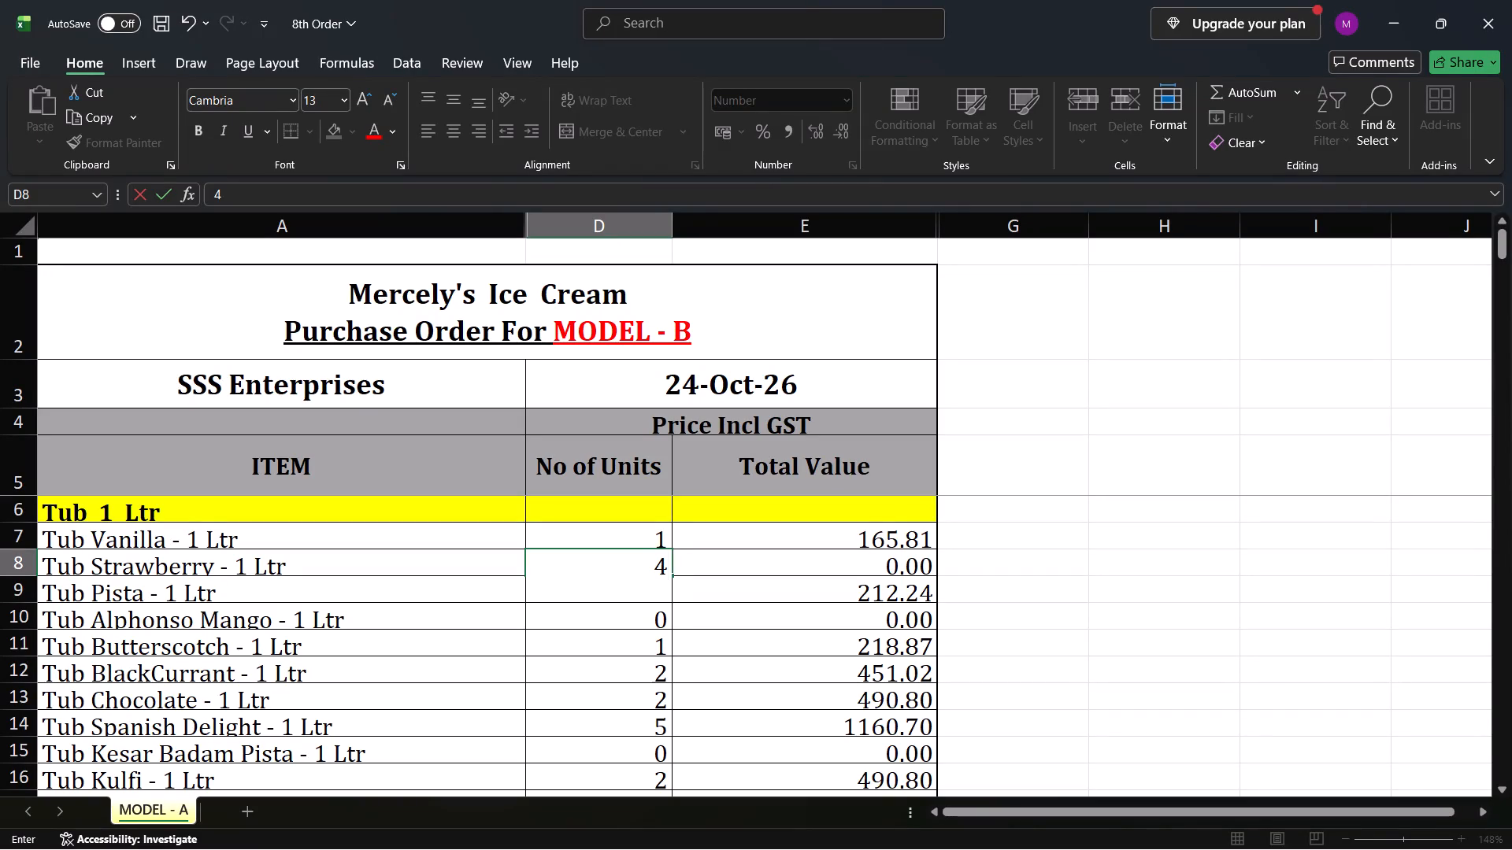
# Set the number of units for Tub Alphonso Mango - 1 Ltr to 7.
pyautogui.click(597, 622)
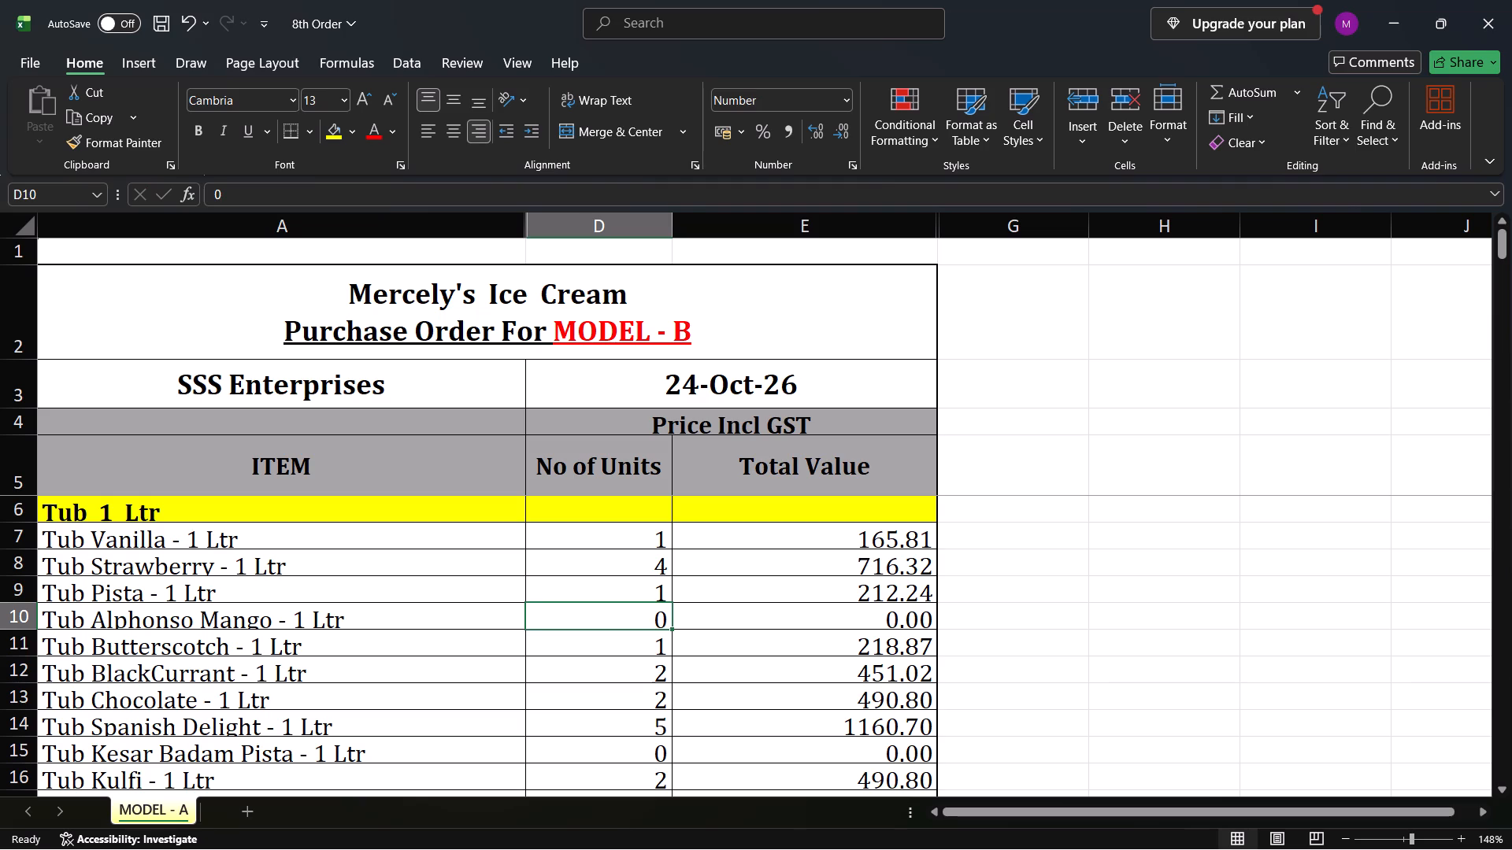
pyautogui.press('7')
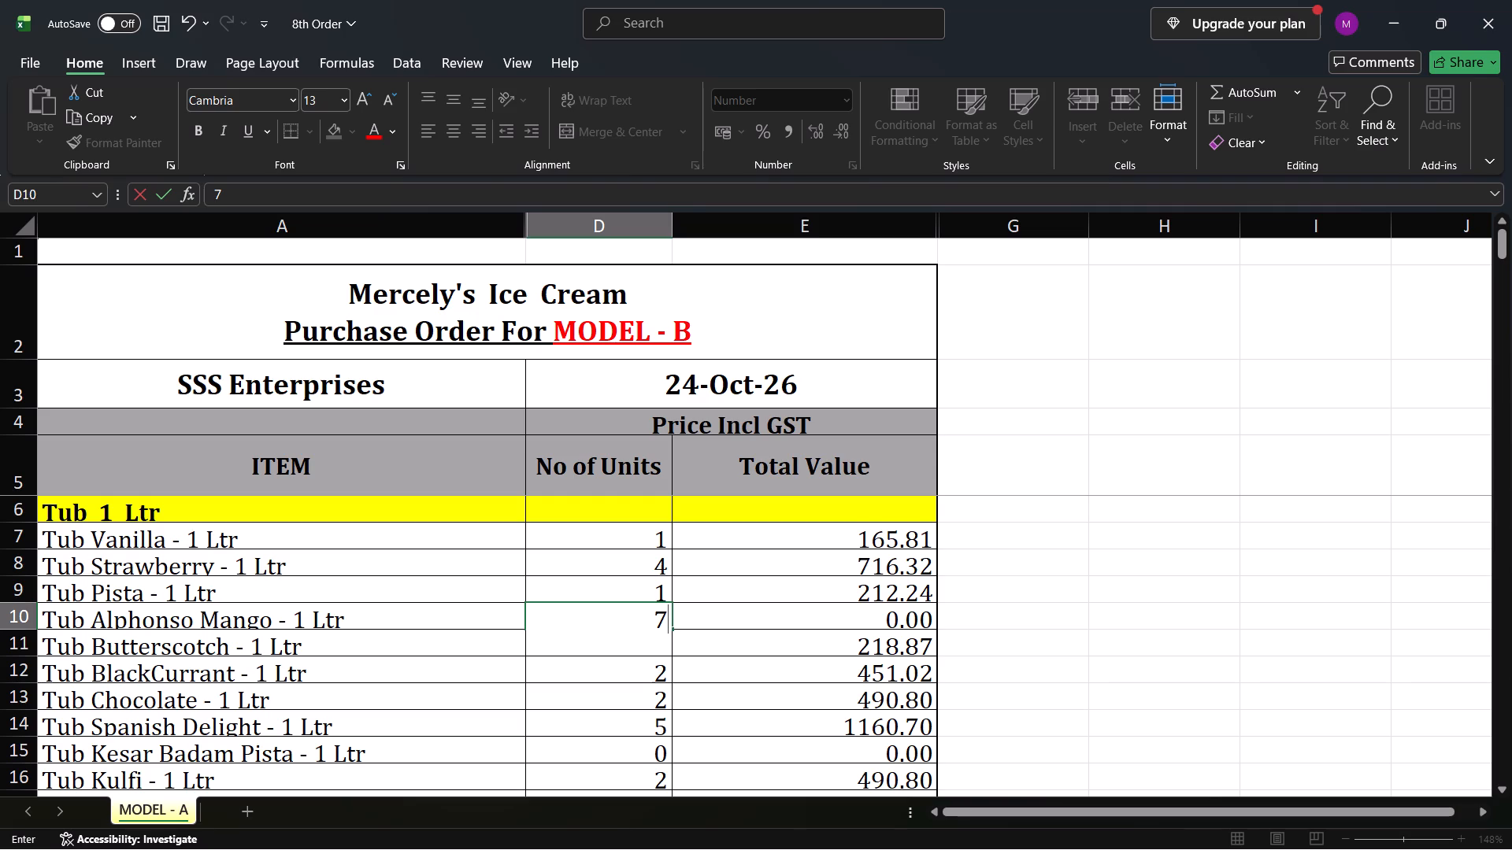
# Set the number of units for Tub Premium Red Velvet - 1 Ltr to 4.
pyautogui.scroll(-5, 561, 675)
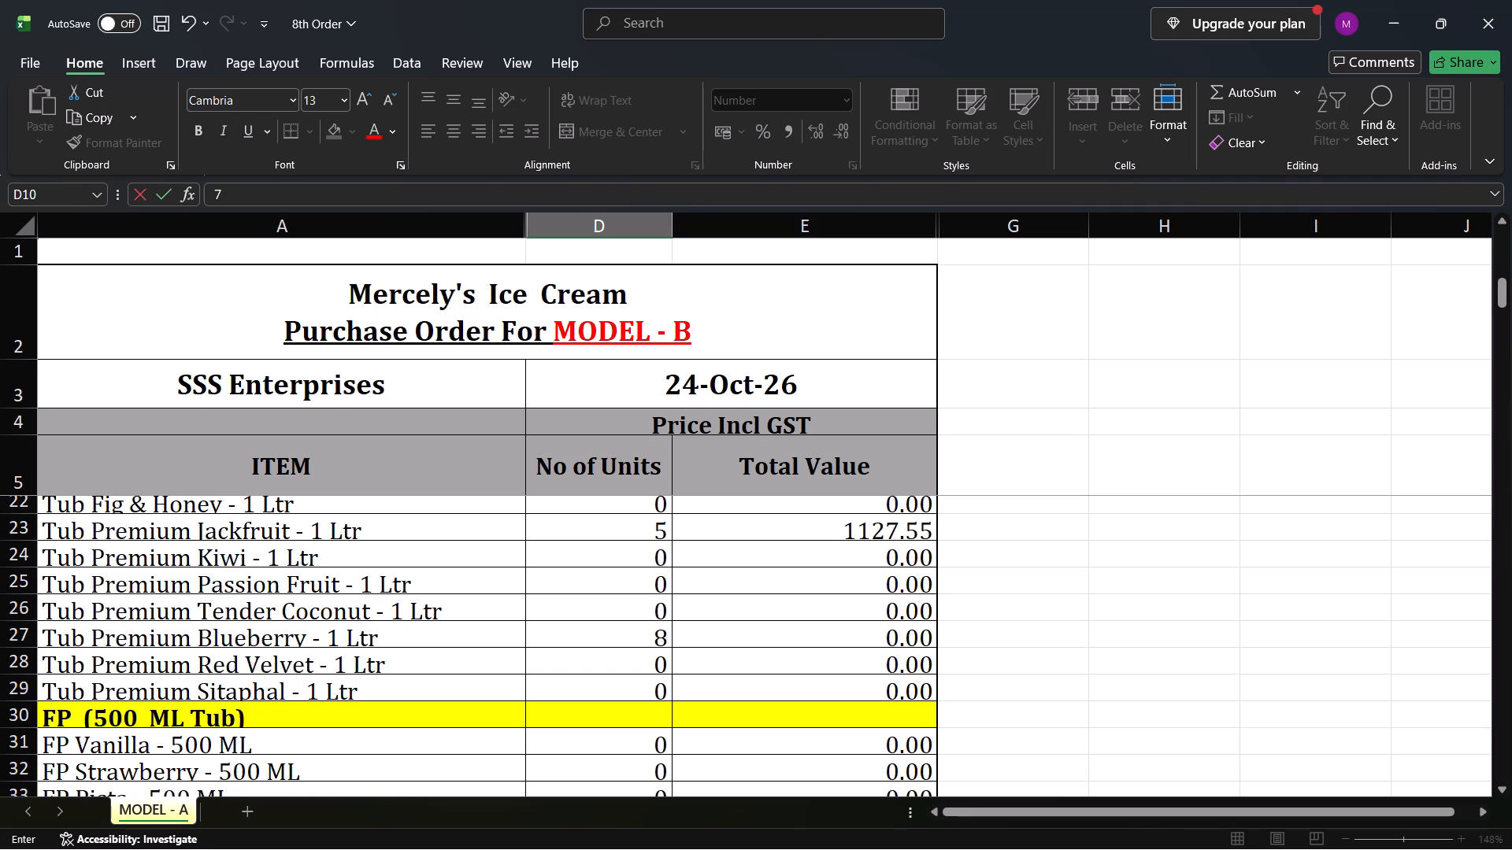
pyautogui.scroll(1, 274, 635)
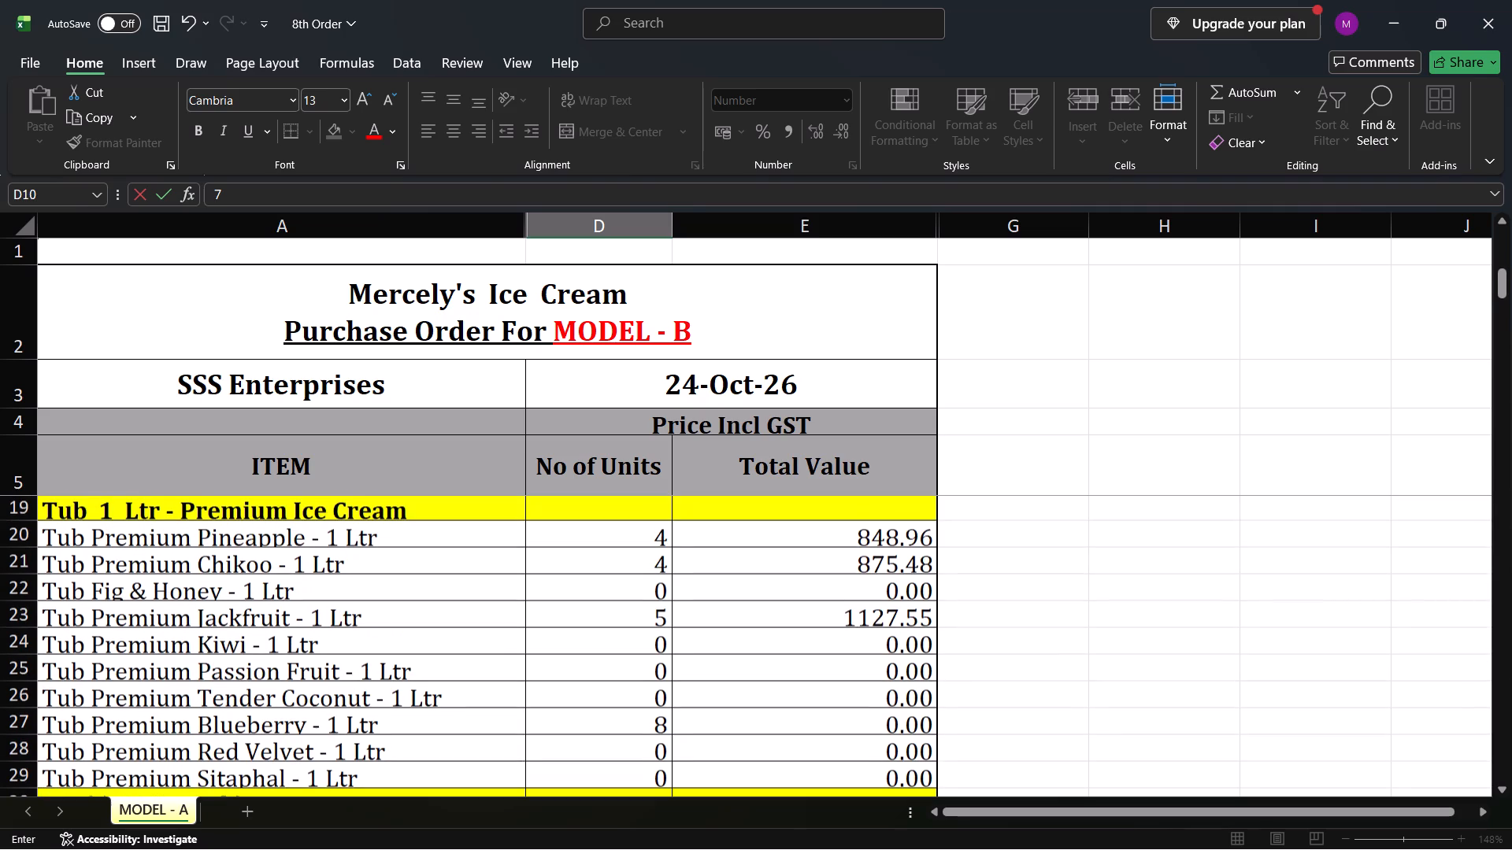
pyautogui.click(591, 756)
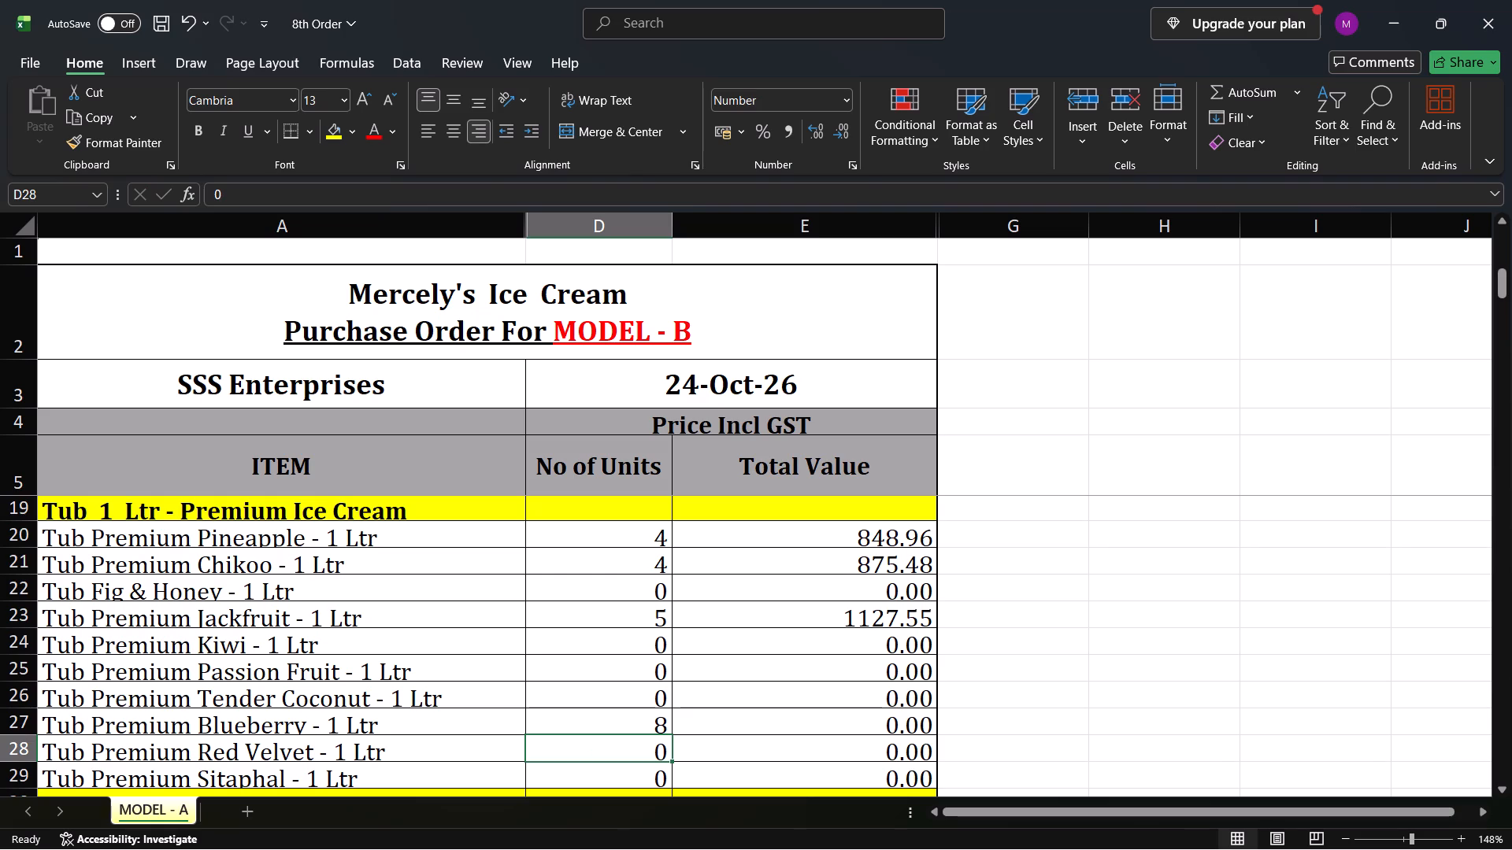
pyautogui.press('4')
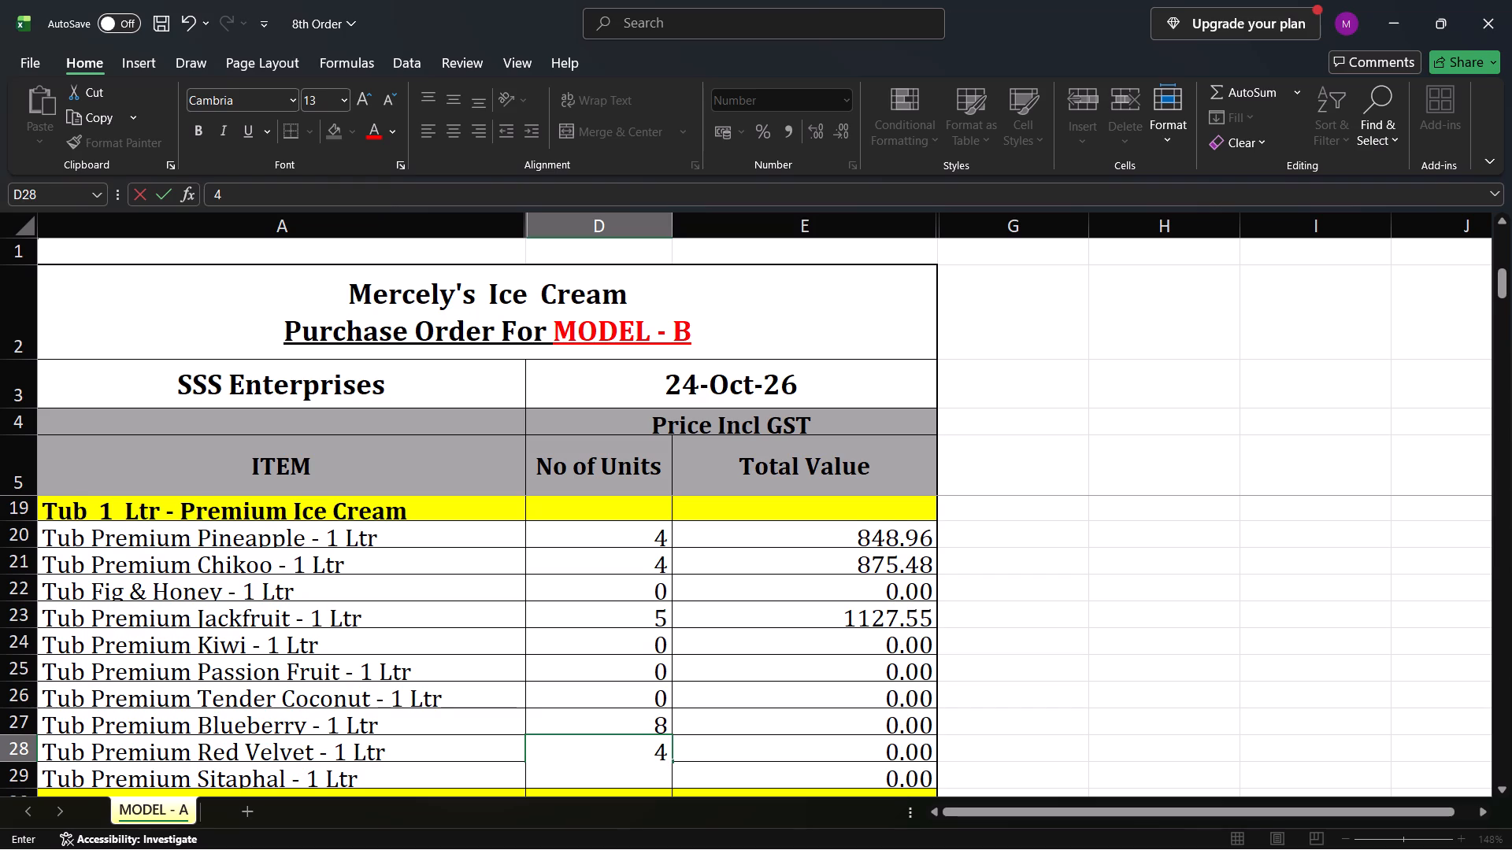
# Review the unit quantities entered across the regular and premium 1 Ltr tubs and the start of the 500 ML section.
pyautogui.scroll(-3, 495, 693)
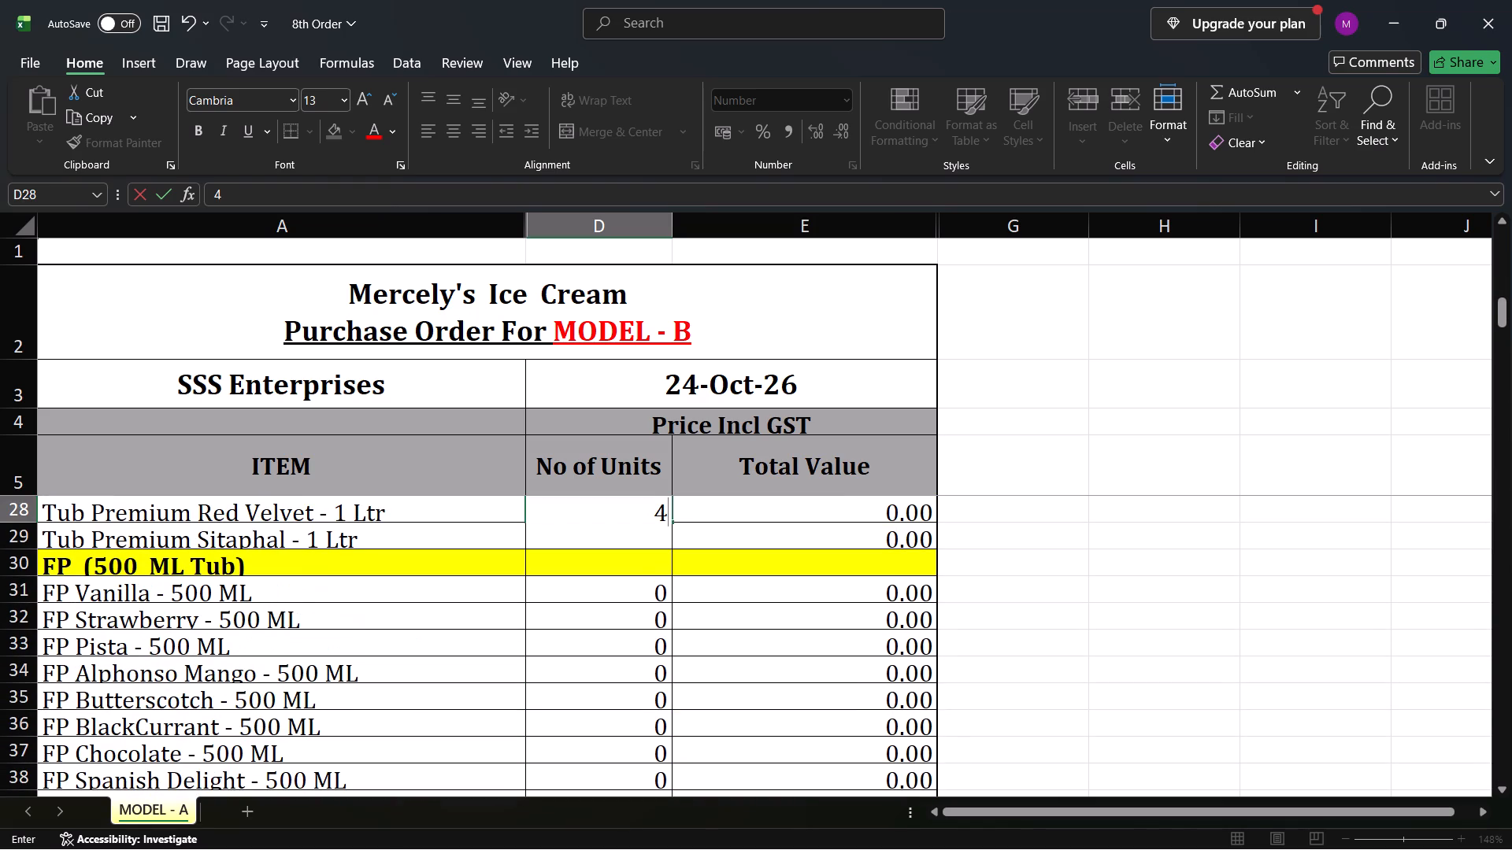
pyautogui.scroll(4, 350, 734)
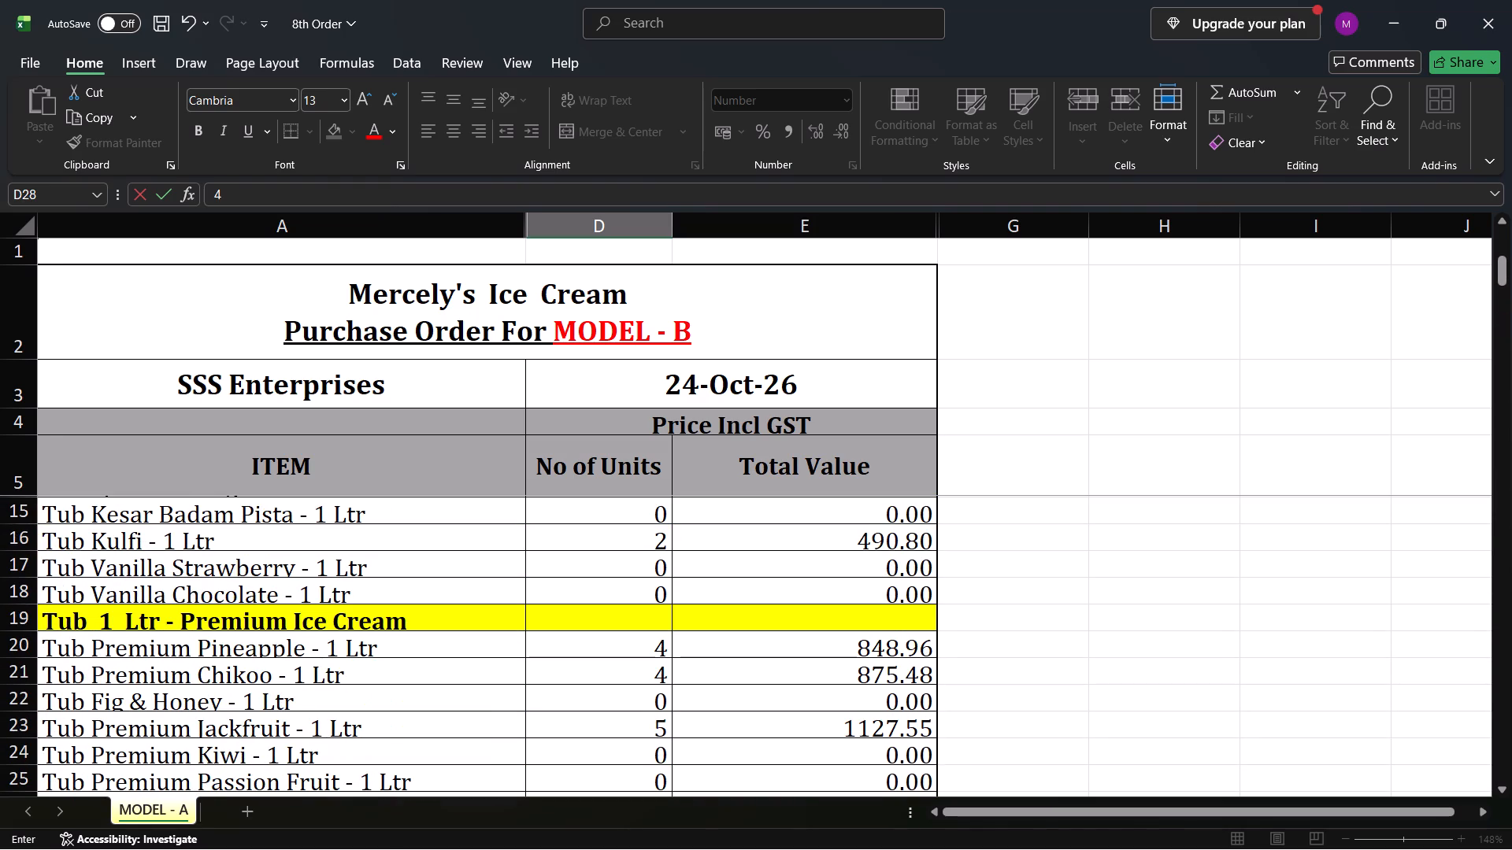
pyautogui.scroll(2, 350, 740)
pyautogui.scroll(-3, 350, 740)
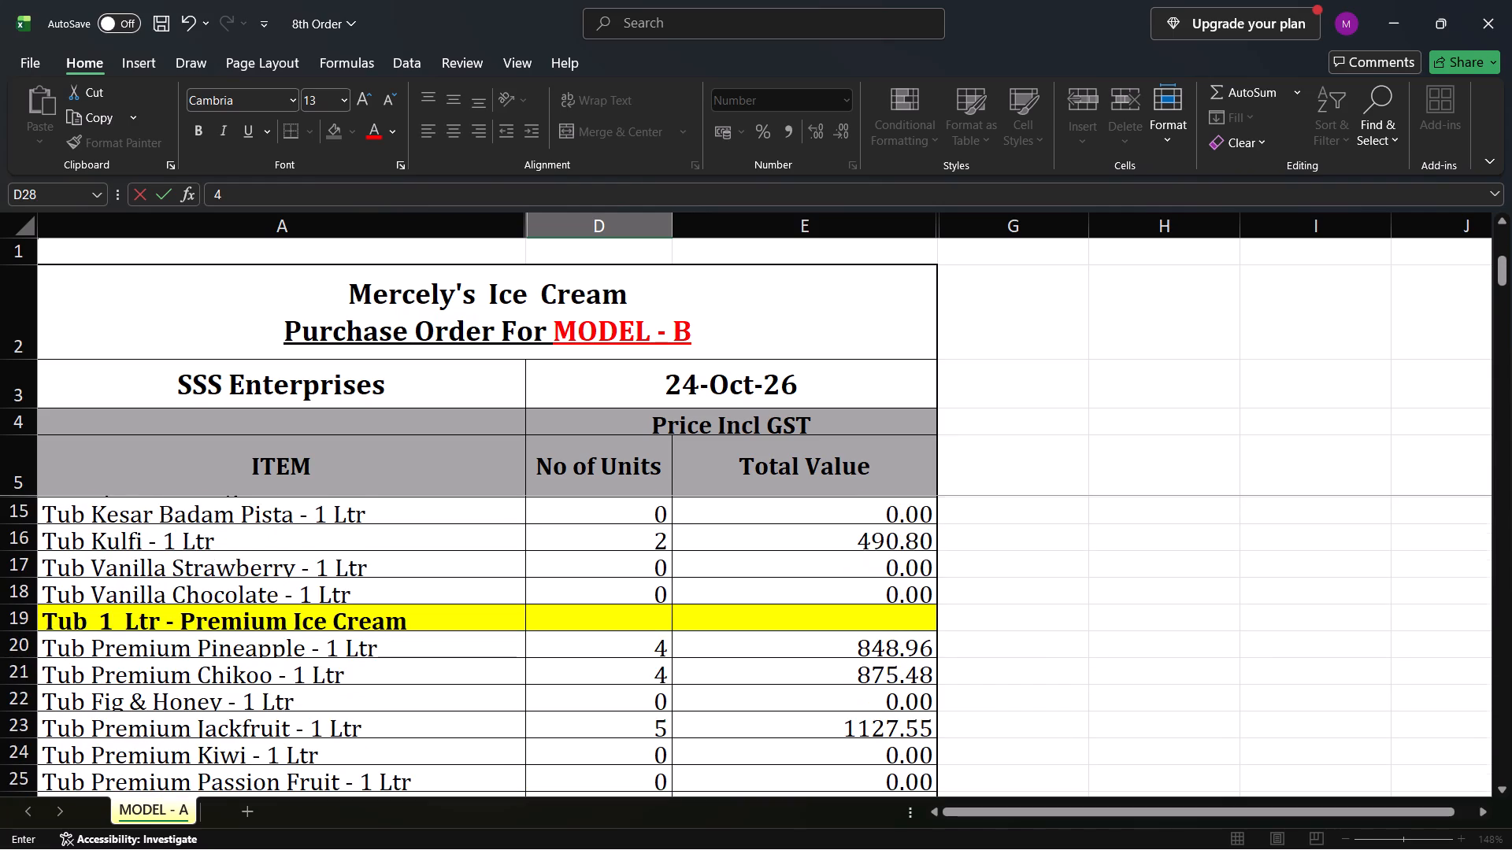
pyautogui.scroll(-1, 350, 740)
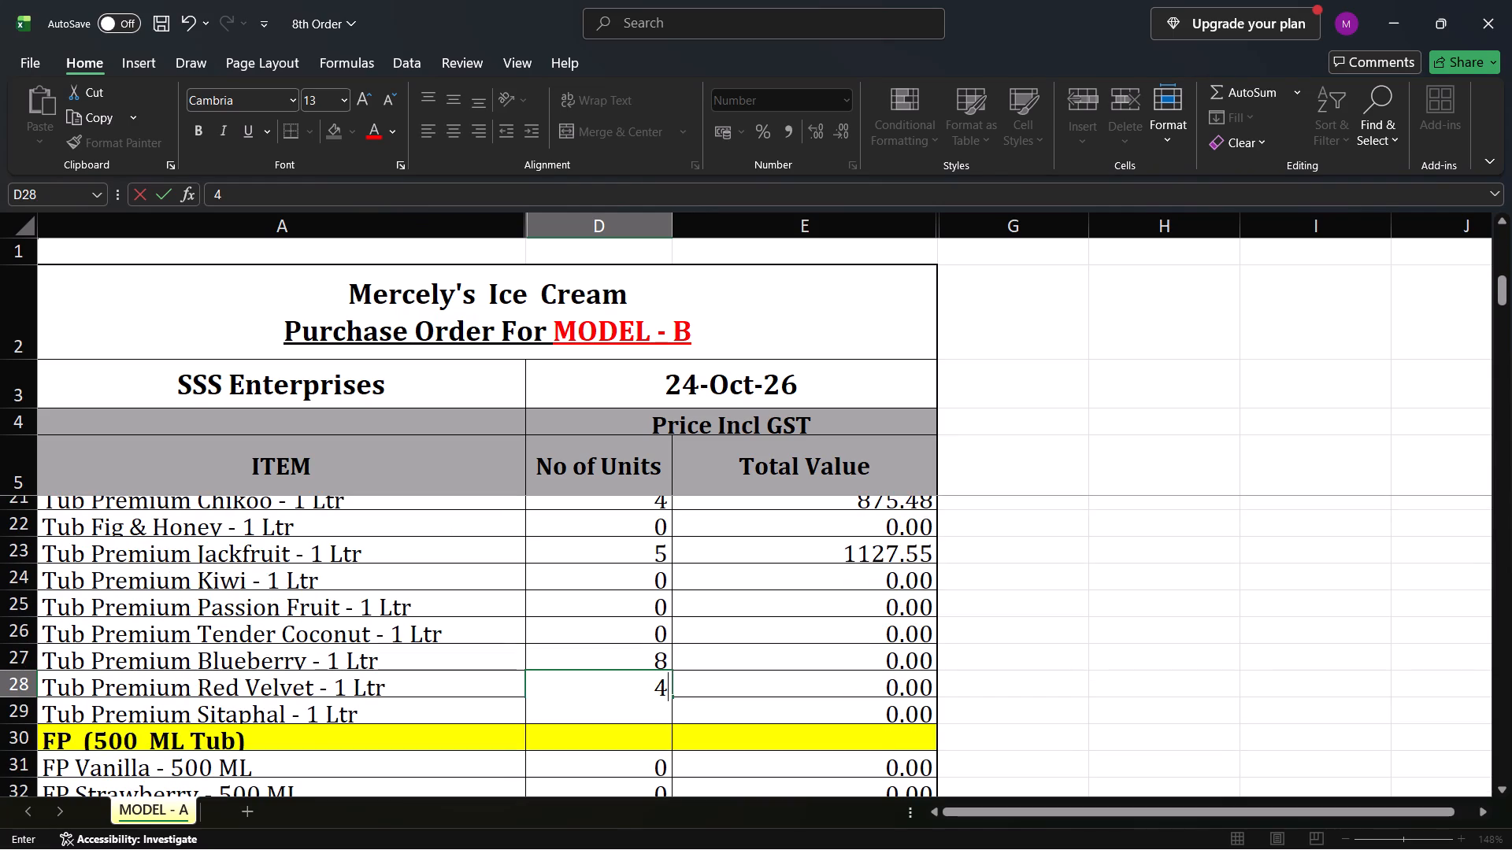
pyautogui.scroll(2, 350, 740)
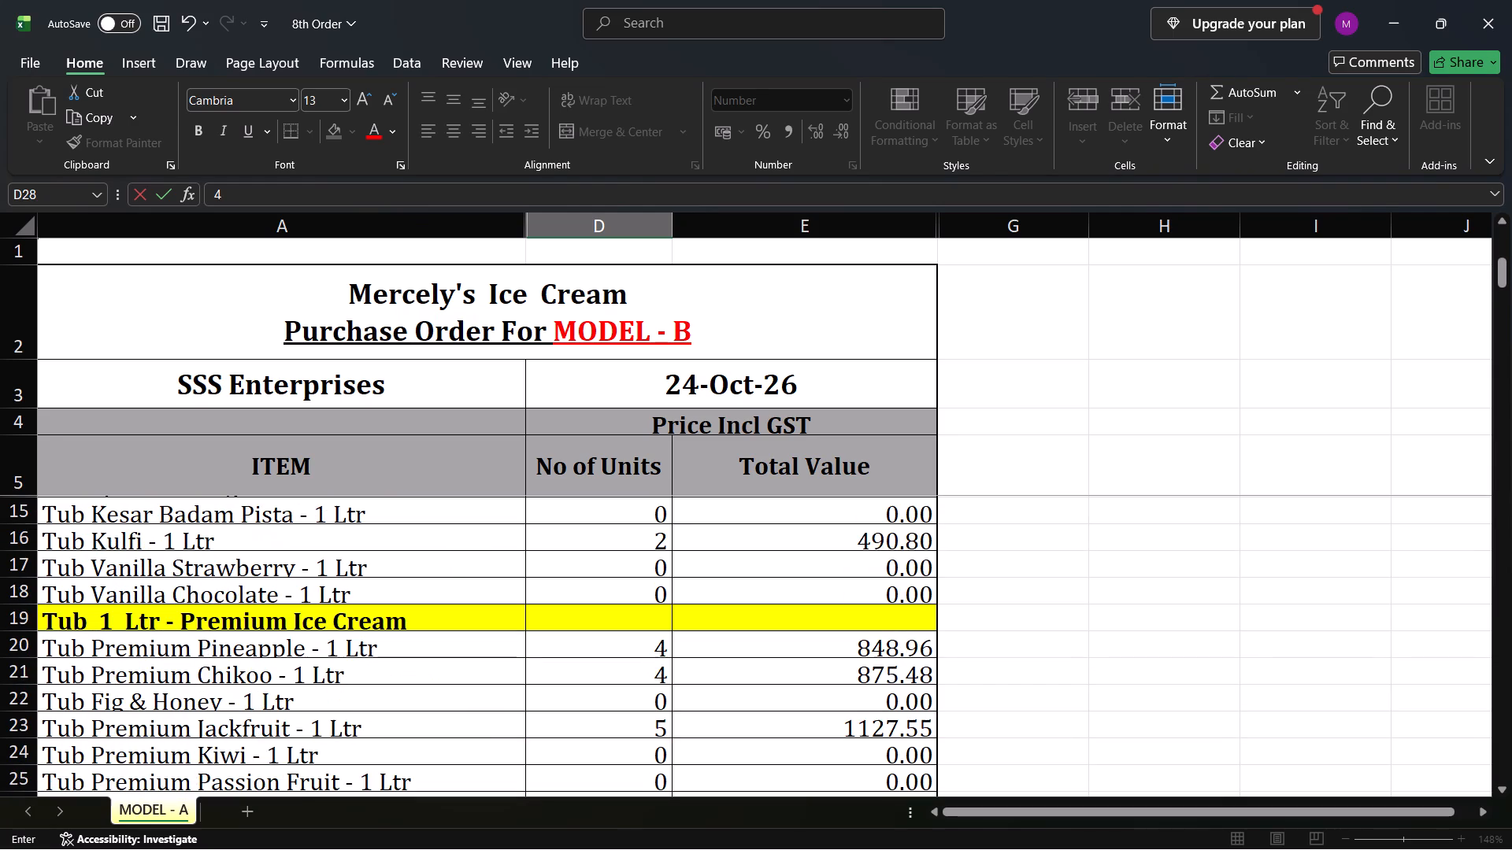
pyautogui.scroll(1, 350, 740)
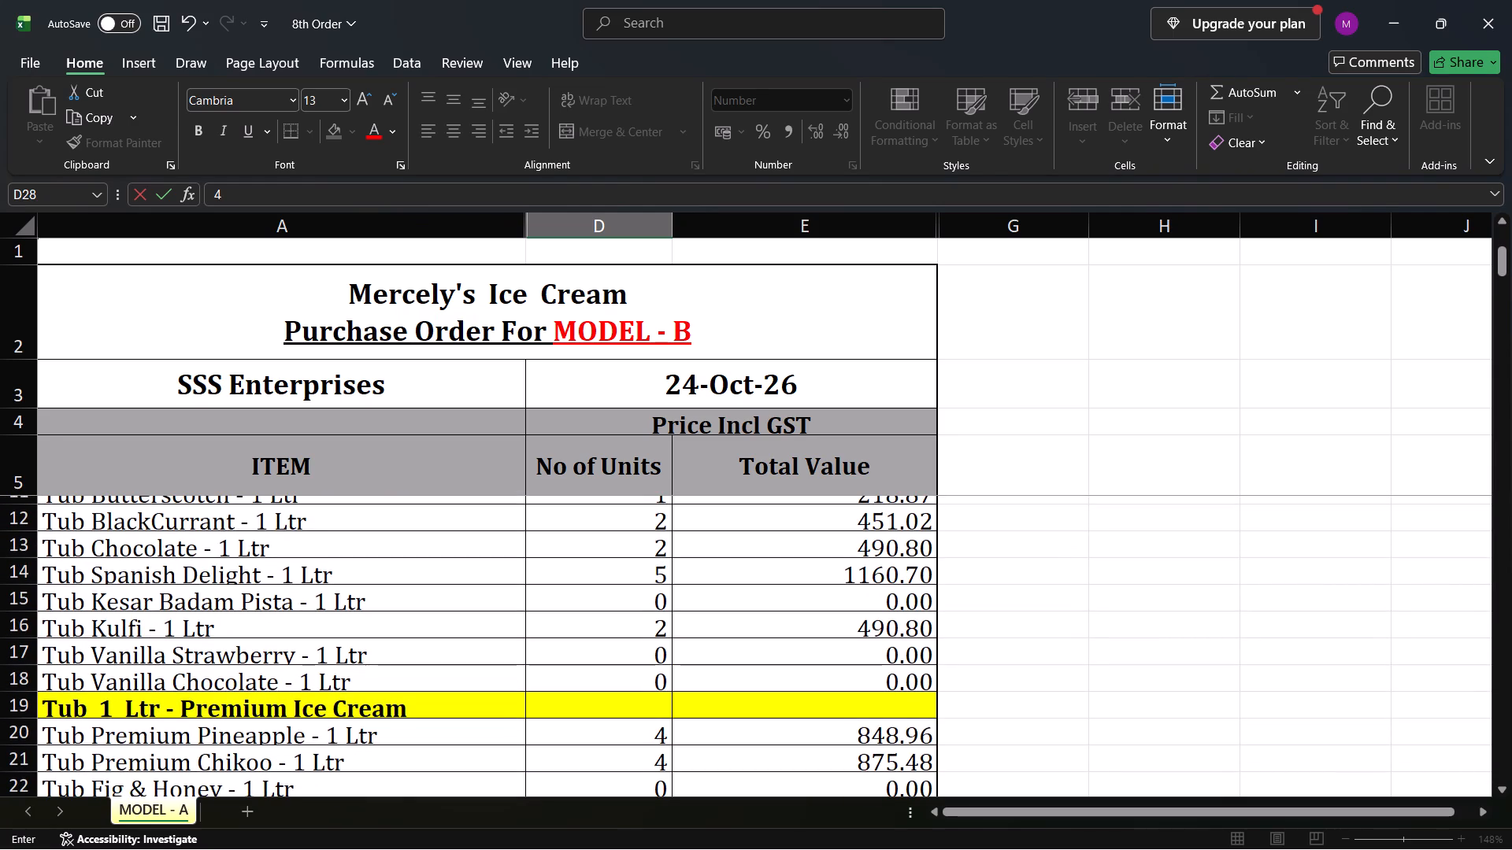
pyautogui.scroll(1, 350, 740)
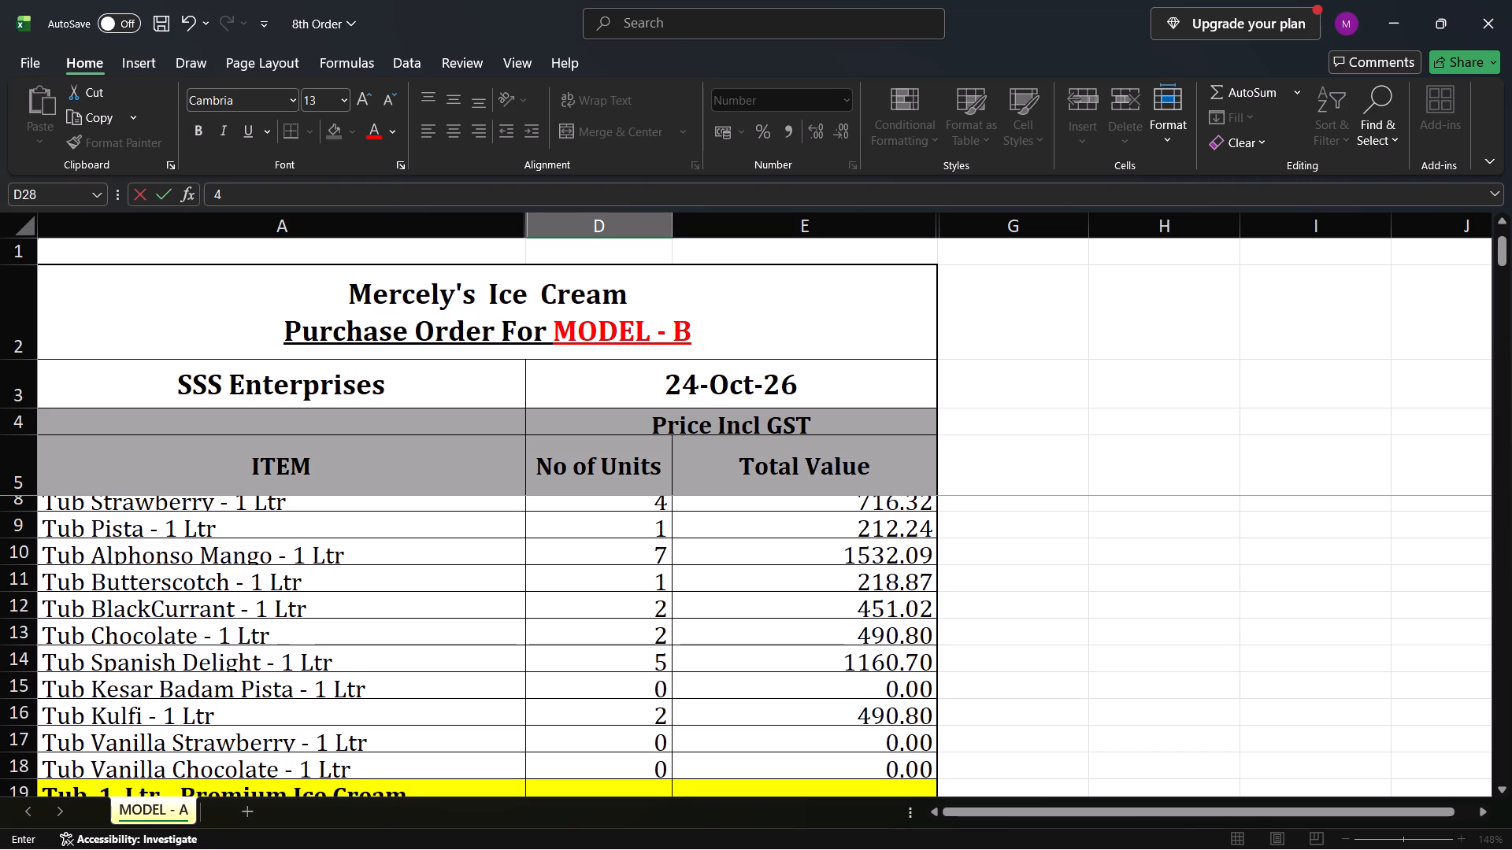
pyautogui.scroll(1, 350, 740)
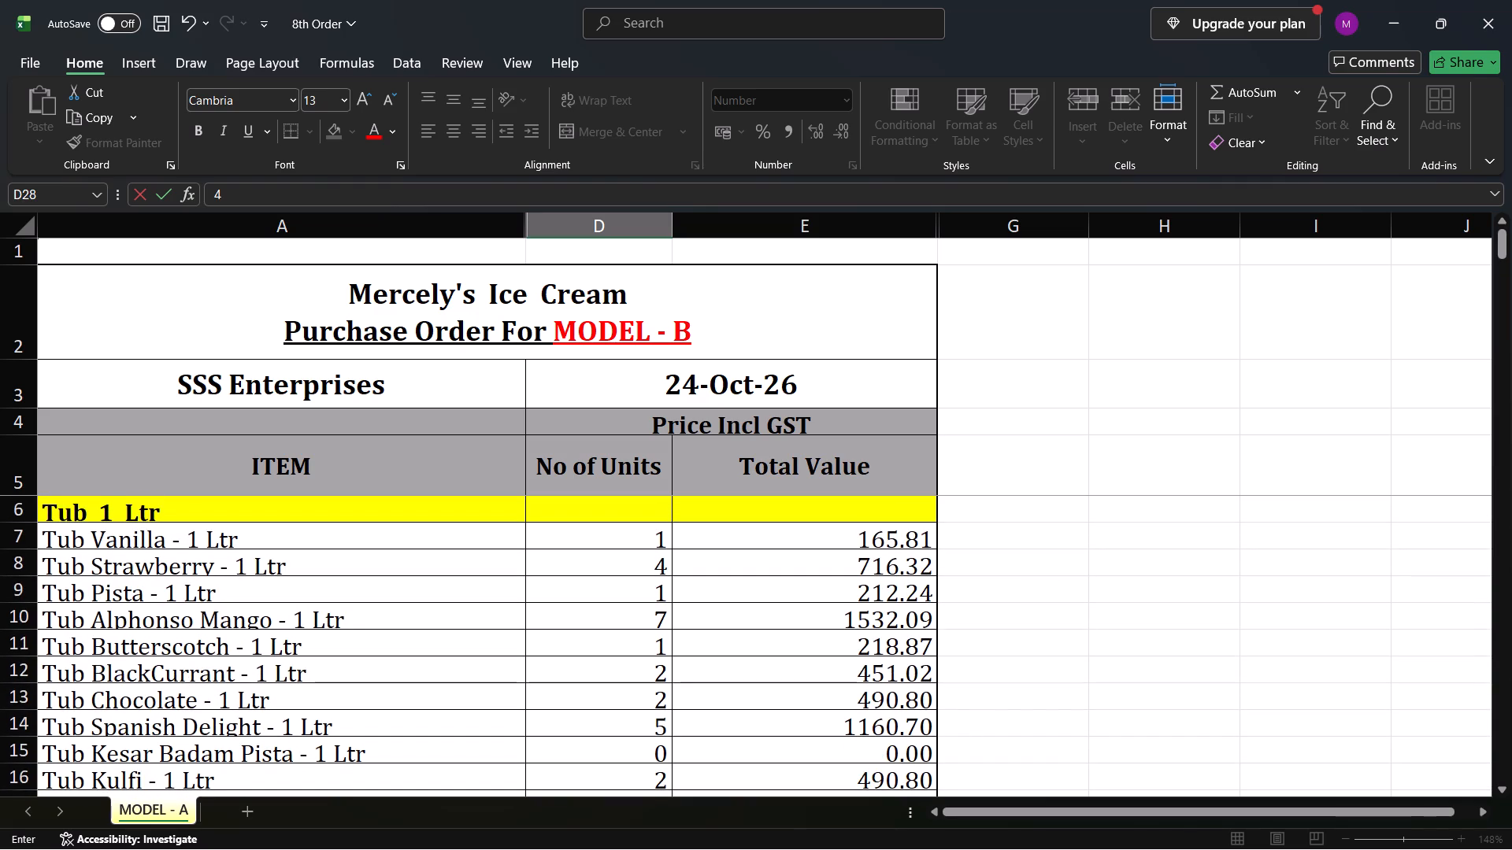
pyautogui.scroll(-1, 350, 740)
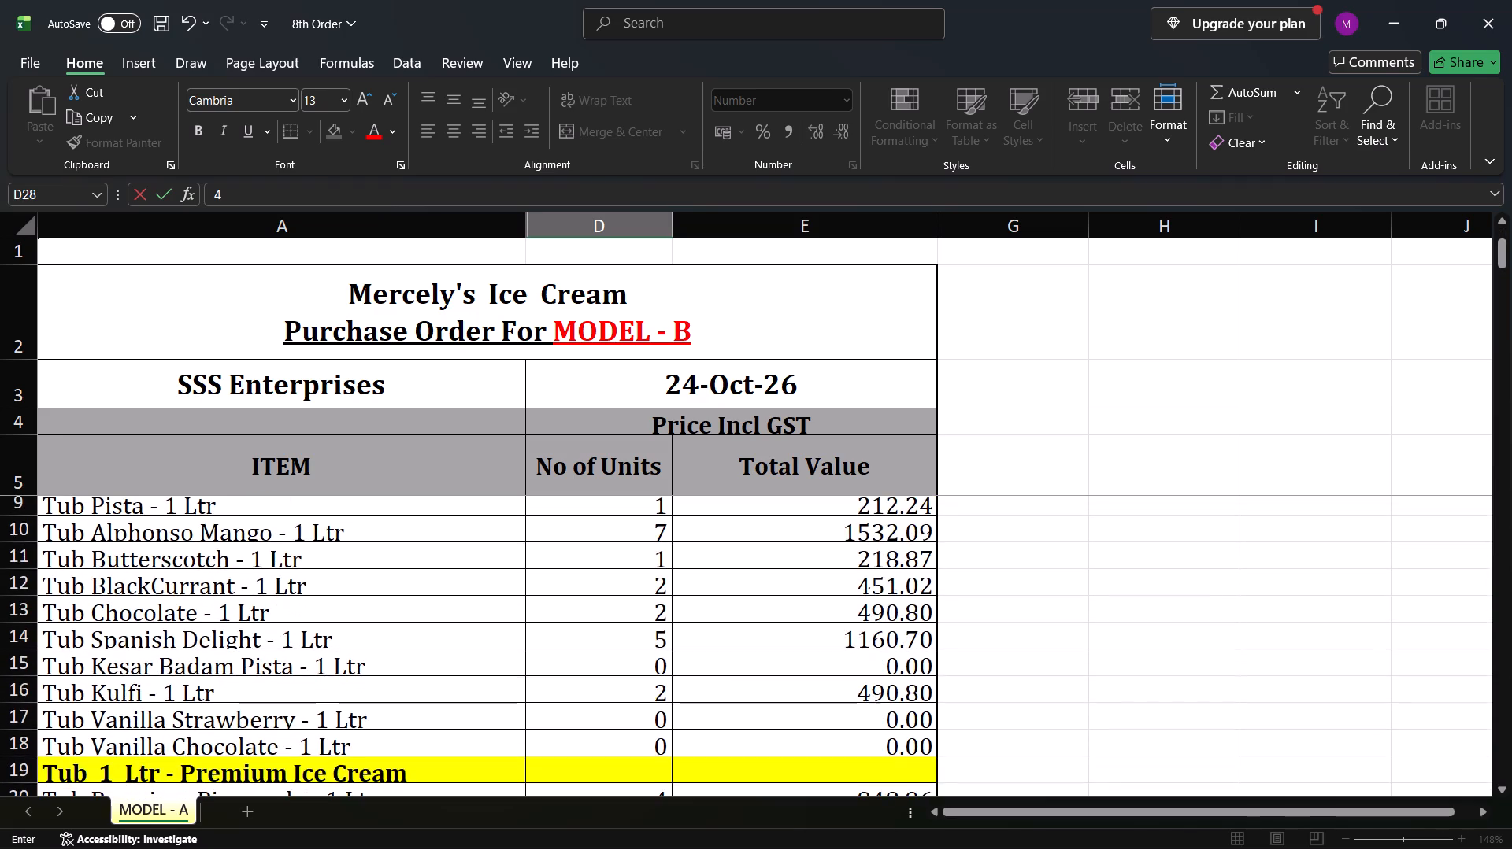
pyautogui.scroll(-3, 350, 740)
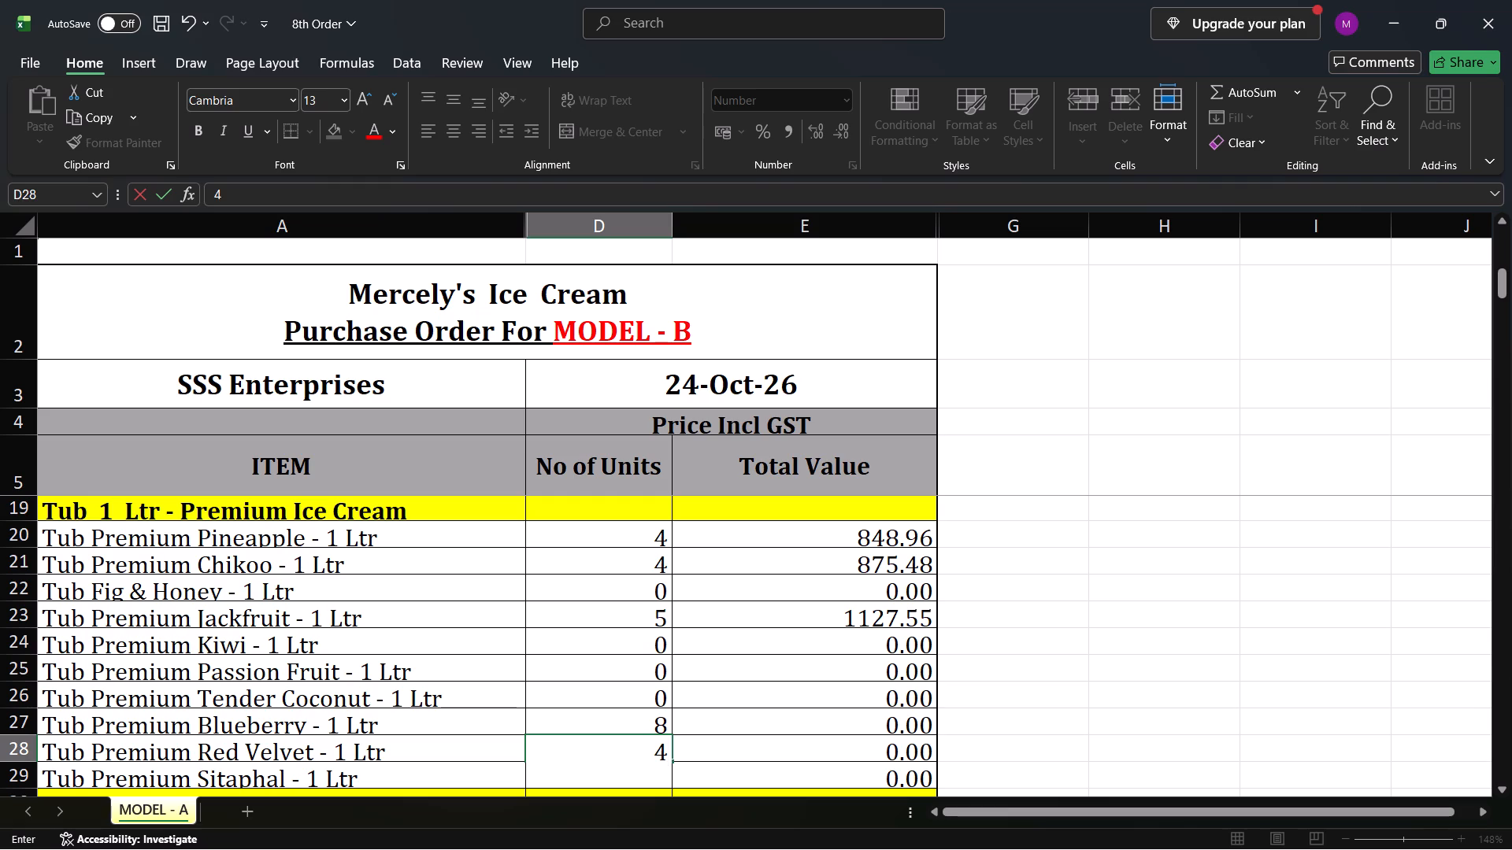
pyautogui.scroll(-1, 350, 740)
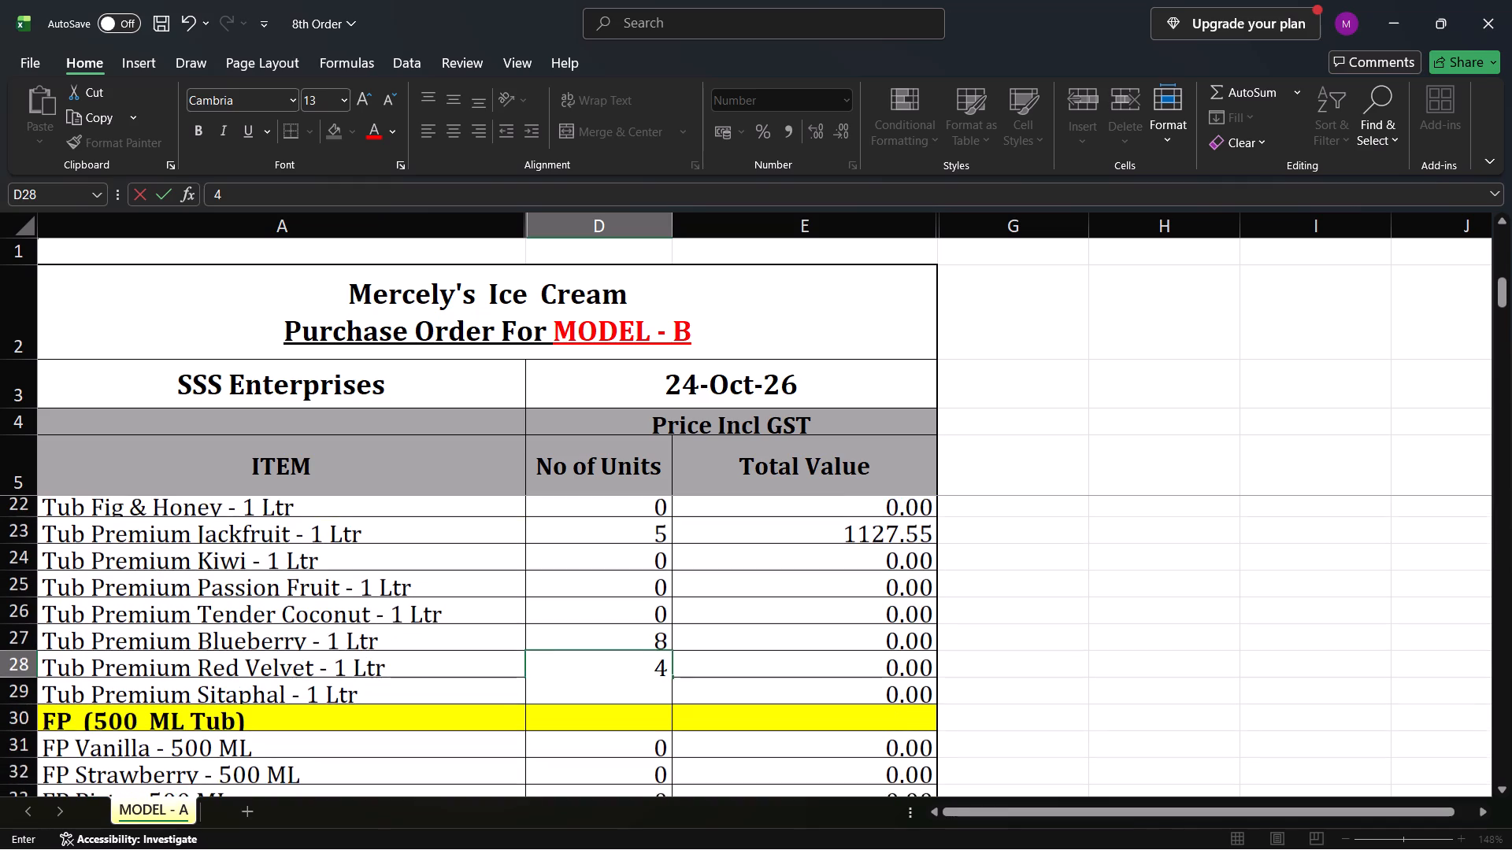
pyautogui.scroll(1, 350, 740)
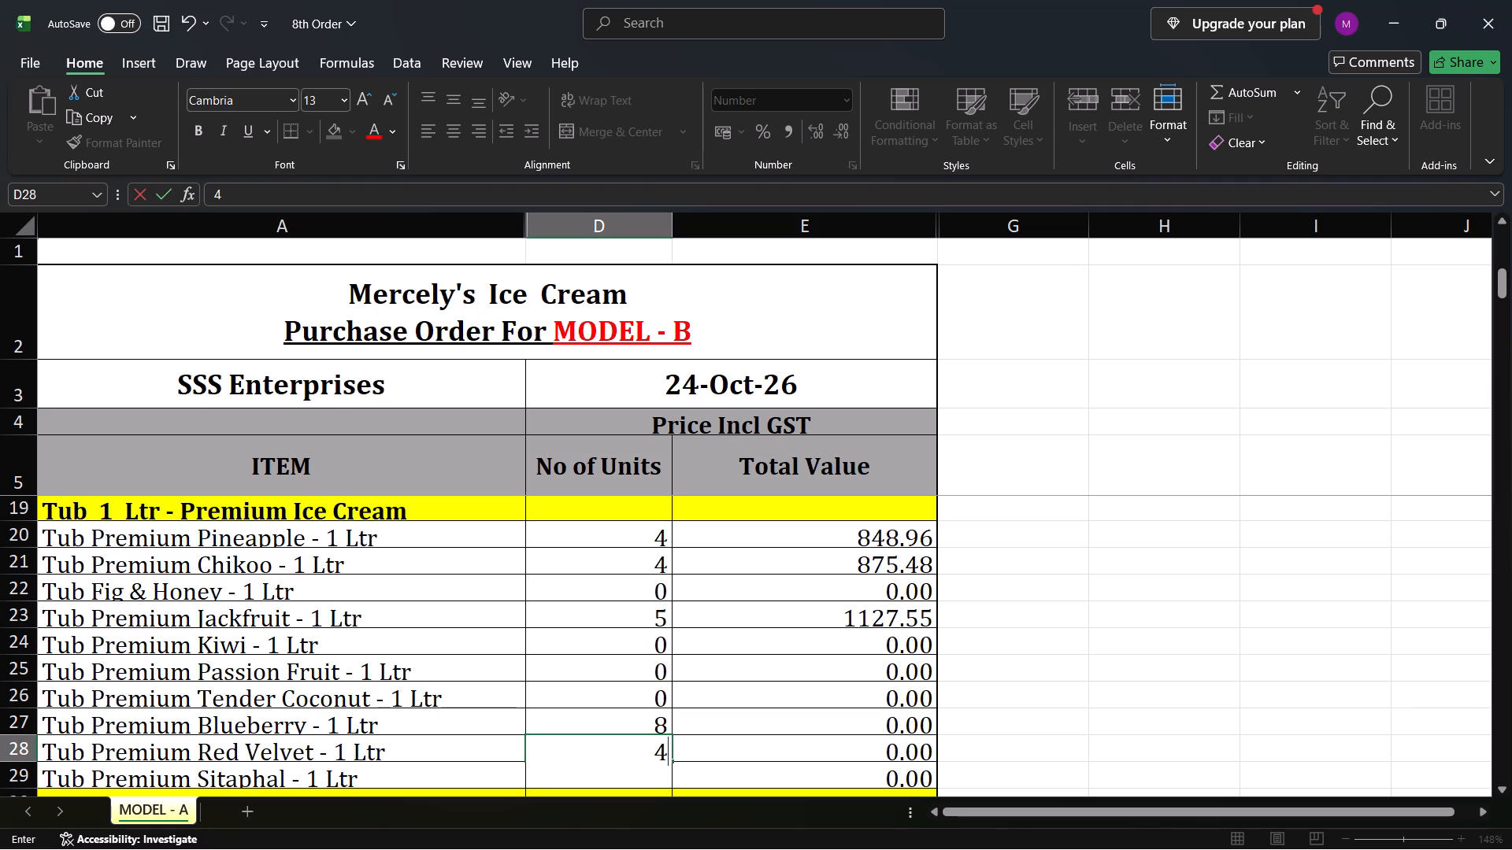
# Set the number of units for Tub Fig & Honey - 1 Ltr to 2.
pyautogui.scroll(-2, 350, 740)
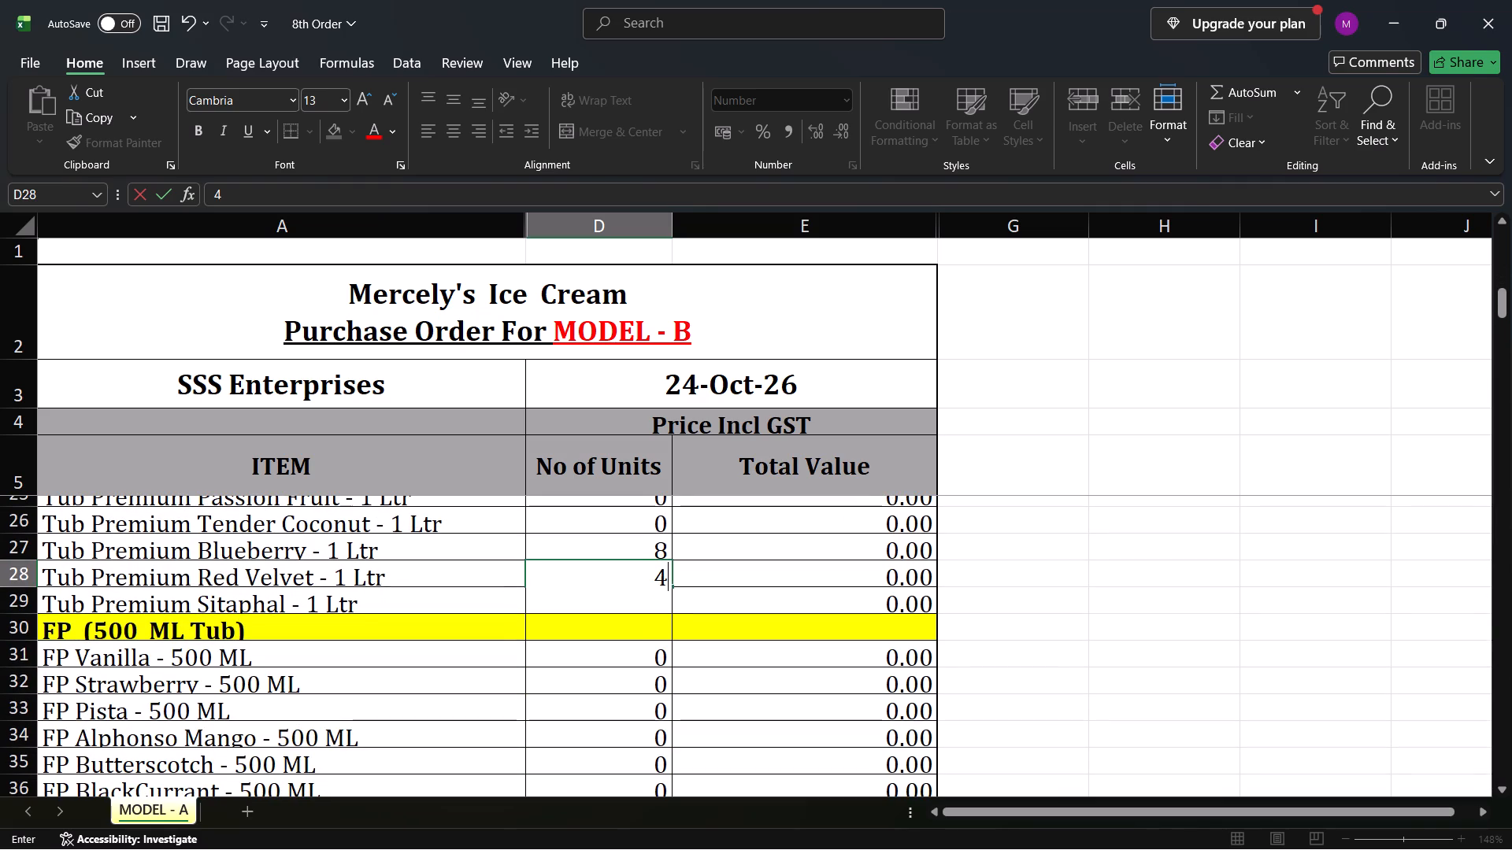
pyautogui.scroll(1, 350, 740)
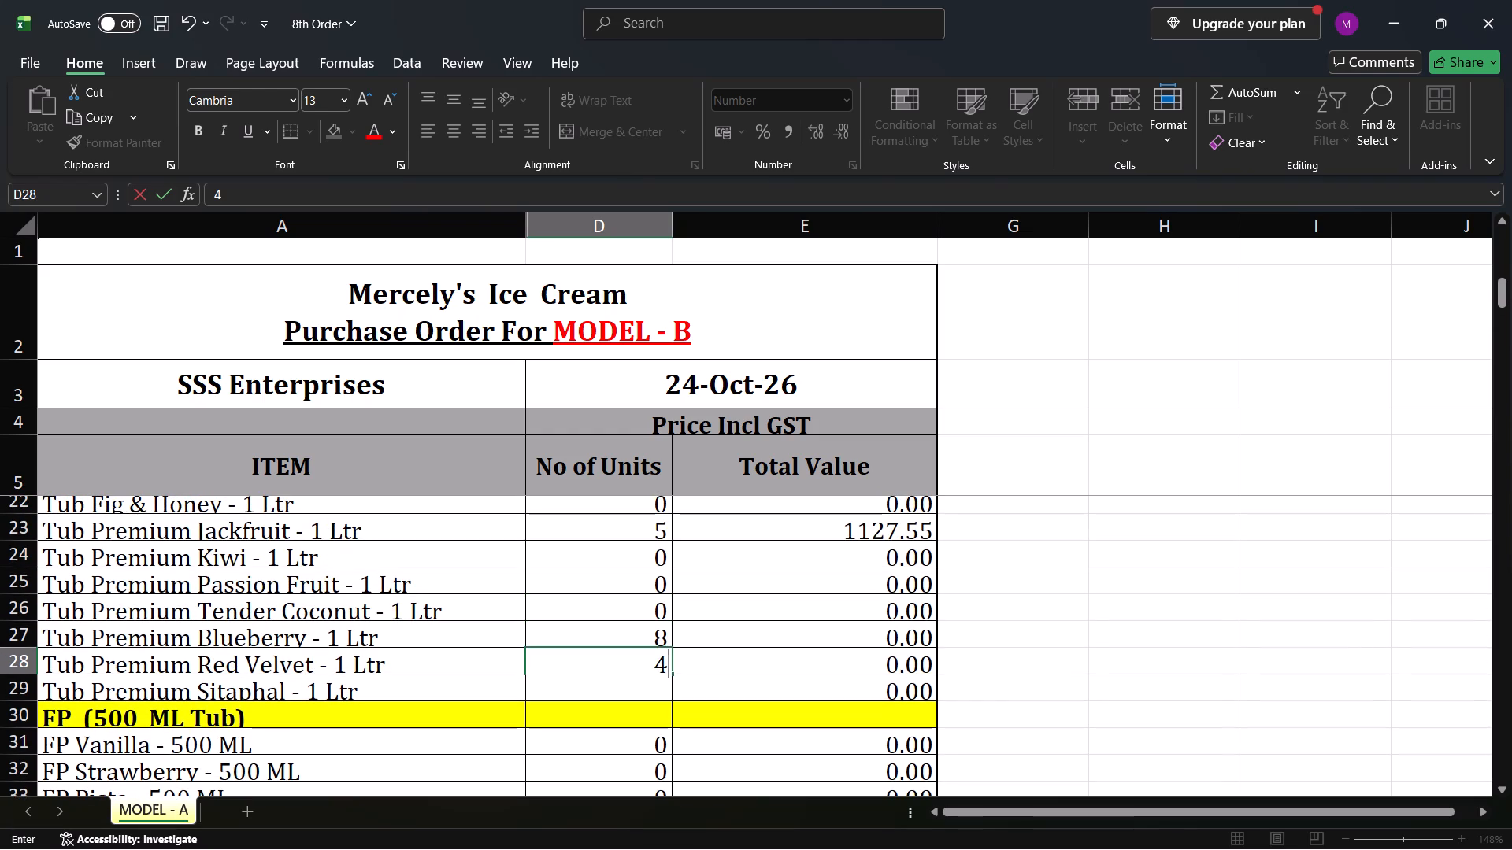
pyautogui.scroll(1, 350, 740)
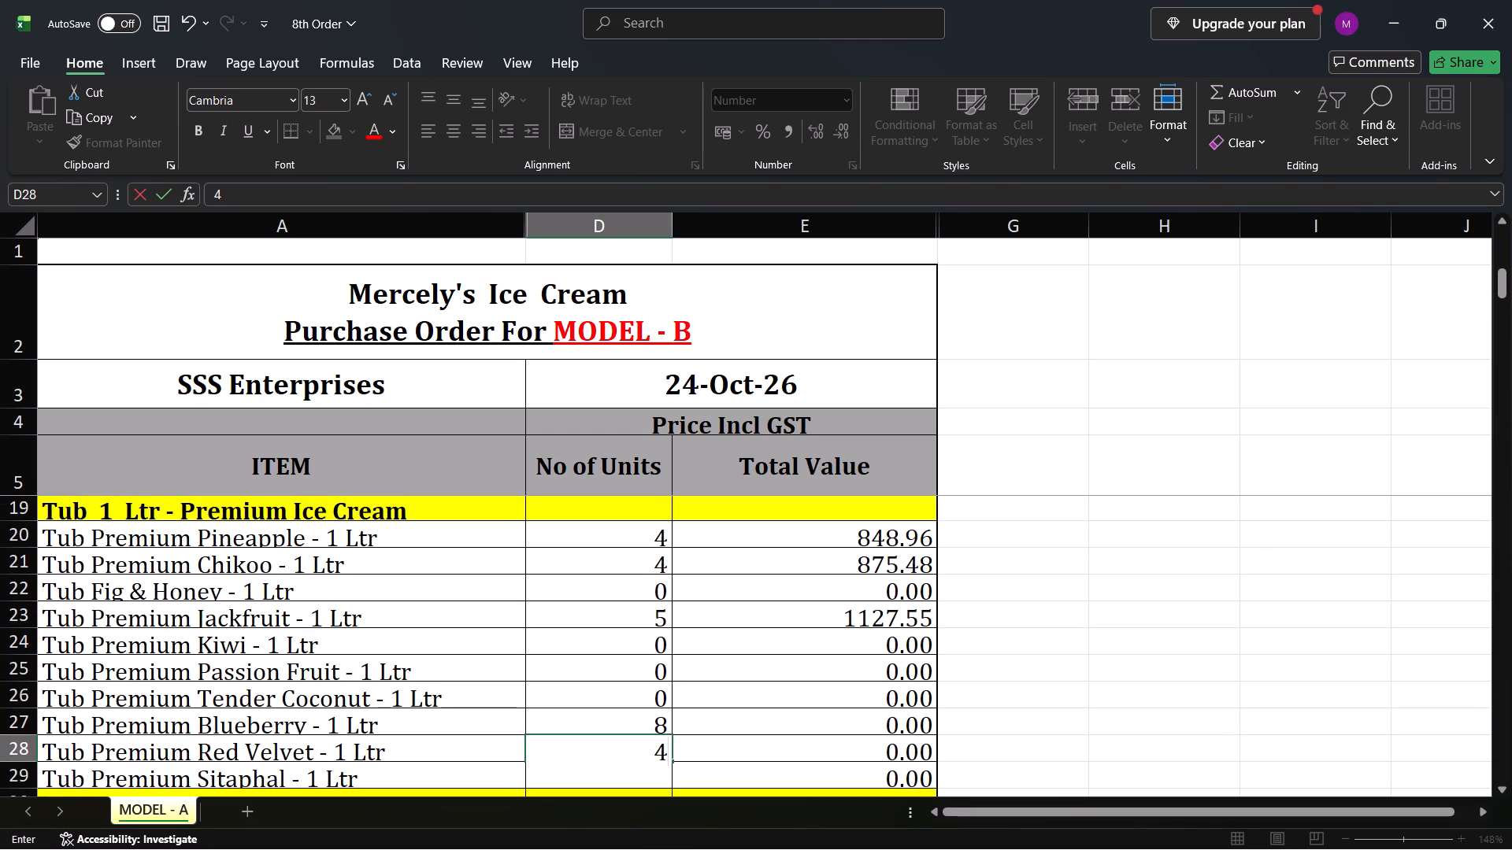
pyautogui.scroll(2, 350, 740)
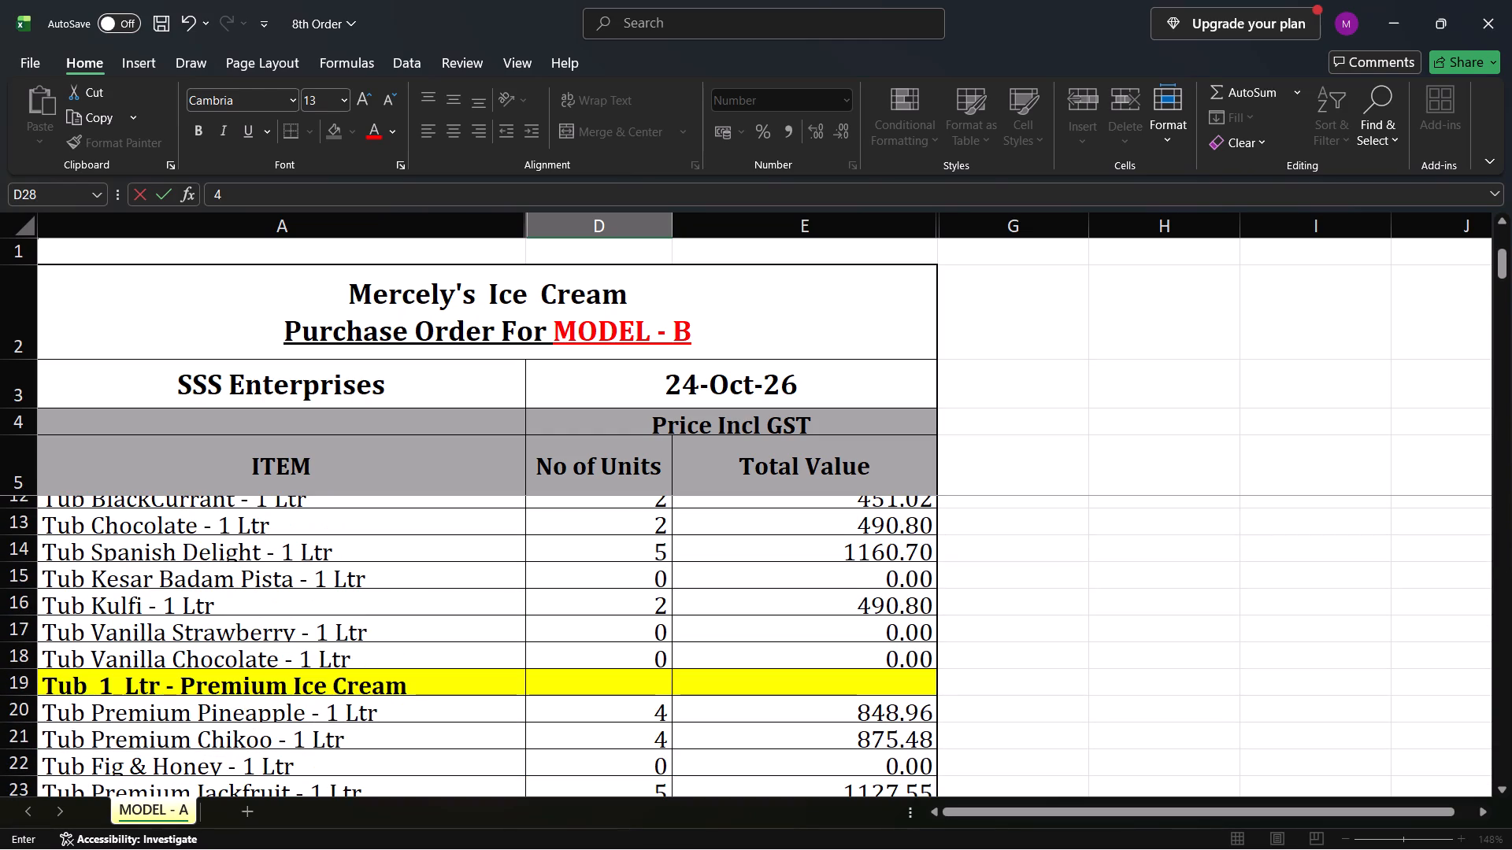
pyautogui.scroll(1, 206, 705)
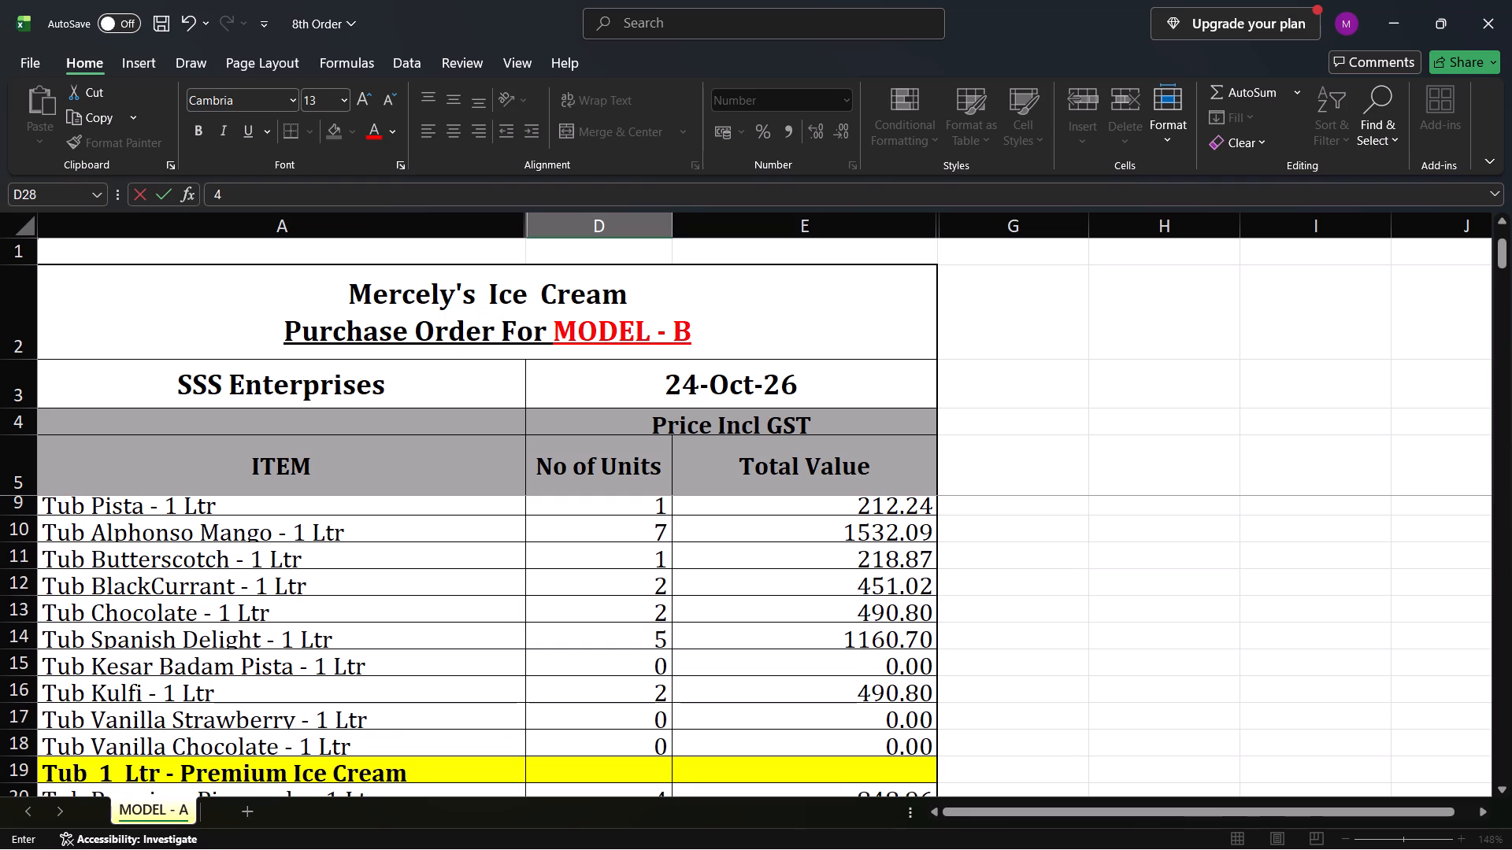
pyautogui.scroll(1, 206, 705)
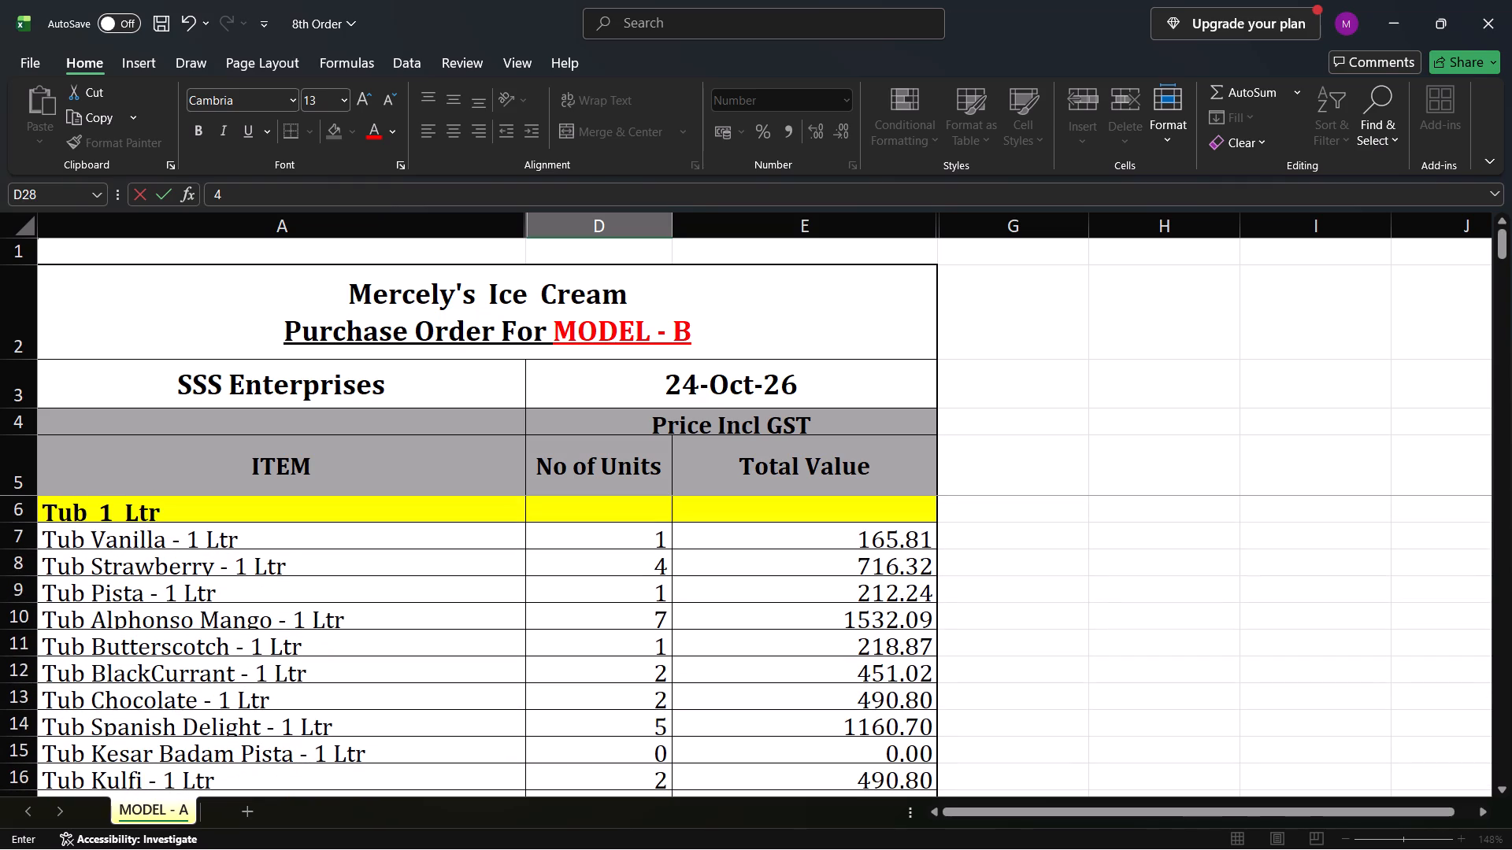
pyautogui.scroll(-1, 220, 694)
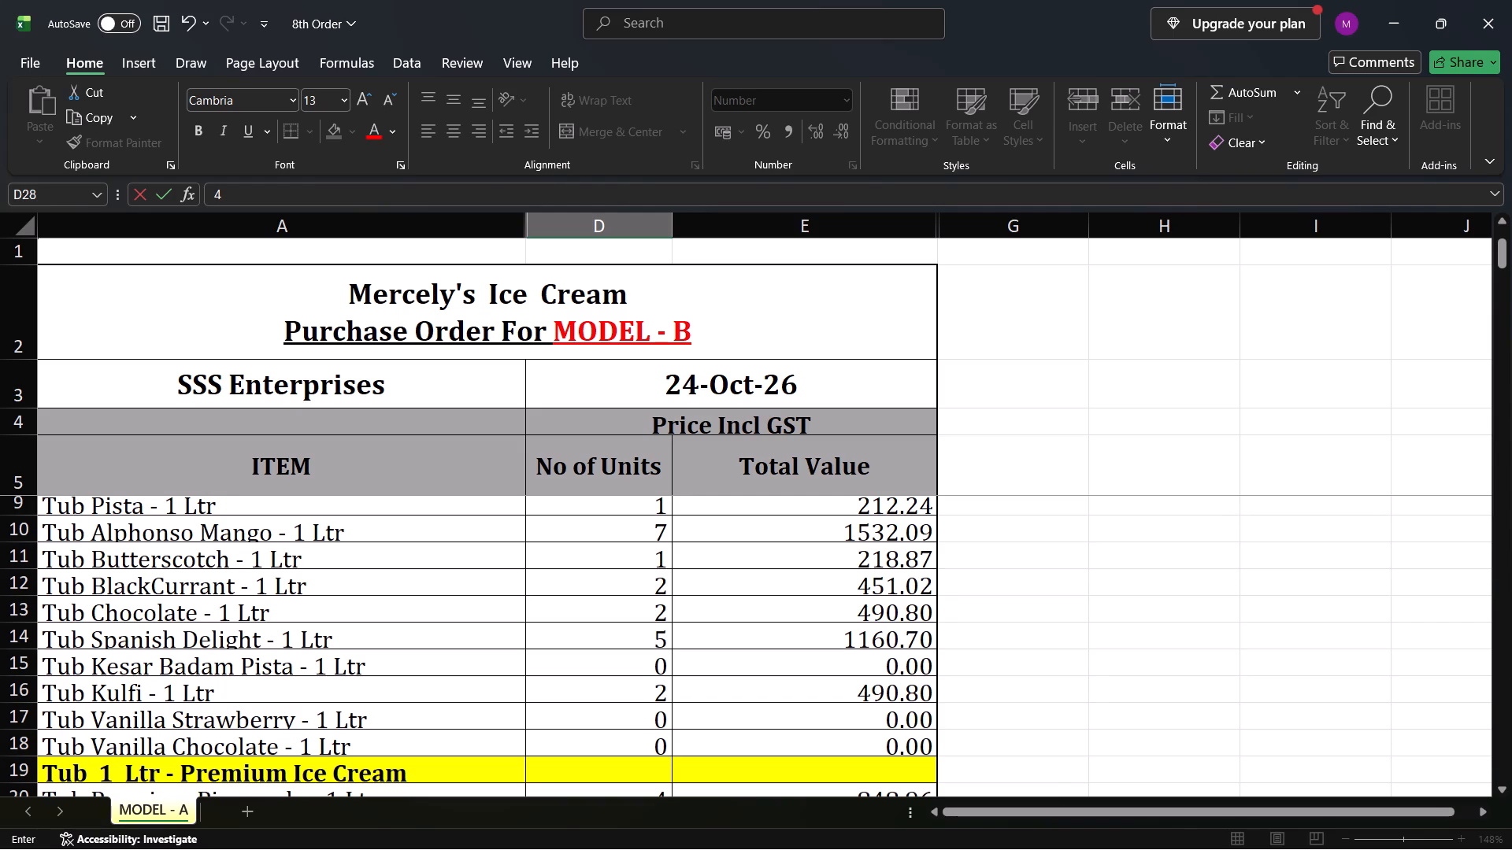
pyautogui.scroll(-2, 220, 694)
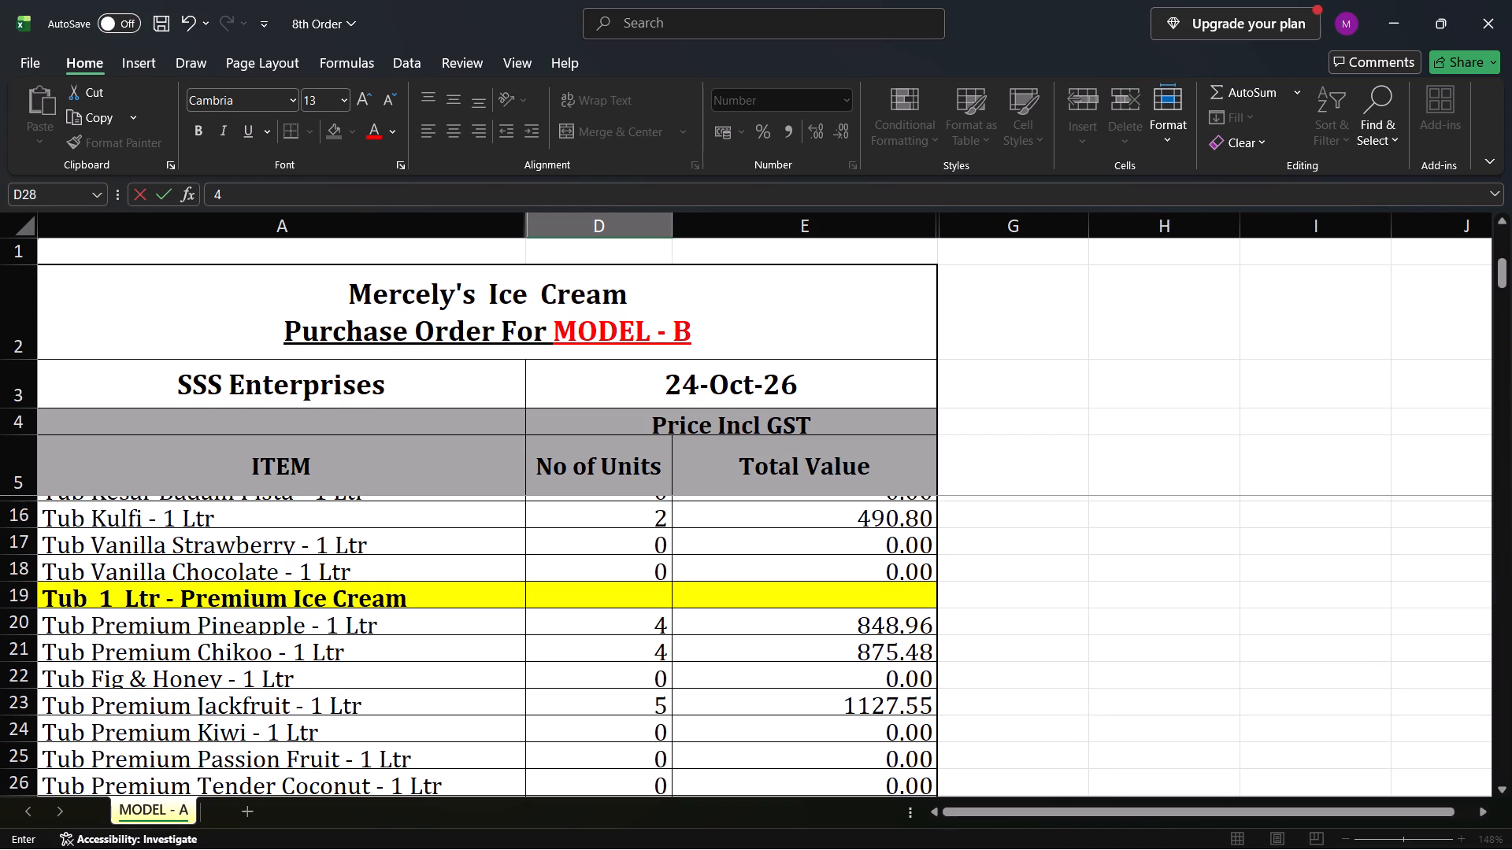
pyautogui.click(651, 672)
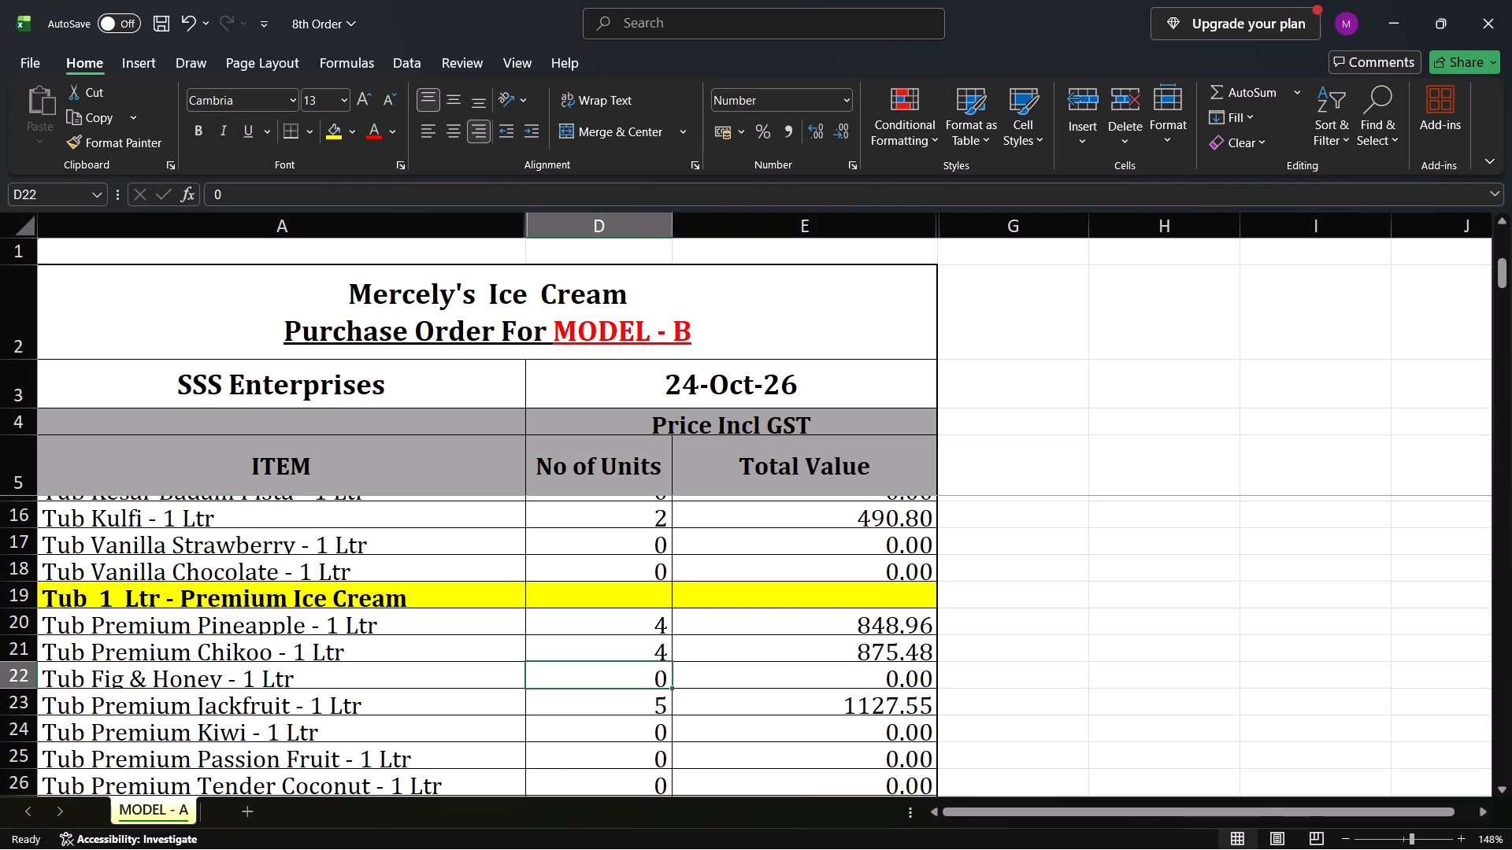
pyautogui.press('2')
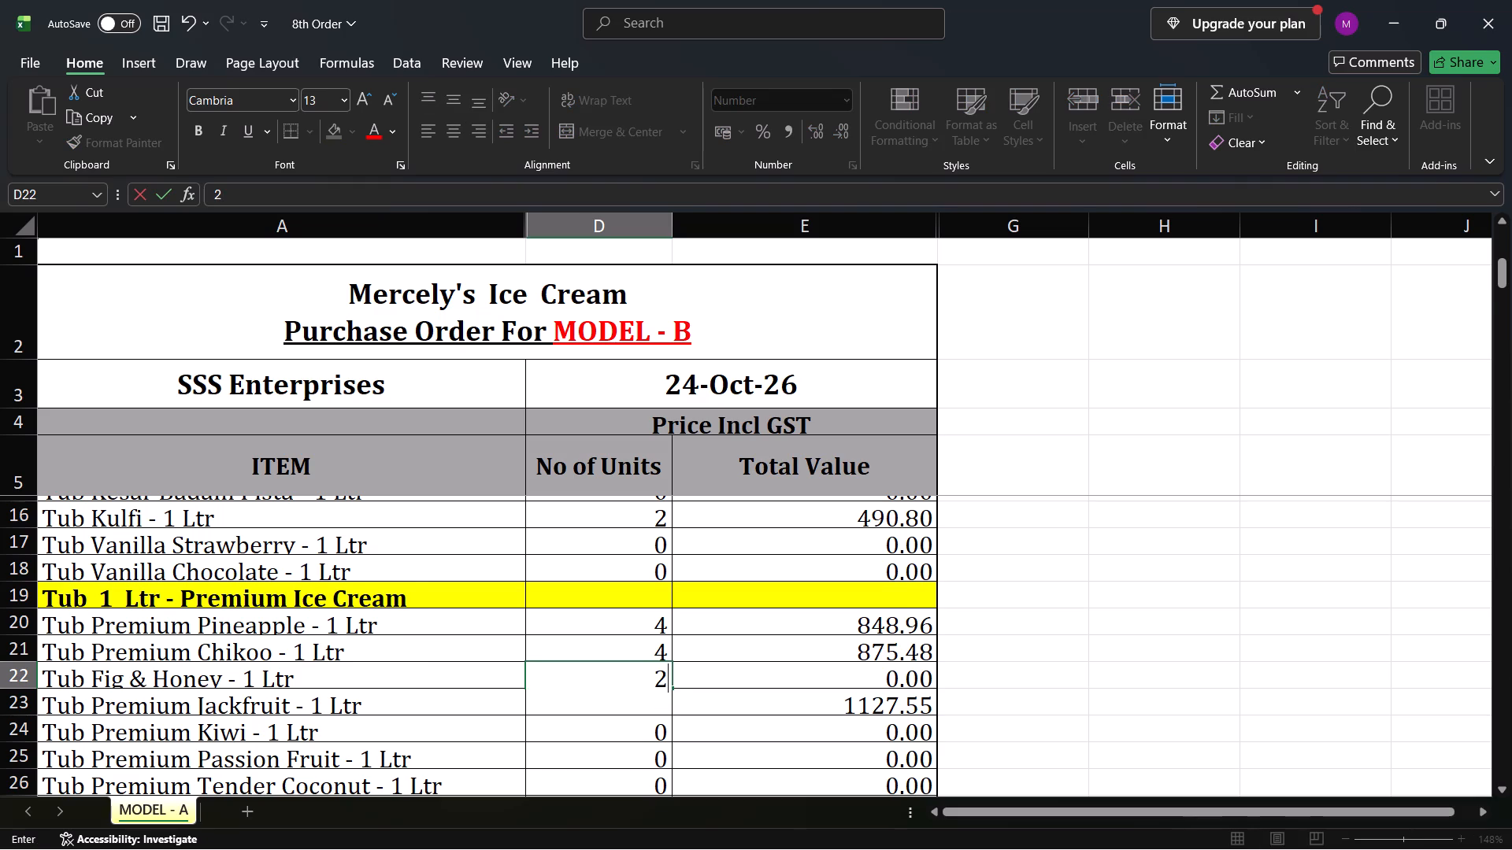
# Set the number of units for Tub Premium Tender Coconut - 1 Ltr to 4.
pyautogui.scroll(-3, 497, 656)
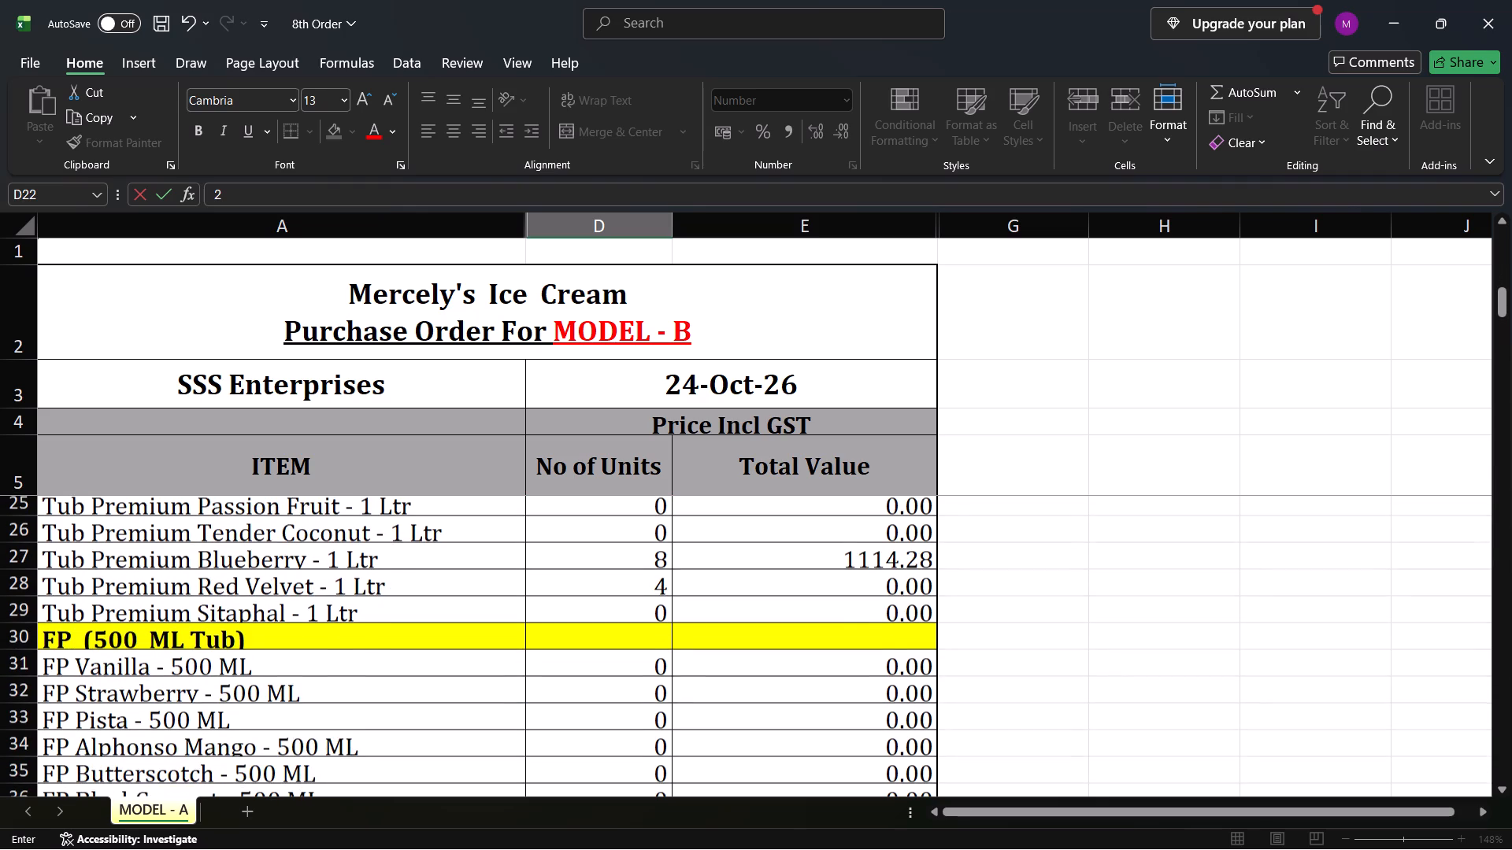
pyautogui.scroll(1, 495, 659)
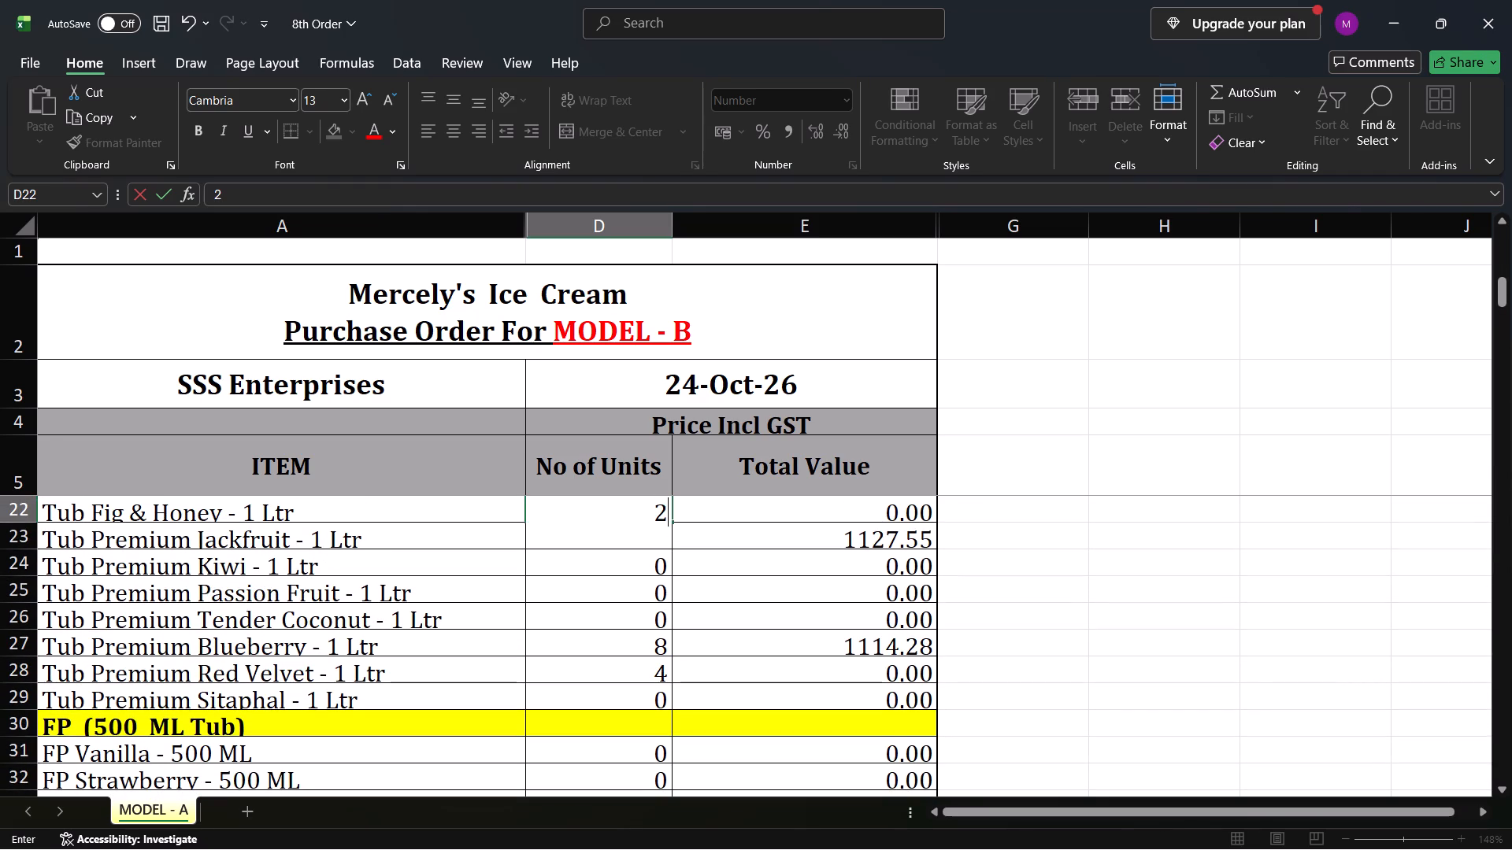
pyautogui.click(581, 620)
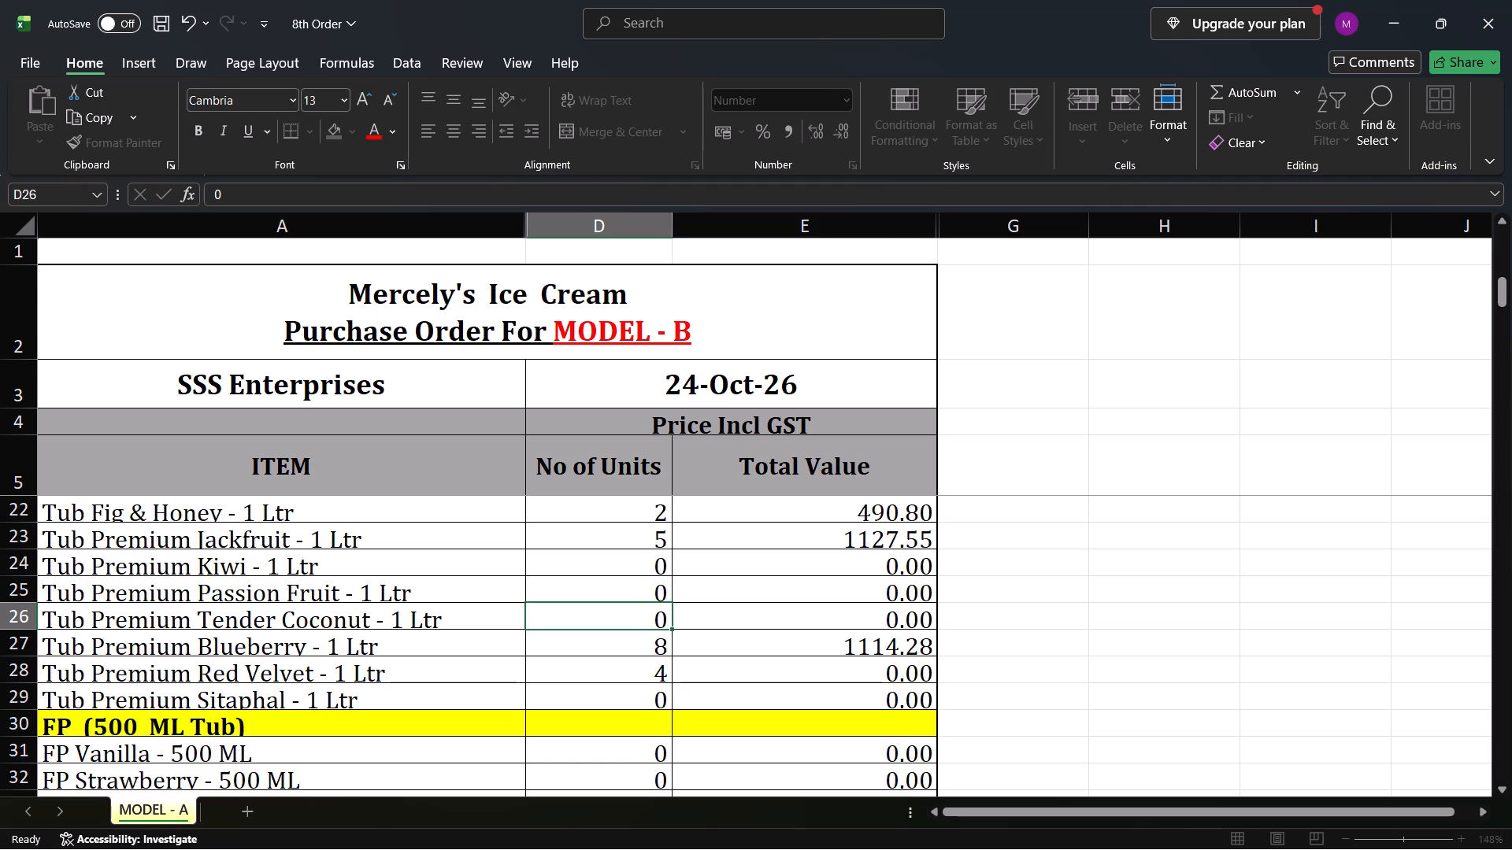
pyautogui.press('4')
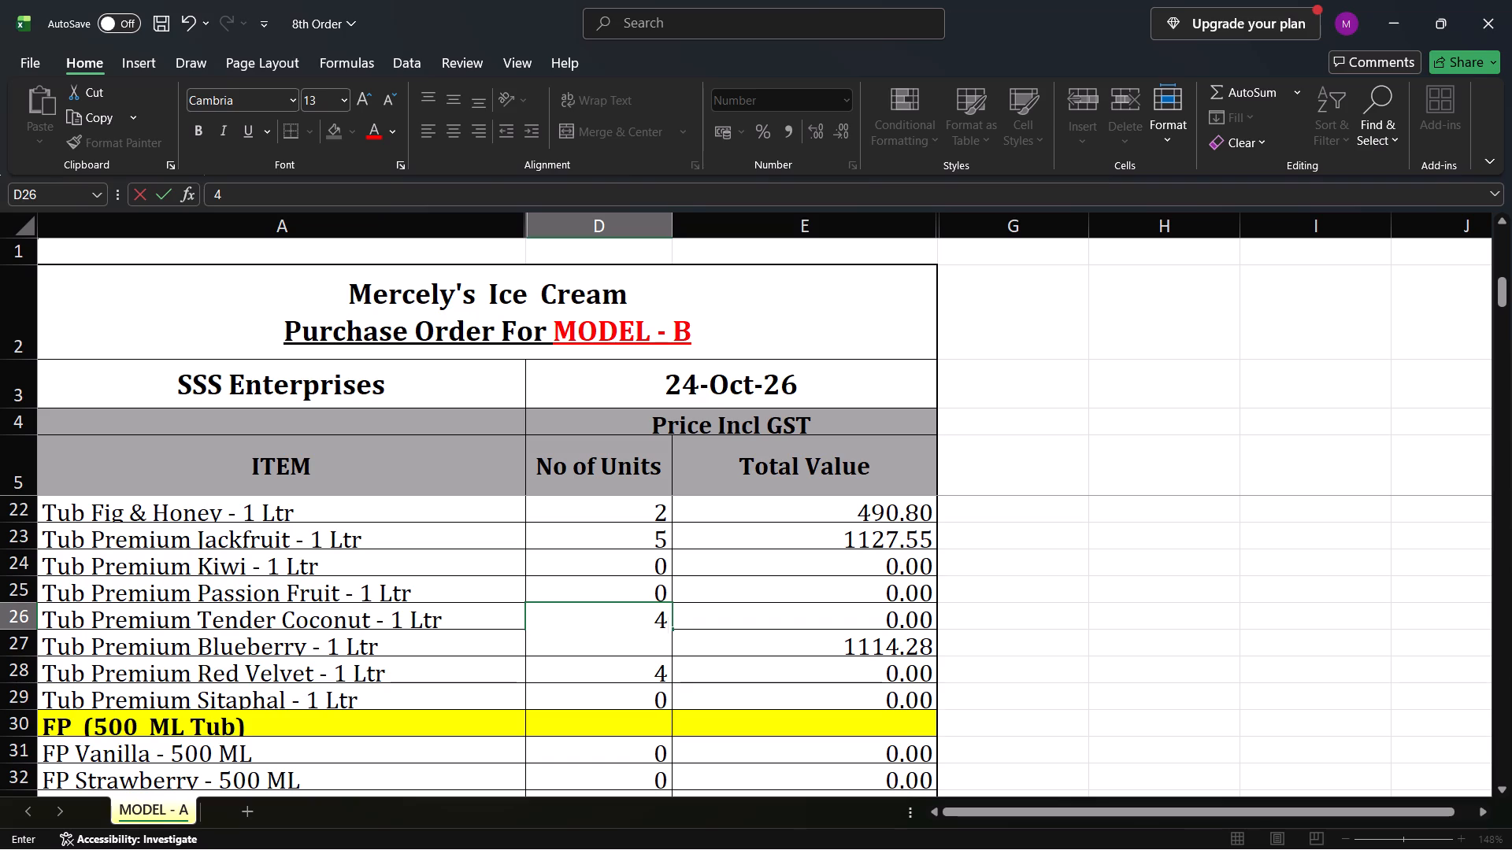
# Set the number of units for Tub Fig & Honey - 1 Ltr to 3.
pyautogui.scroll(-2, 326, 623)
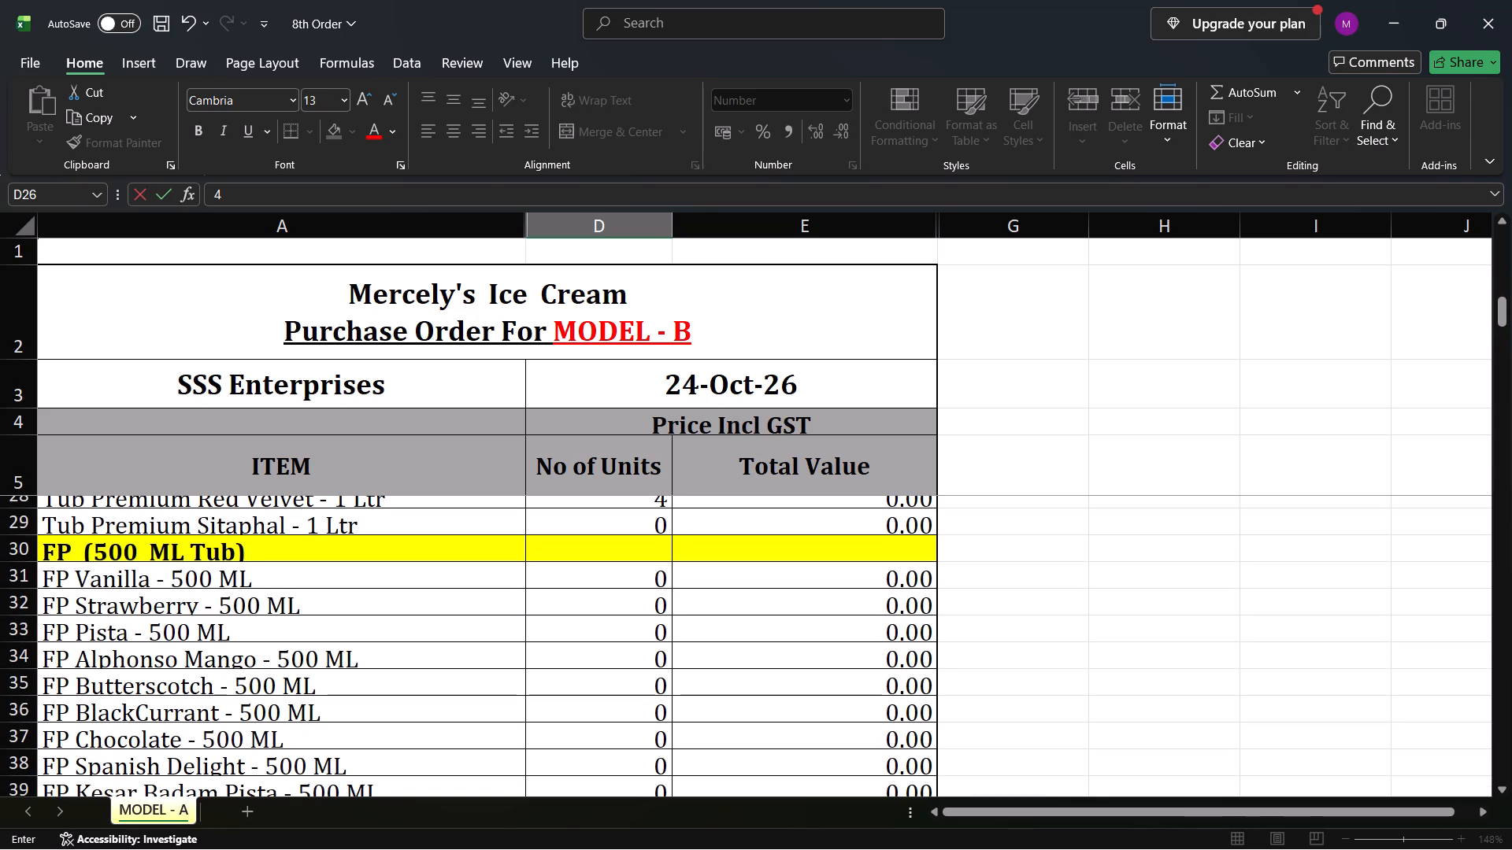
pyautogui.scroll(3, 317, 632)
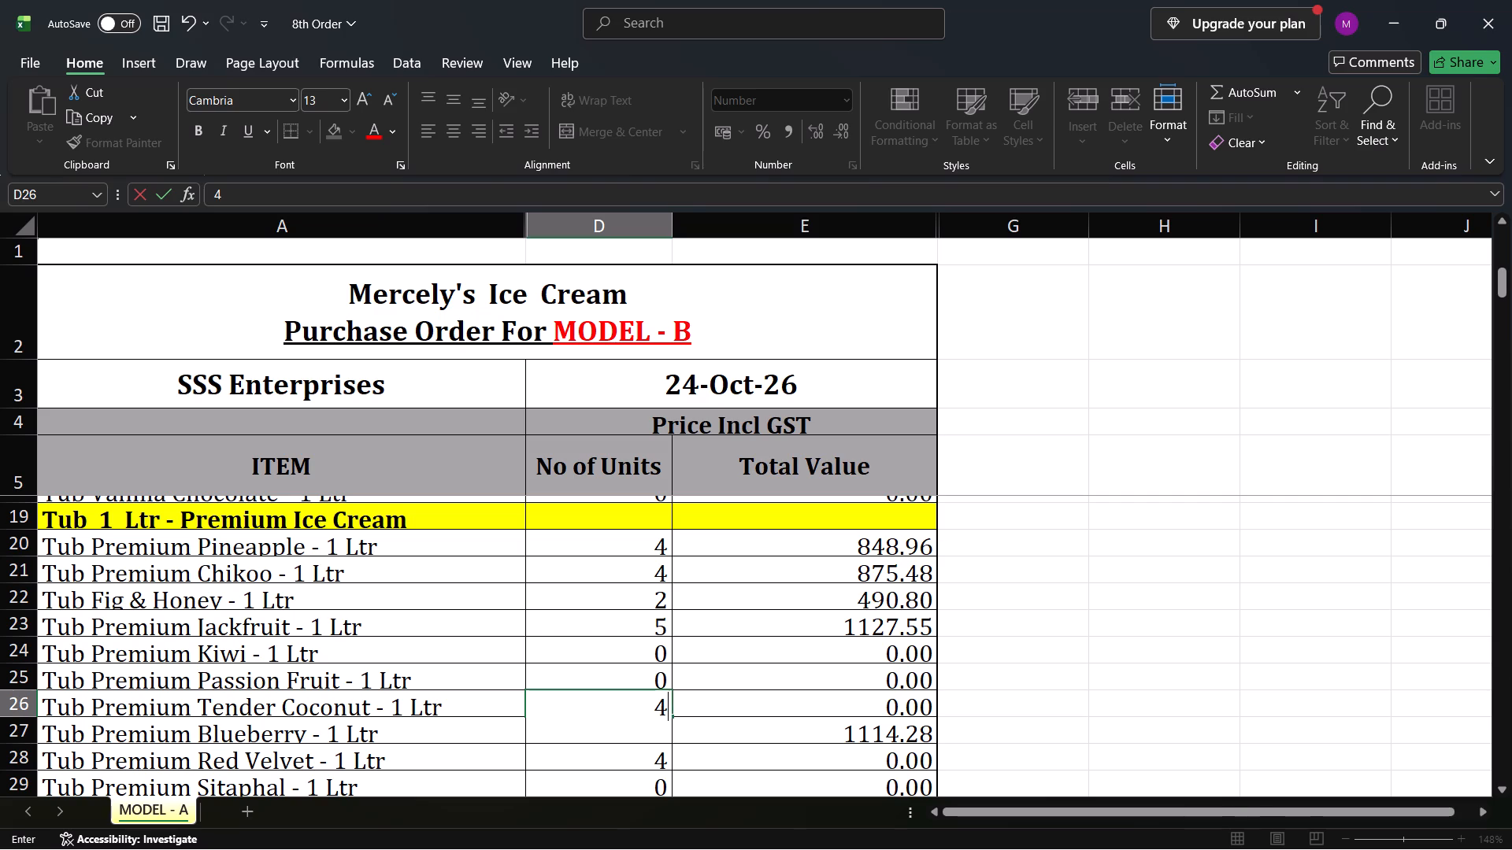
pyautogui.scroll(-1, 528, 616)
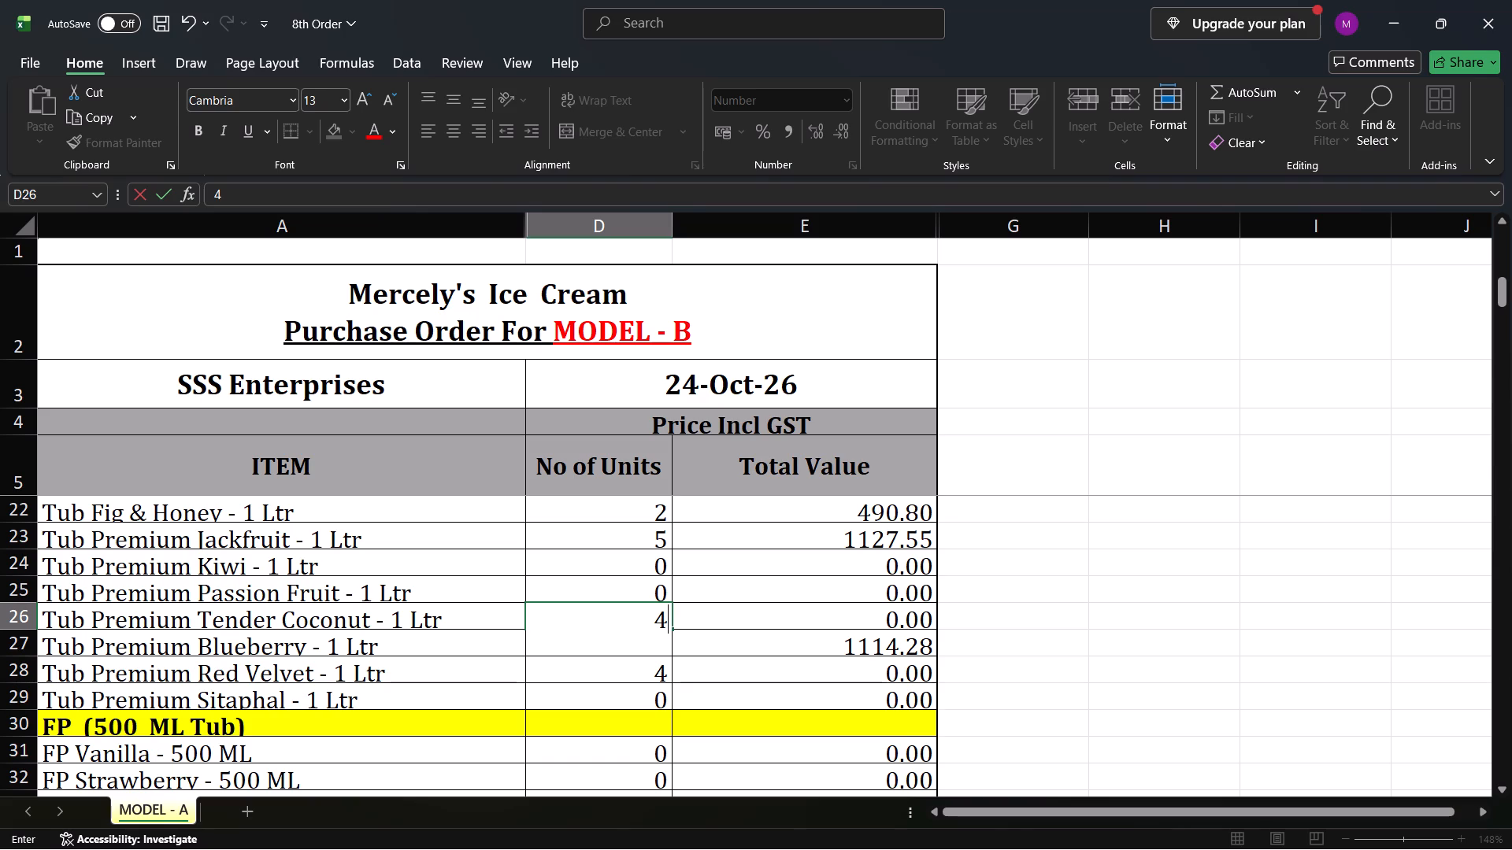
pyautogui.click(619, 512)
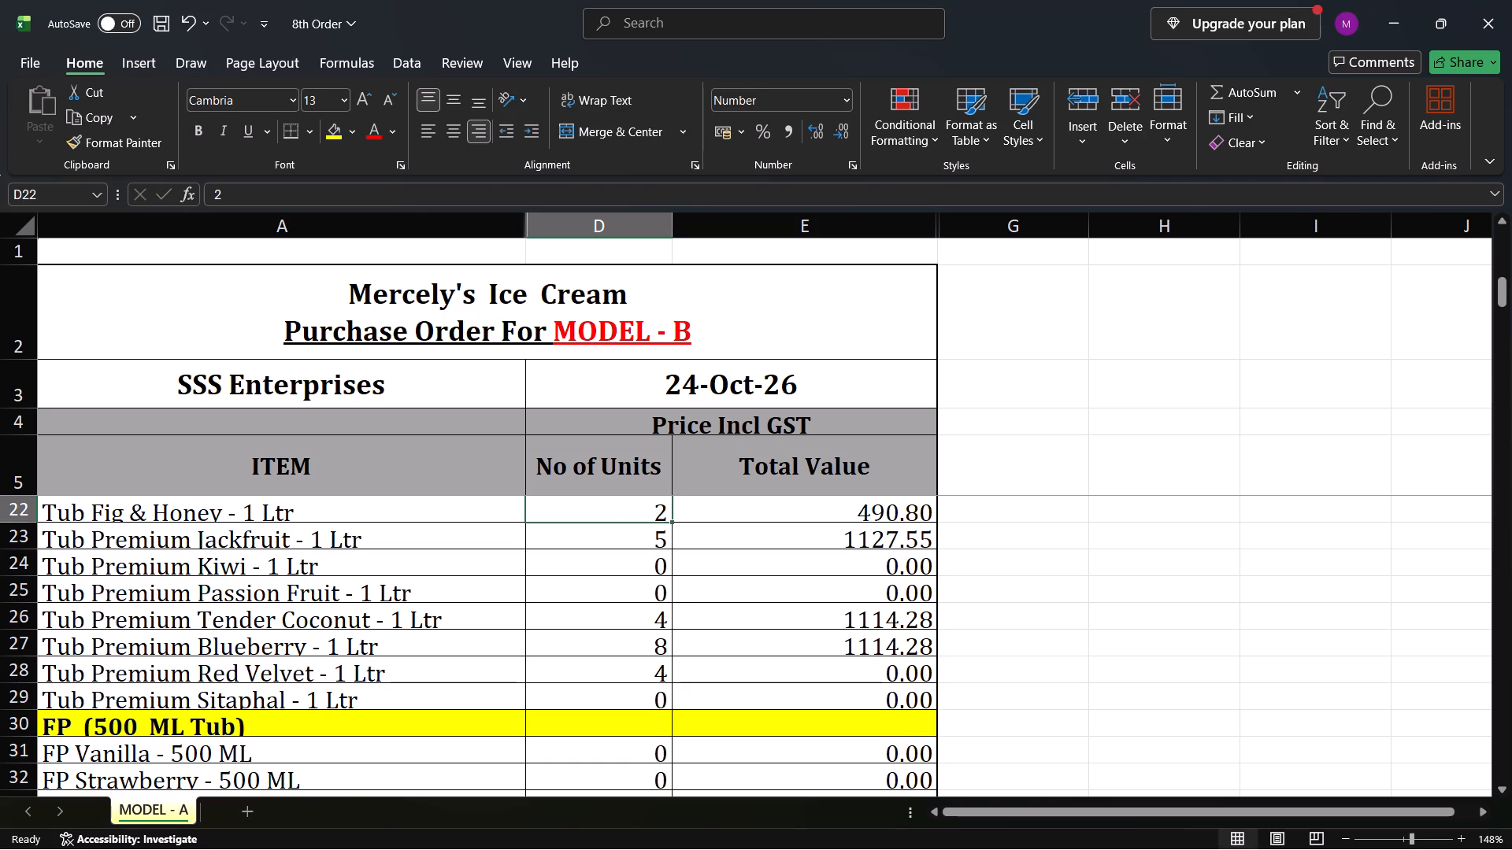
pyautogui.press('3')
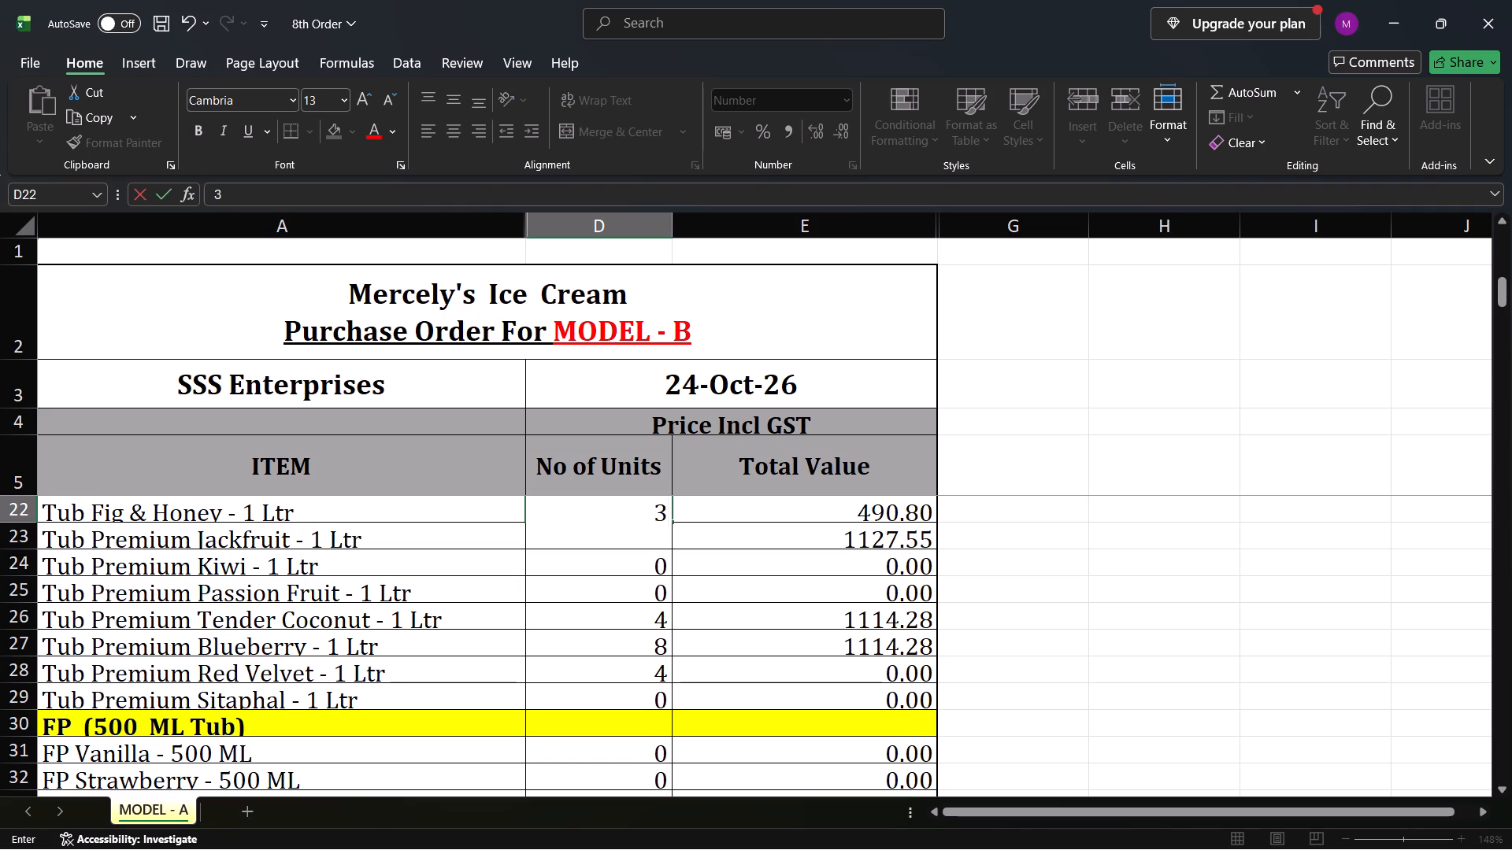
# Set the number of units for Tub Premium Kiwi - 1 Ltr to 6.
pyautogui.scroll(-2, 341, 558)
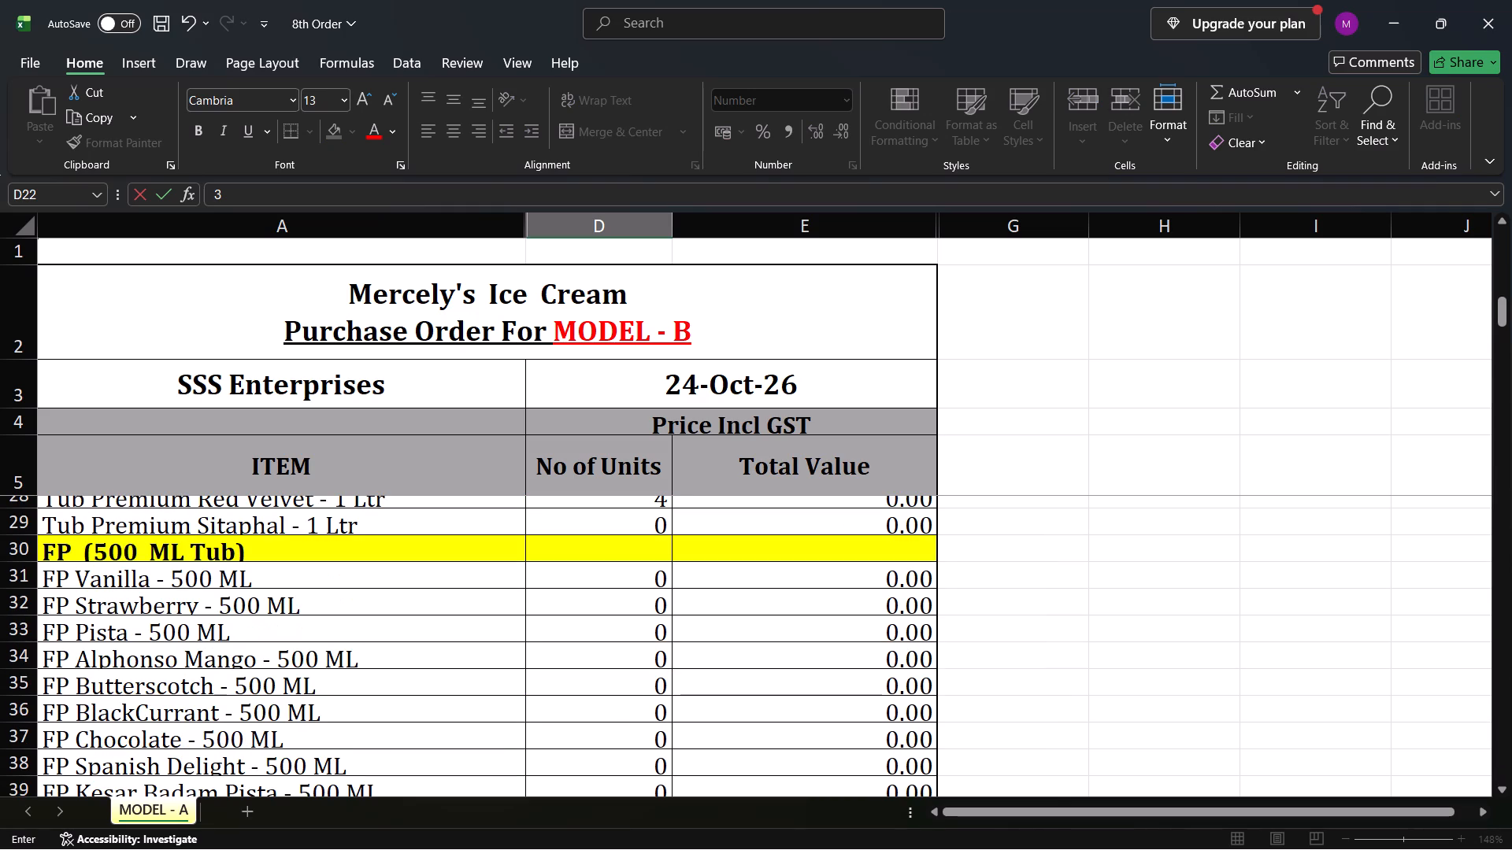
pyautogui.scroll(-2, 231, 638)
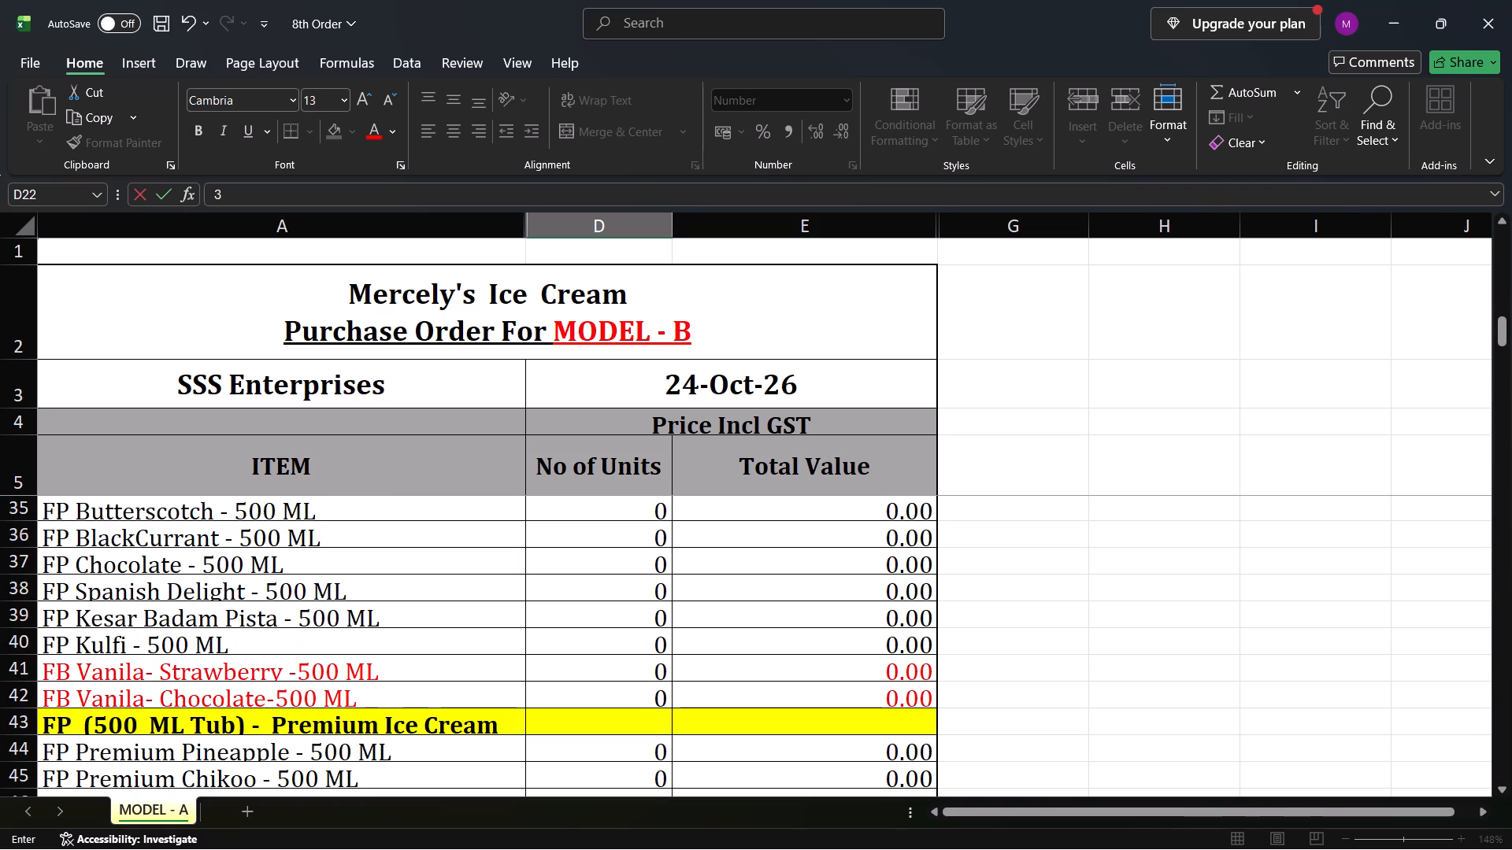
pyautogui.scroll(5, 231, 638)
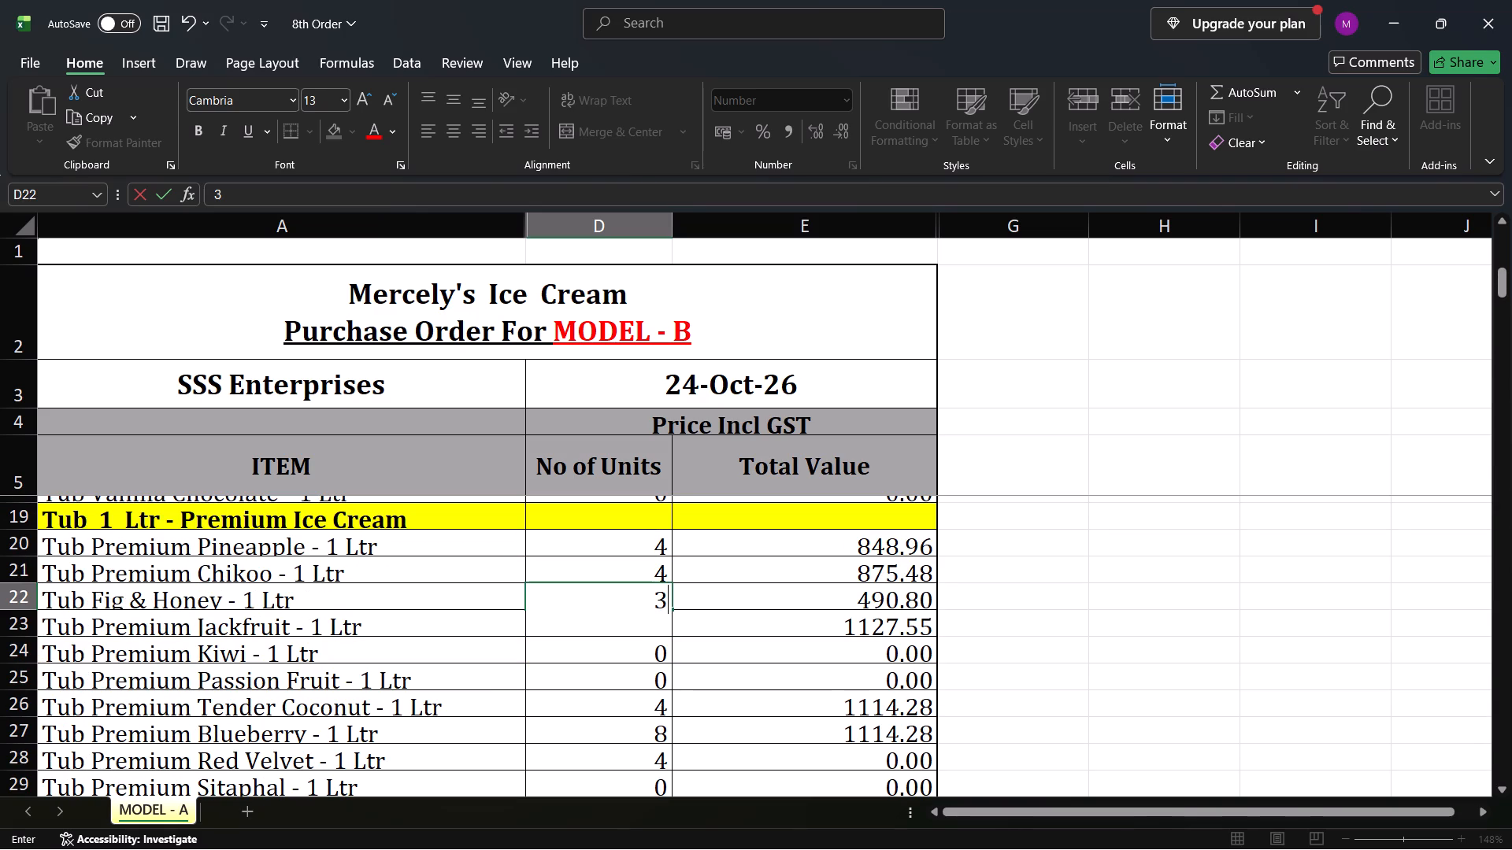
pyautogui.click(620, 656)
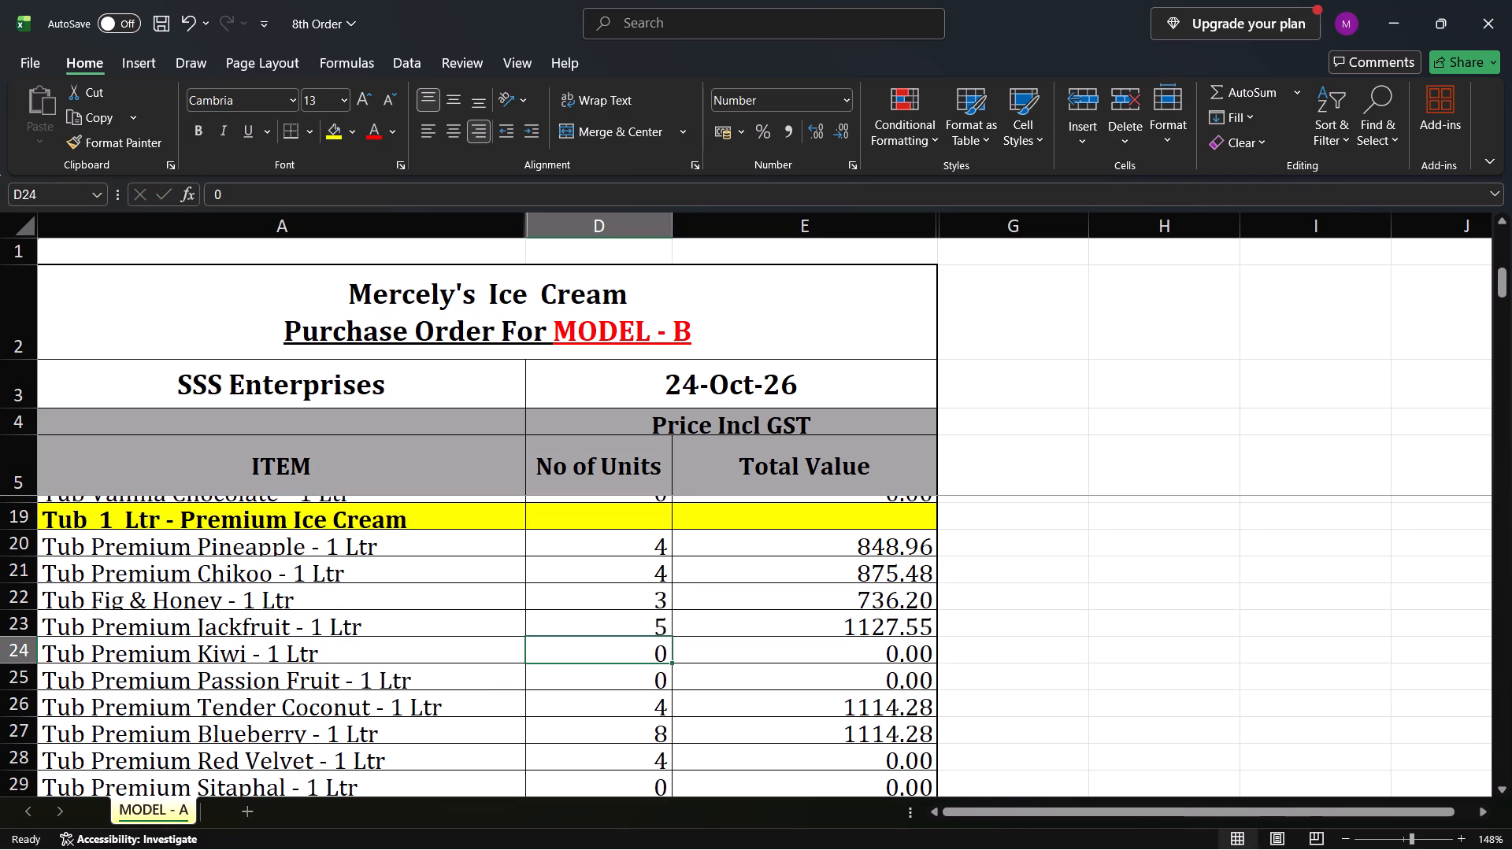
pyautogui.press('6')
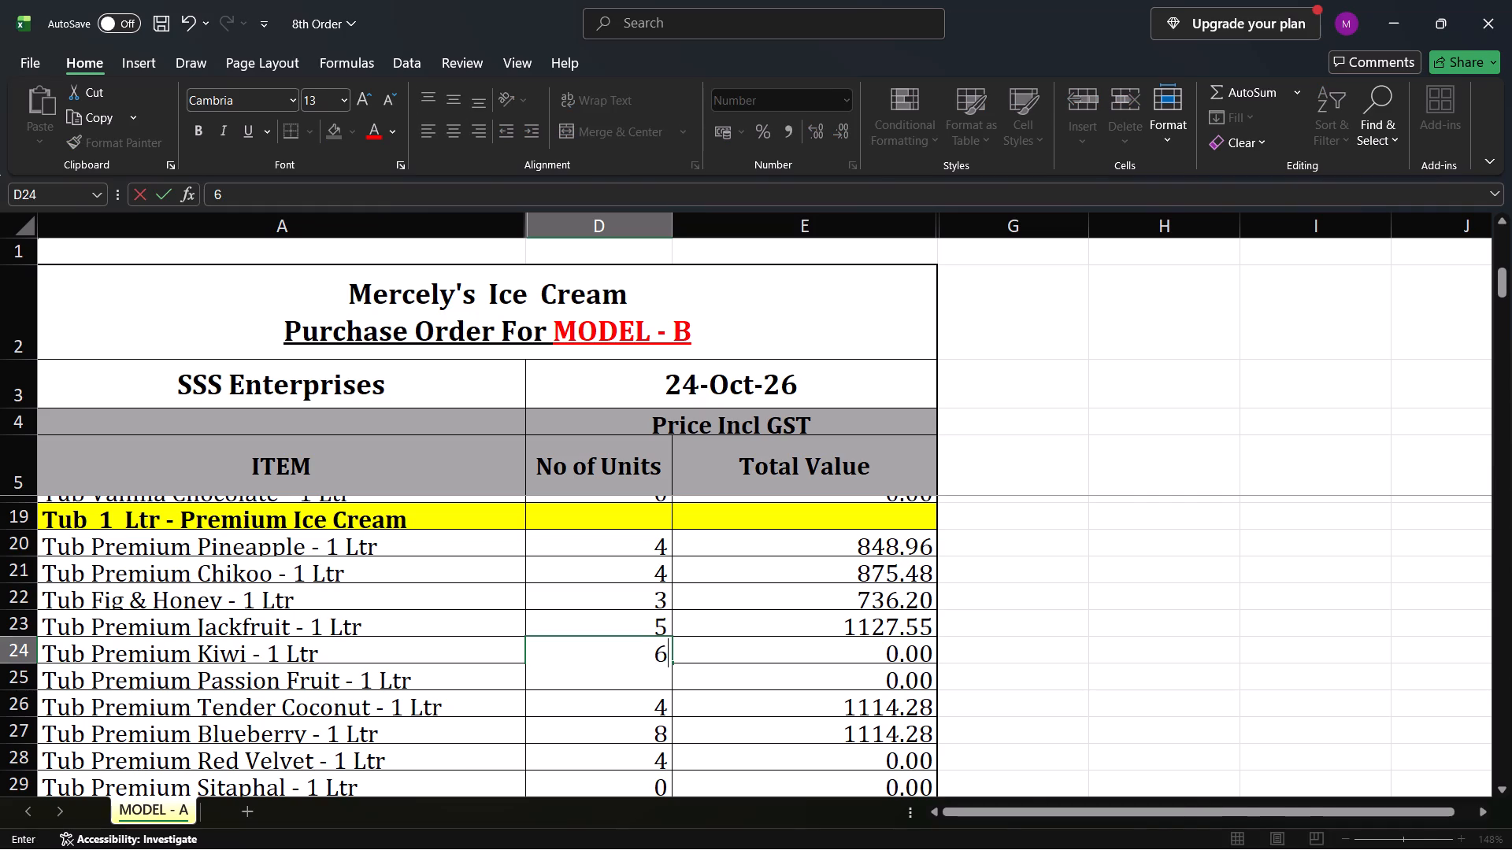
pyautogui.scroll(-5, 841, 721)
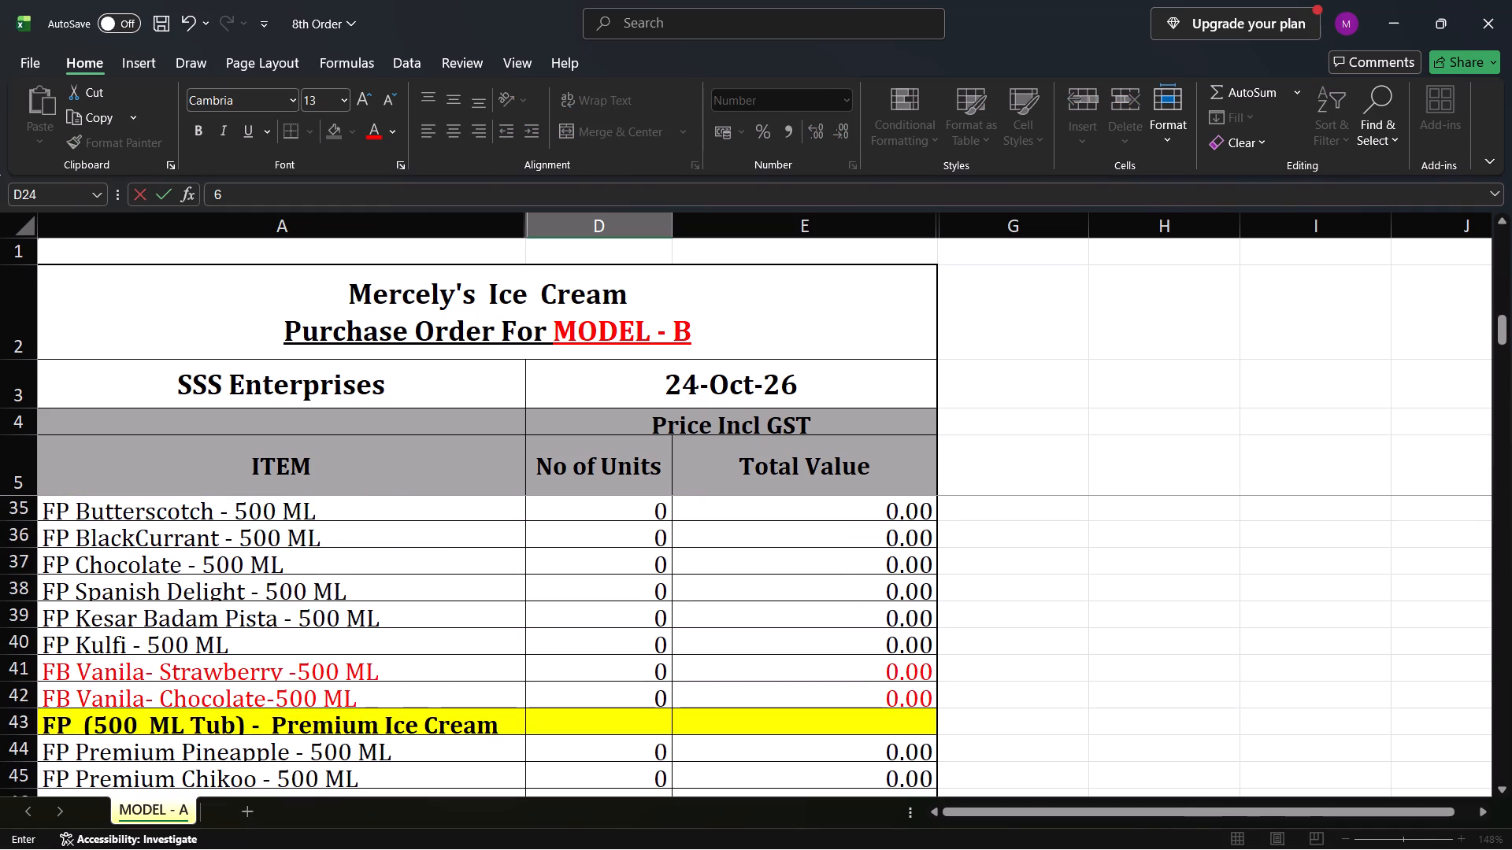
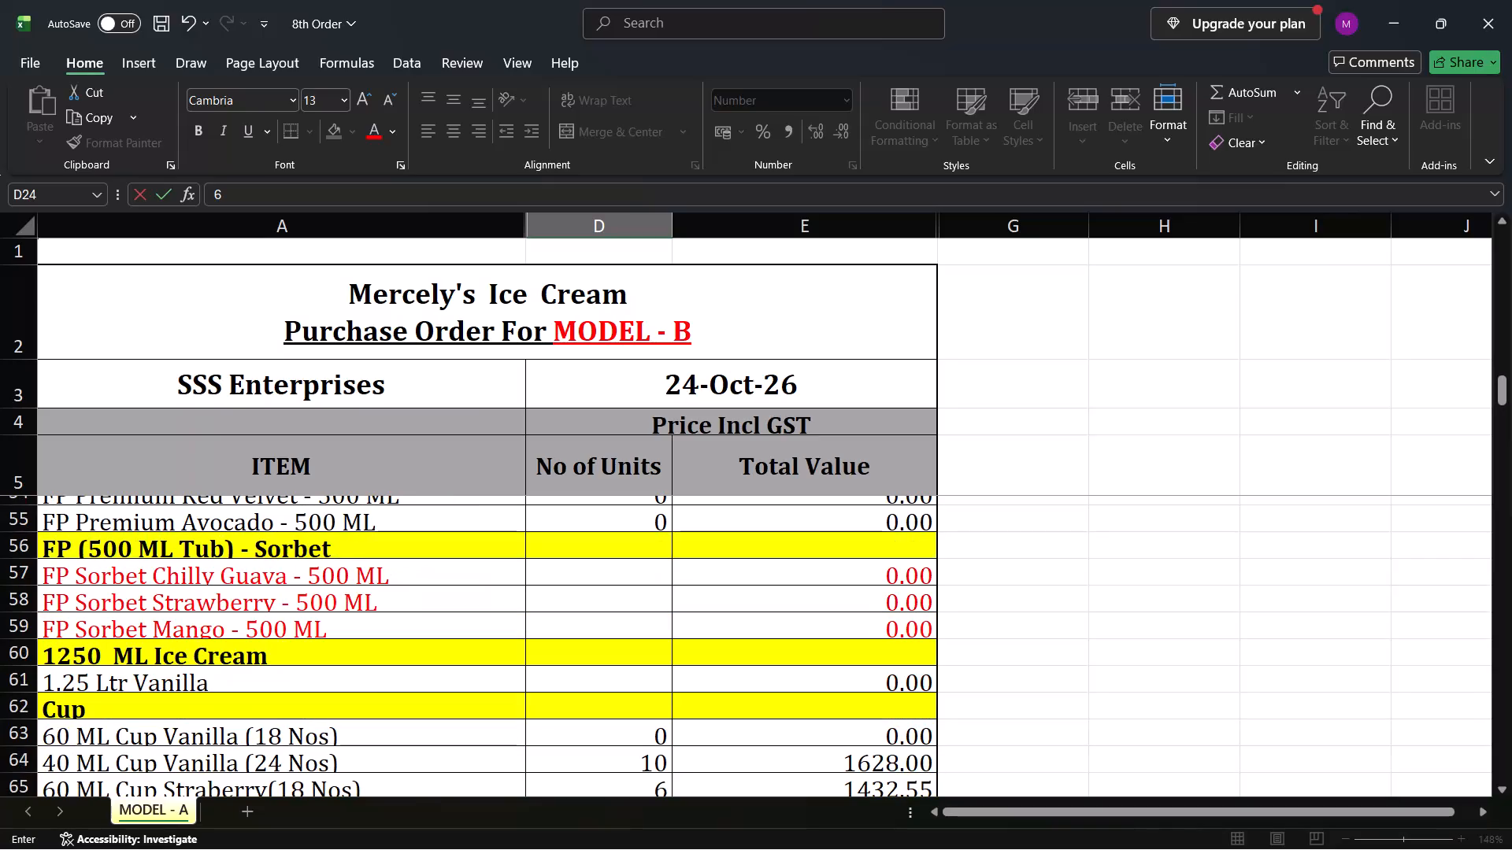
# Set the number of units for 40 ML Cup Vanilla (24 Nos) to 0.
pyautogui.scroll(-1, 480, 608)
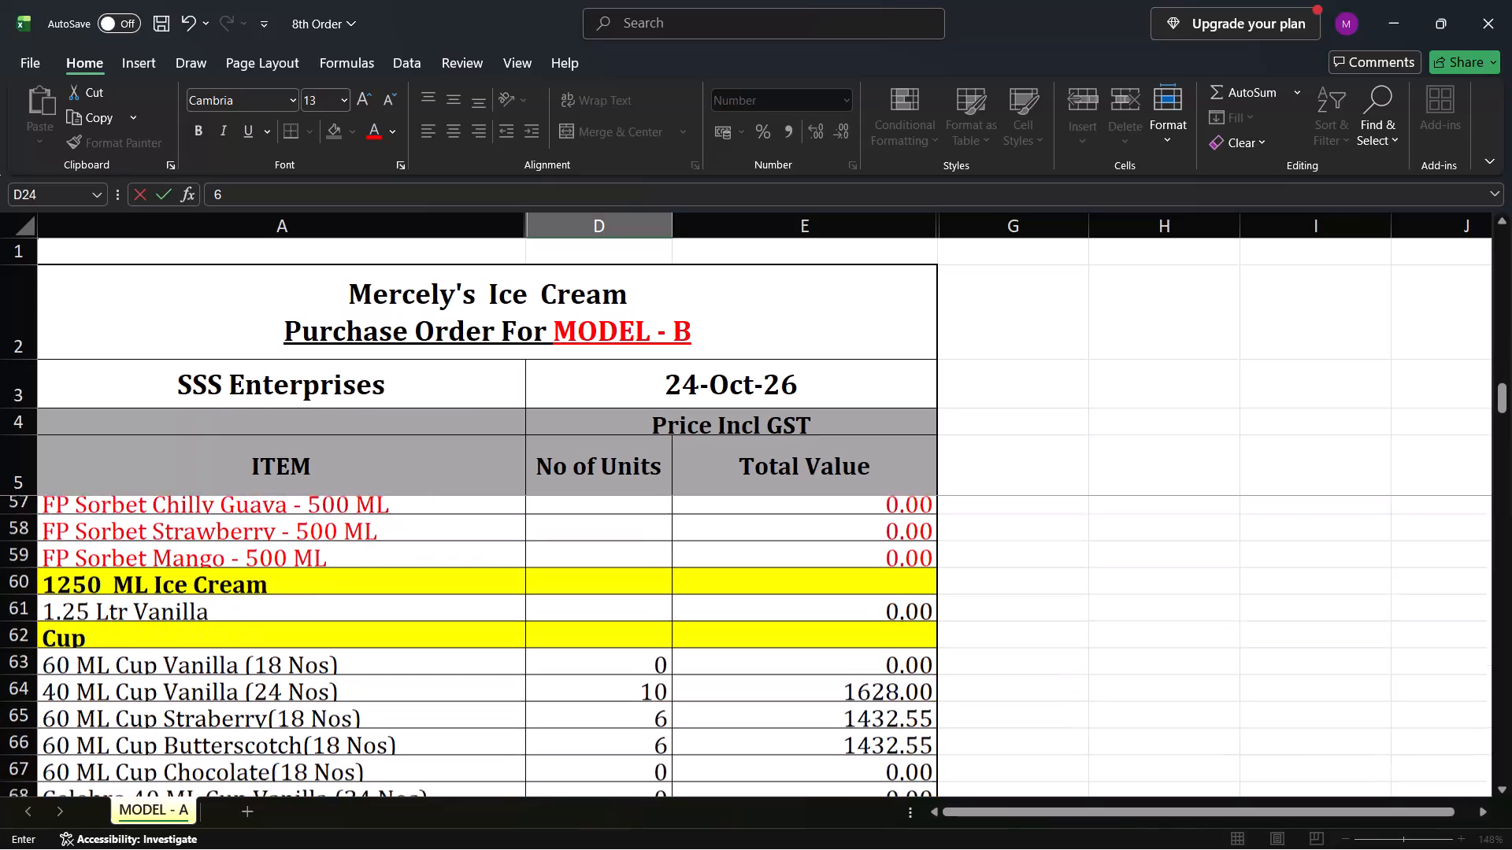
pyautogui.click(612, 670)
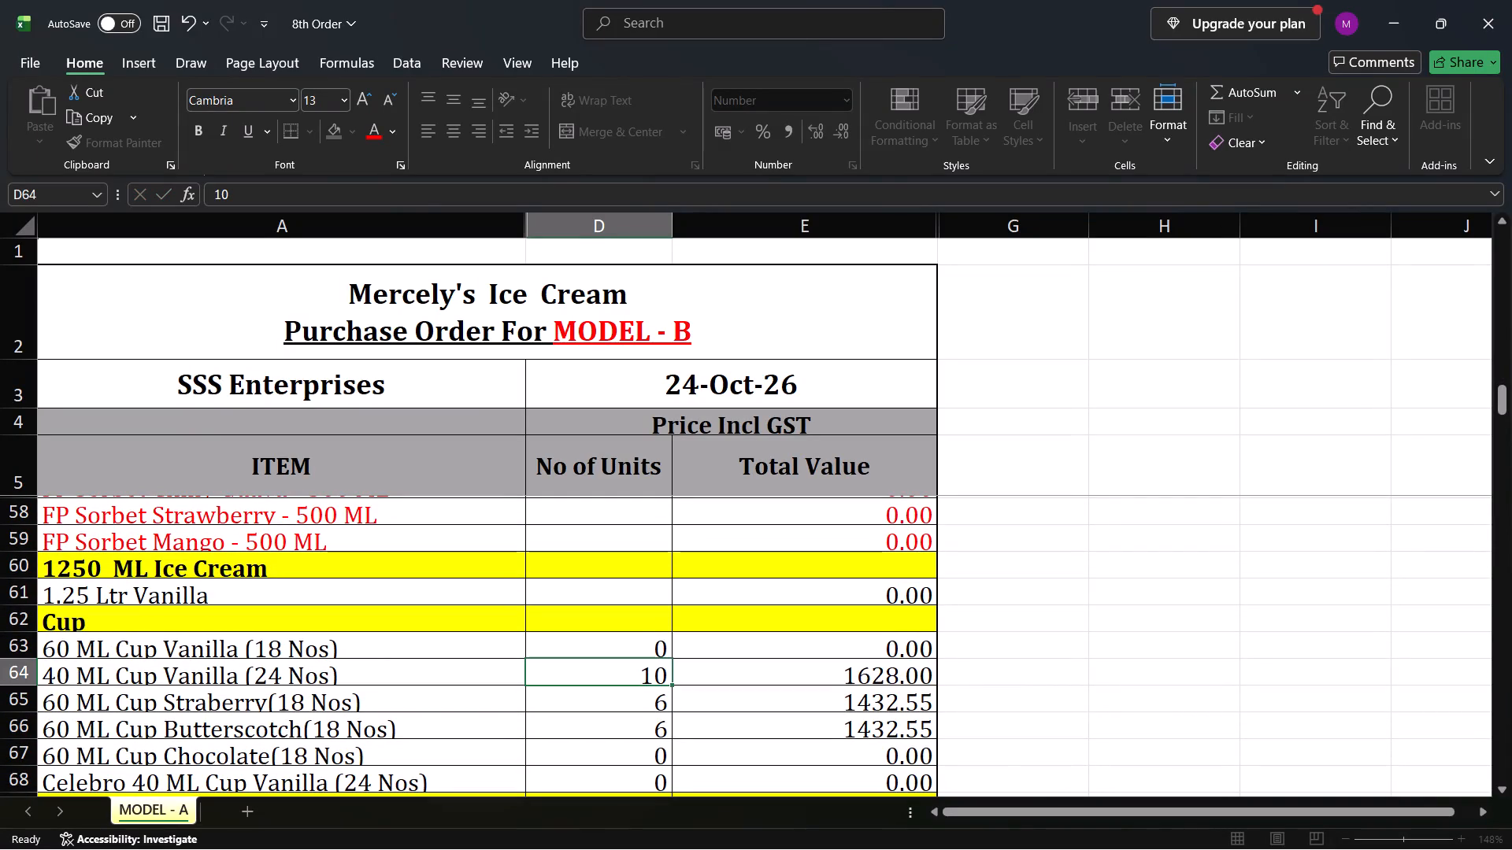
pyautogui.press('0')
# Set the number of units to 0 for all three Ball items: Ball Vanilla, Mango in Mango and Strawberry in Strawberry.
pyautogui.scroll(-3, 602, 674)
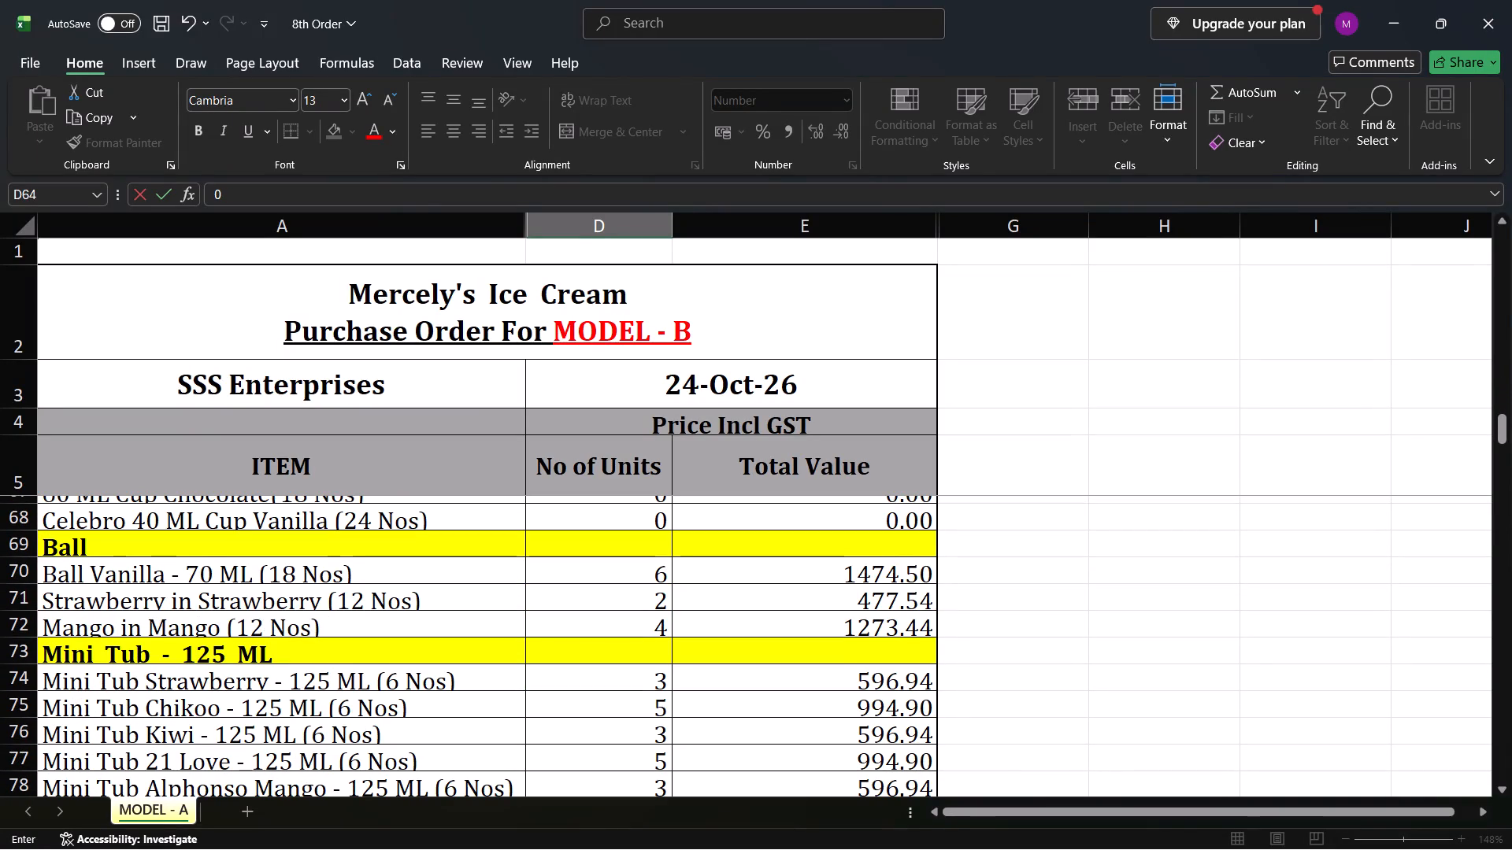
pyautogui.click(639, 563)
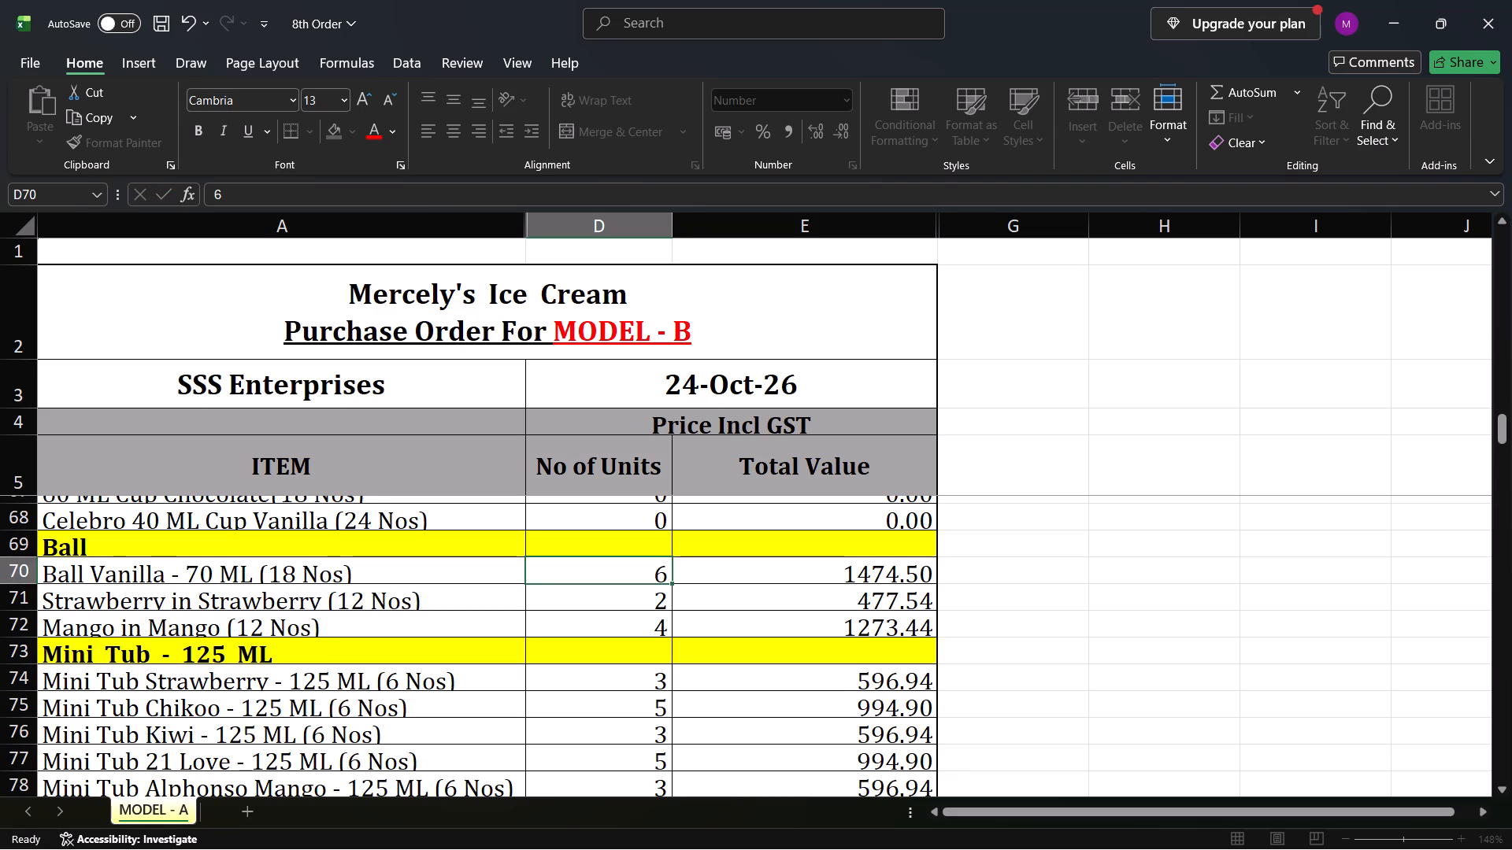
pyautogui.press('0')
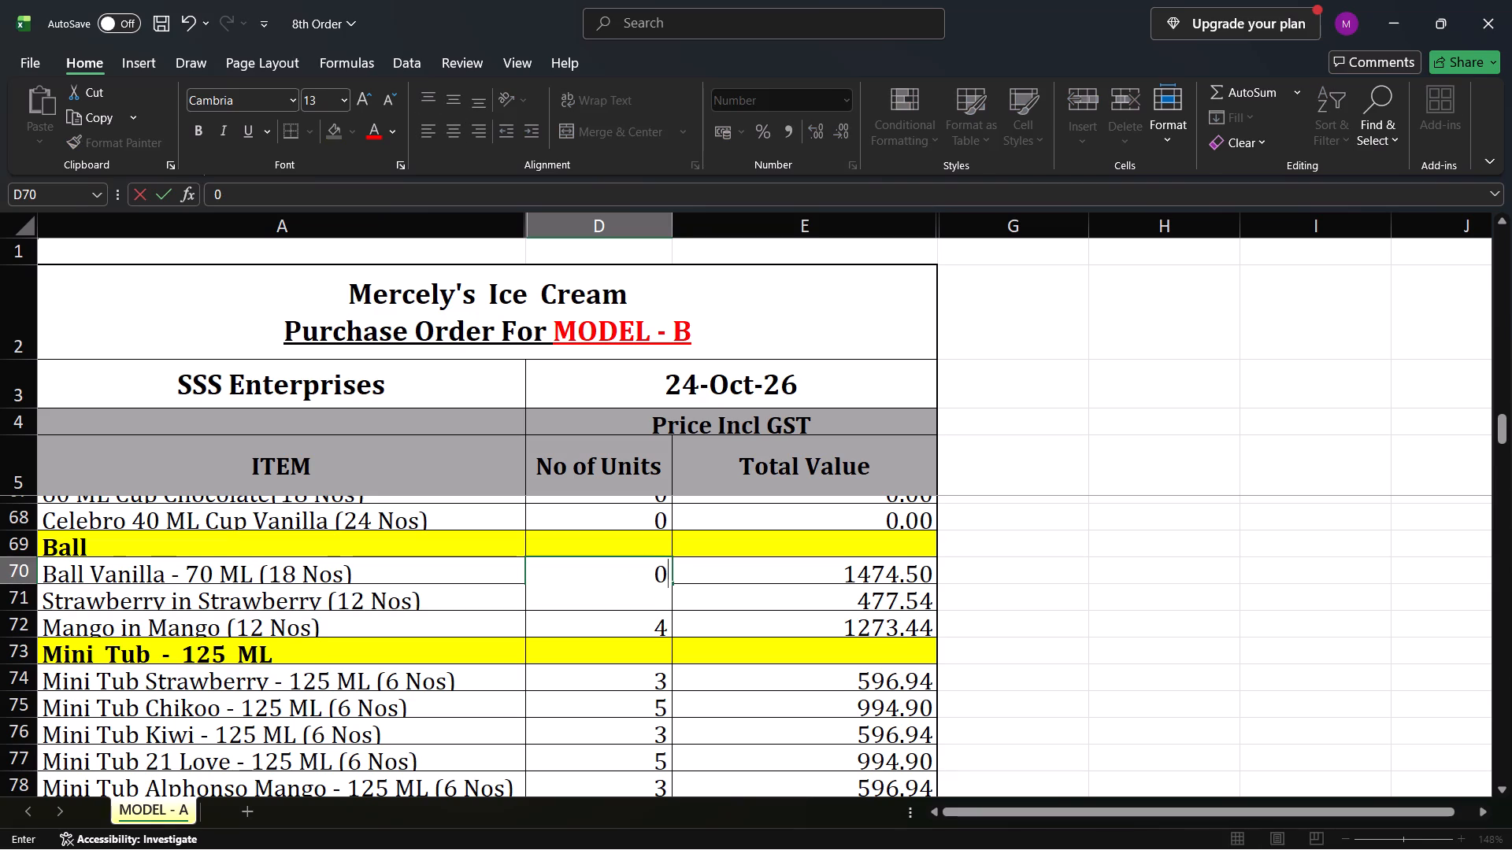
pyautogui.click(639, 626)
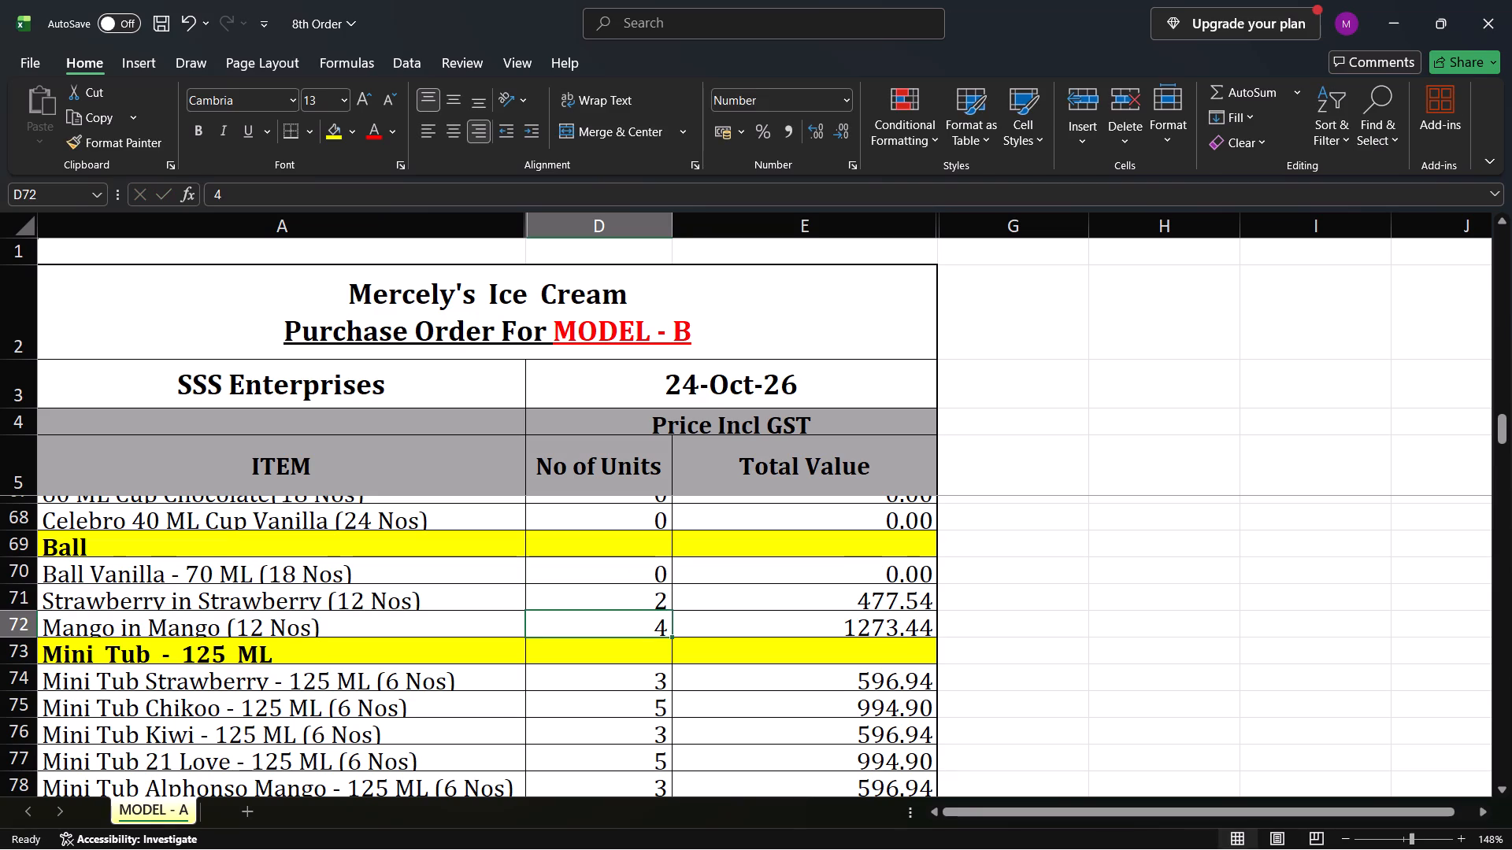
pyautogui.press('0')
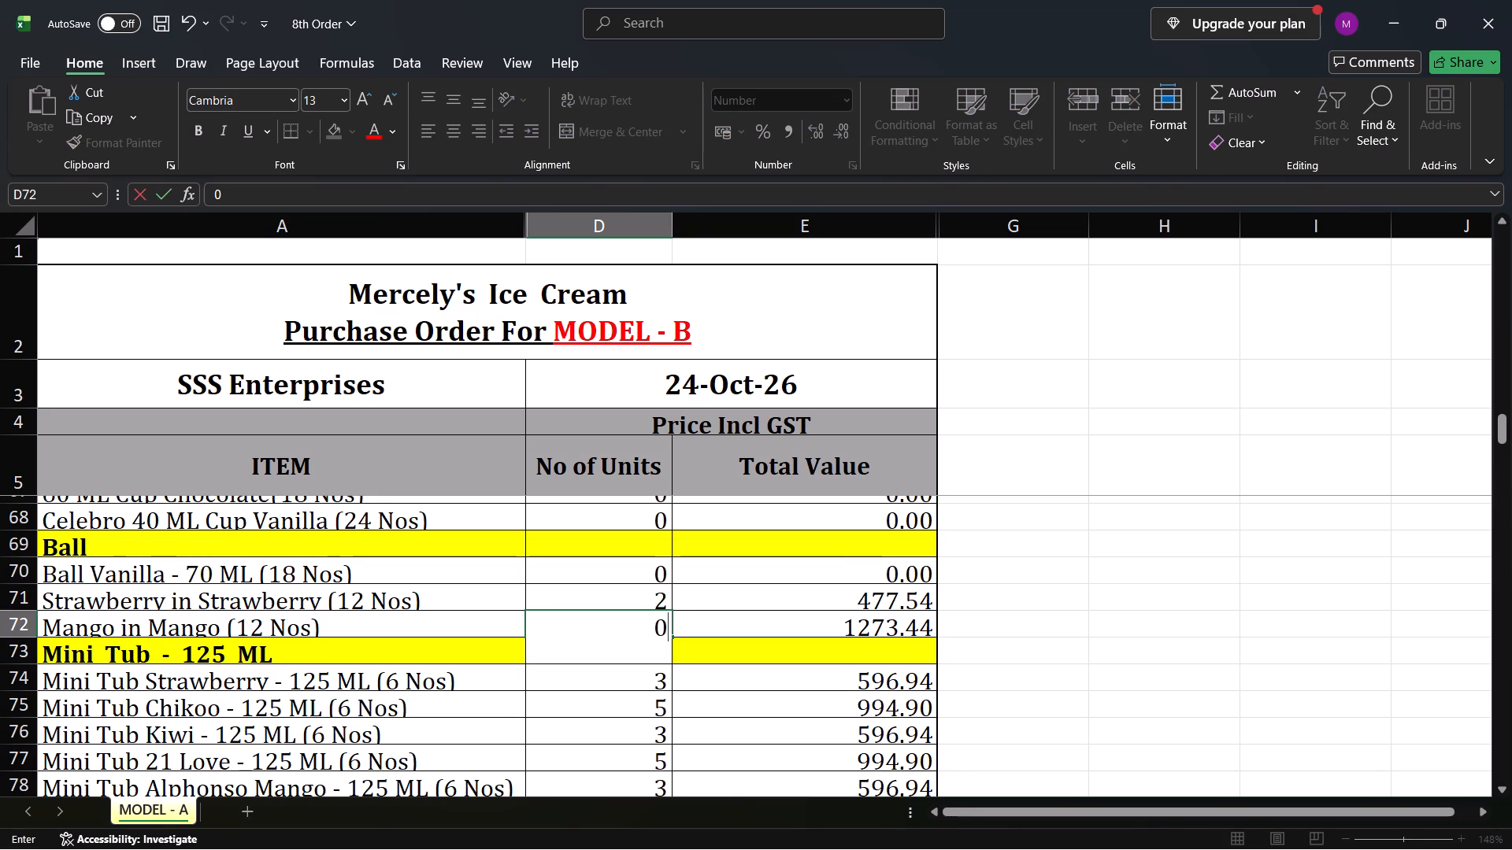
pyautogui.click(641, 674)
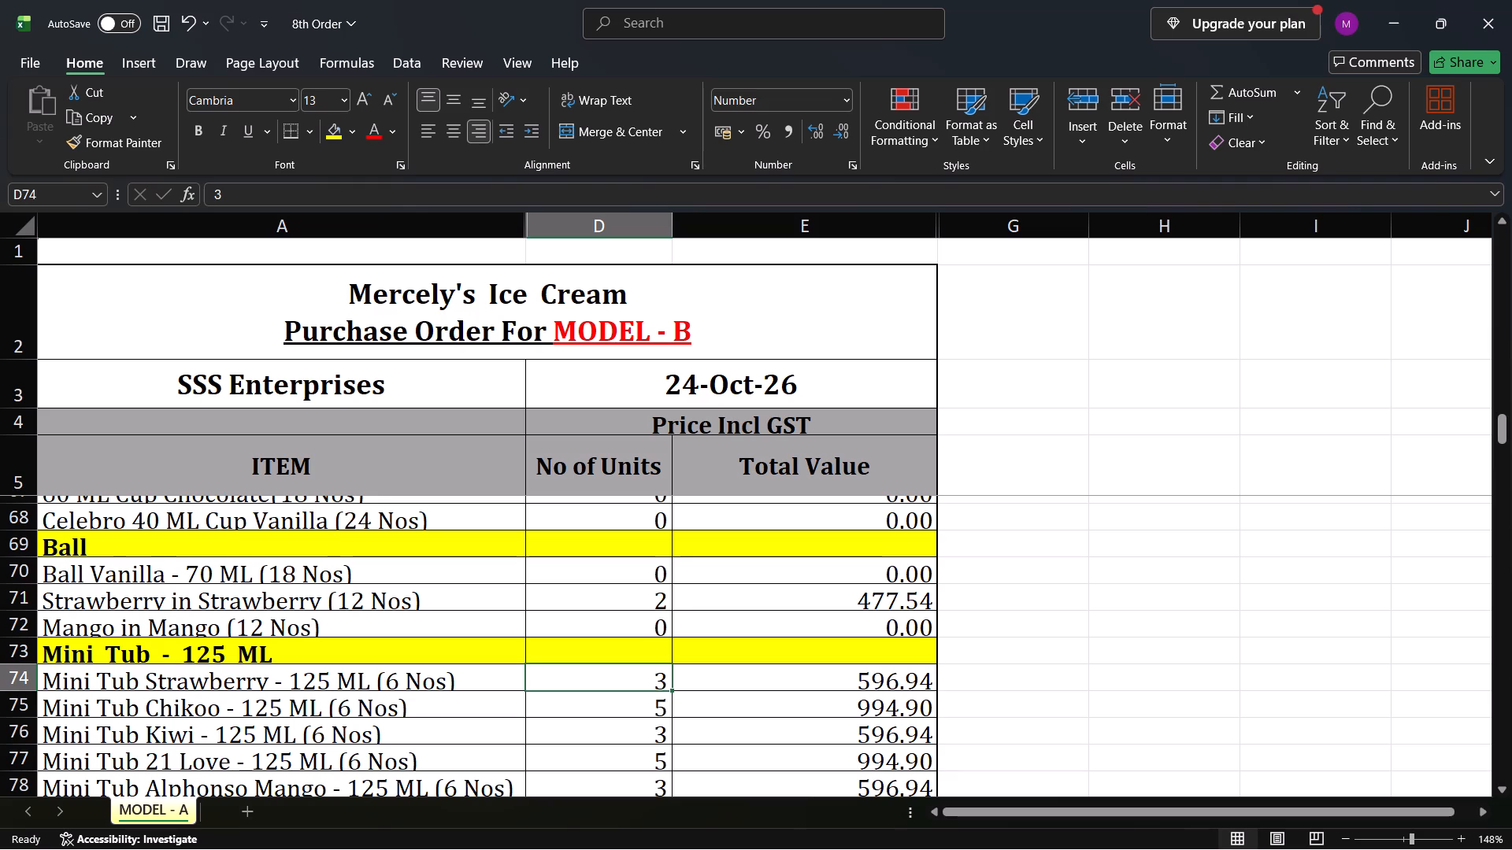
pyautogui.click(636, 593)
pyautogui.press('0')
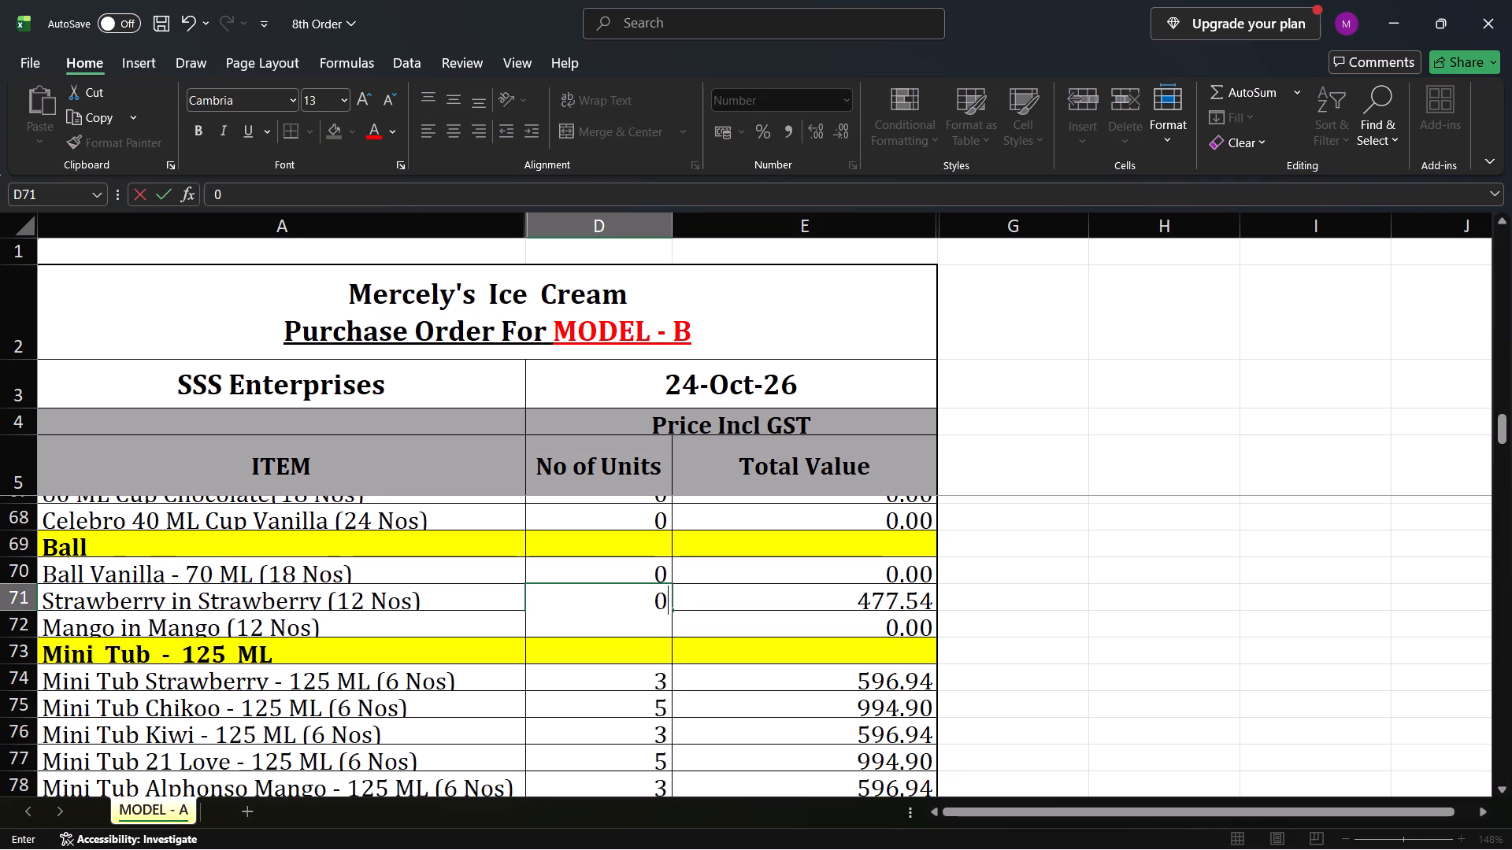
# Set the number of units to 0 for the 125 ML Mini Tubs Strawberry, Kiwi, Chikoo and 21 Love.
pyautogui.click(588, 678)
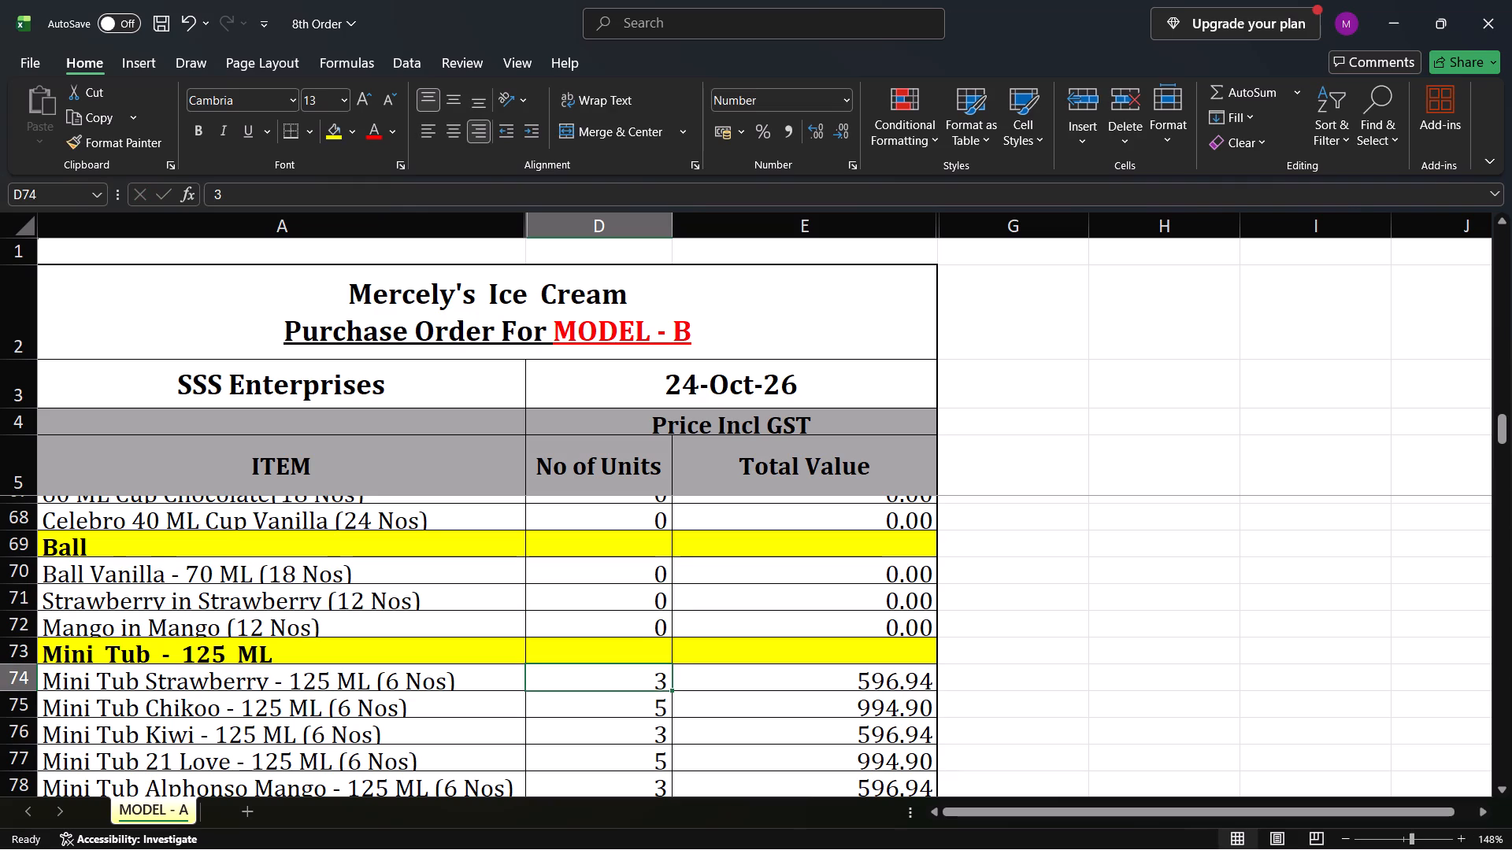
pyautogui.press('0')
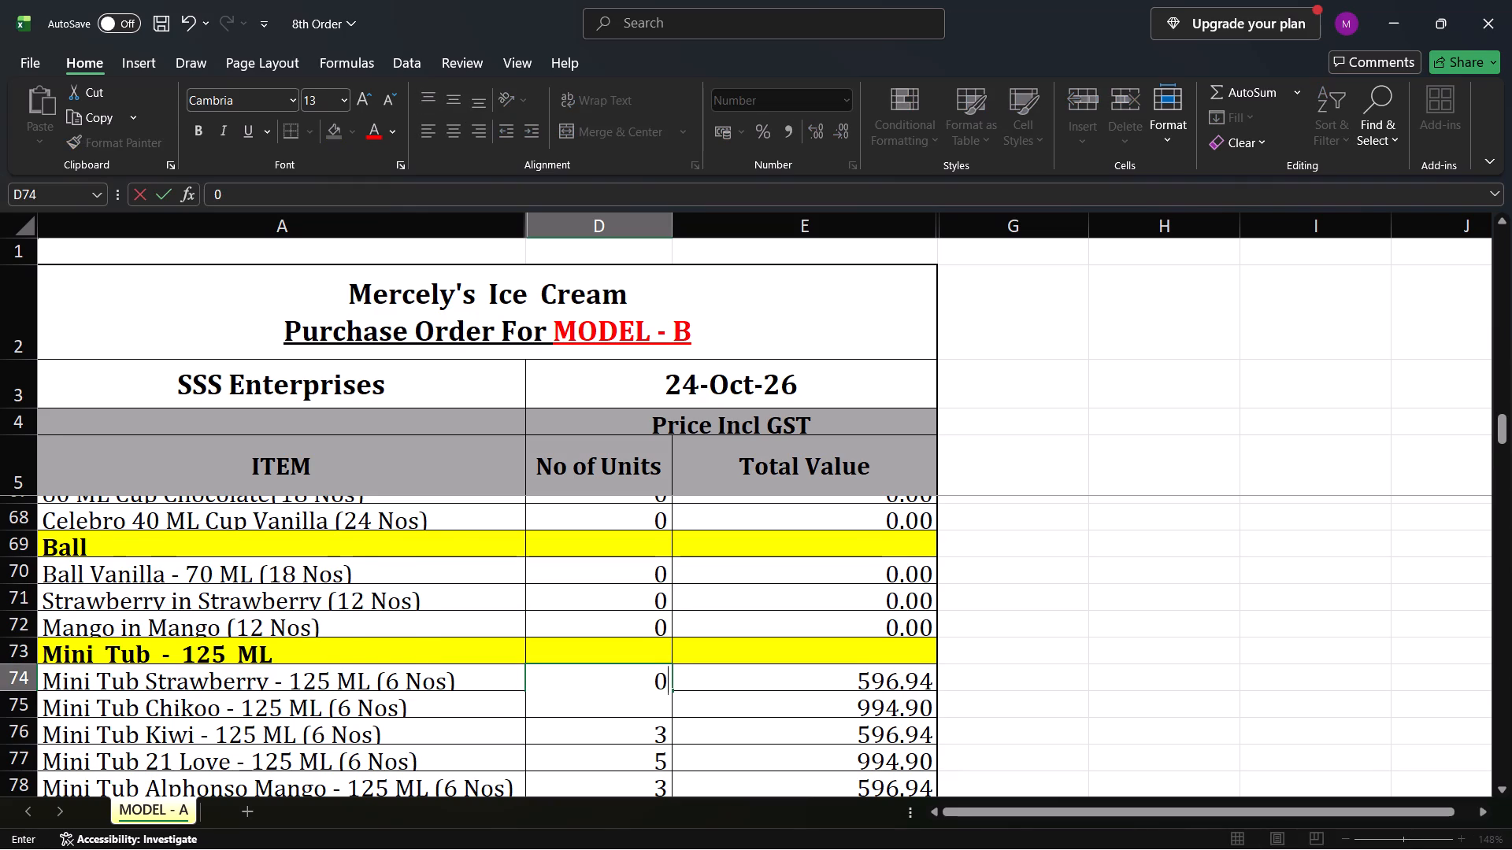
pyautogui.scroll(-2, 569, 680)
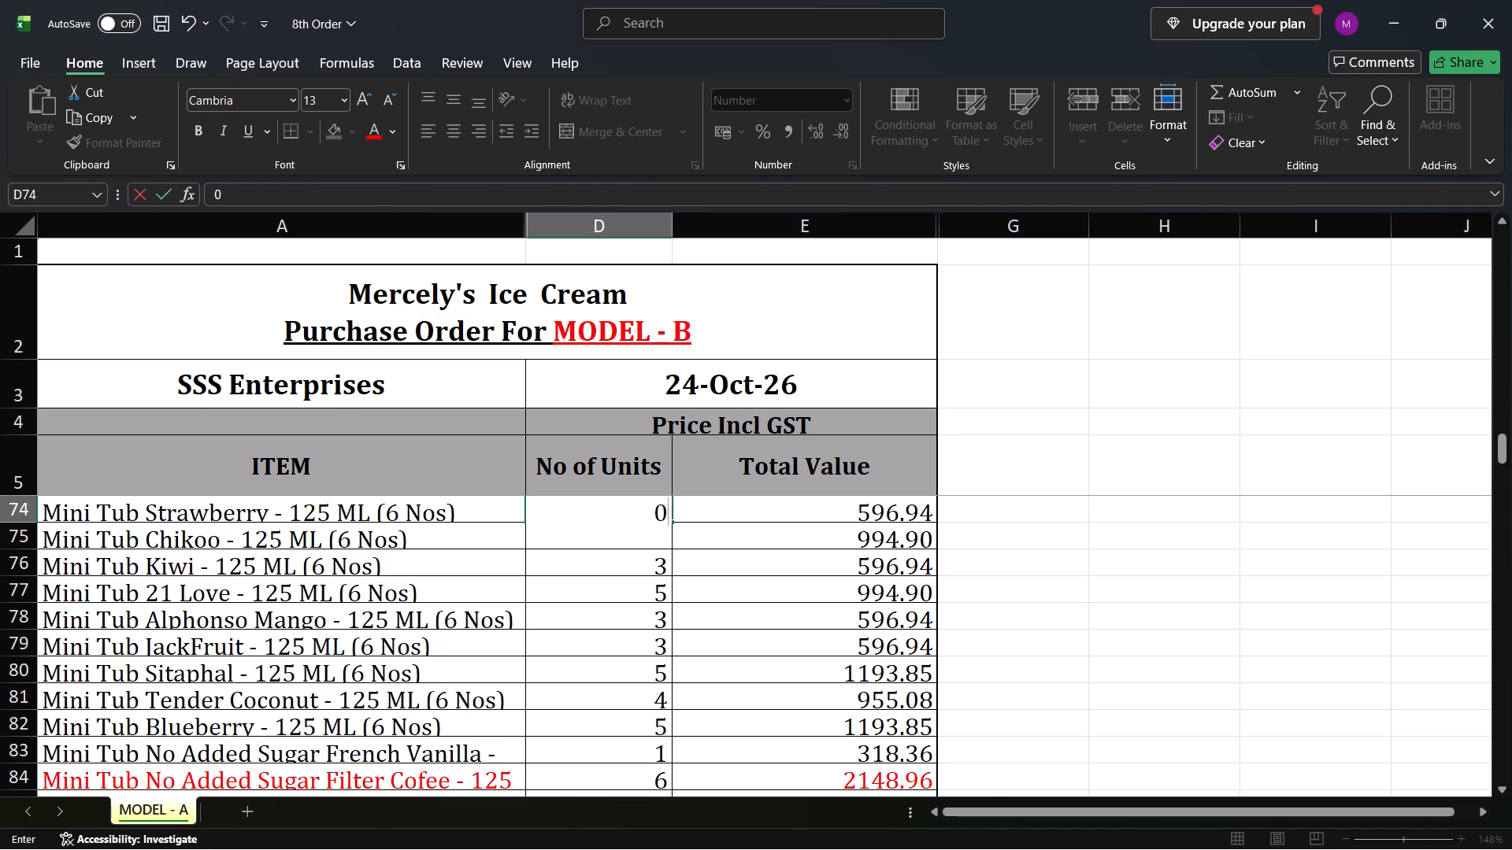
pyautogui.click(647, 567)
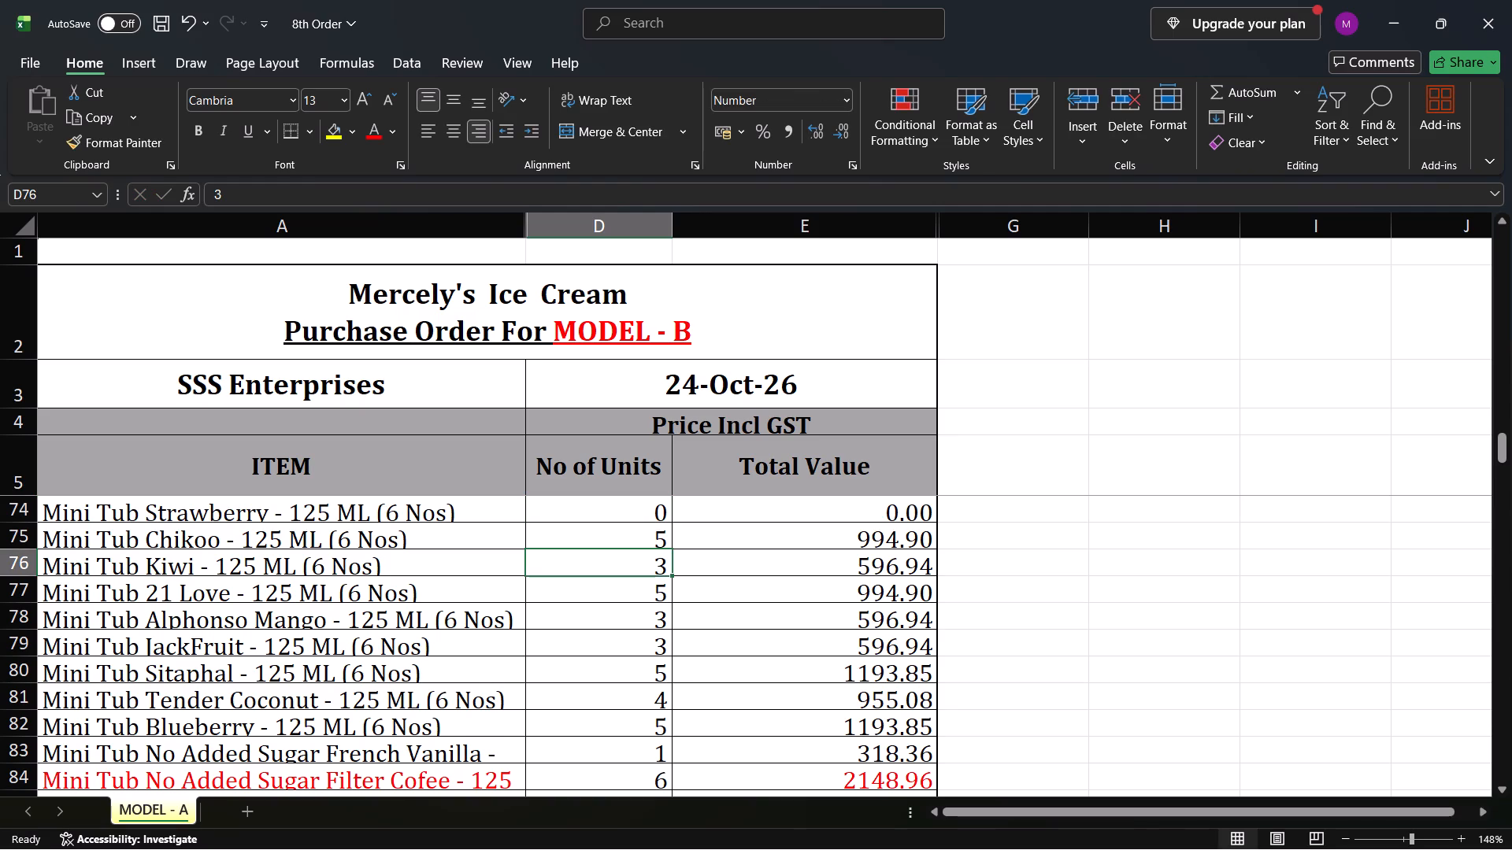
pyautogui.press('0')
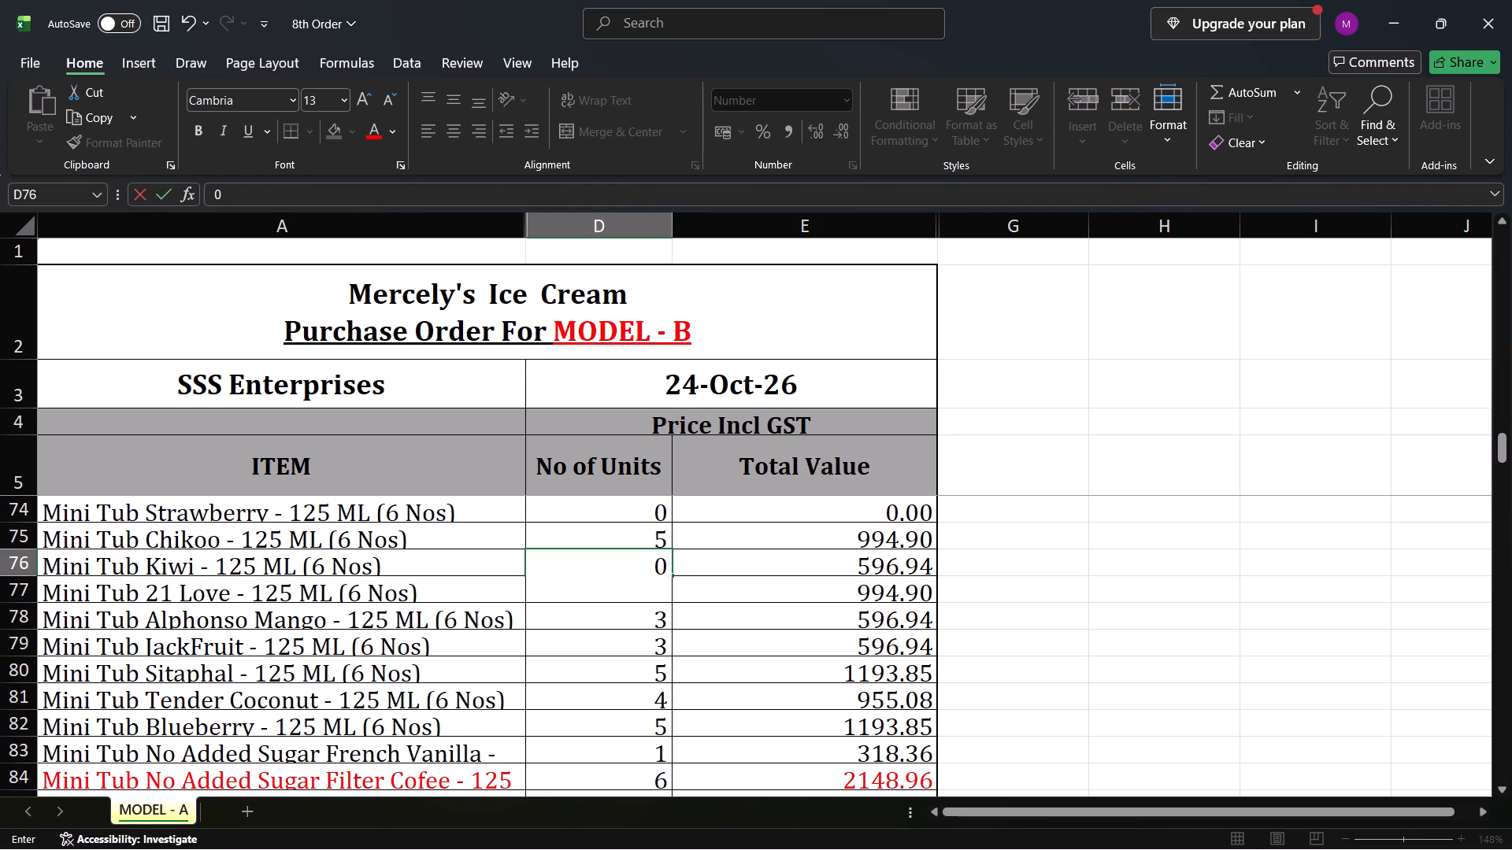
pyautogui.click(644, 538)
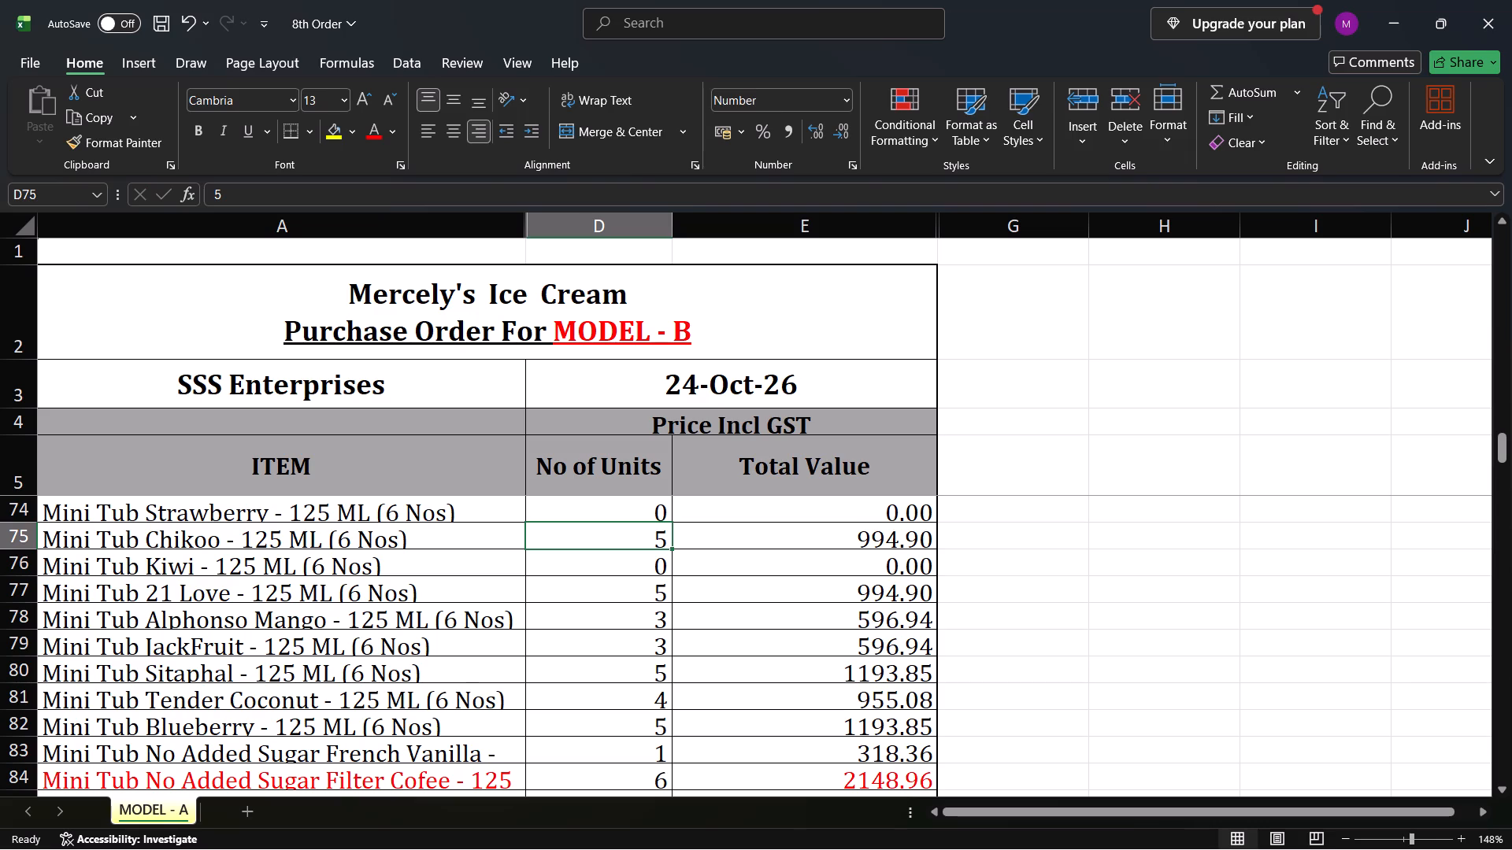
pyautogui.press('0')
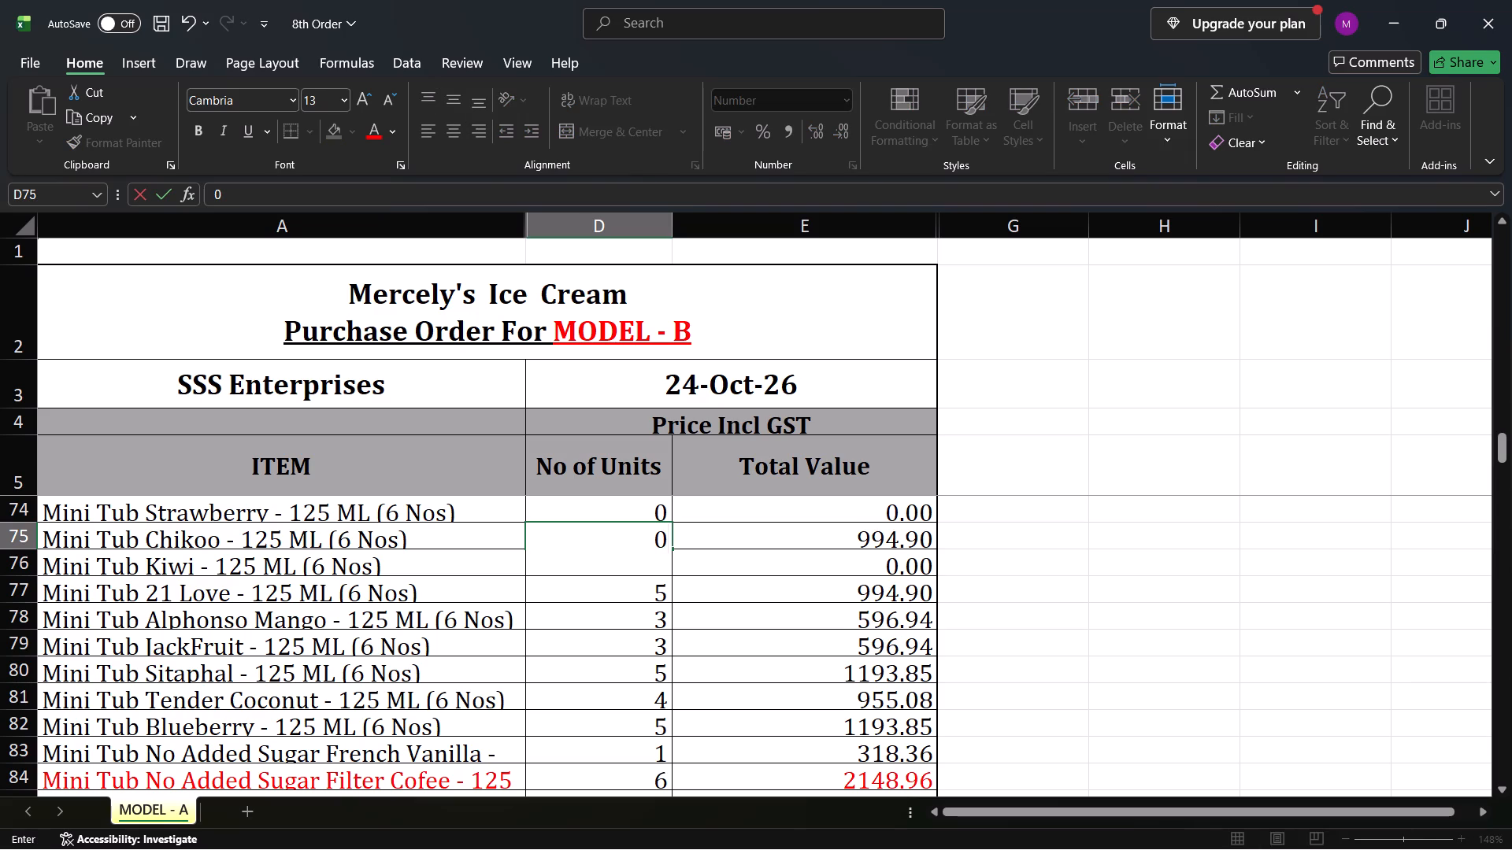
pyautogui.click(644, 591)
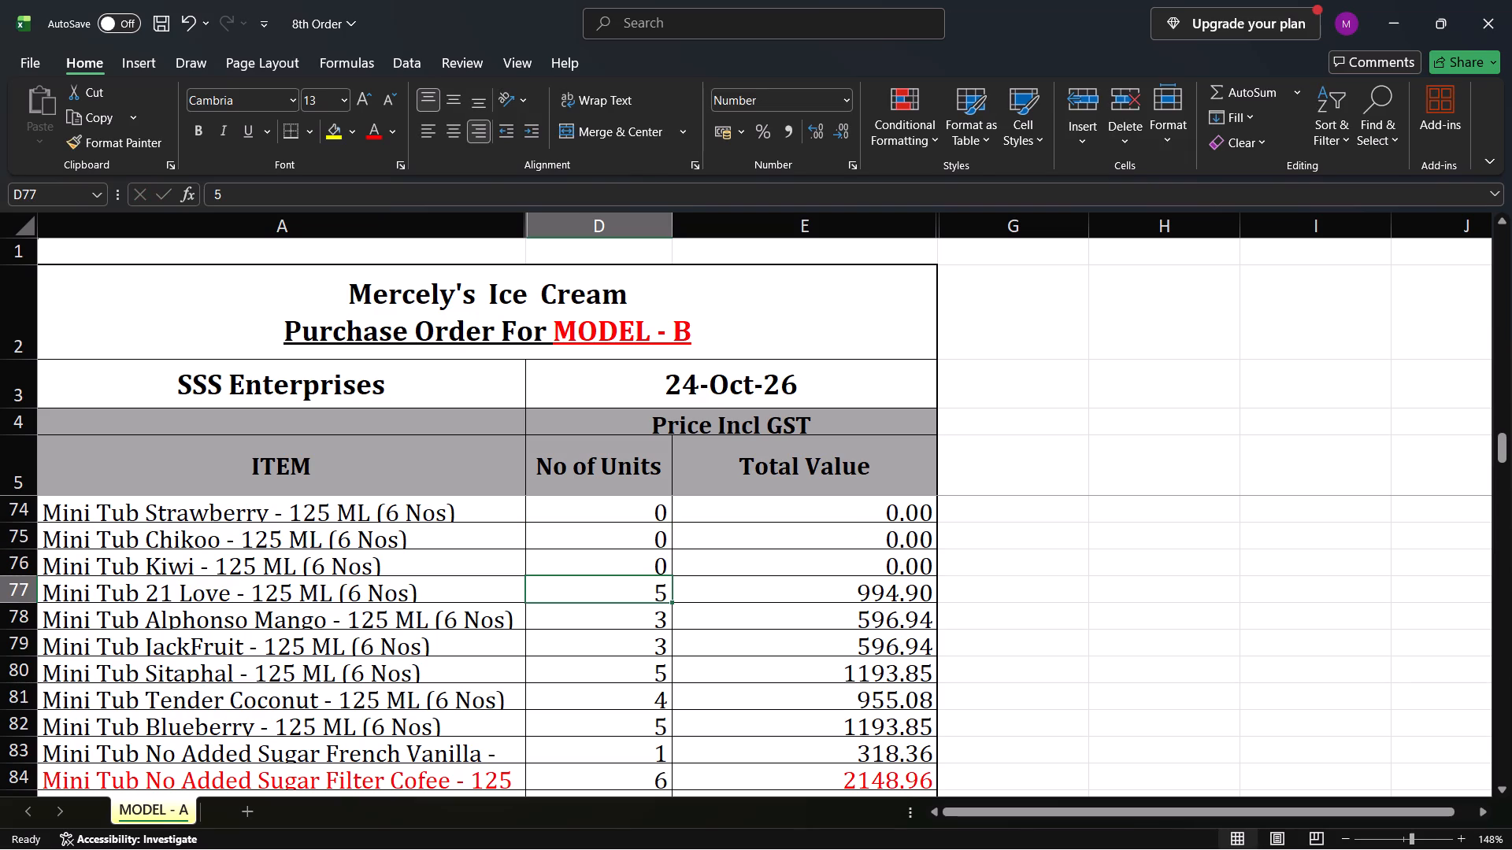
pyautogui.press('0')
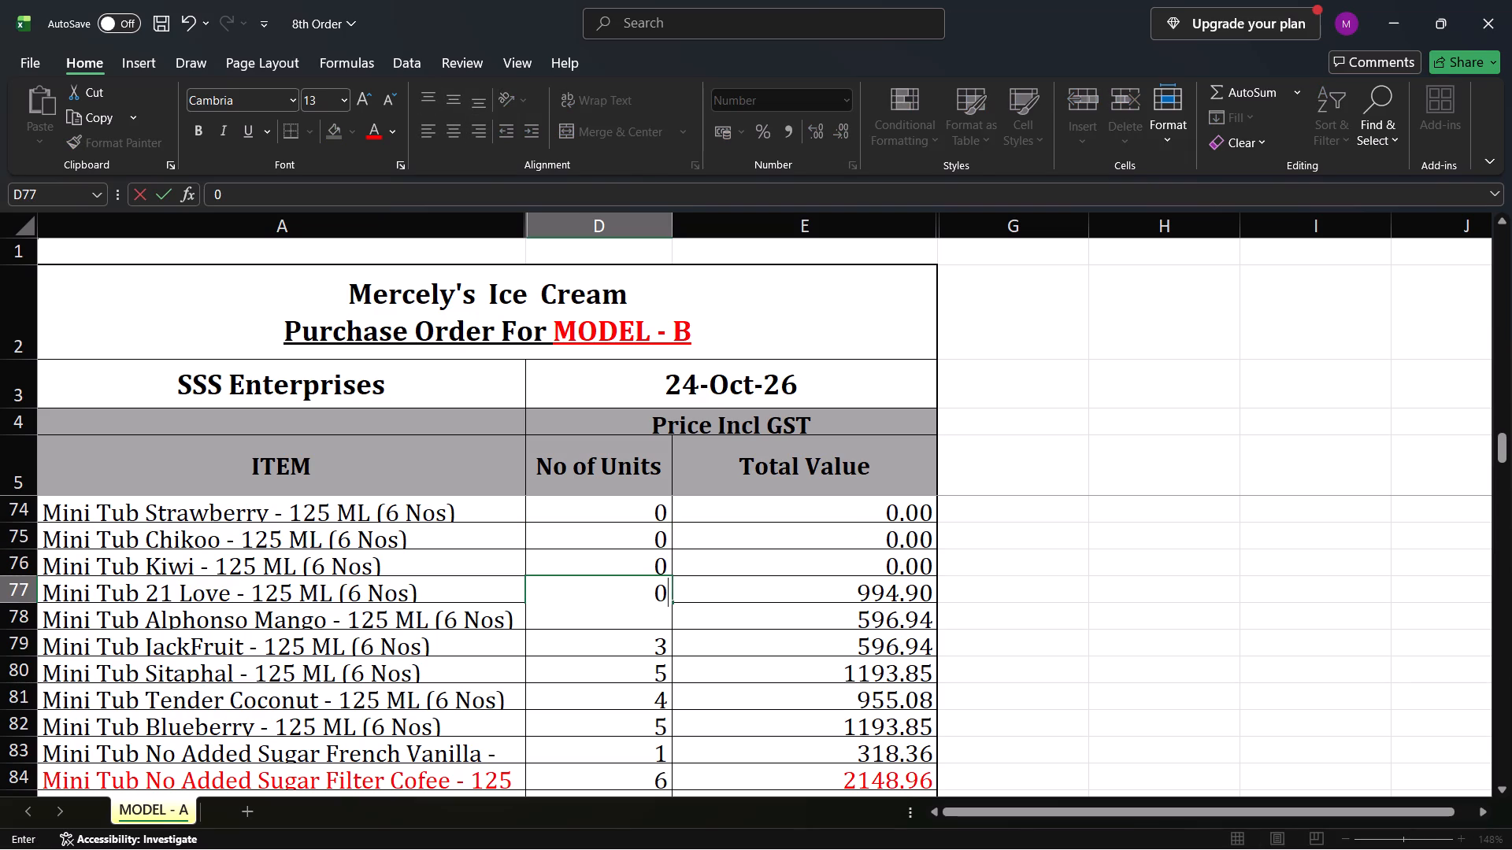
# Set the number of units to 0 for the 125 ML Mini Tubs Alphonso Mango, JackFruit, Sitaphal, Tender Coconut and Blueberry.
pyautogui.click(631, 619)
pyautogui.click(645, 642)
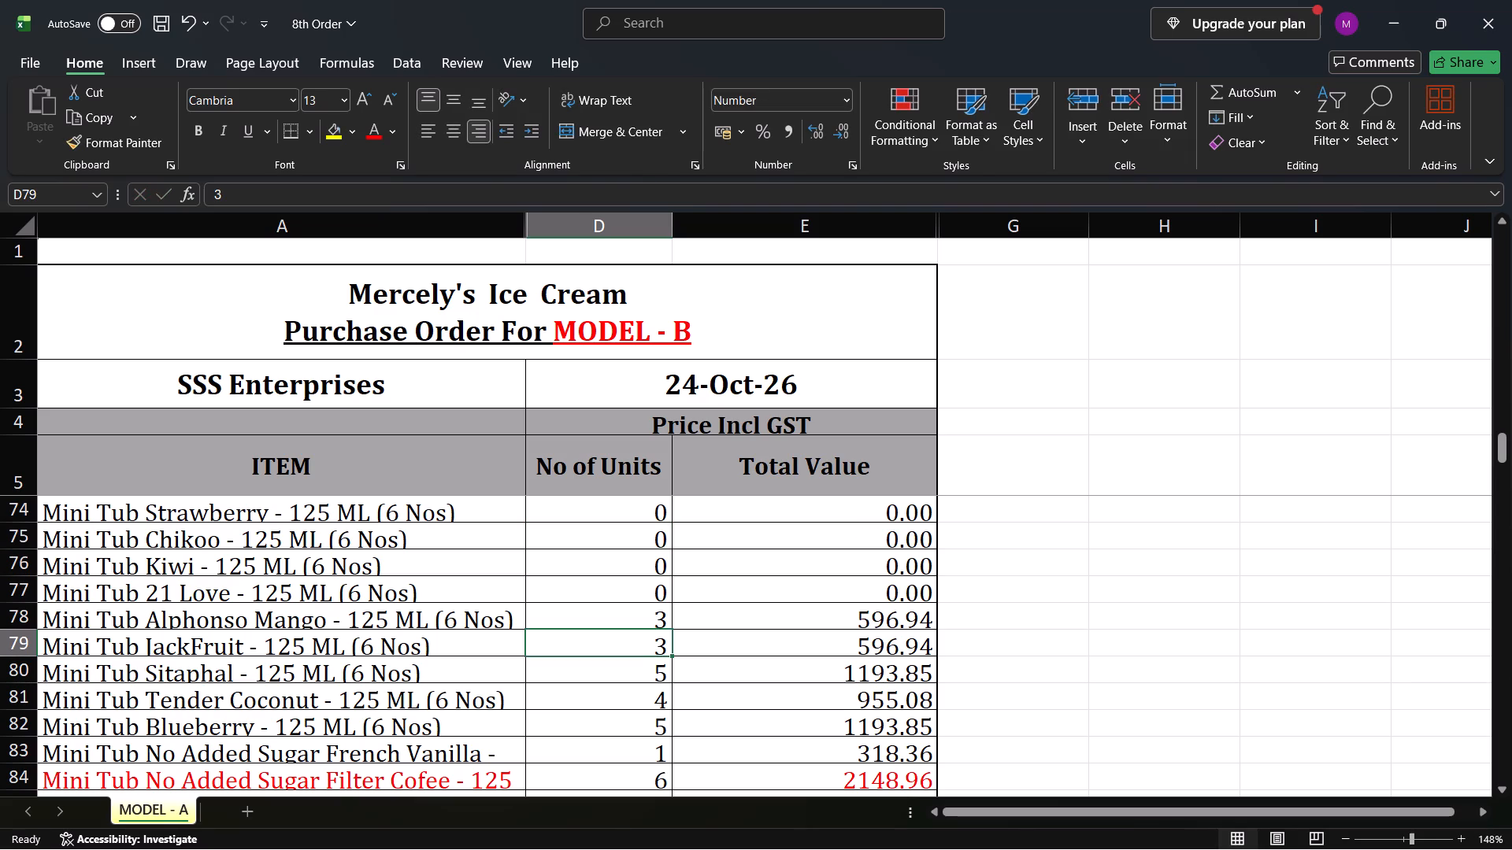
pyautogui.click(645, 621)
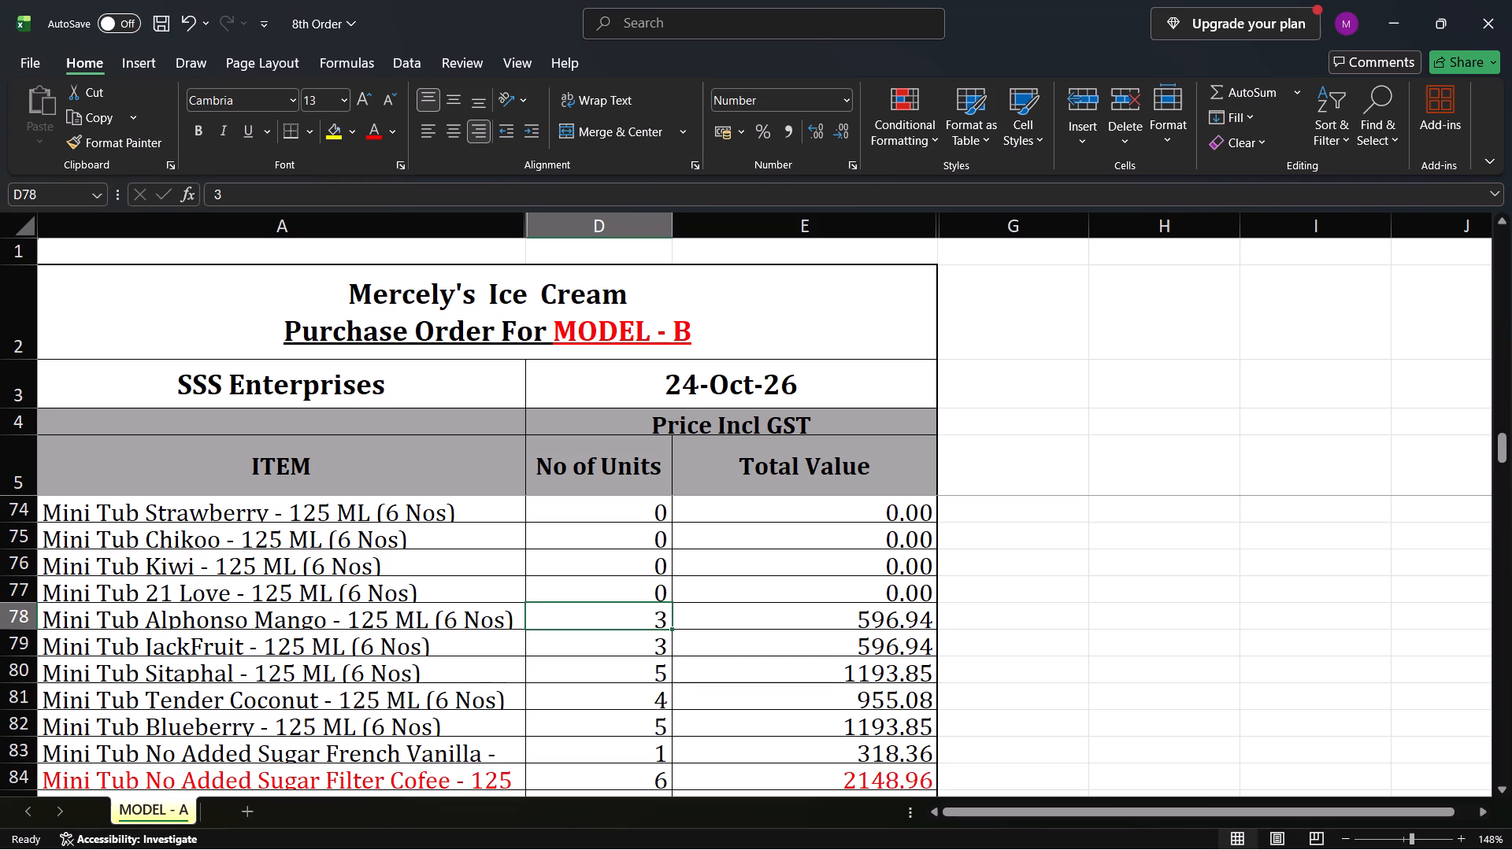
pyautogui.press('0')
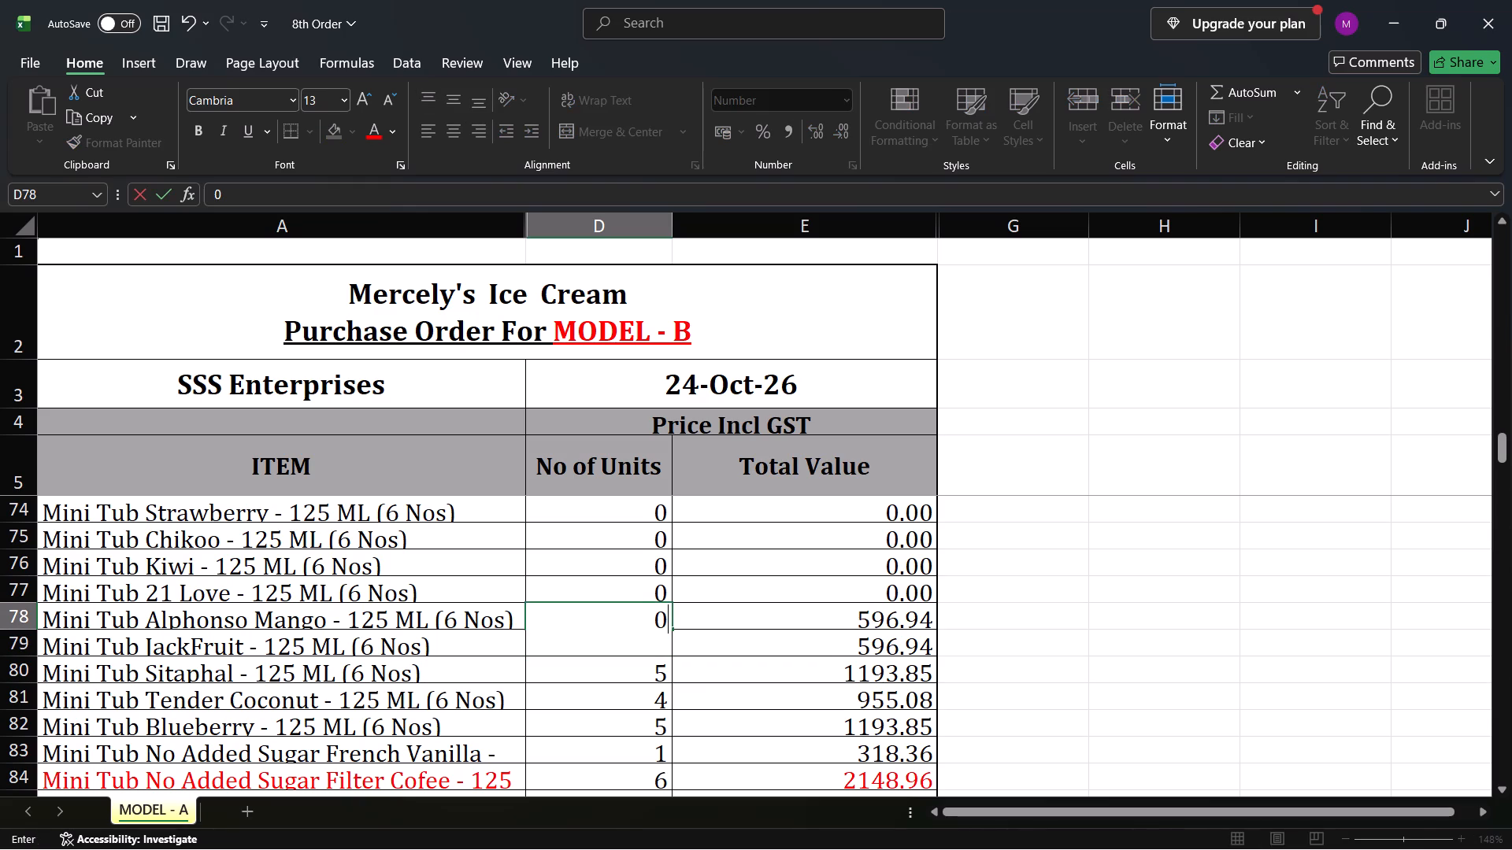
pyautogui.click(613, 672)
pyautogui.click(623, 649)
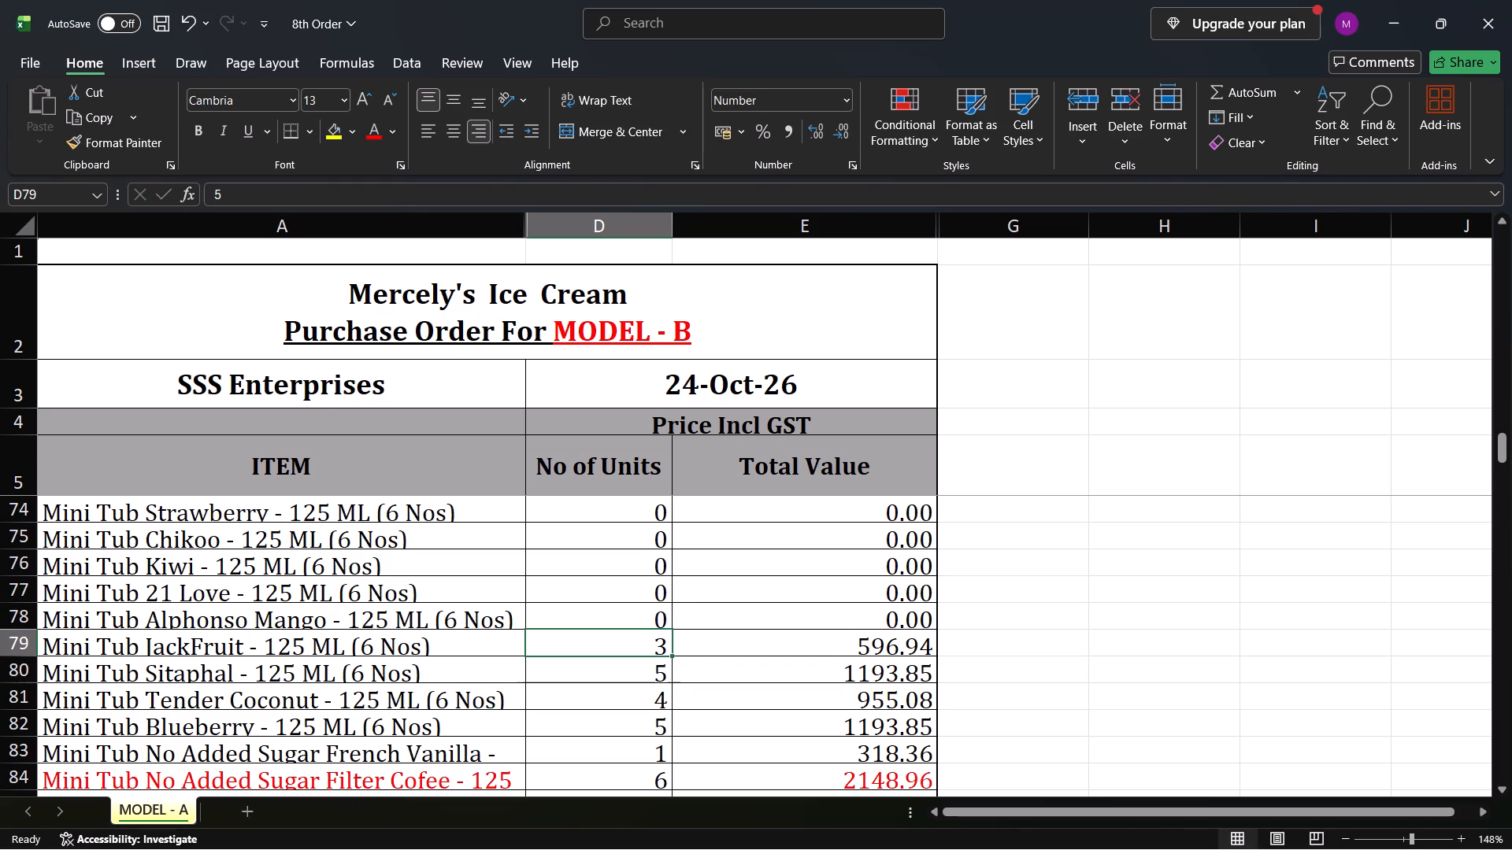
pyautogui.press('0')
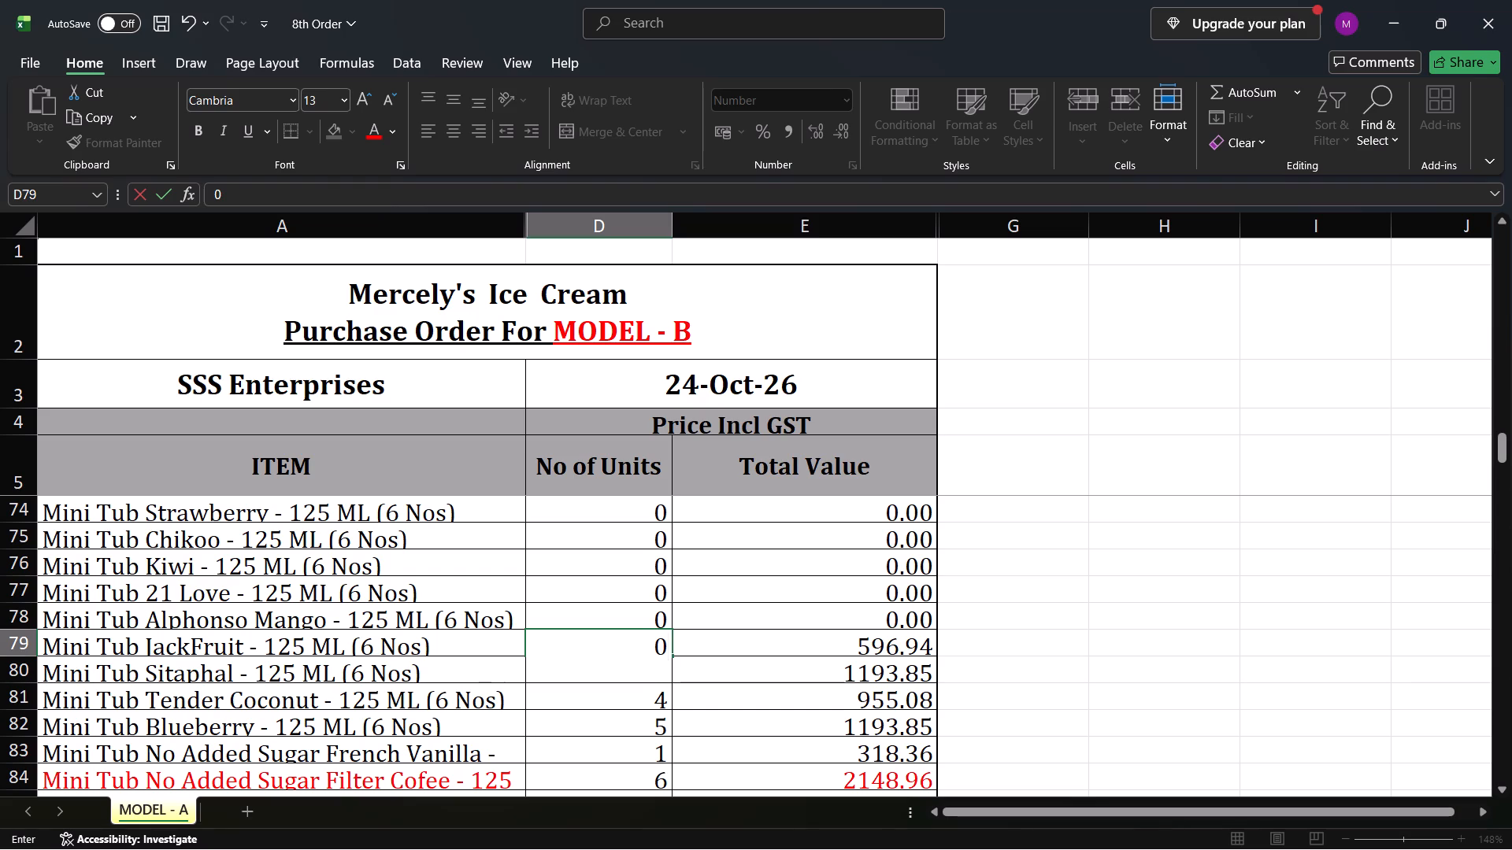
pyautogui.press('Down')
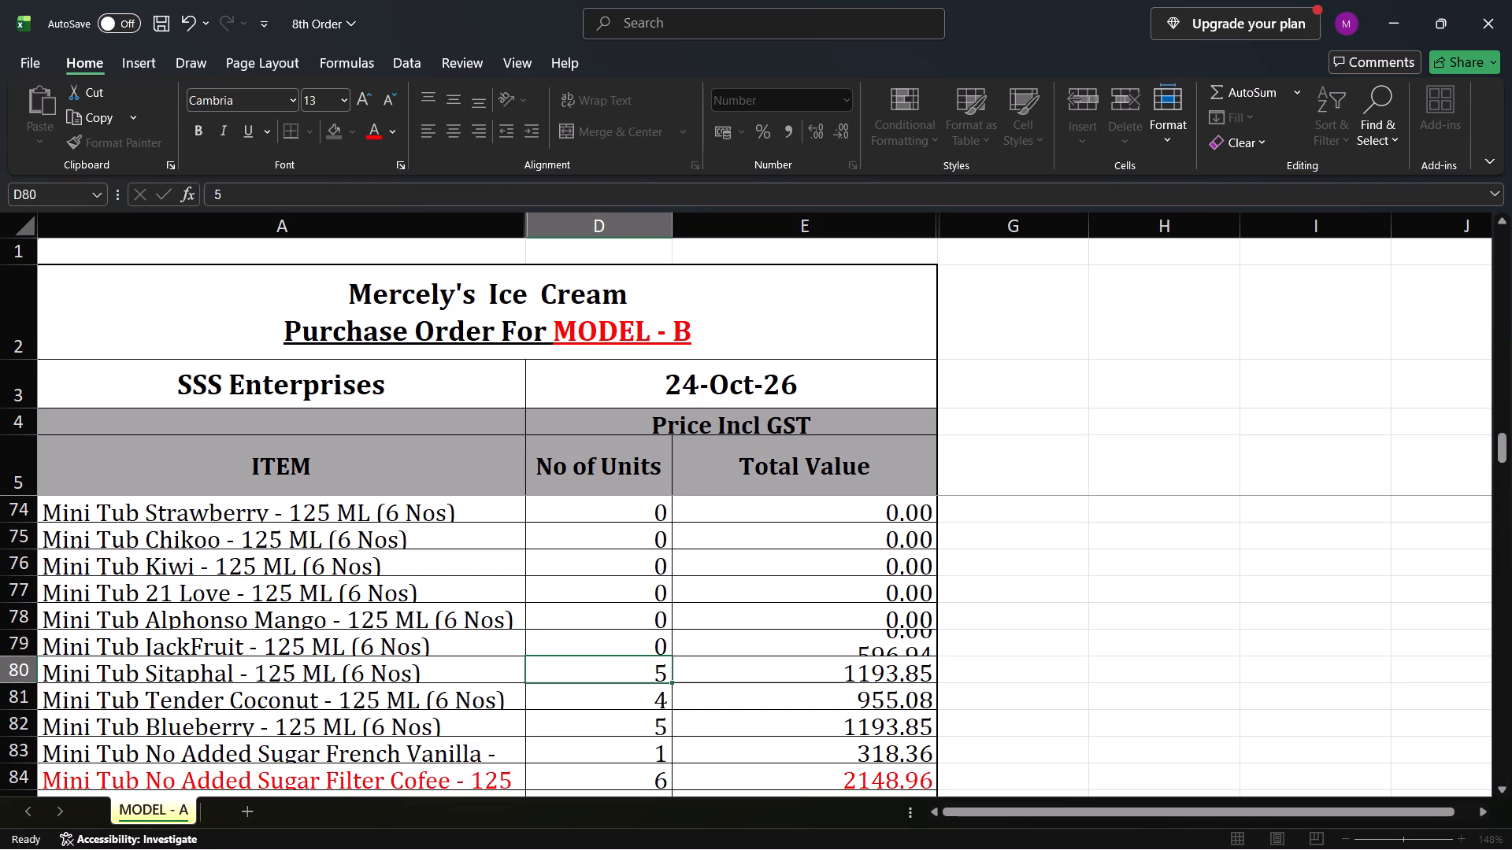
pyautogui.press('0')
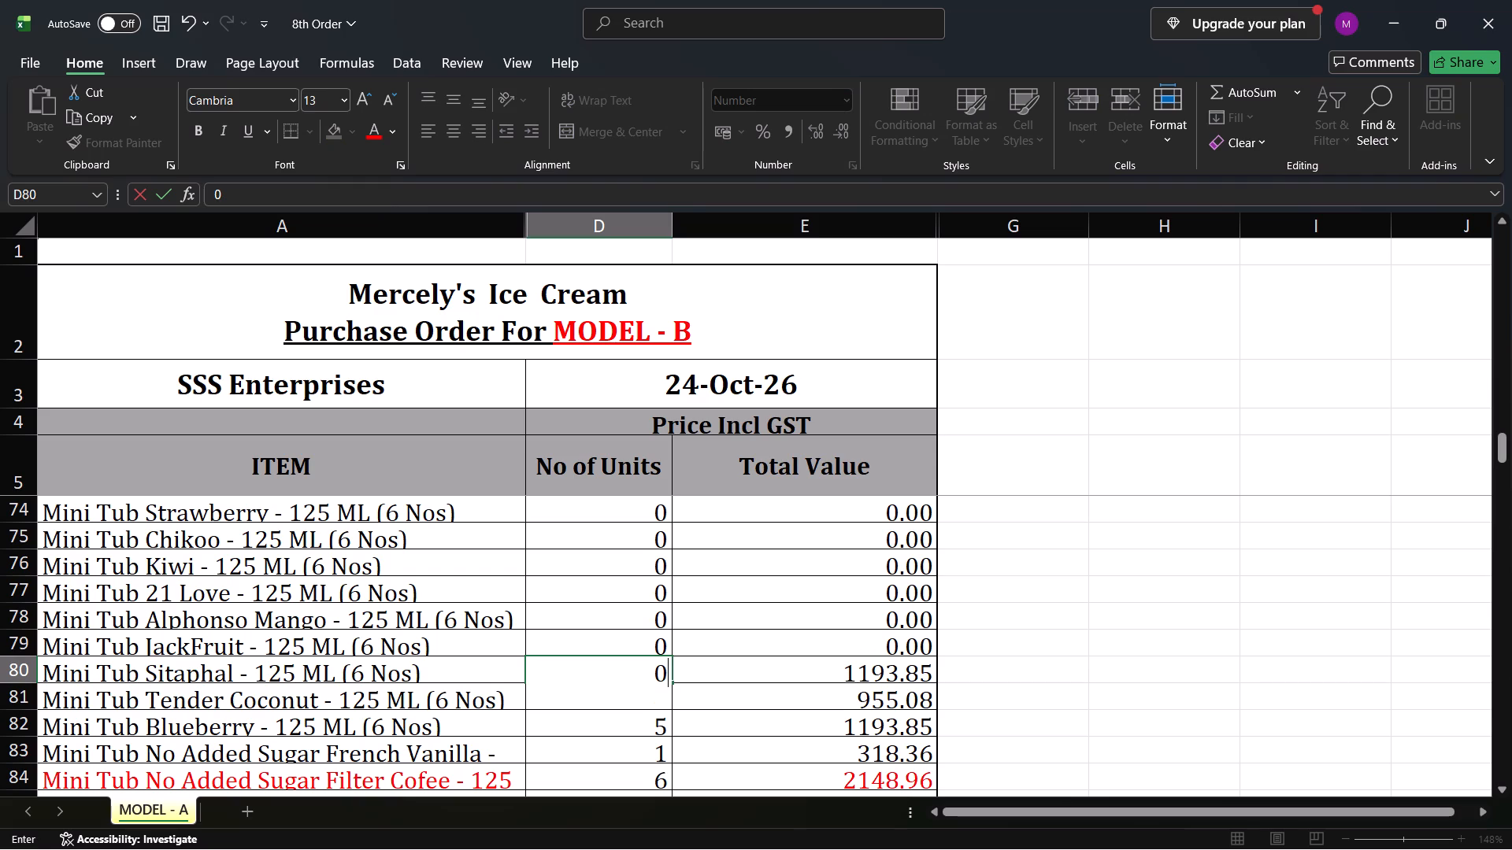
pyautogui.press('Down')
pyautogui.press('0')
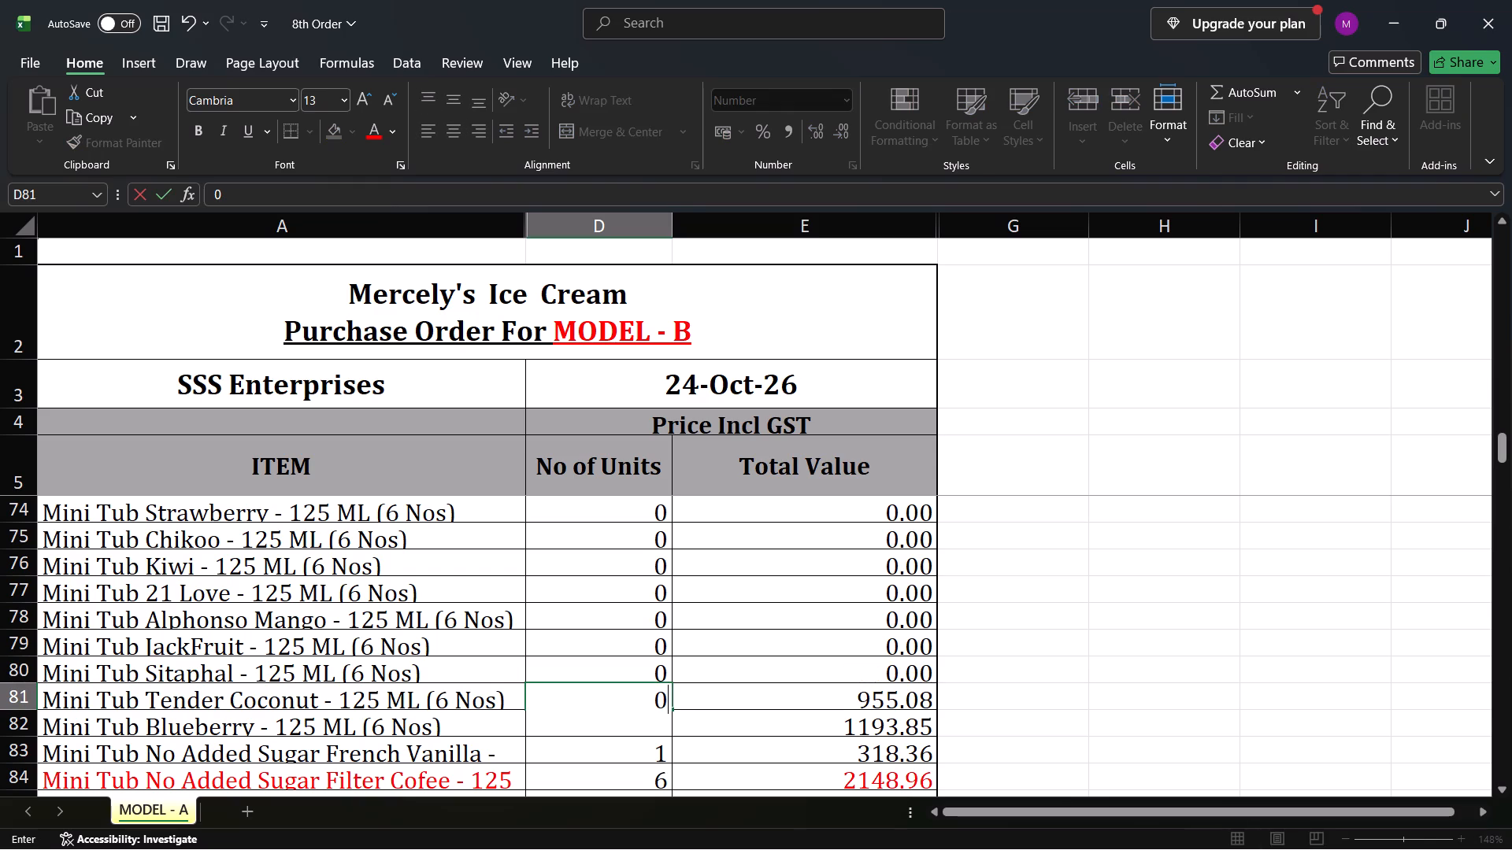
pyautogui.press('Down')
pyautogui.press('0')
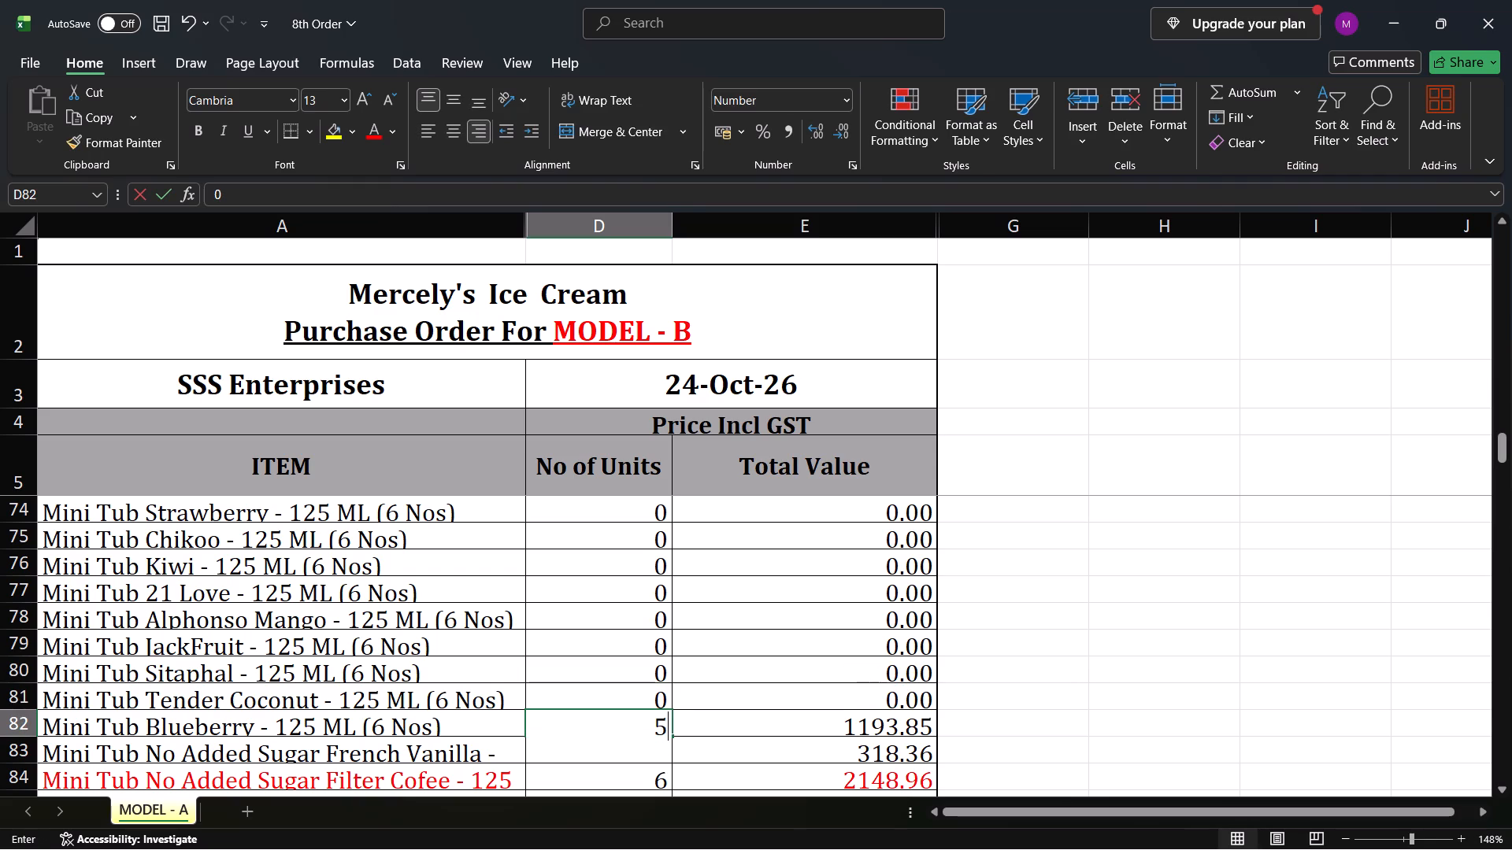
pyautogui.press('Down')
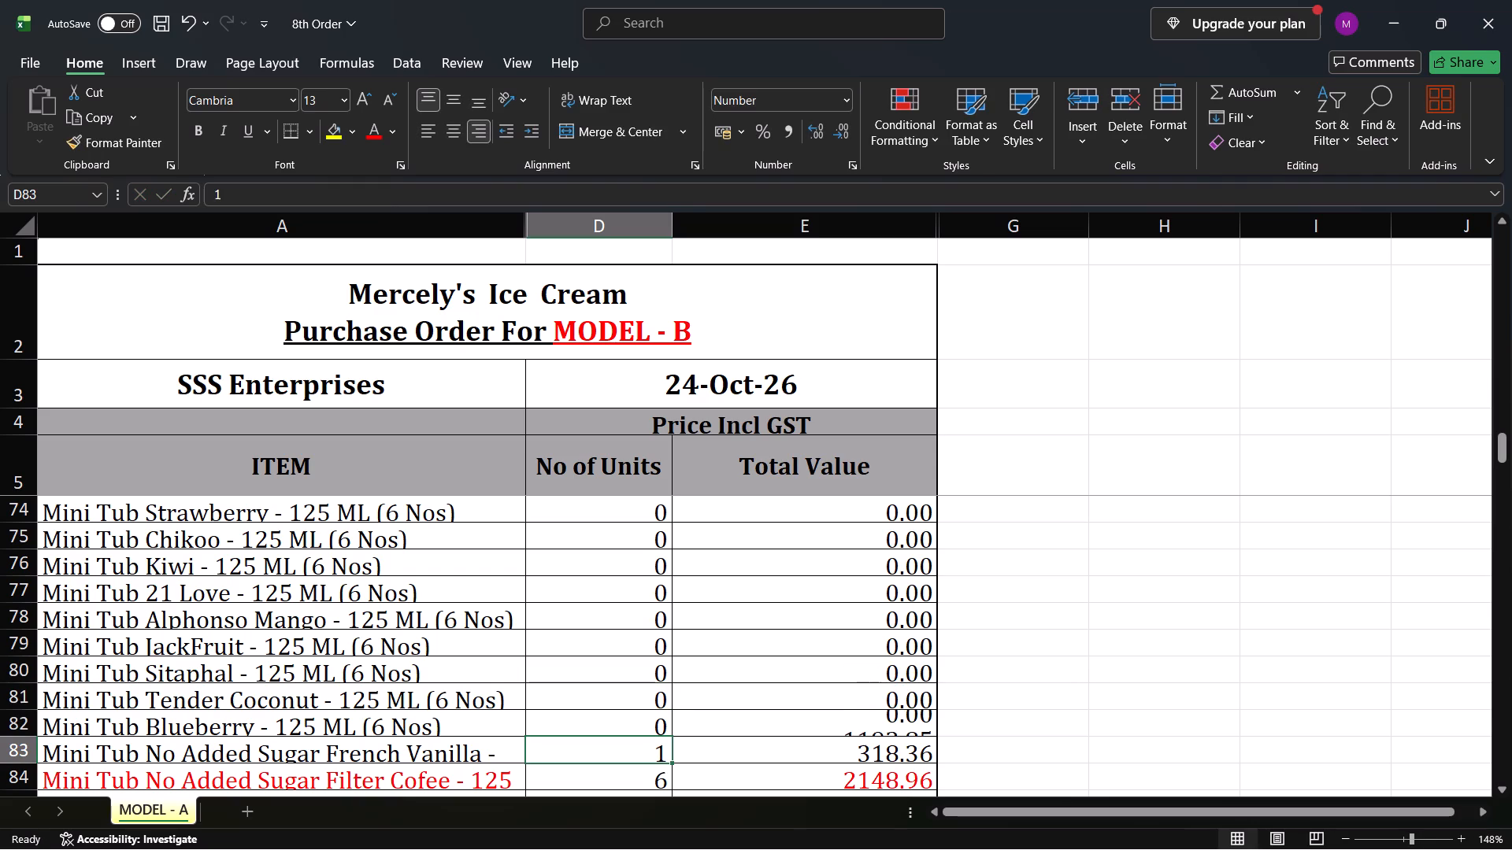
# Set the number of units to 0 for Mini Tub Pistachio and the No Added Sugar French Vanilla, Filter Cofee and Truly Chocolate Mini Tubs.
pyautogui.press('0')
pyautogui.scroll(-1, 625, 696)
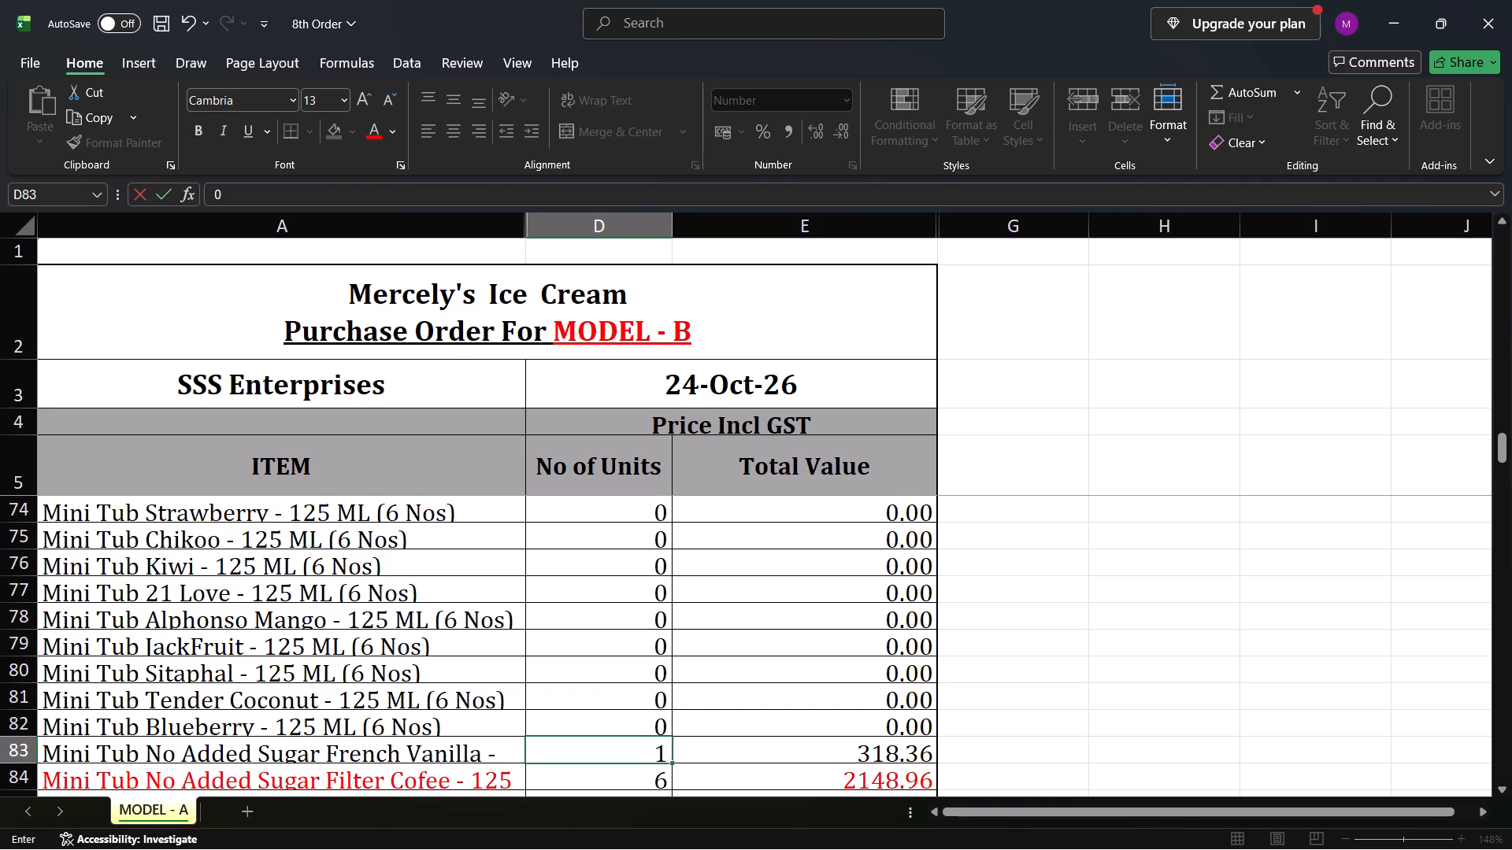
pyautogui.scroll(-1, 625, 696)
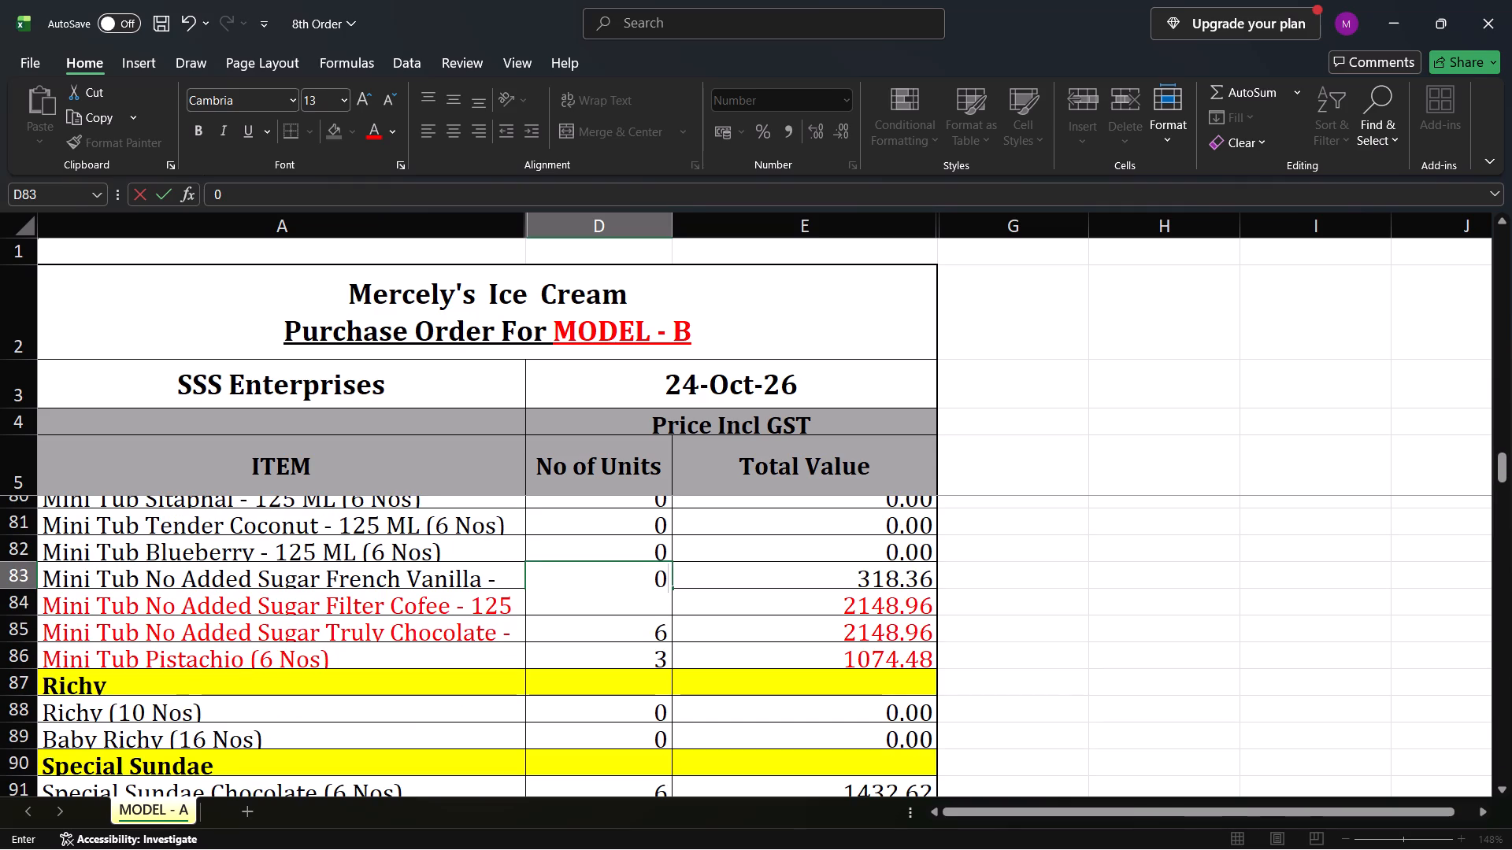
pyautogui.press('Down')
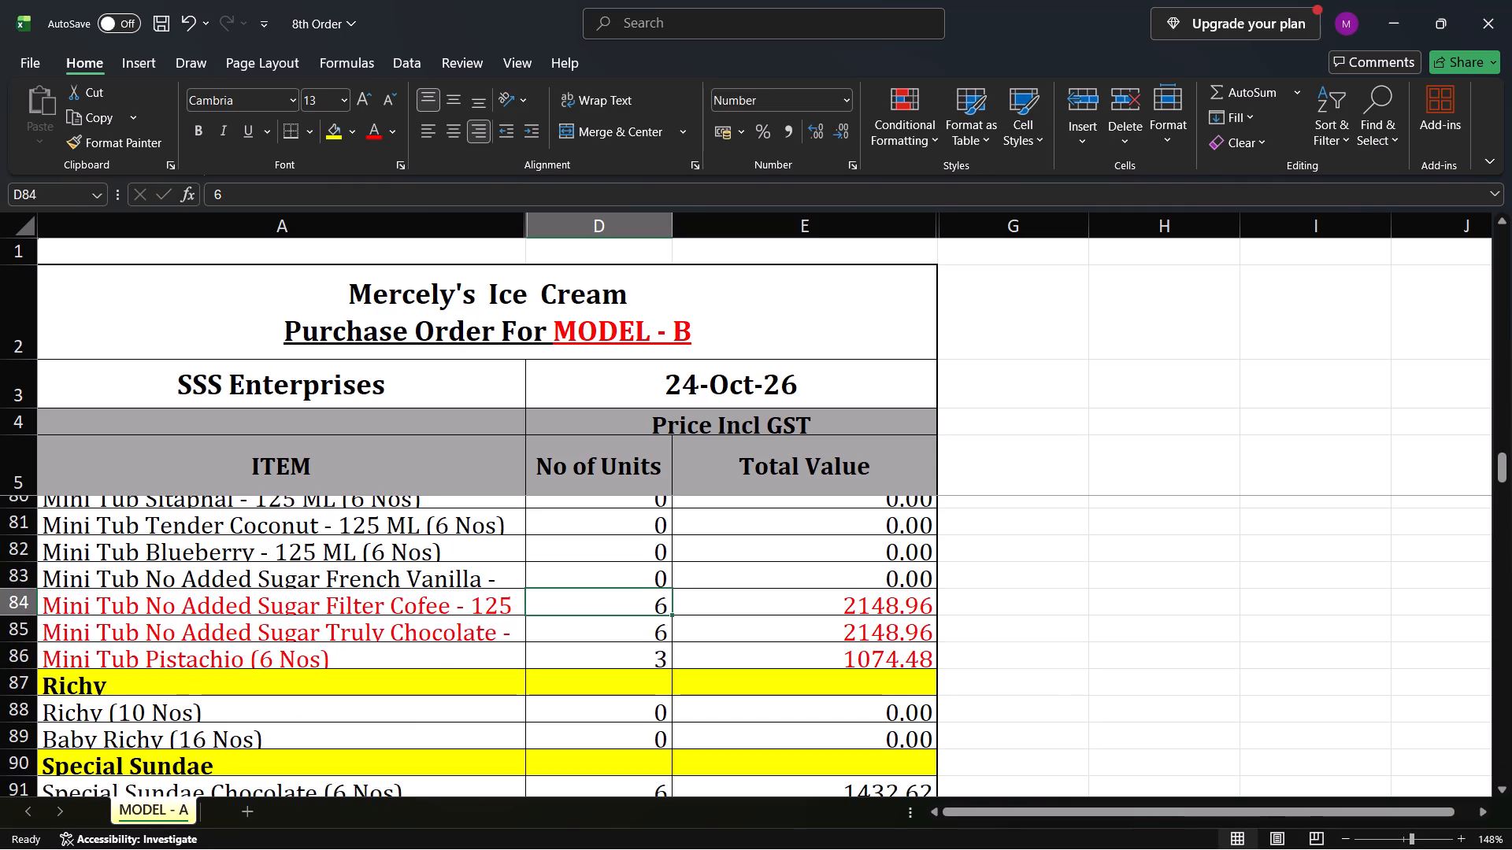
pyautogui.press('0')
pyautogui.press('Down')
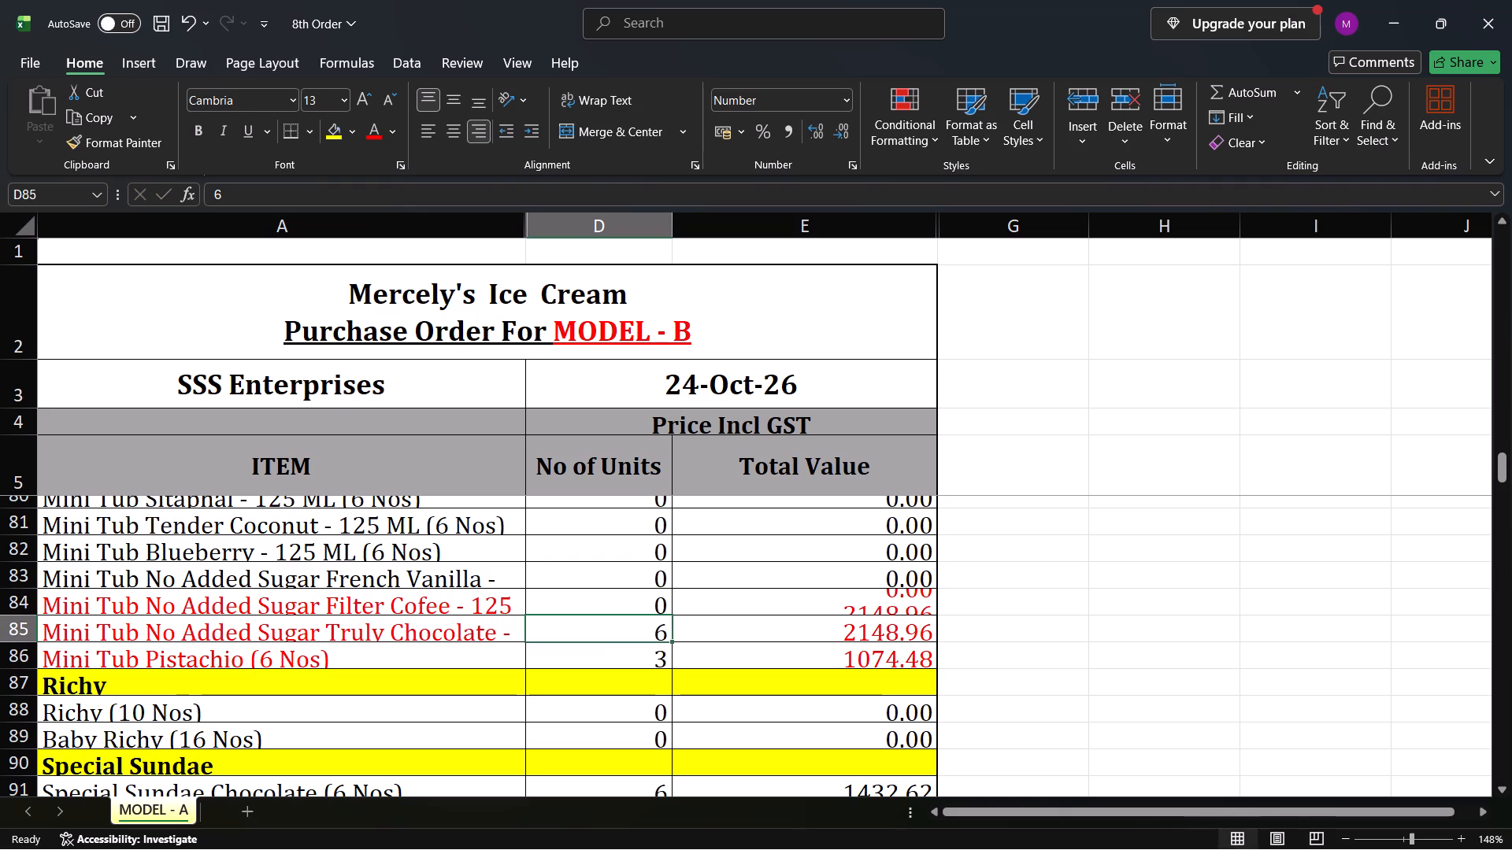
pyautogui.press('0')
pyautogui.press('Down')
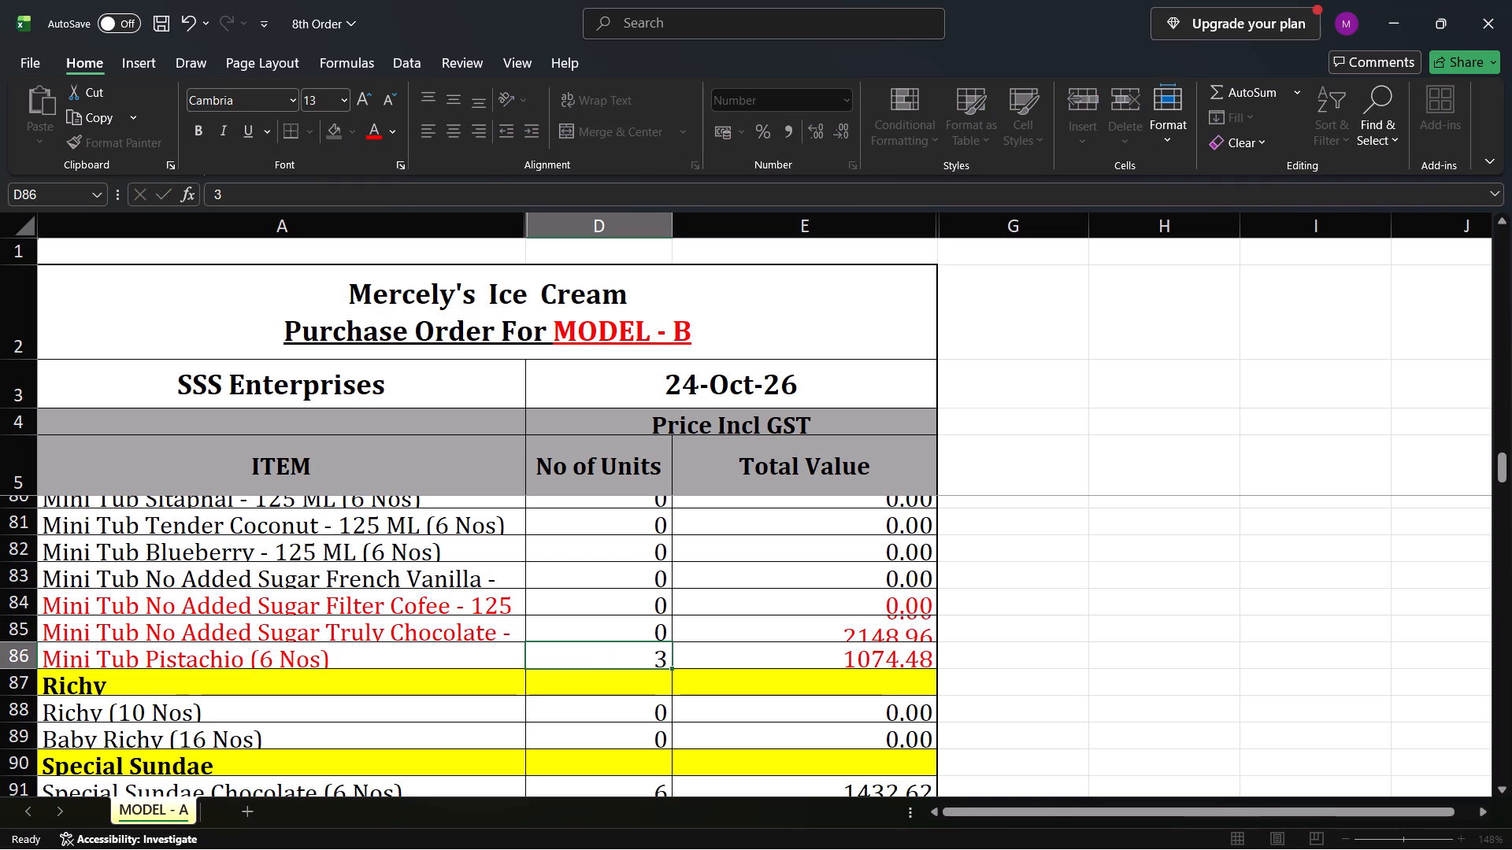
pyautogui.press('0')
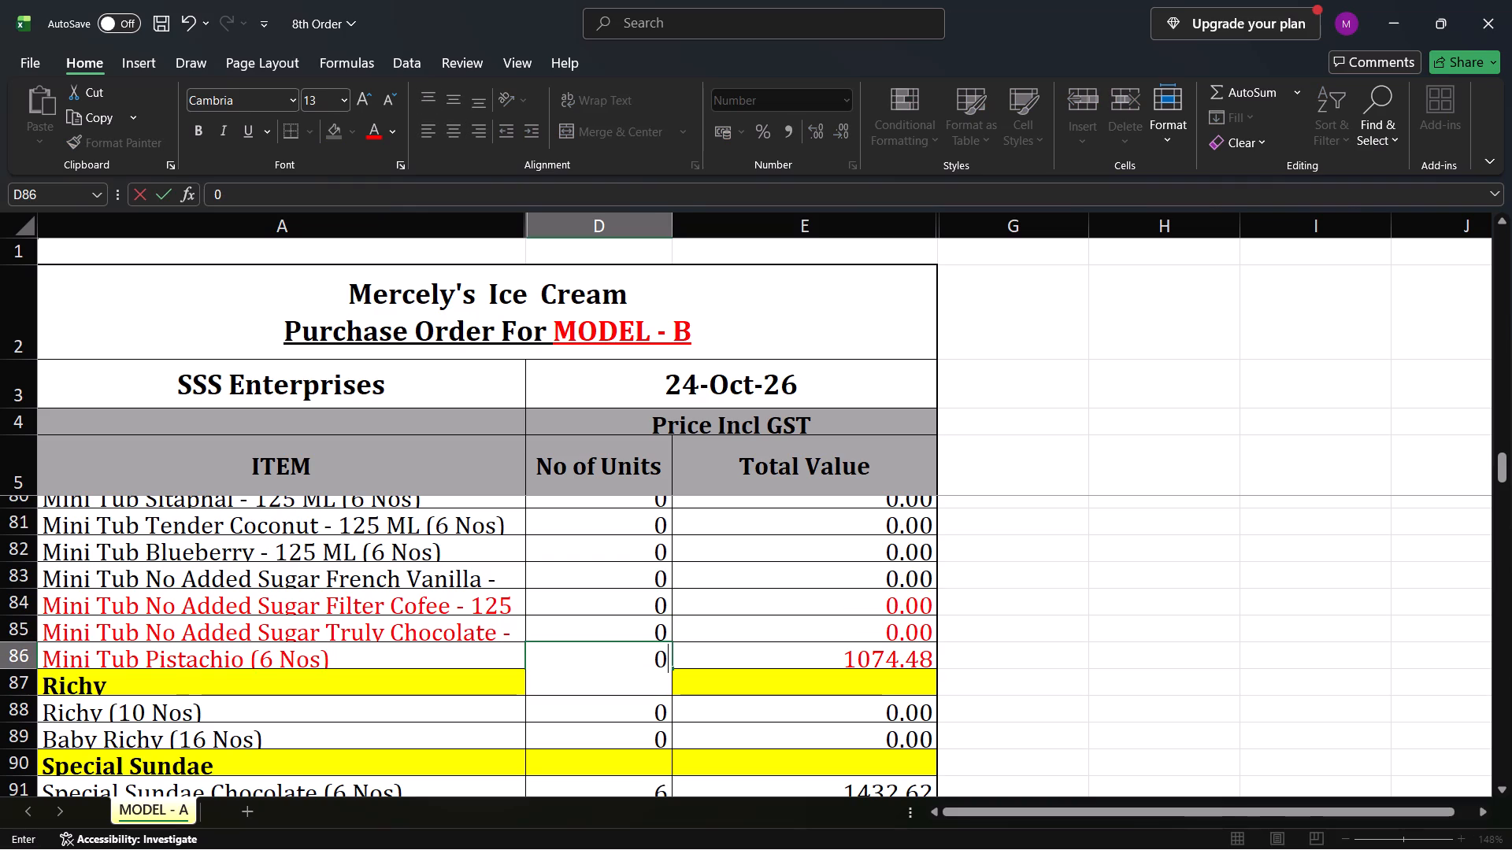
# Set the number of units to 0 for the Special Sundae Chocolate, Strawberry, Pista and Blackcurrant items.
pyautogui.scroll(-2, 543, 652)
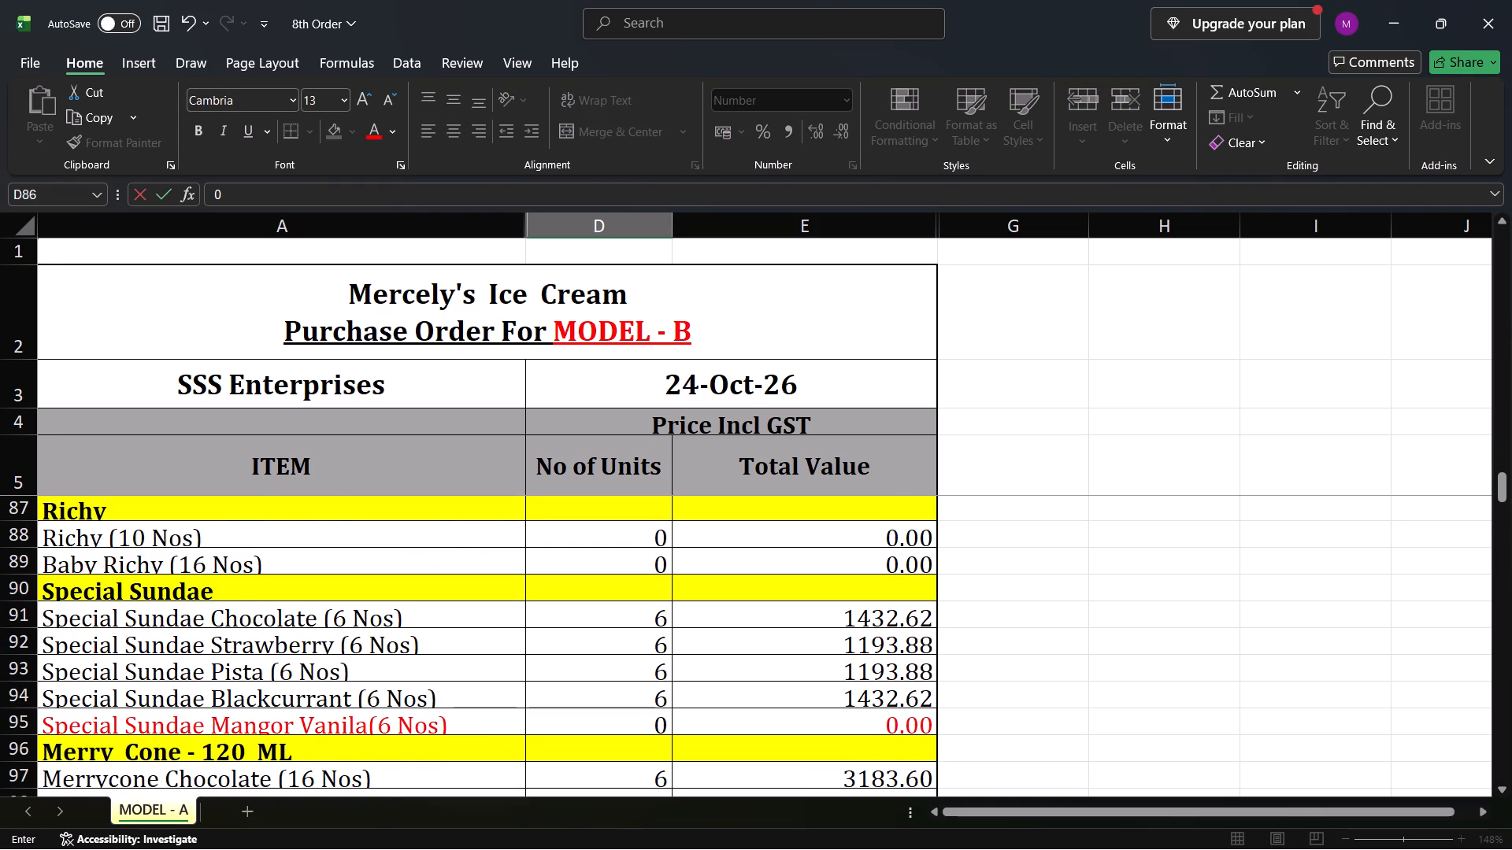
pyautogui.scroll(1, 603, 602)
pyautogui.scroll(-1, 603, 603)
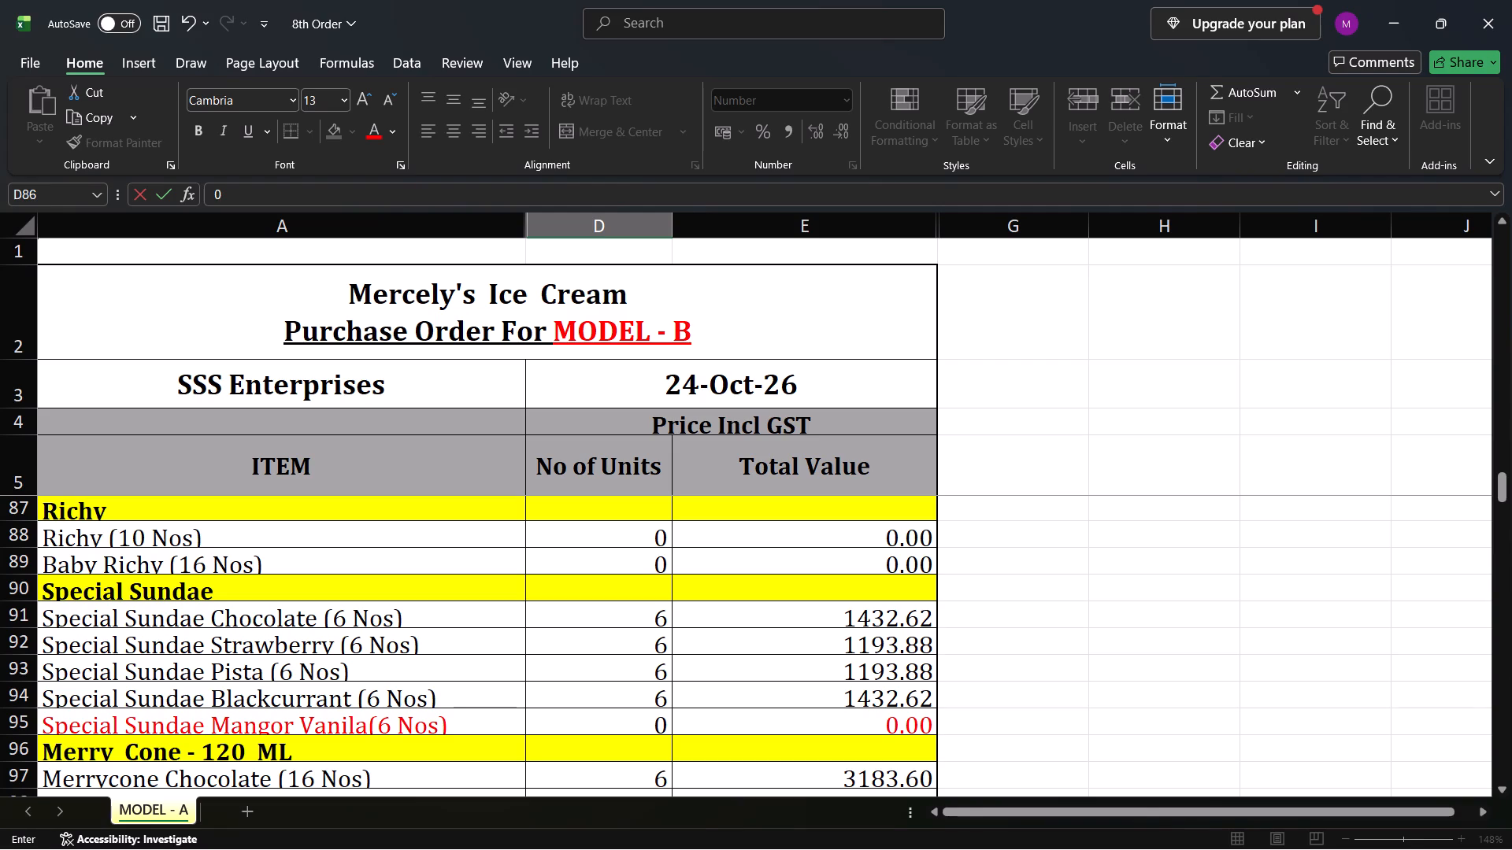
pyautogui.click(595, 625)
pyautogui.press('0')
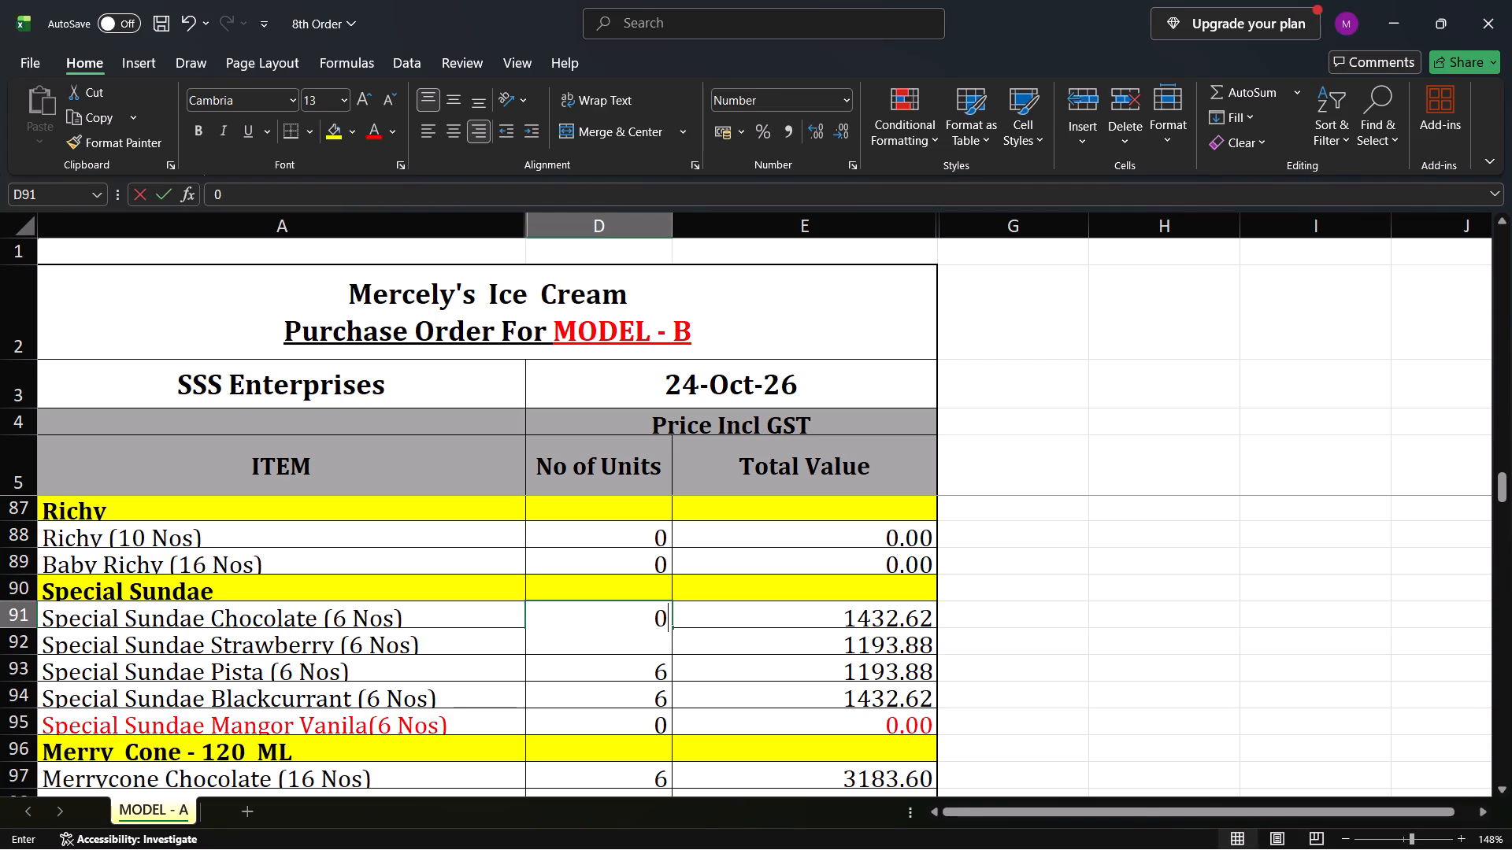
pyautogui.press('Down')
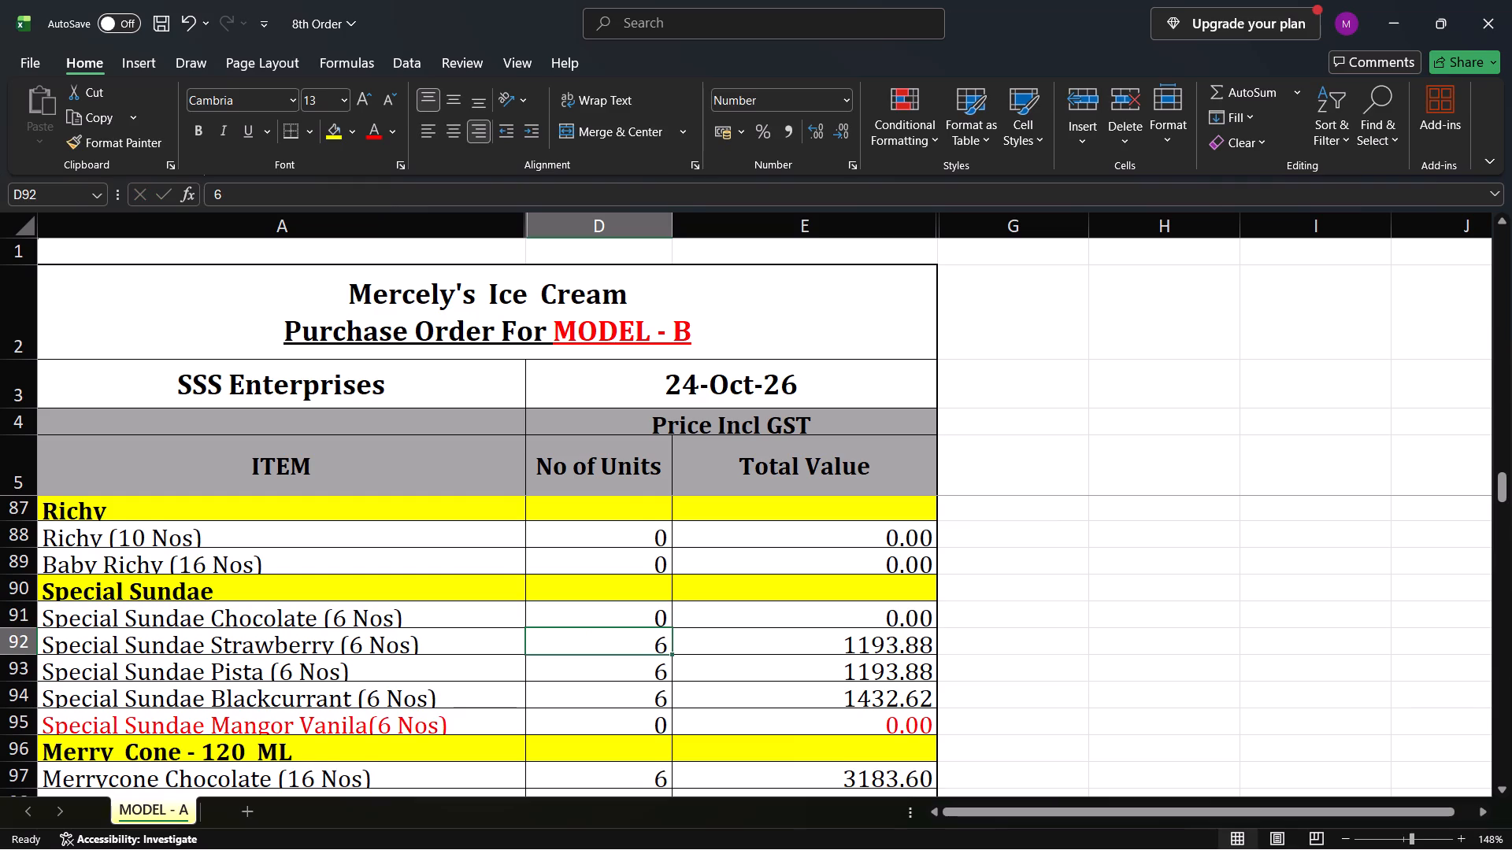
pyautogui.press('0')
pyautogui.press('Down')
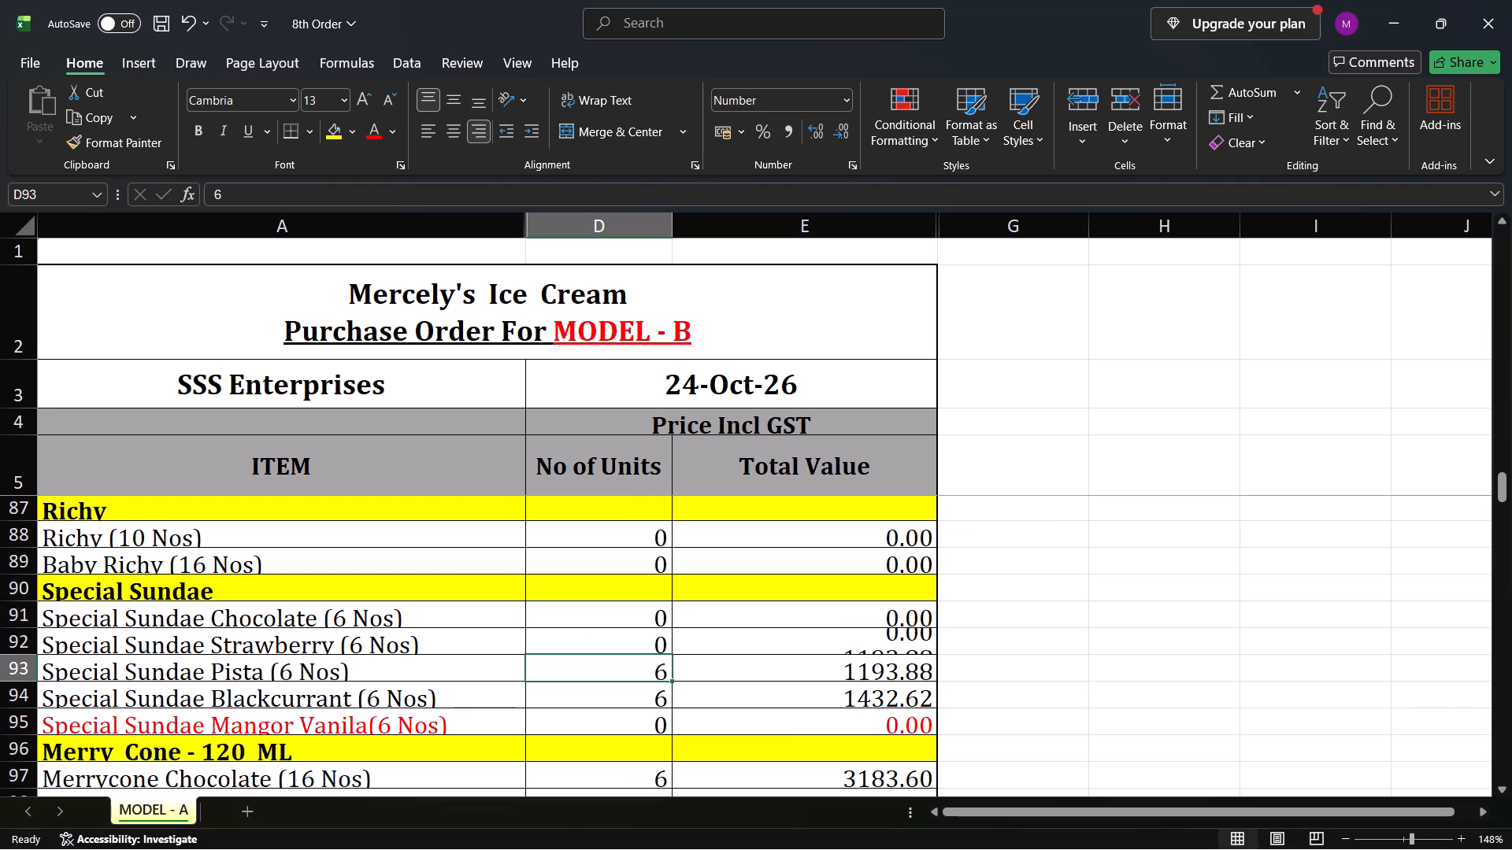
pyautogui.press('0')
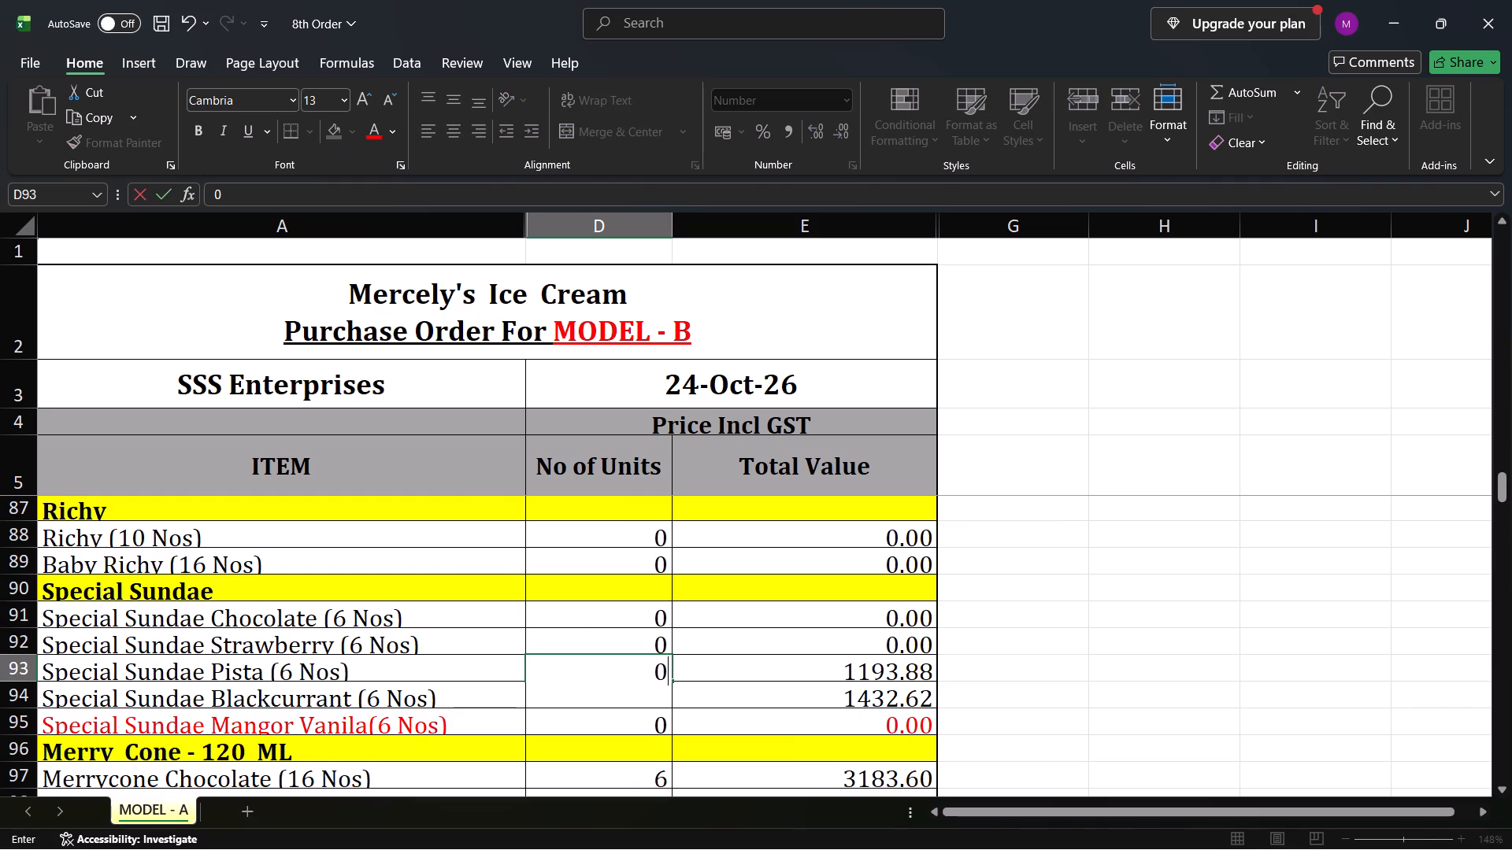
pyautogui.press('Down')
pyautogui.press('0')
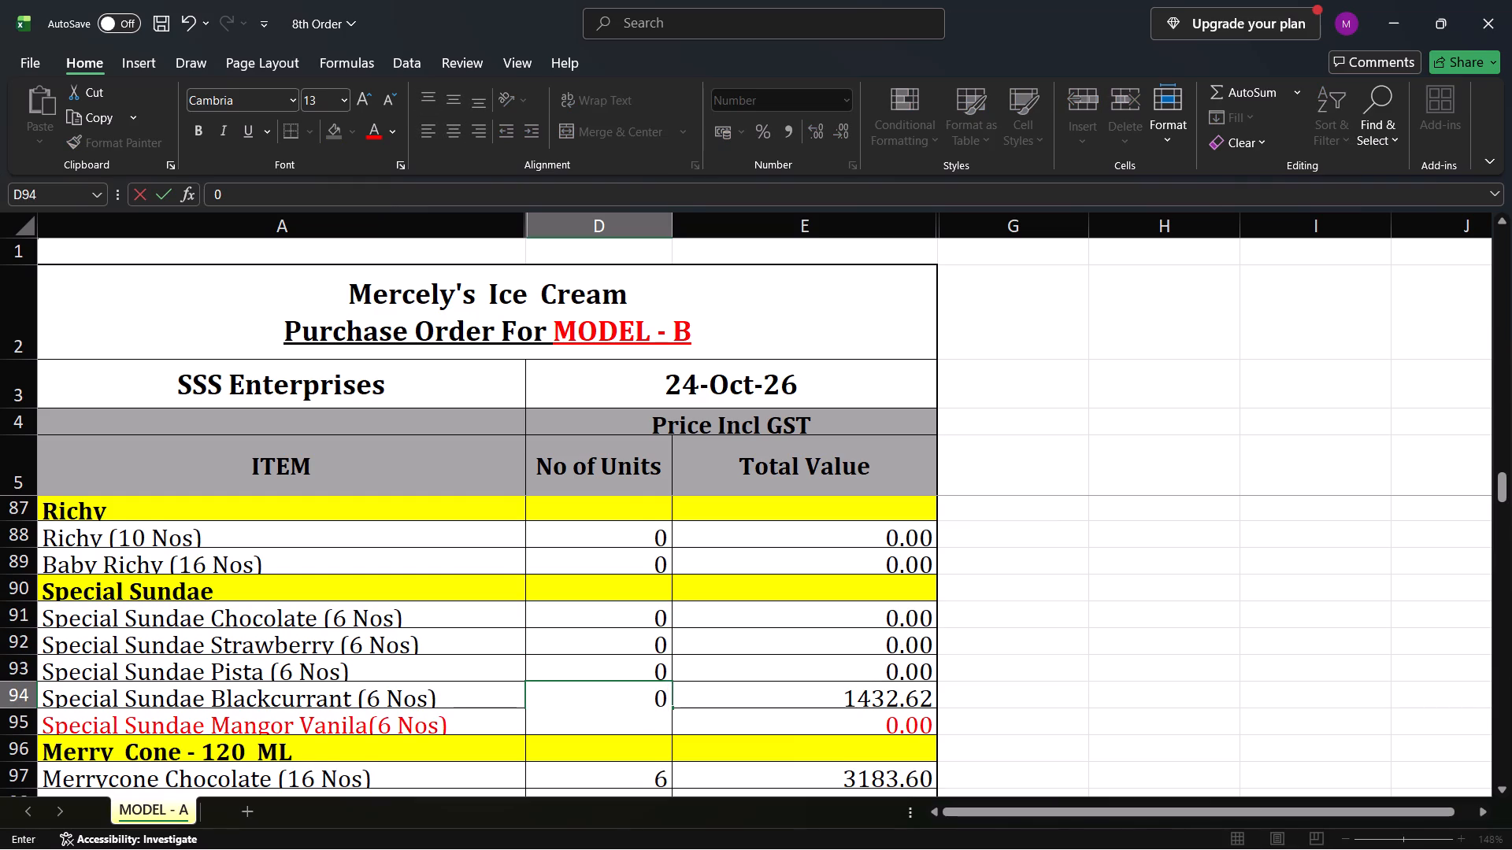
pyautogui.press('Down')
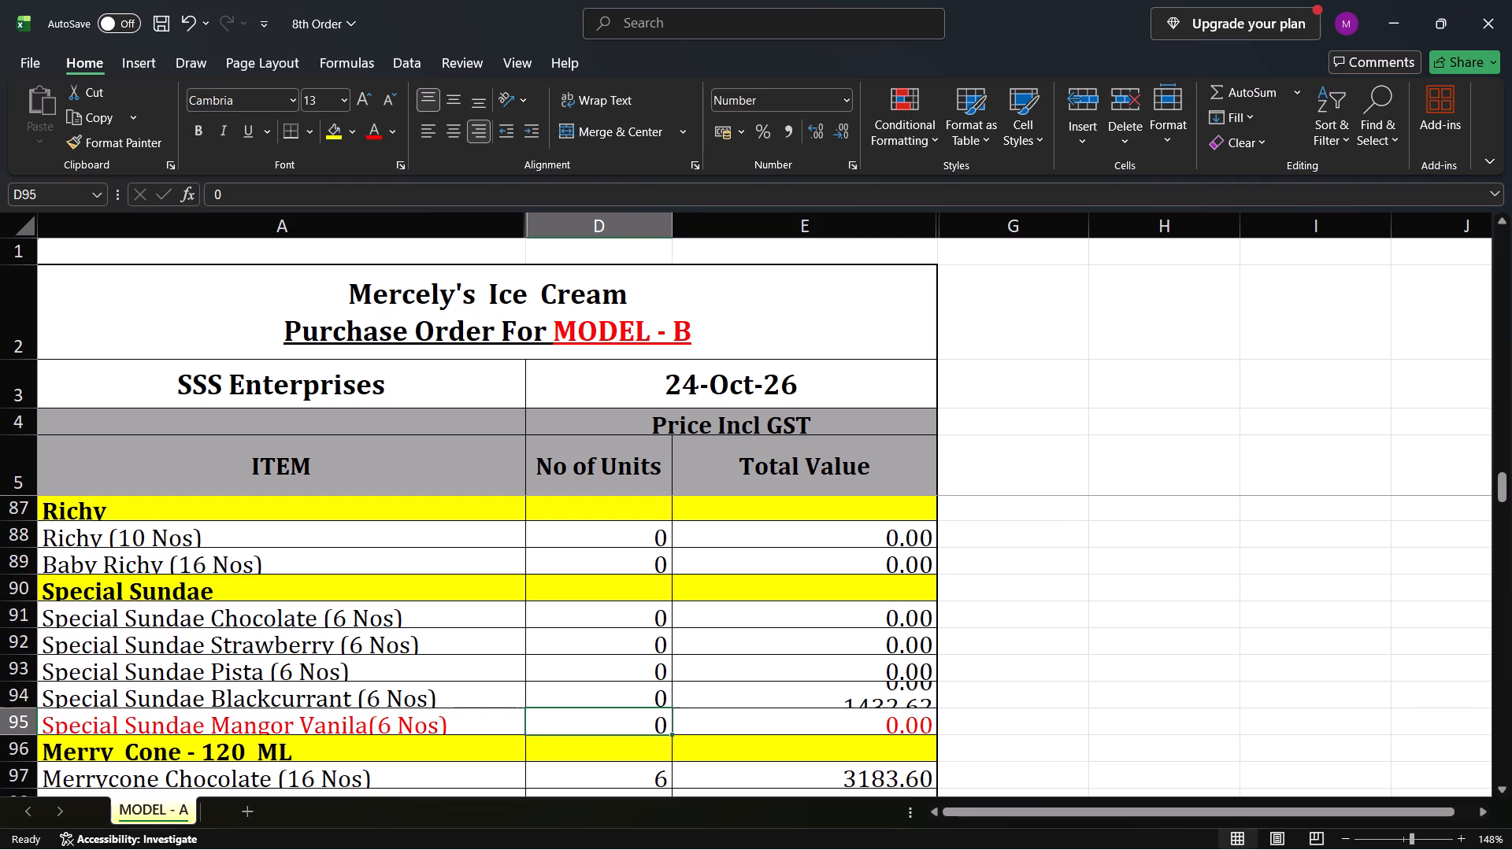
# Set the number of units to 0 for the 120 ML Merrycone Chocolate, ButterScotch and Vanilla and the Velvetine Cone After Dark.
pyautogui.scroll(-2, 635, 628)
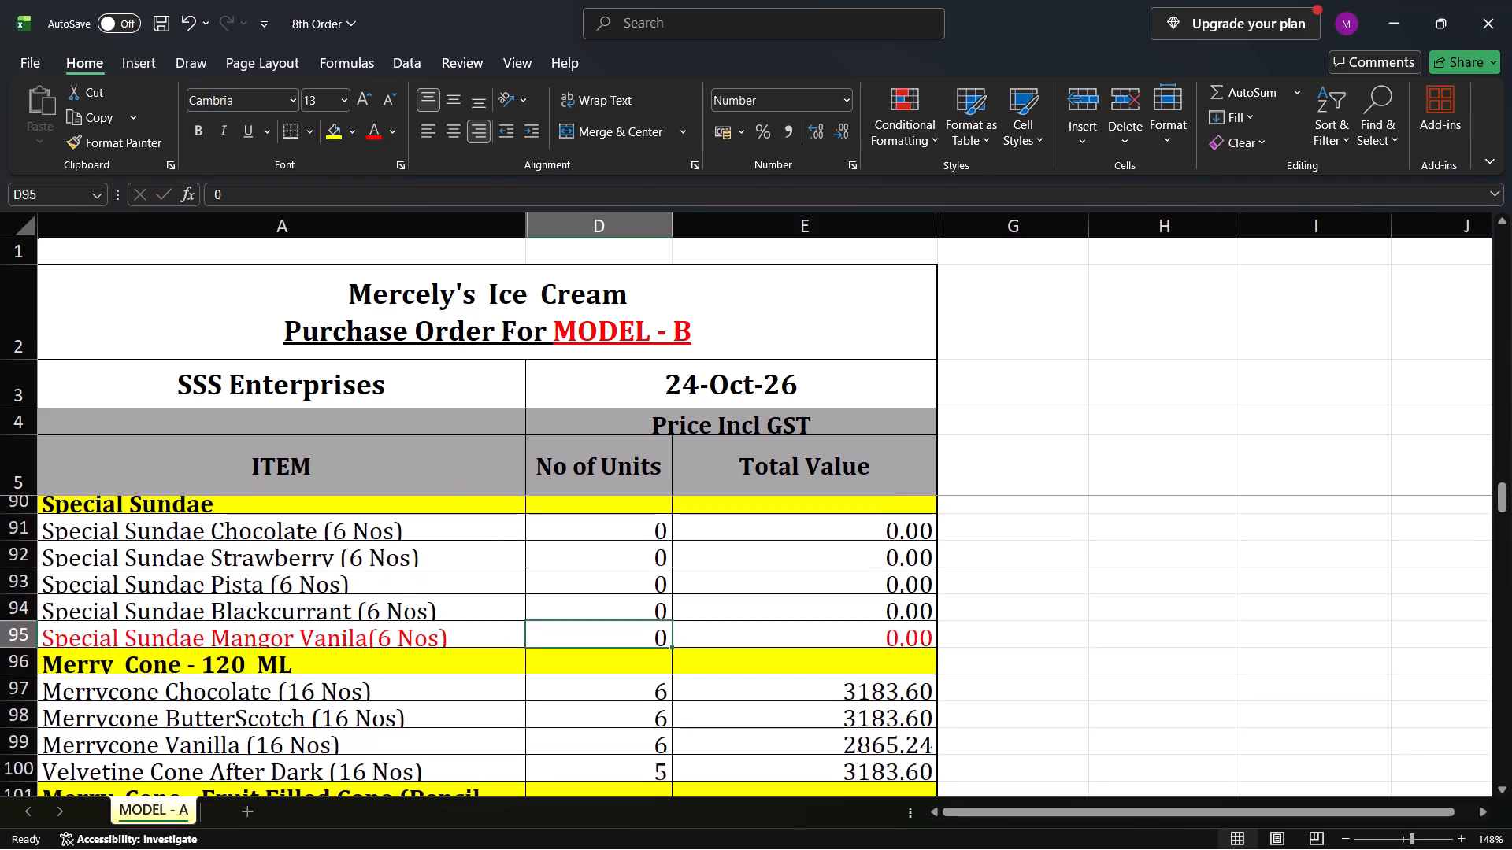
pyautogui.click(633, 604)
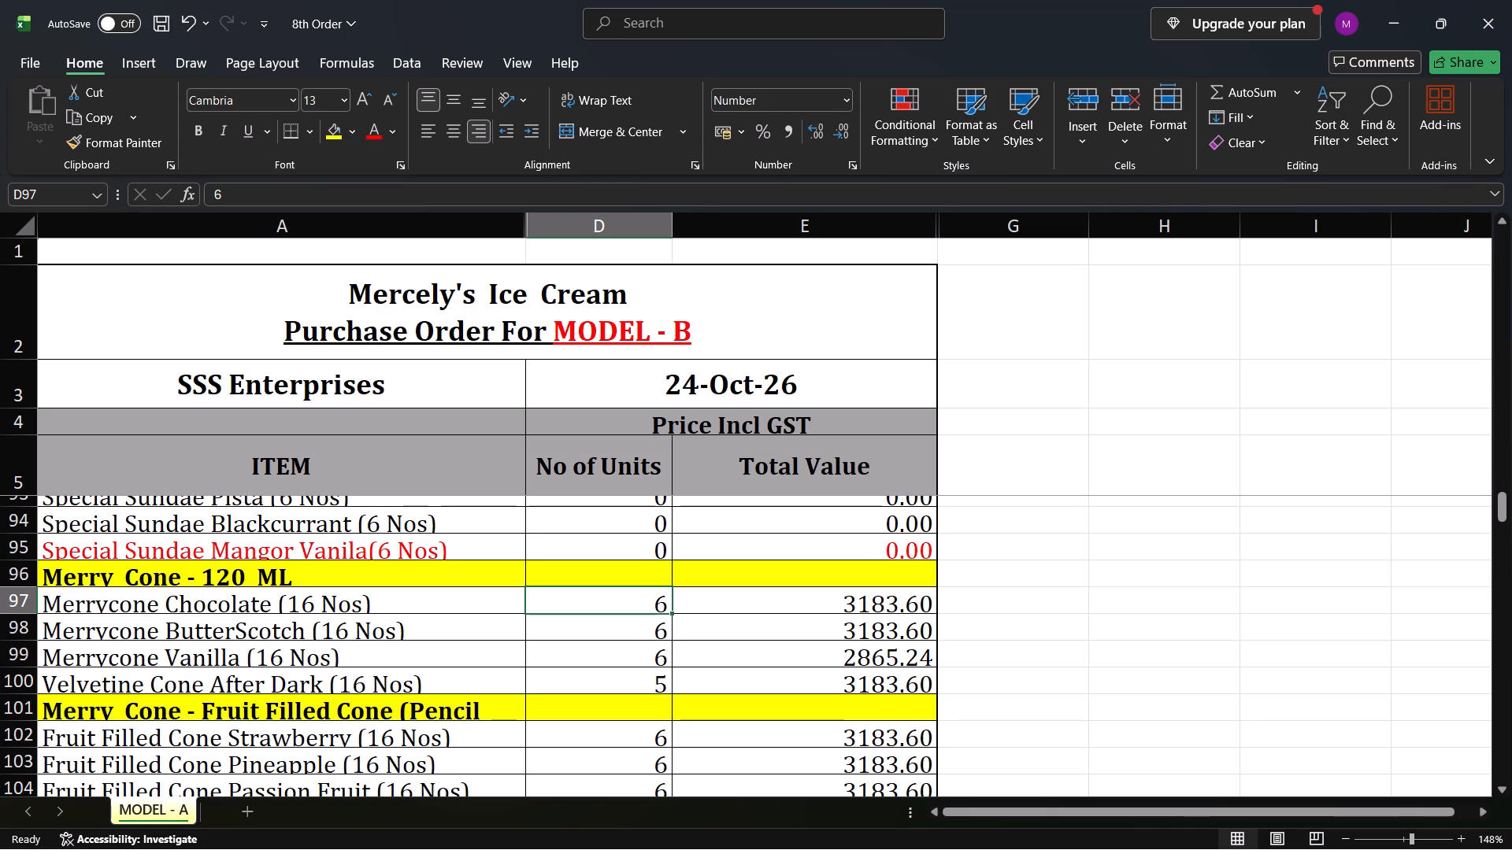
pyautogui.press('0')
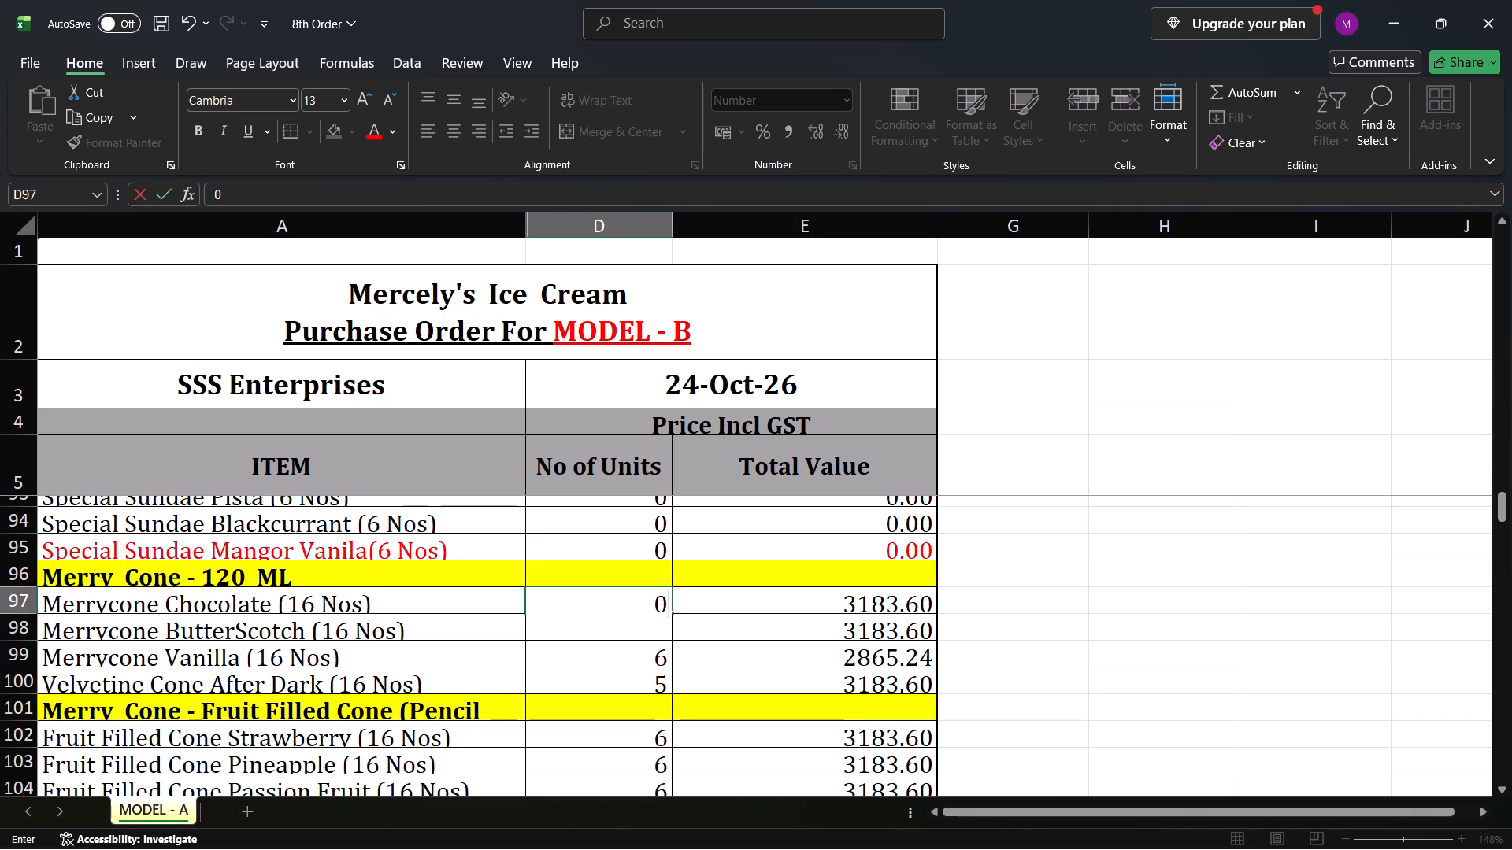
pyautogui.press('Down')
pyautogui.press('0')
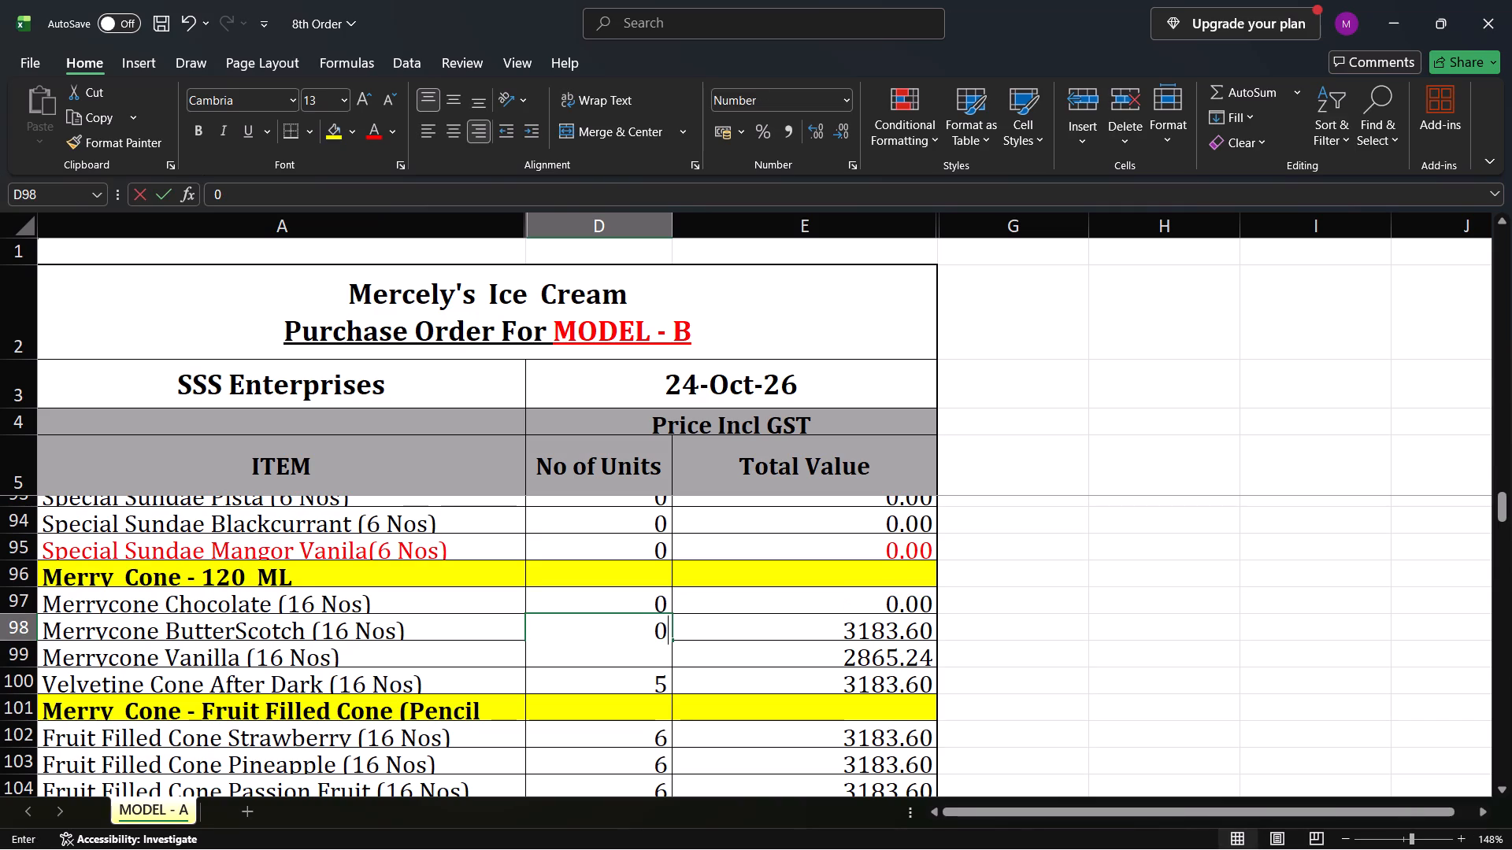
pyautogui.press('Down')
pyautogui.press('0')
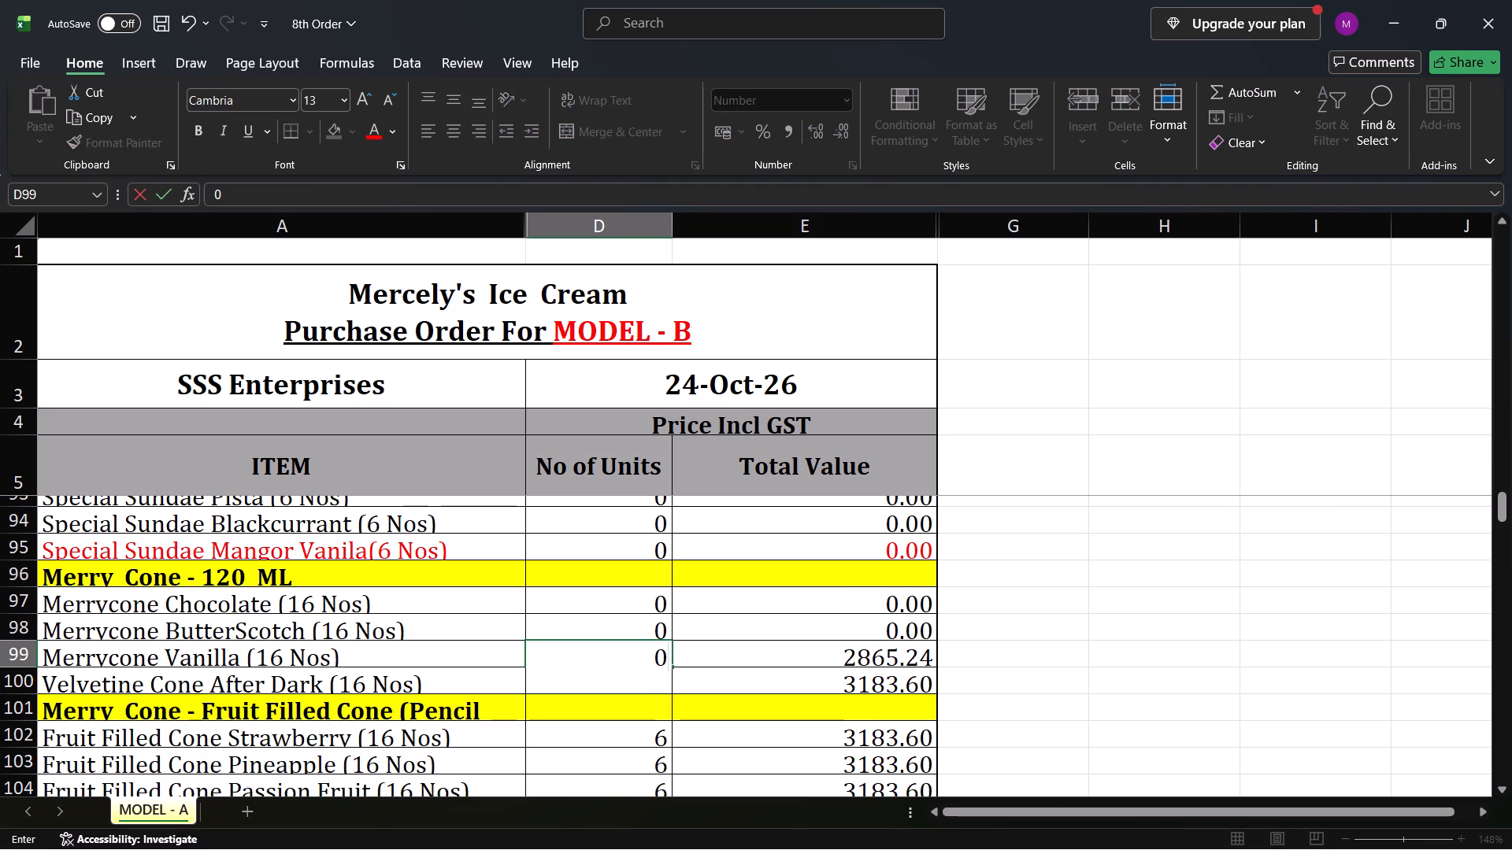
pyautogui.press('Down')
pyautogui.press('0')
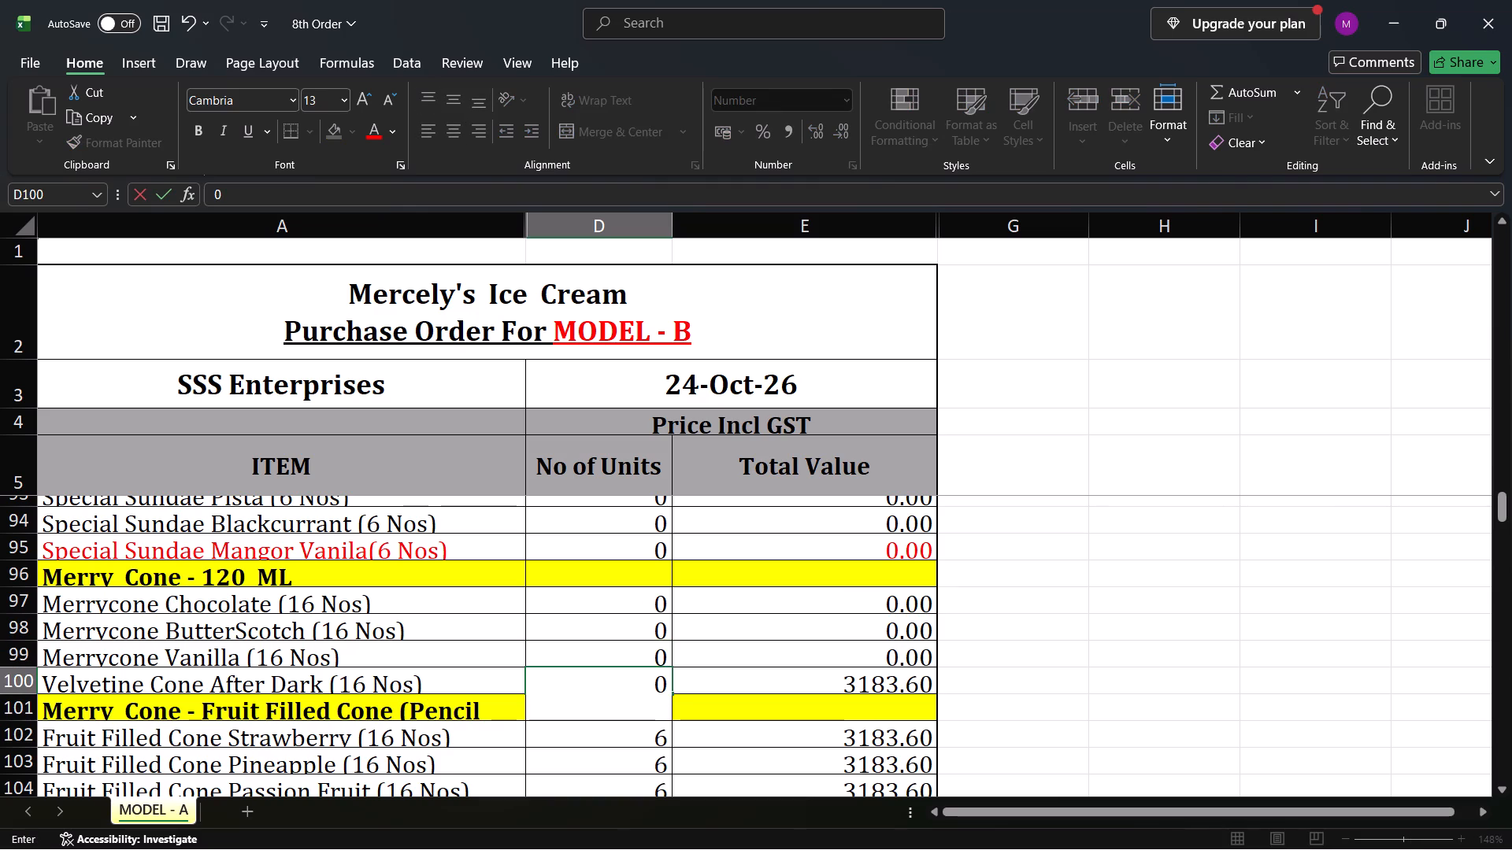
pyautogui.press('Down')
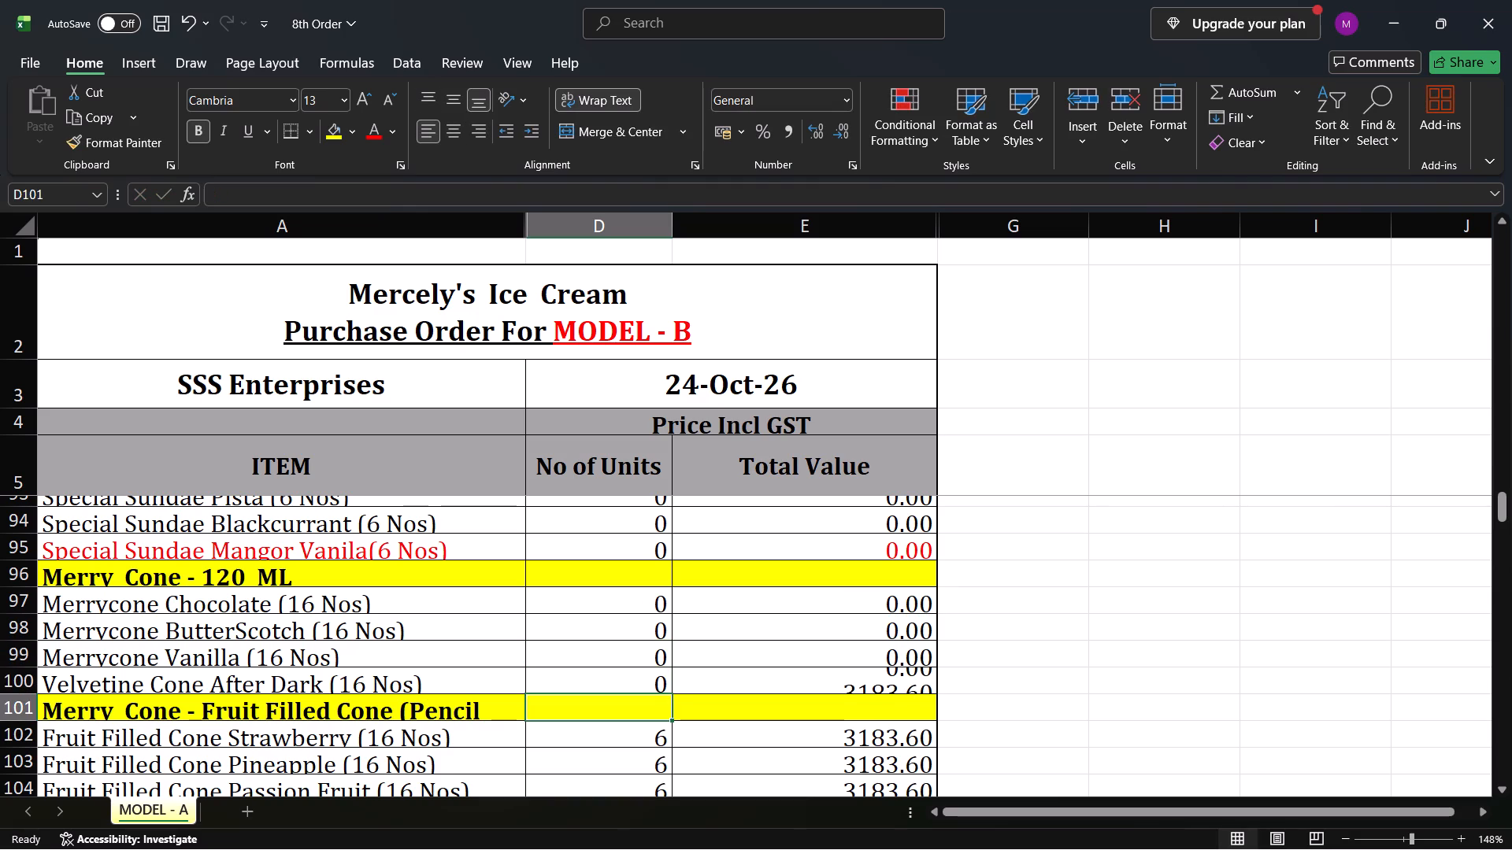
# Set the number of units to 0 for the Fruit Filled Cones Strawberry, Pineapple, Passion Fruit, Kiwi and Blueberry.
pyautogui.press('Down')
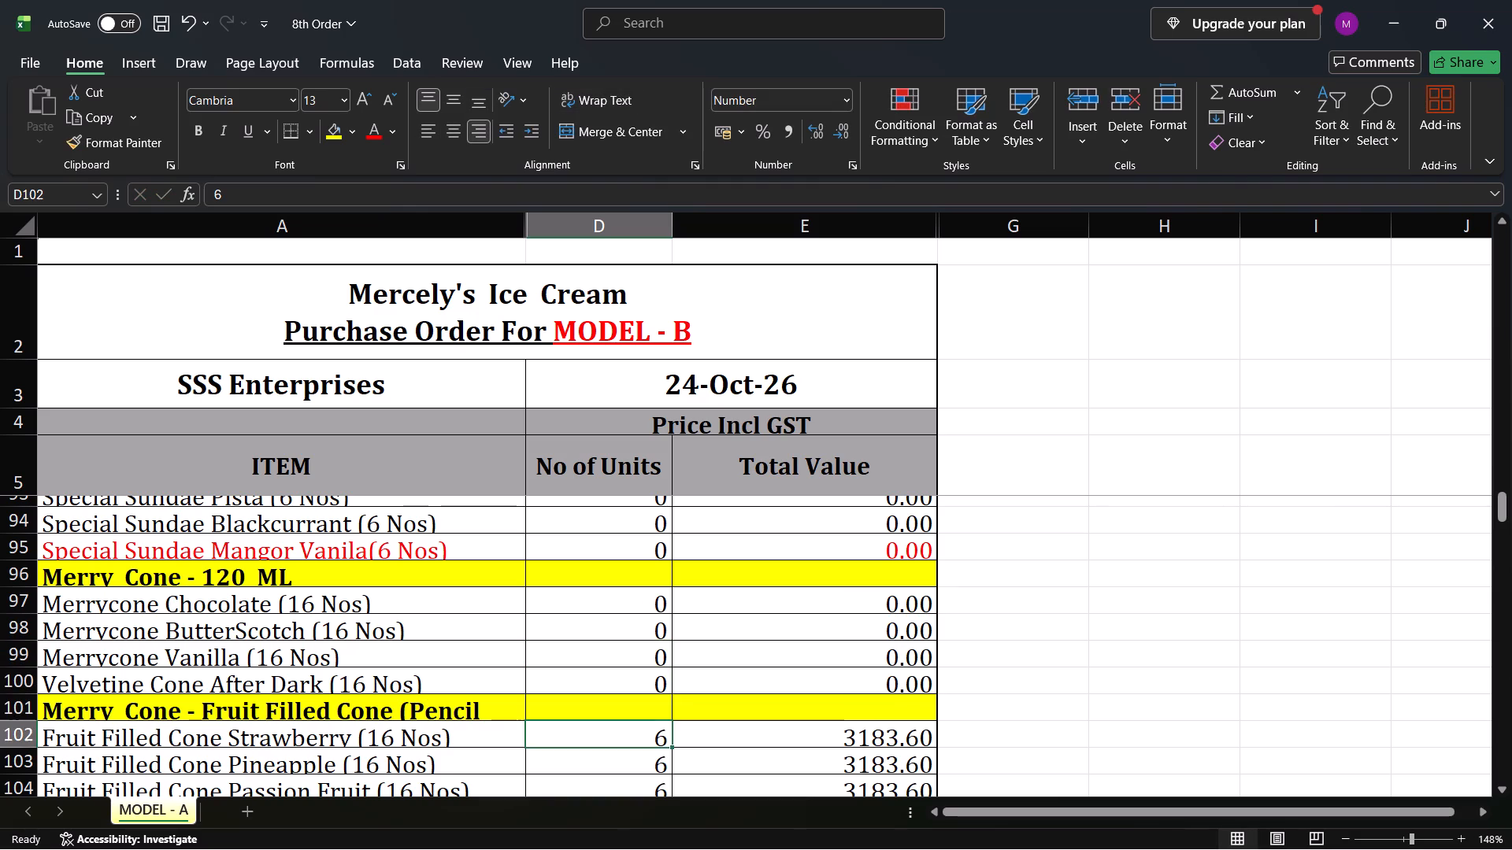
pyautogui.press('0')
pyautogui.press('Down')
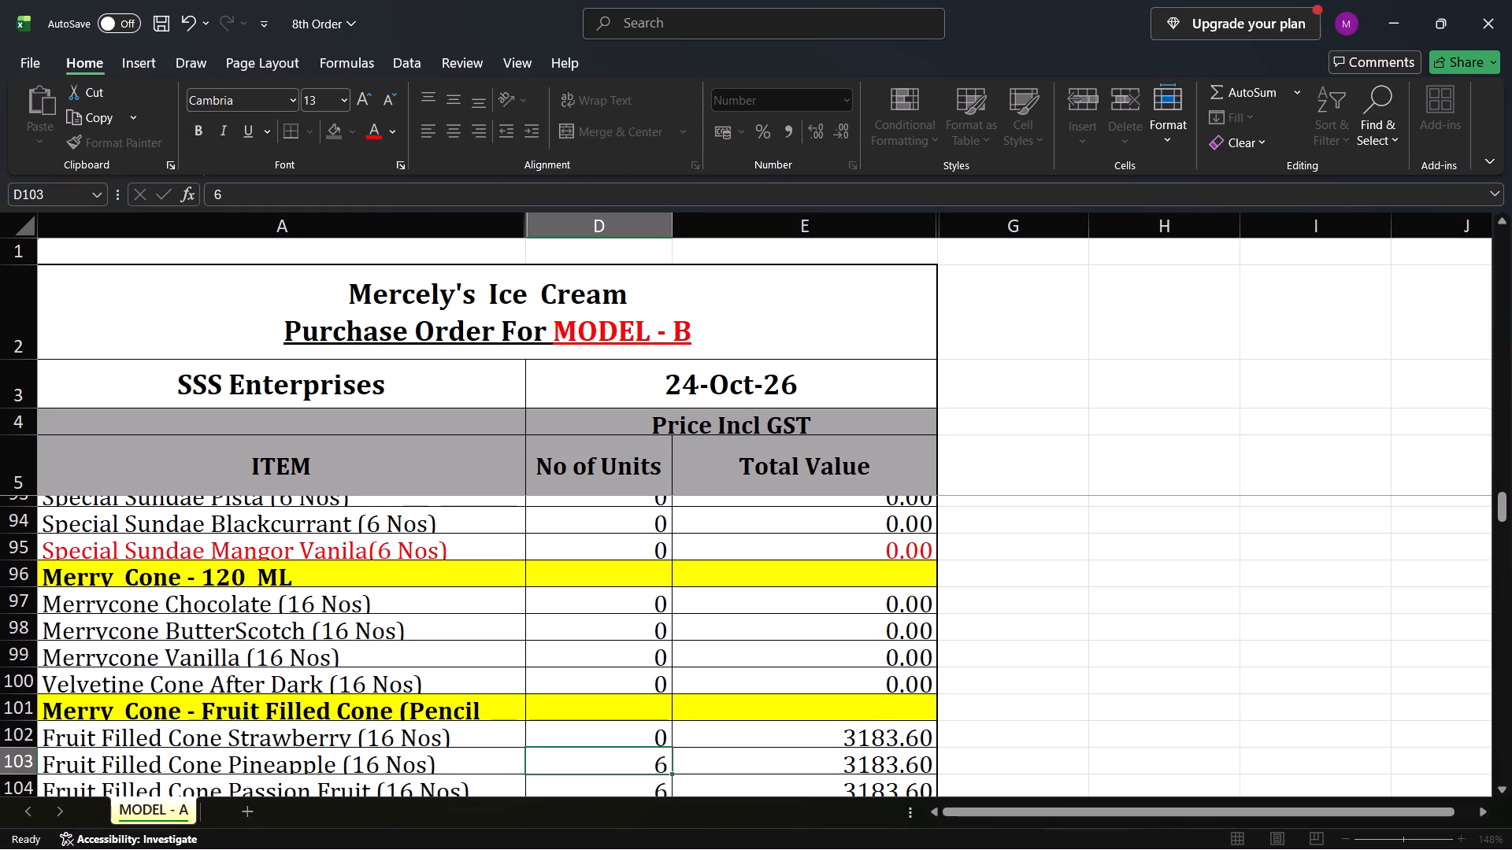
pyautogui.press('0')
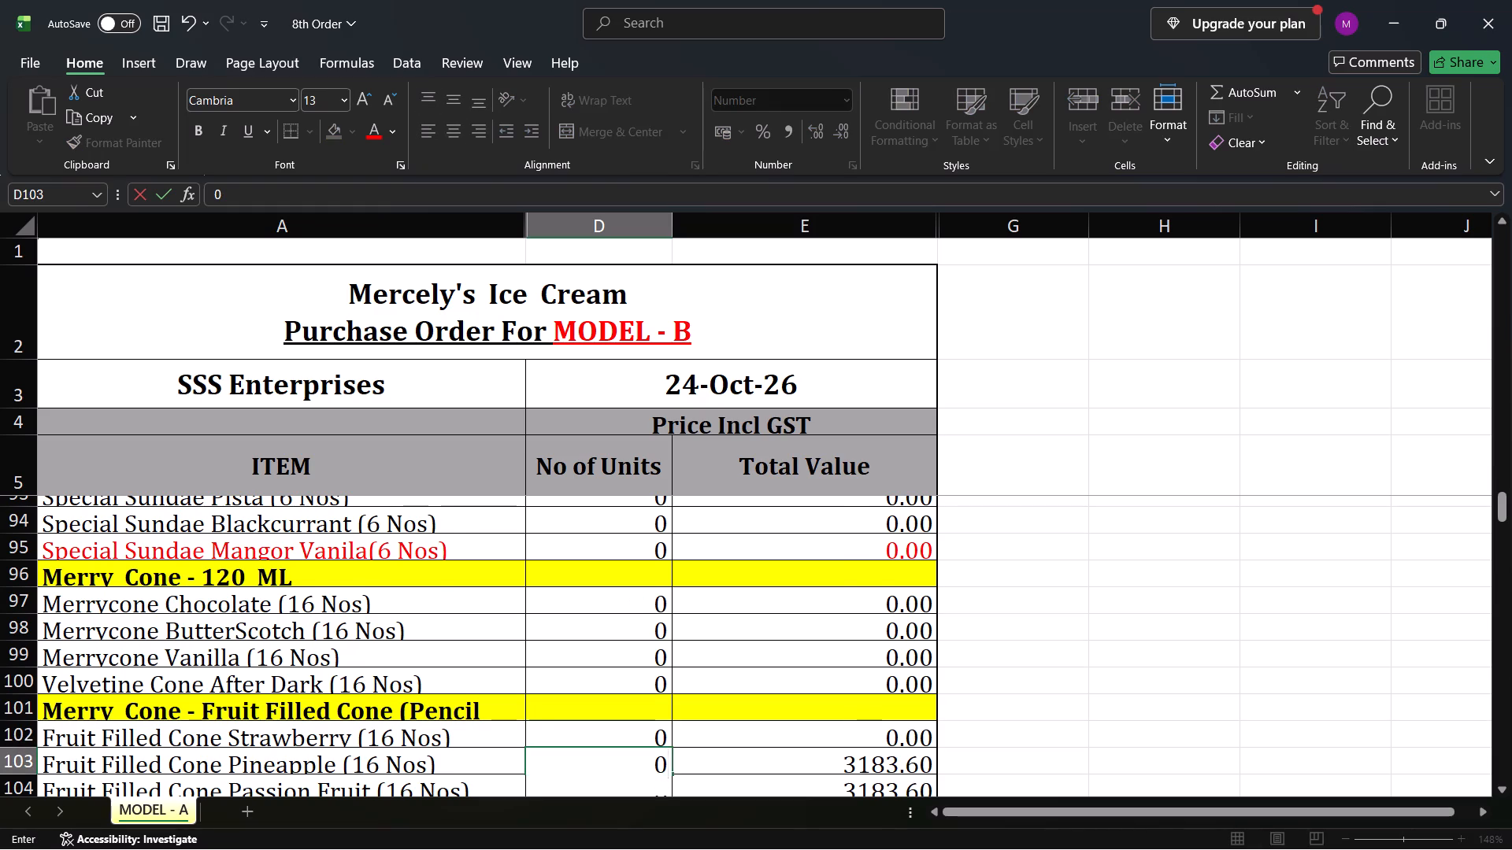
pyautogui.scroll(-3, 612, 610)
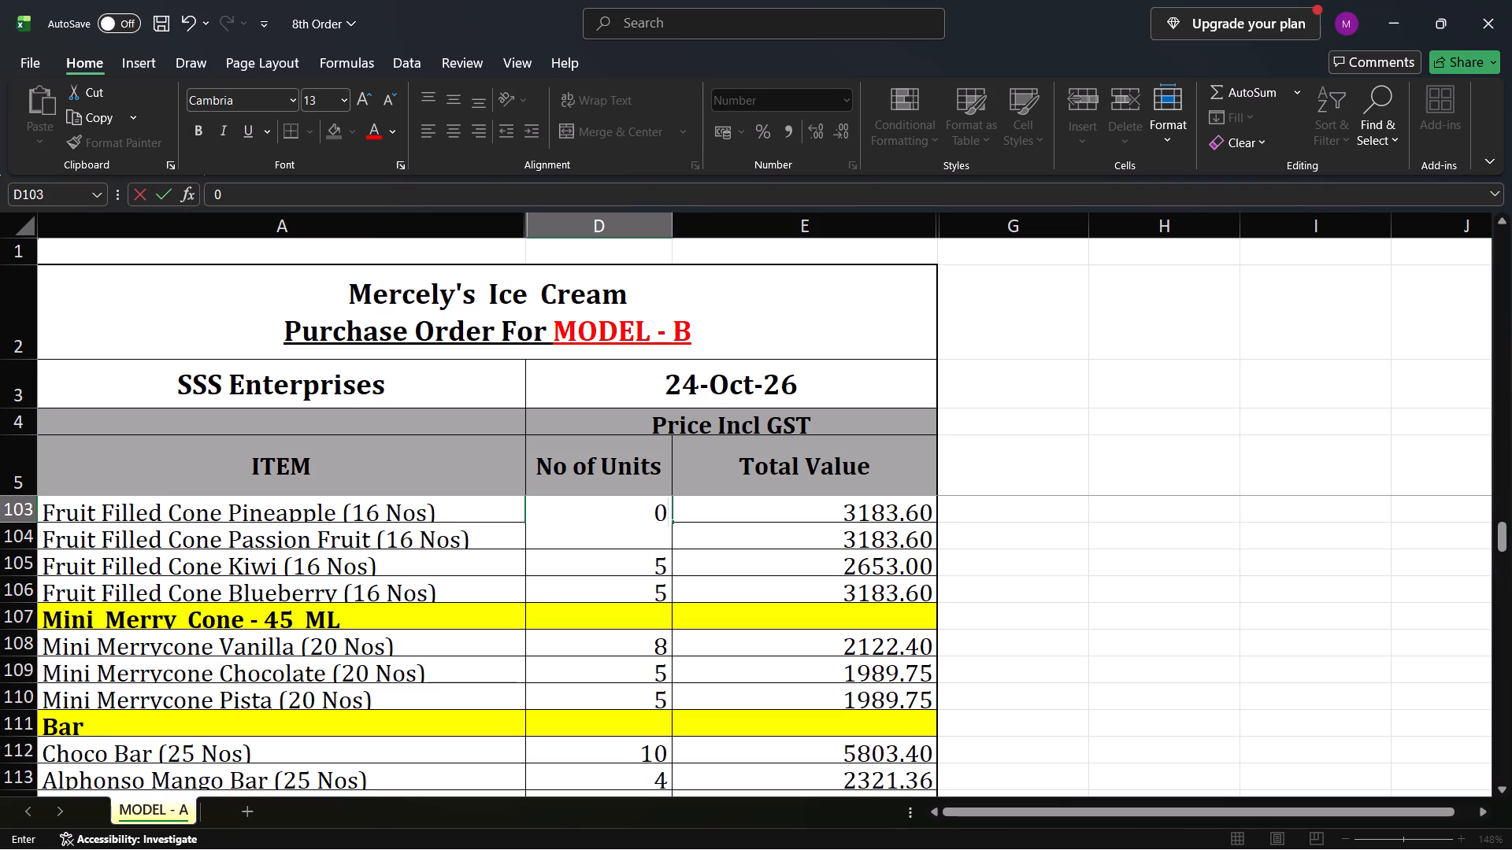
pyautogui.press('Down')
pyautogui.press('0')
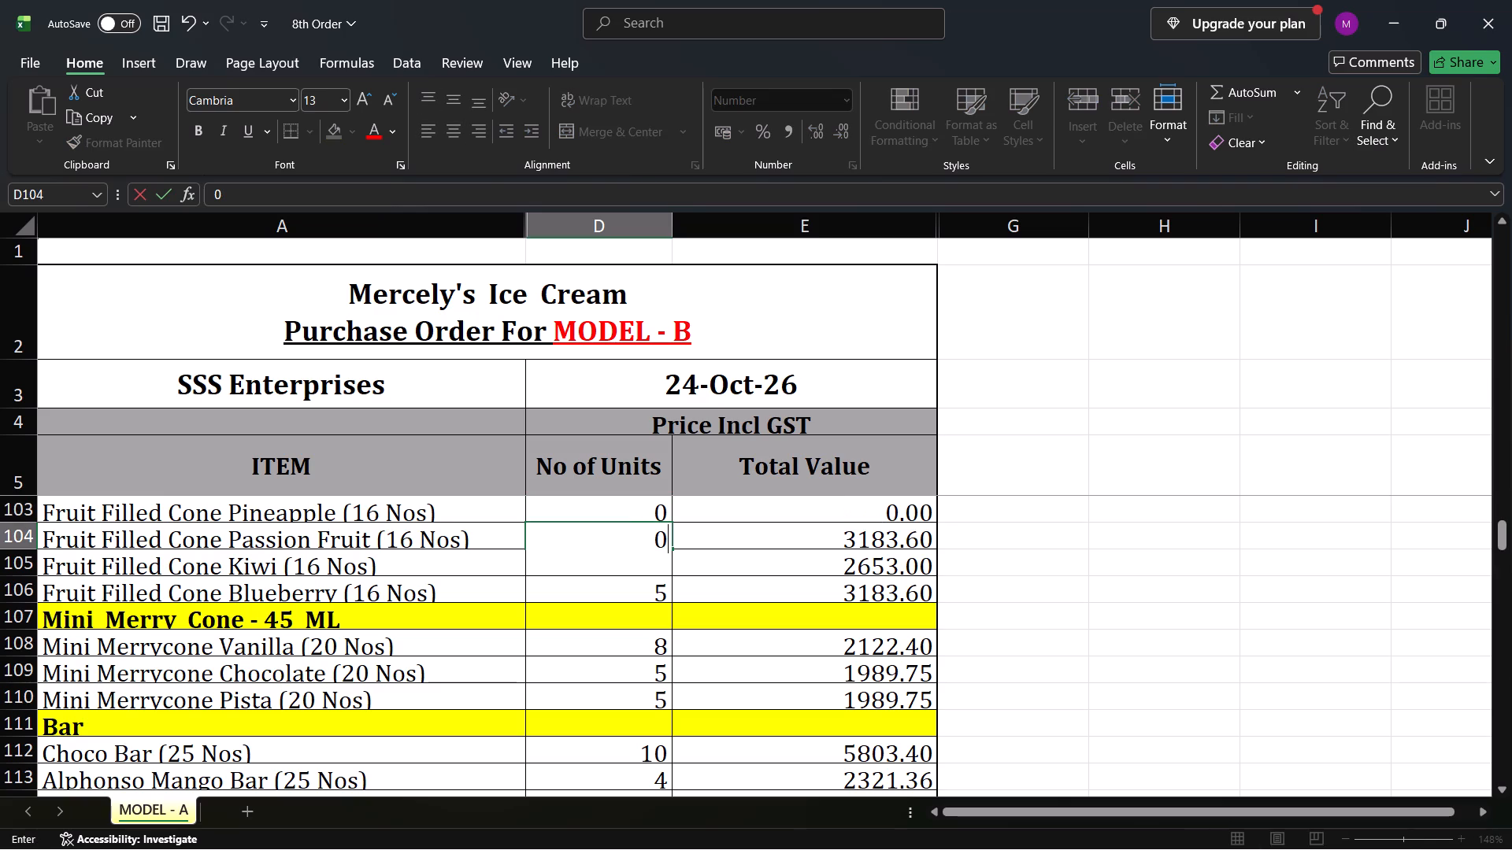
pyautogui.press('Down')
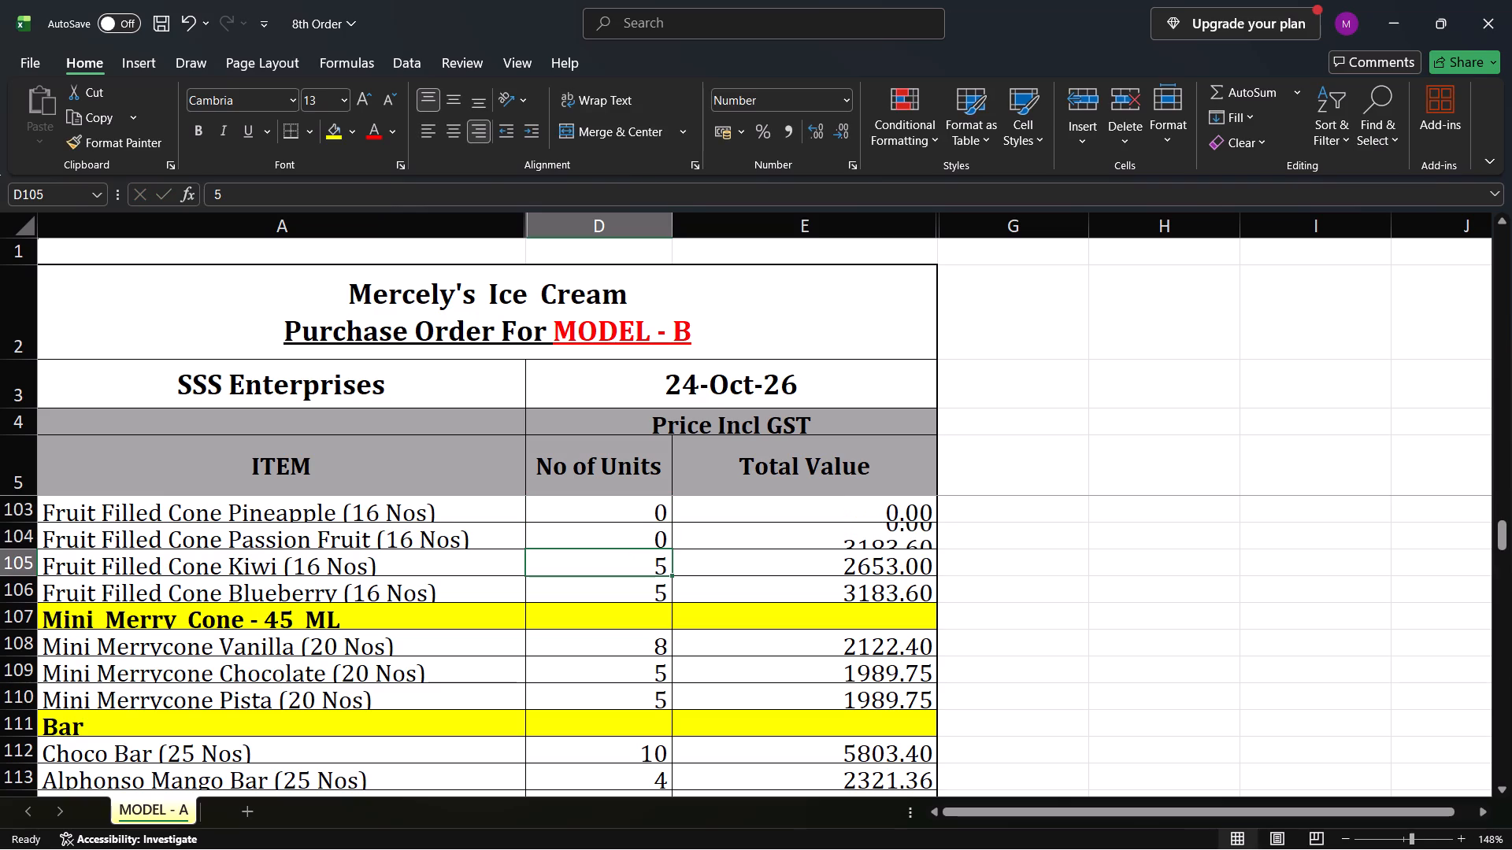
pyautogui.press('0')
pyautogui.press('Down')
pyautogui.press('0')
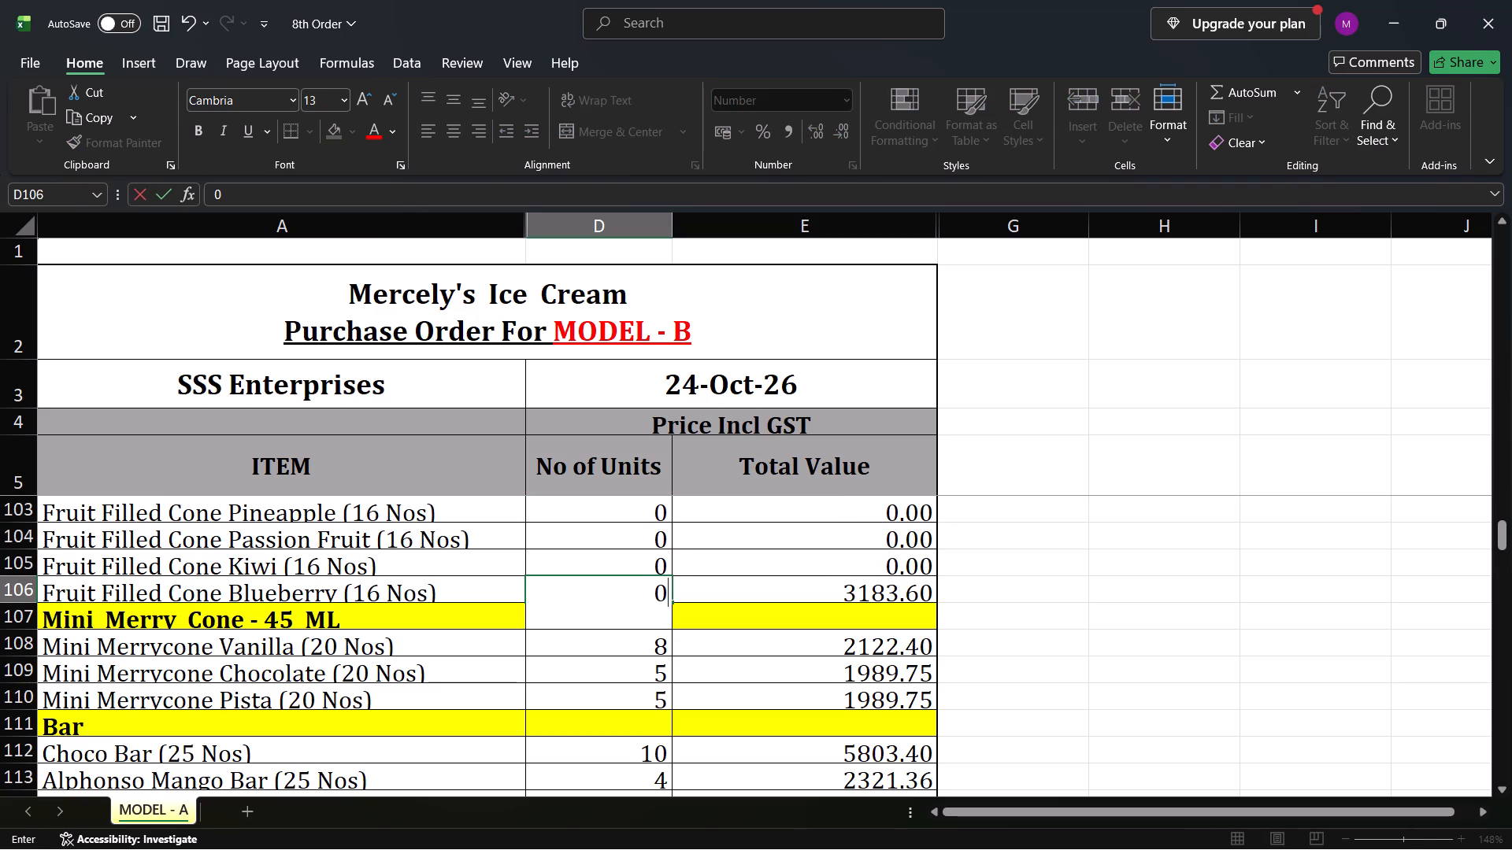
pyautogui.press('Down')
# Set the number of units to 0 for the 45 ML Mini Merrycones Vanilla, Chocolate and Pista.
pyautogui.press('Down')
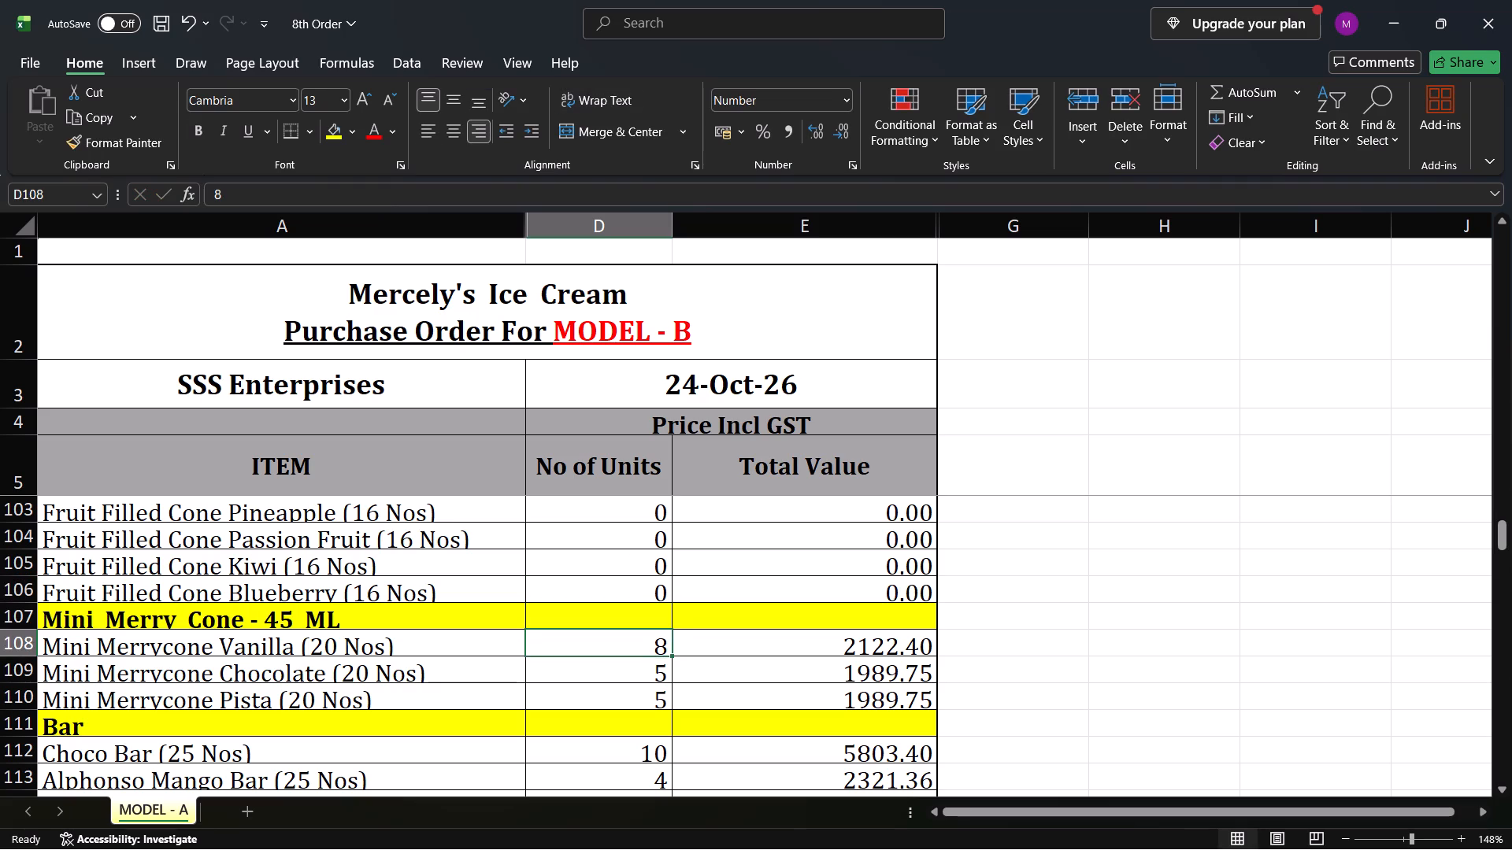
pyautogui.press('0')
pyautogui.press('Down')
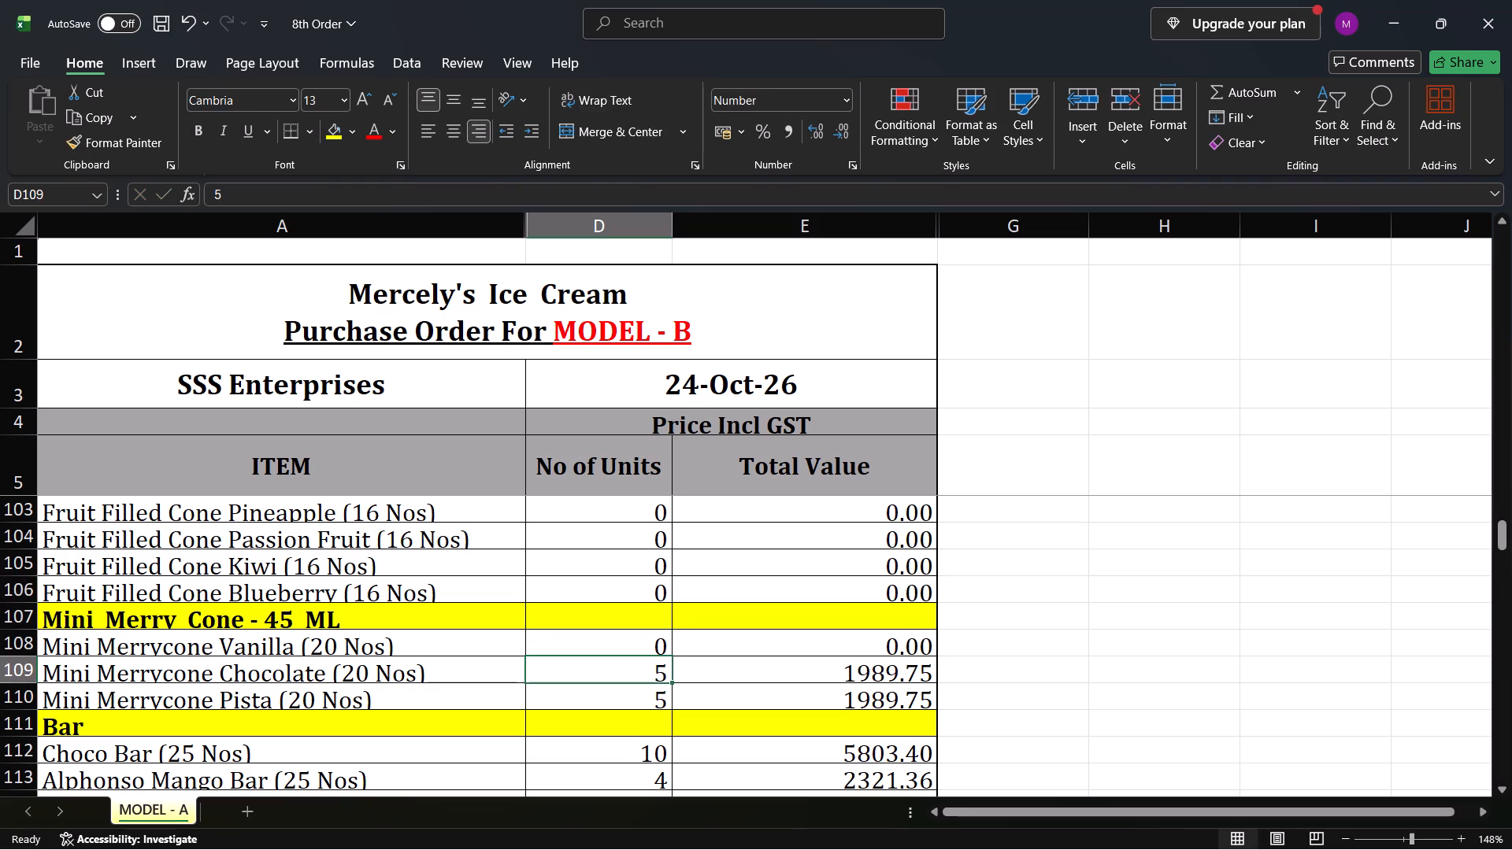
pyautogui.press('0')
pyautogui.press('Down')
pyautogui.press('0')
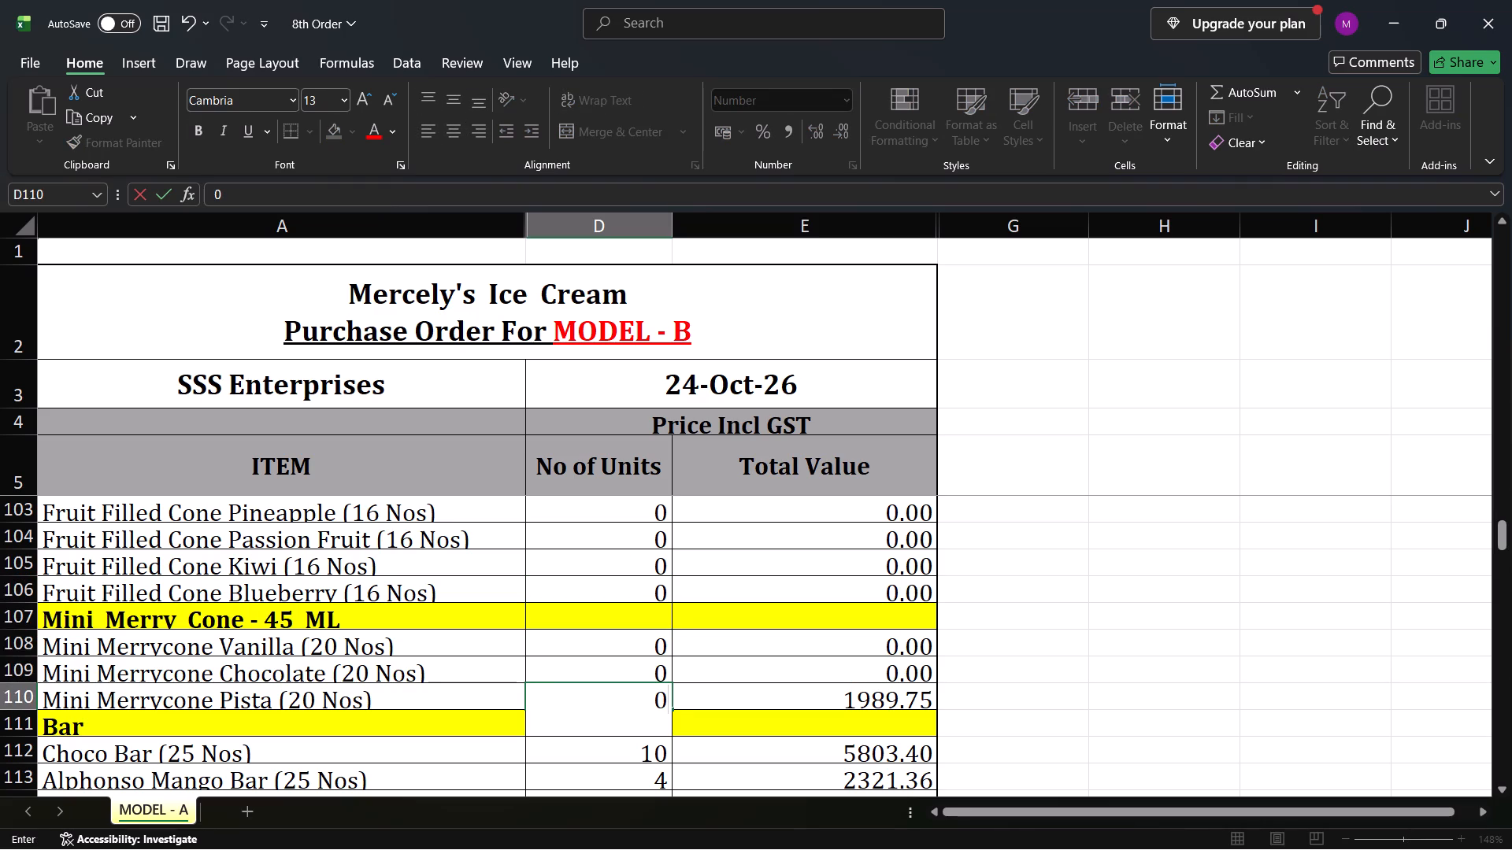
pyautogui.press('Down')
# Set the number of units to 0 for Choco Bar, Alphonso Mango Bar and Kulfi Bar in the Bar section.
pyautogui.press('Down')
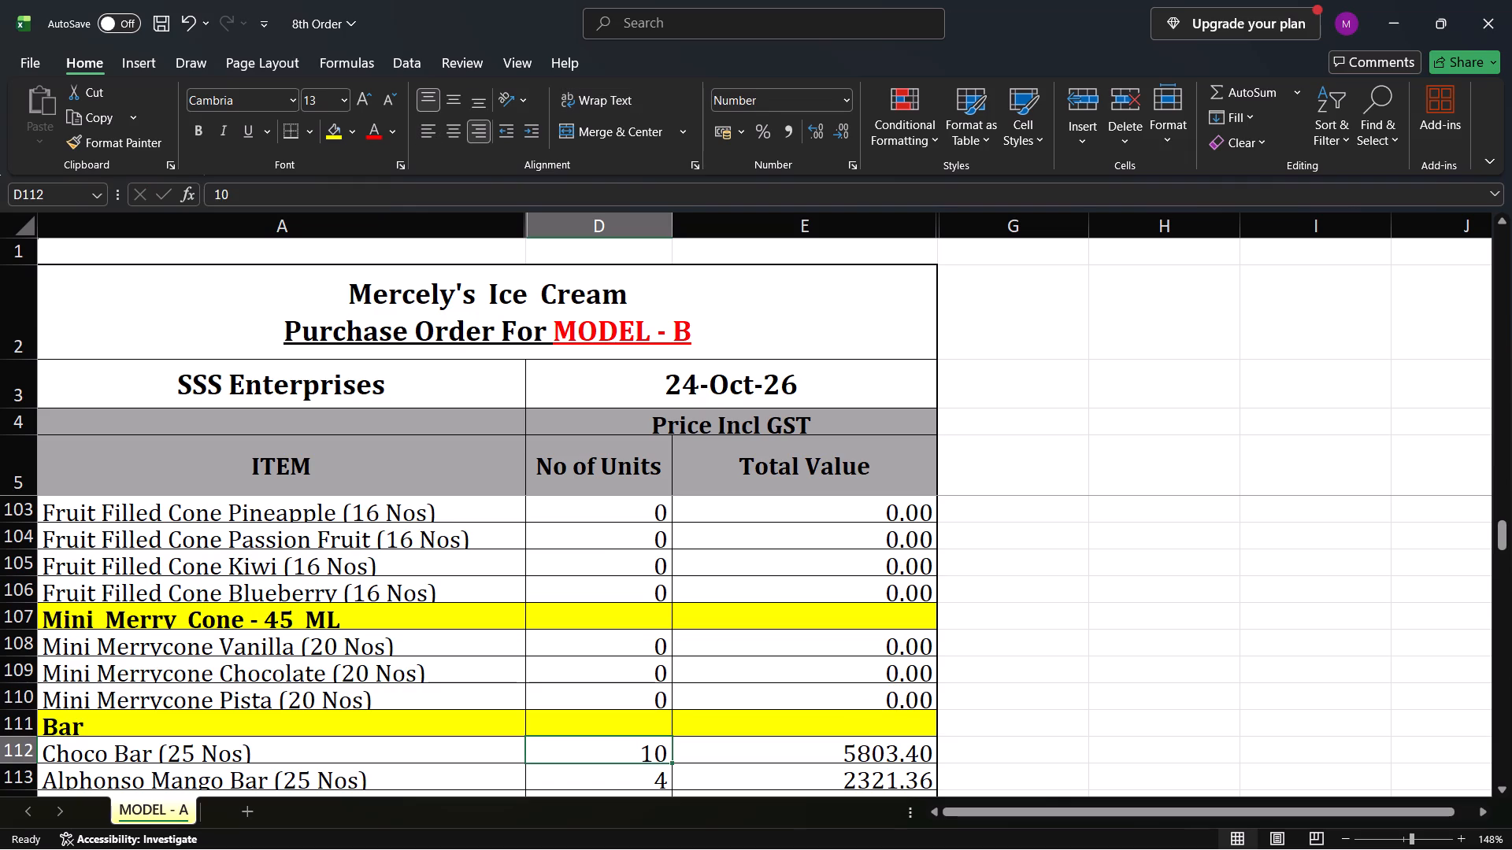
pyautogui.press('0')
pyautogui.press('Down')
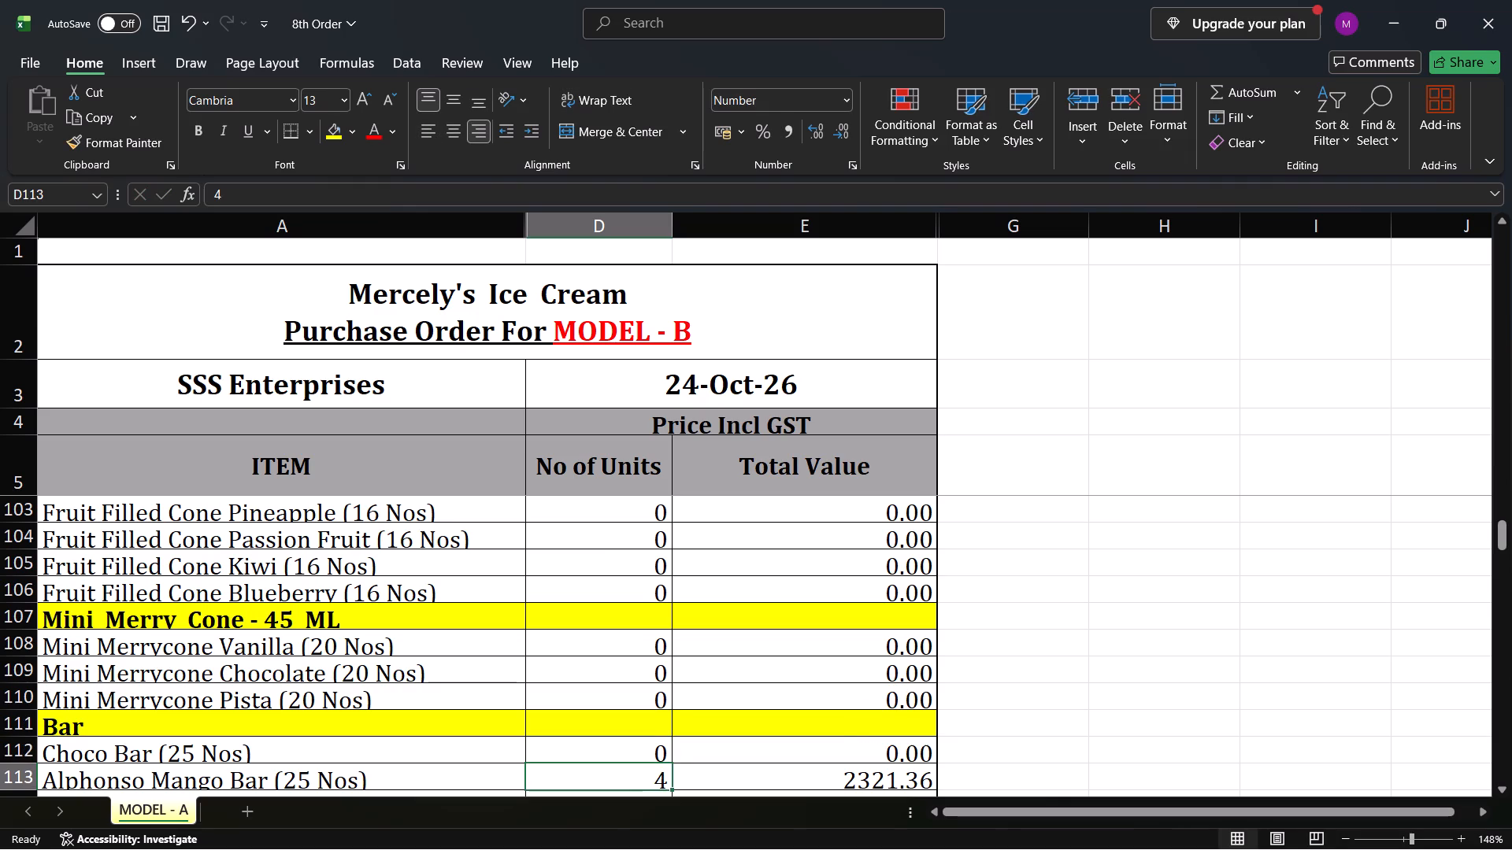
pyautogui.press('0')
pyautogui.scroll(-3, 625, 554)
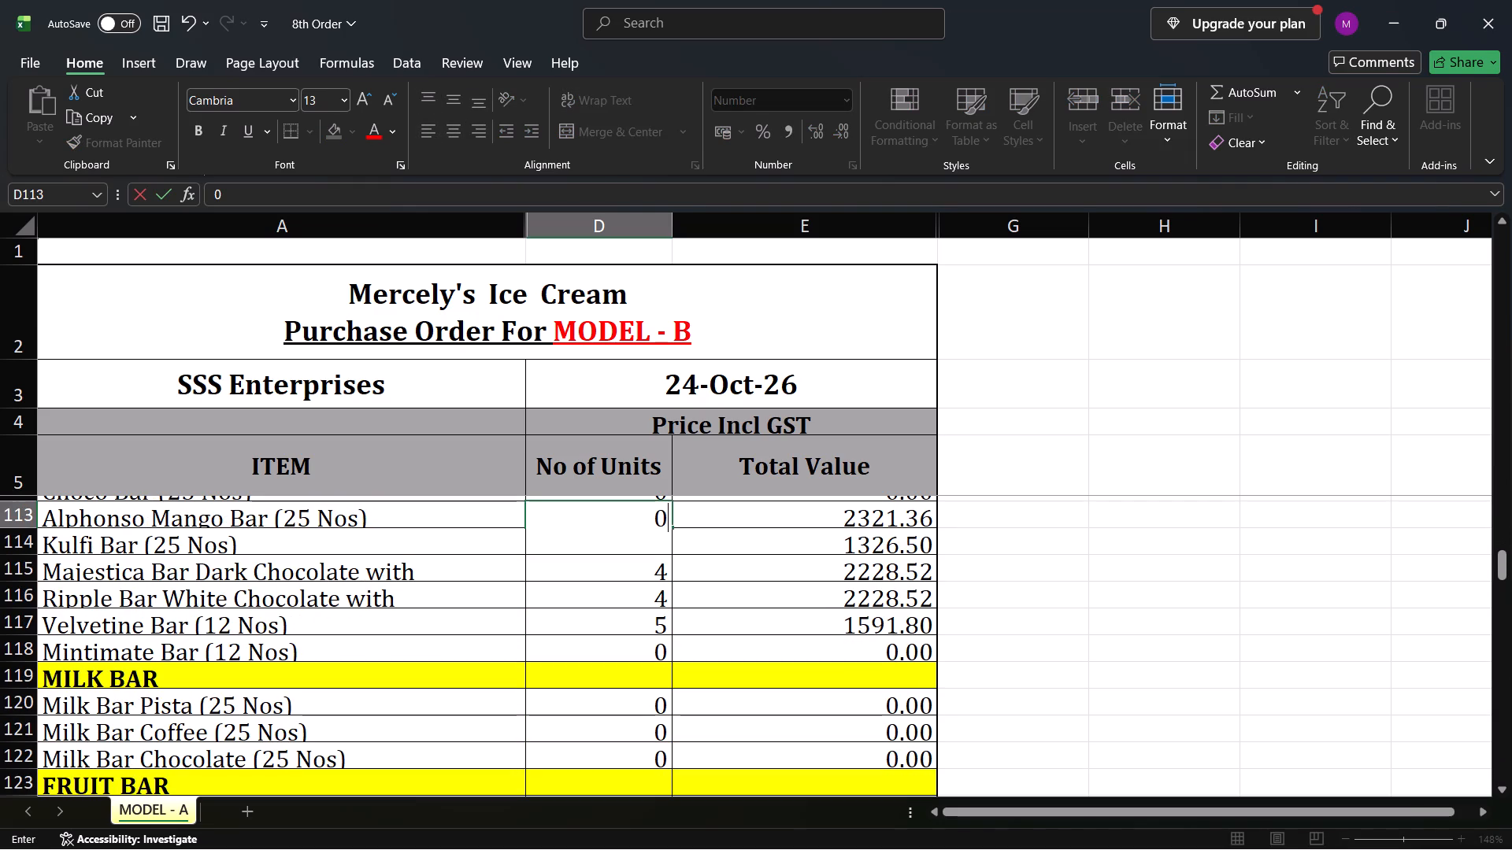
pyautogui.press('Down')
pyautogui.press('0')
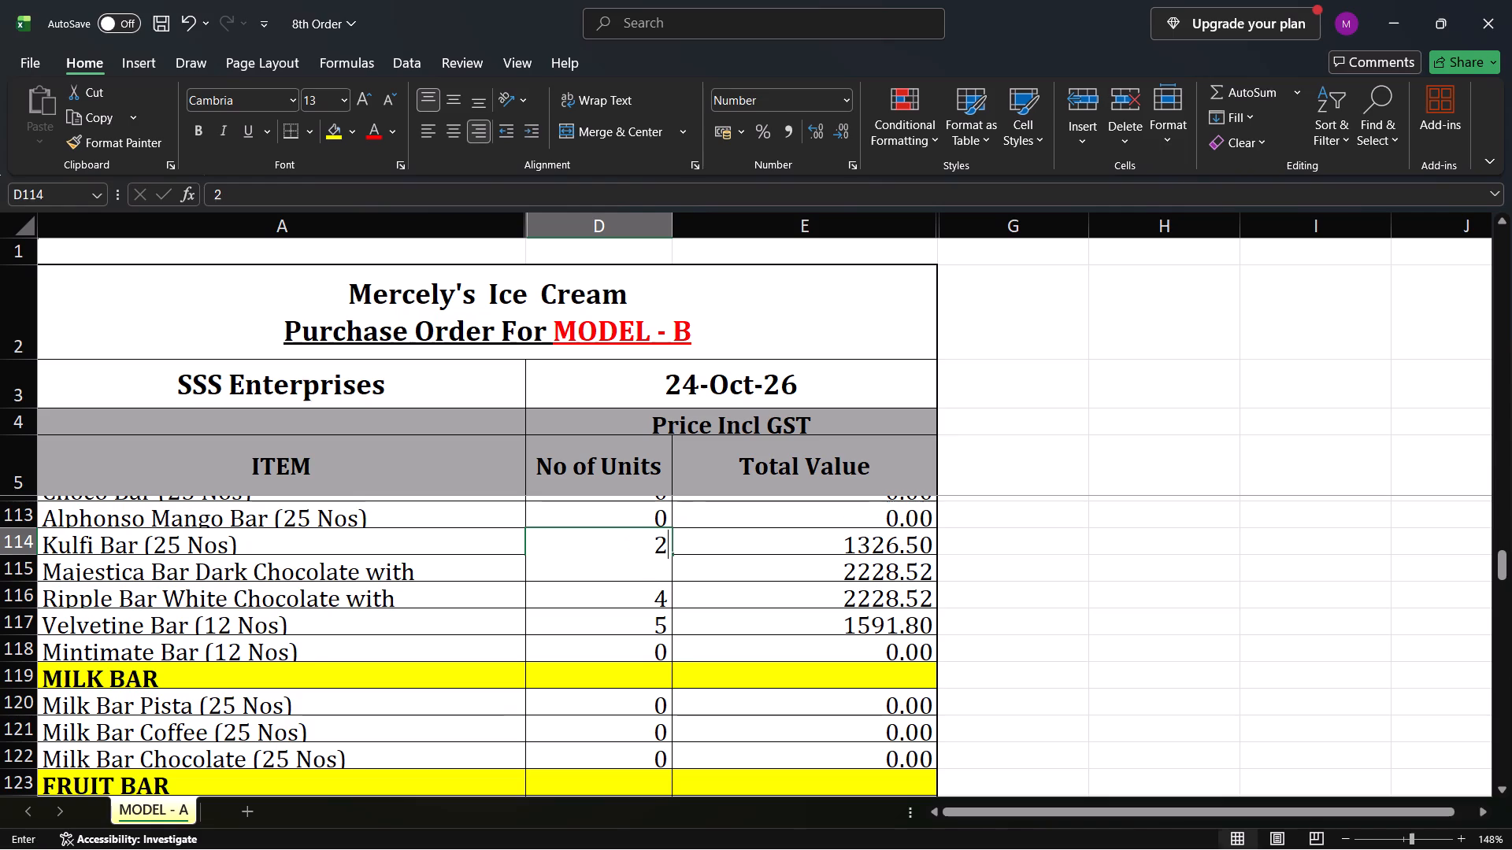
pyautogui.press('Down')
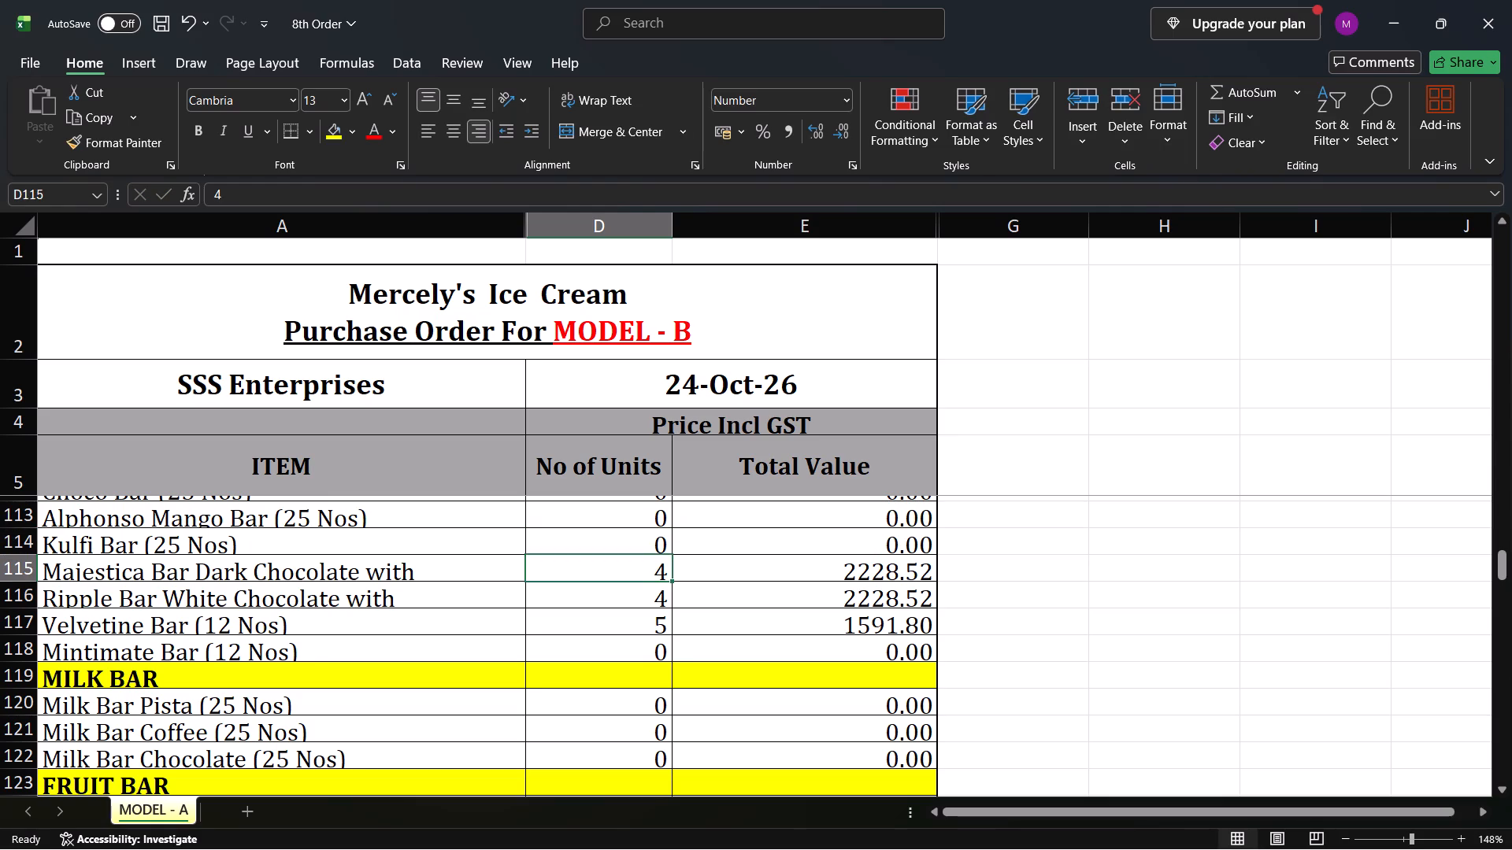
# Set the number of units to 0 for Majestica Bar Dark Chocolate, Ripple Bar White Chocolate, Velvetine Bar and Mintimate Bar.
pyautogui.press('0')
pyautogui.press('Down')
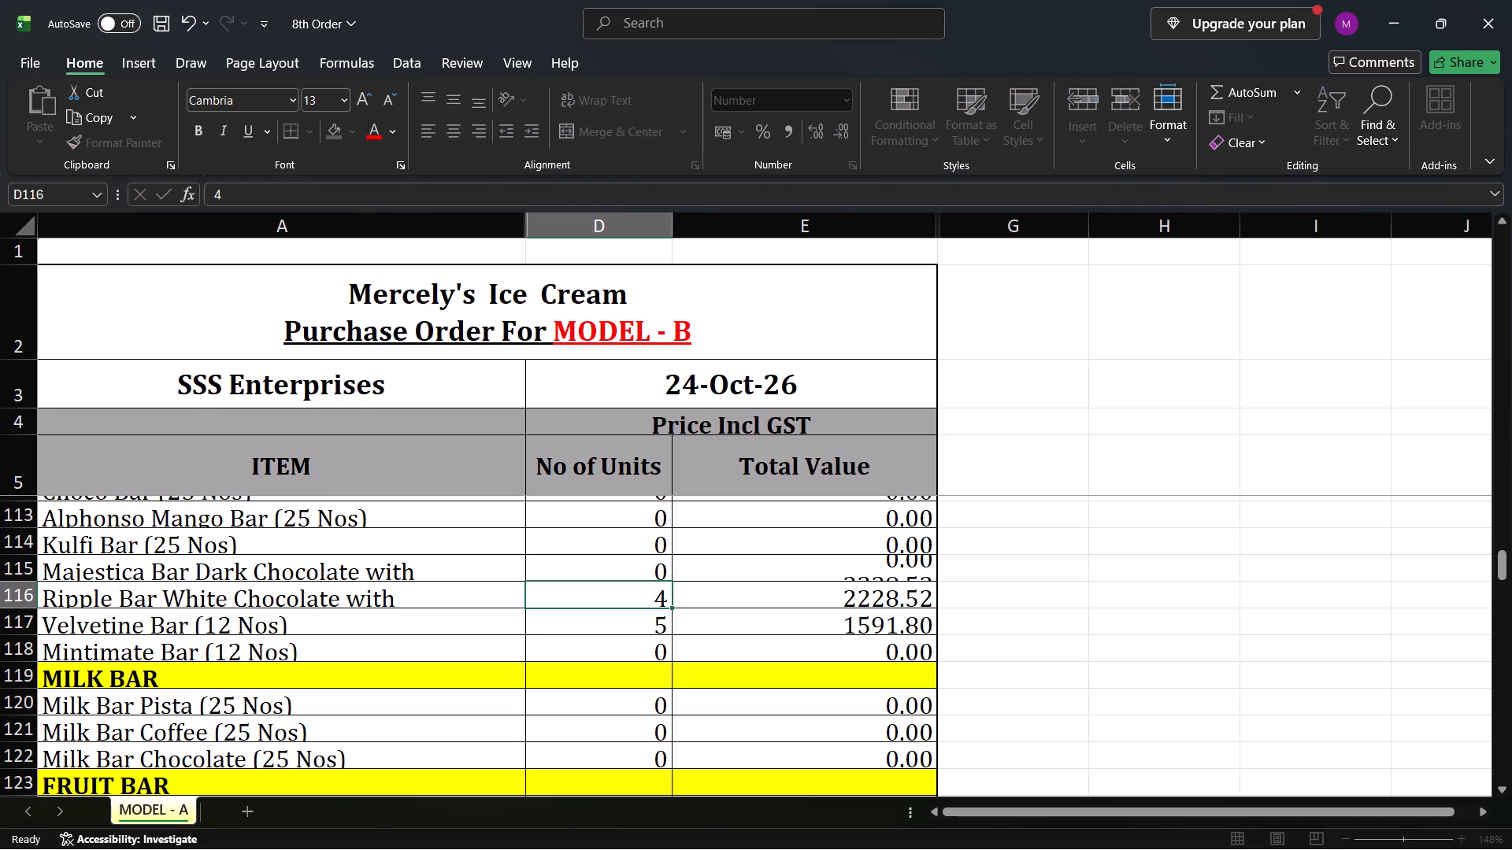
pyautogui.press('0')
pyautogui.press('Down')
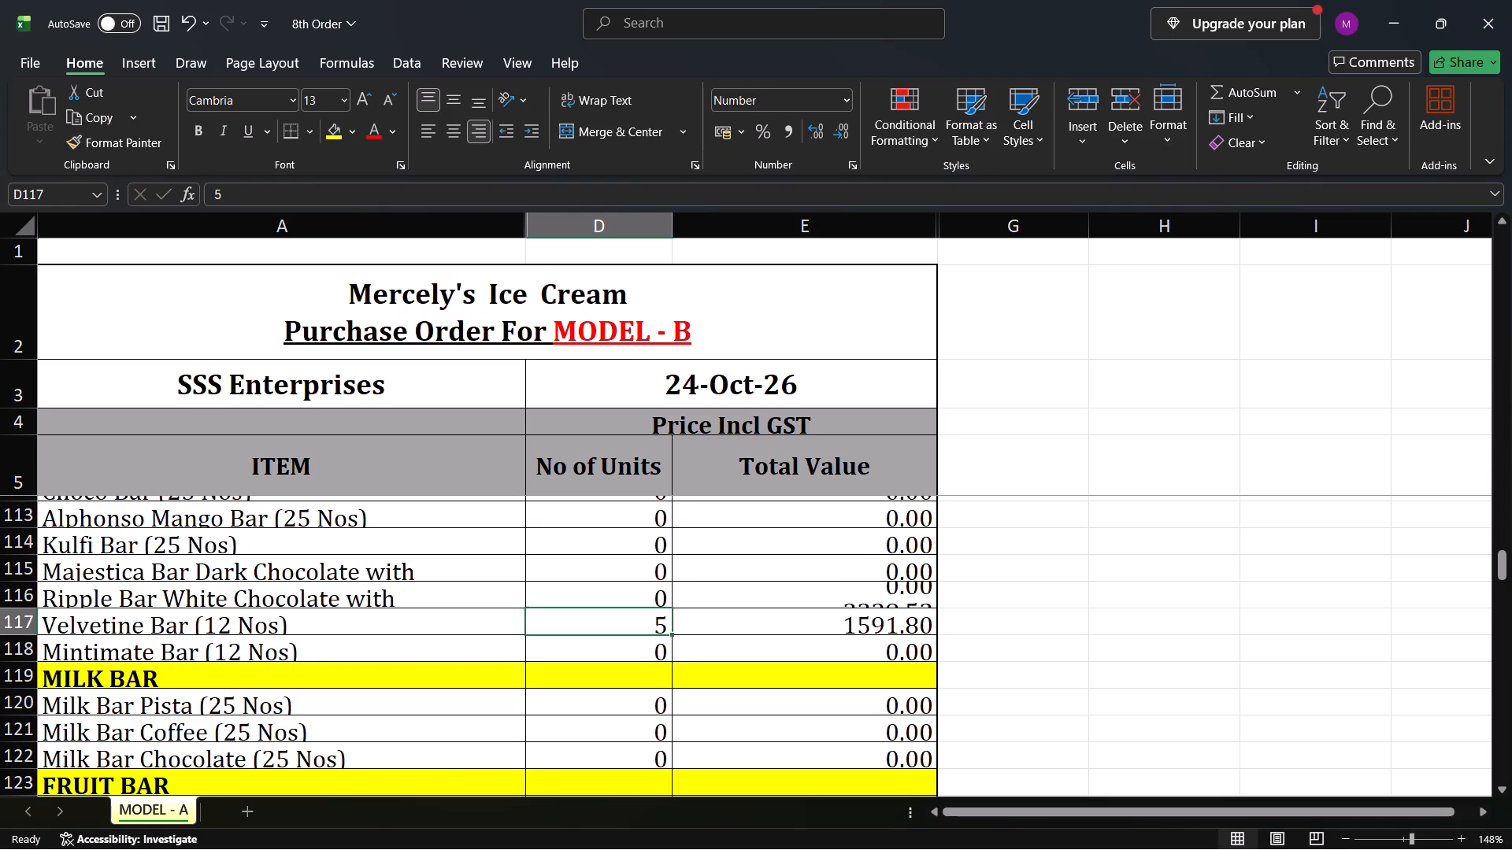
pyautogui.press('0')
pyautogui.press('Down')
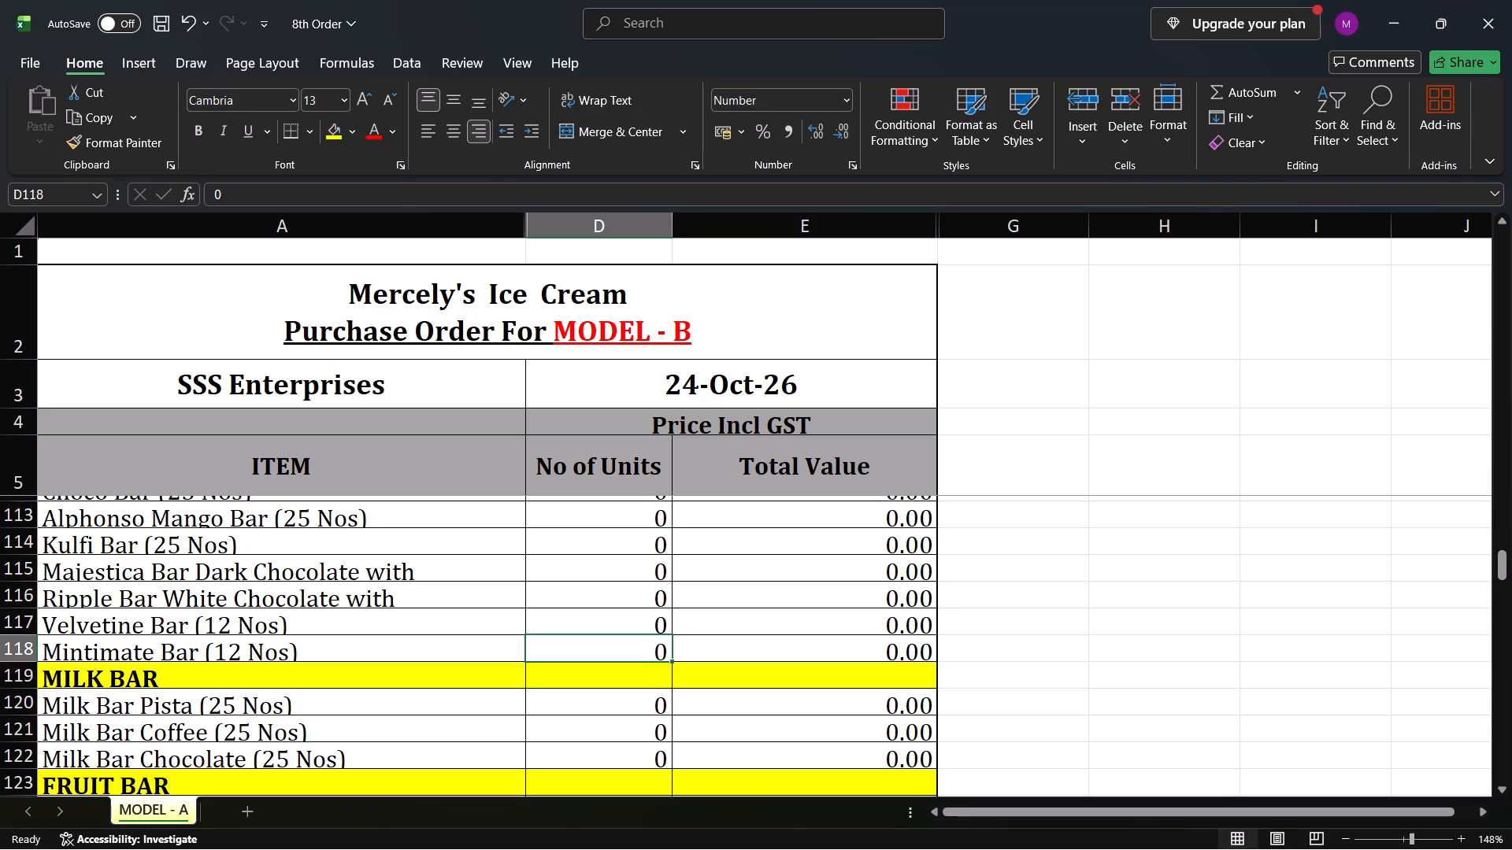
pyautogui.press('0')
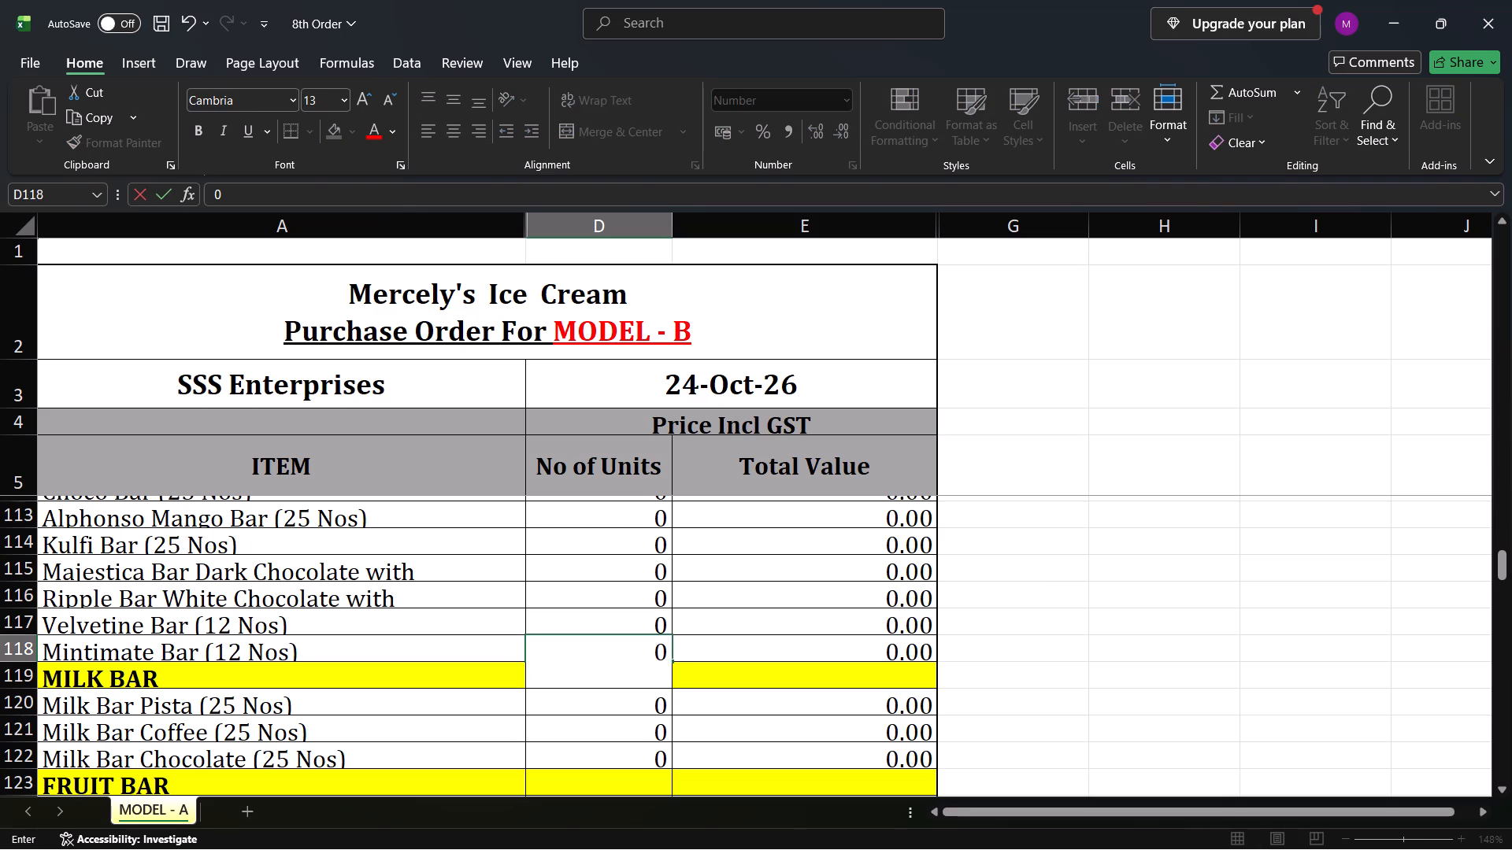
pyautogui.press('Down')
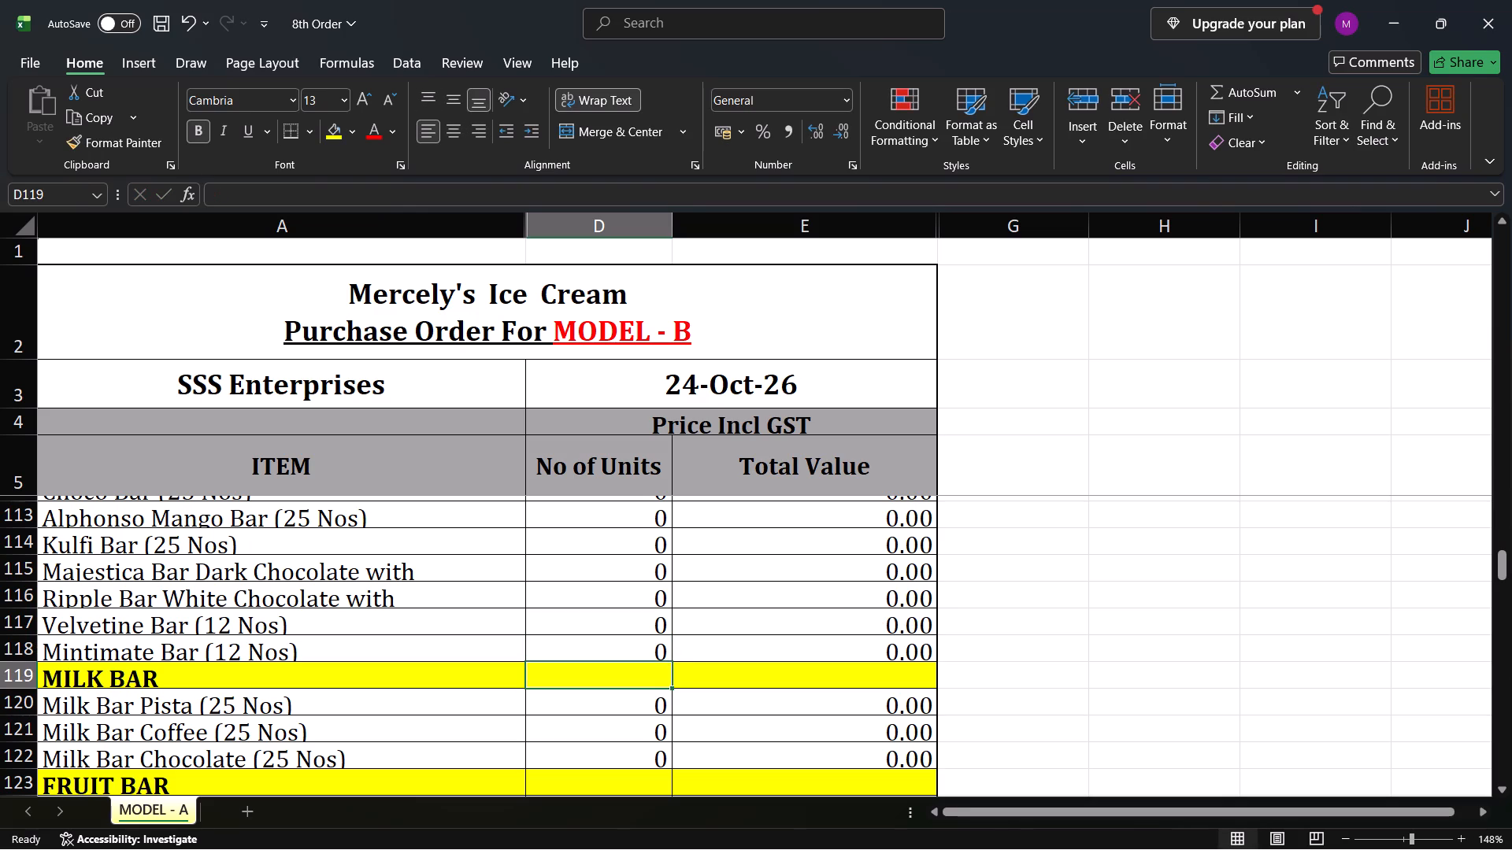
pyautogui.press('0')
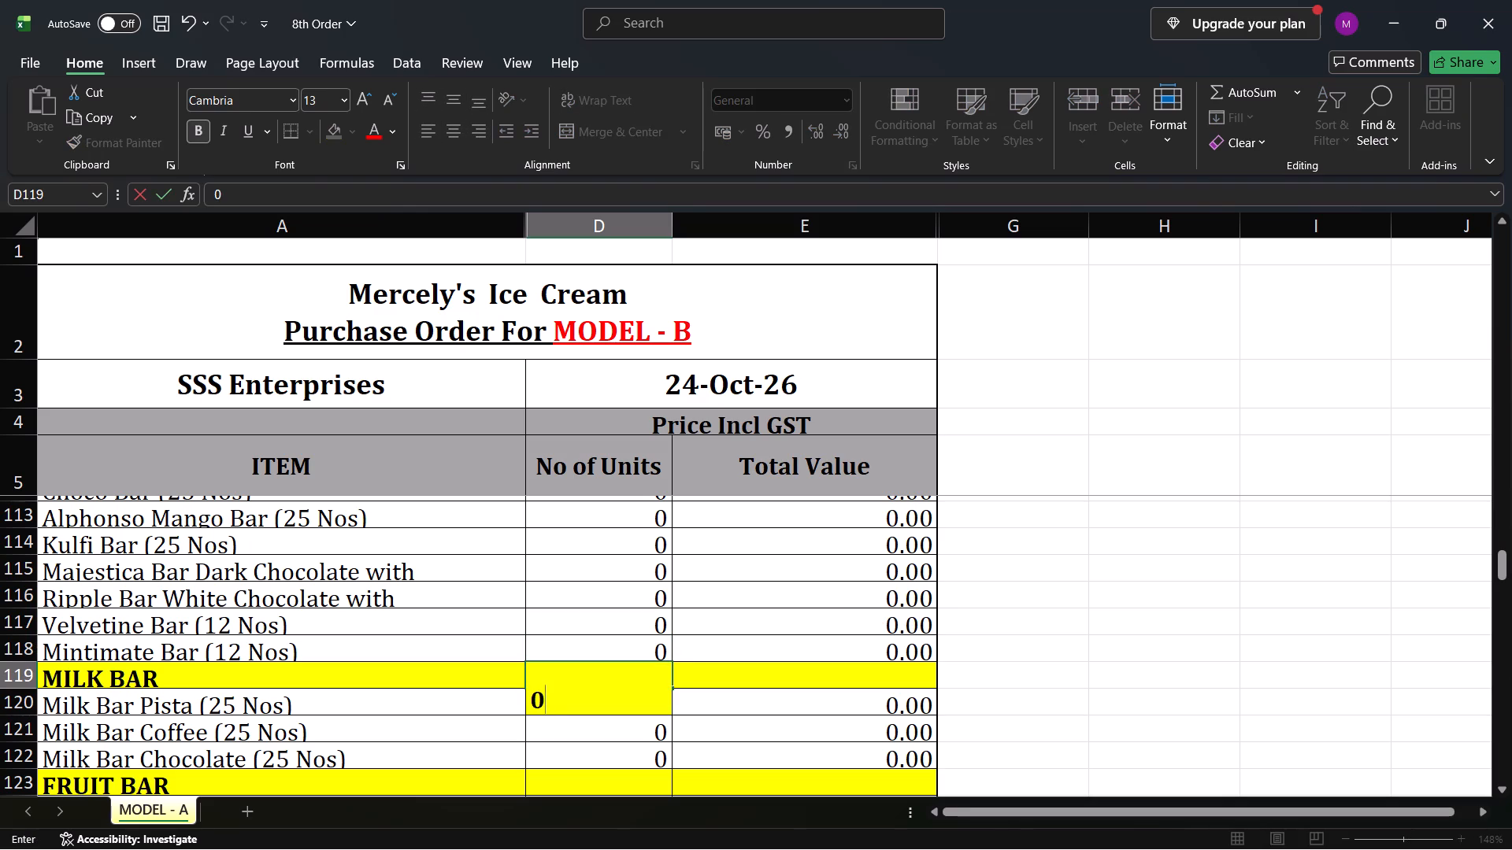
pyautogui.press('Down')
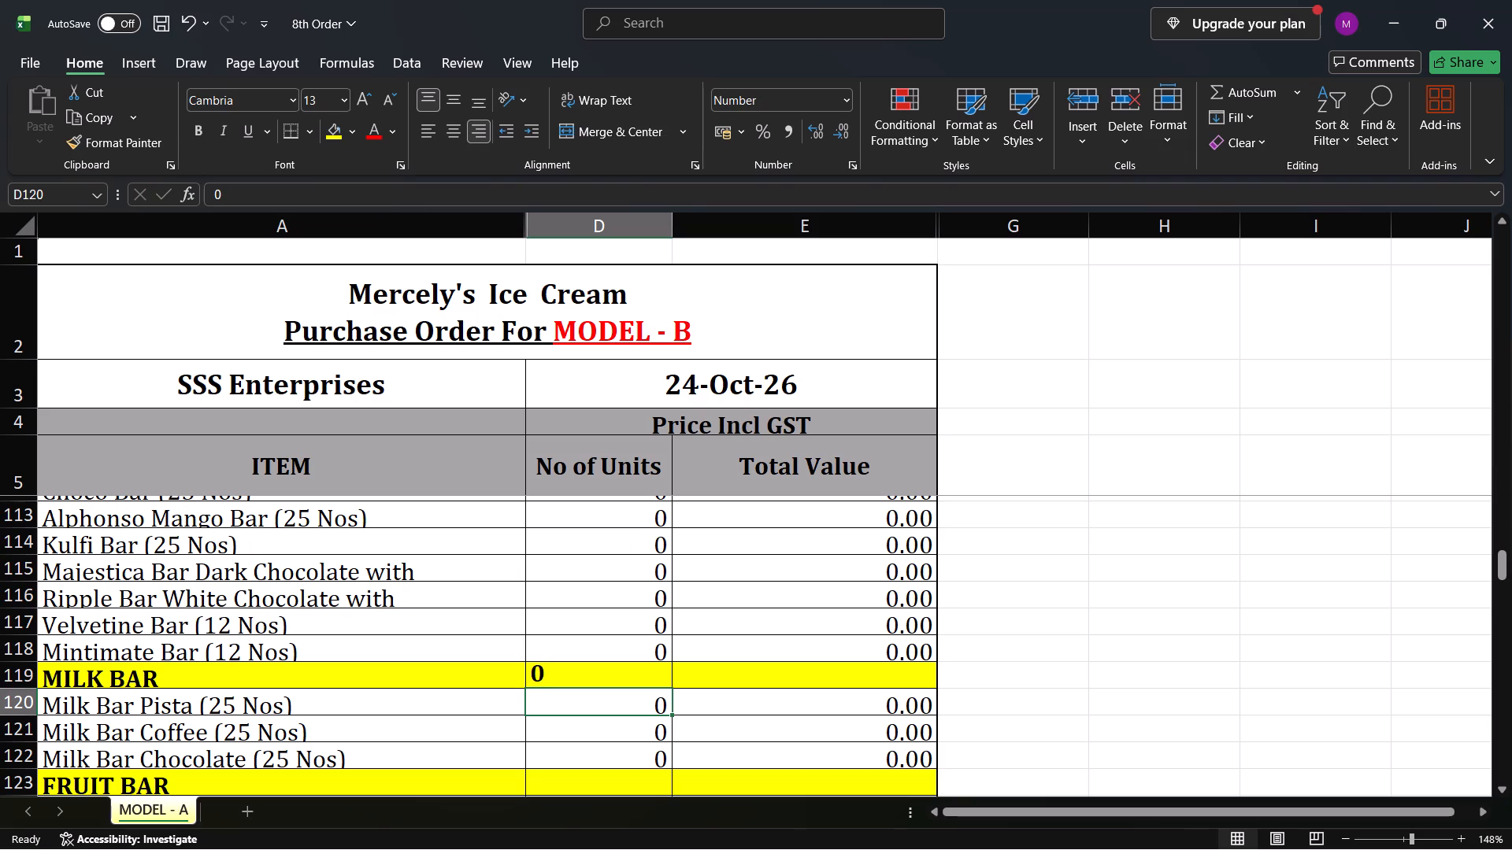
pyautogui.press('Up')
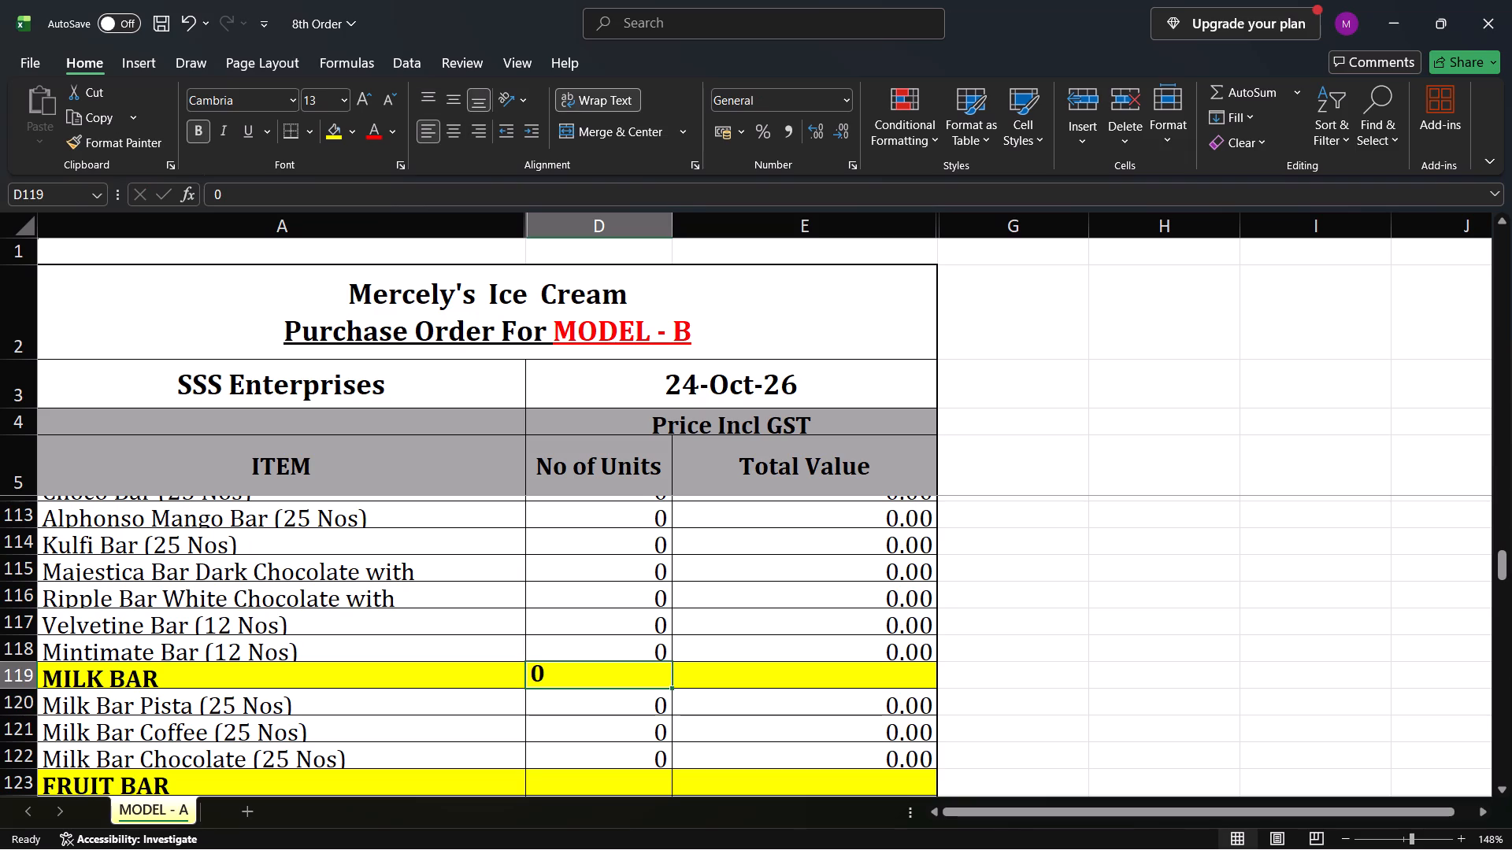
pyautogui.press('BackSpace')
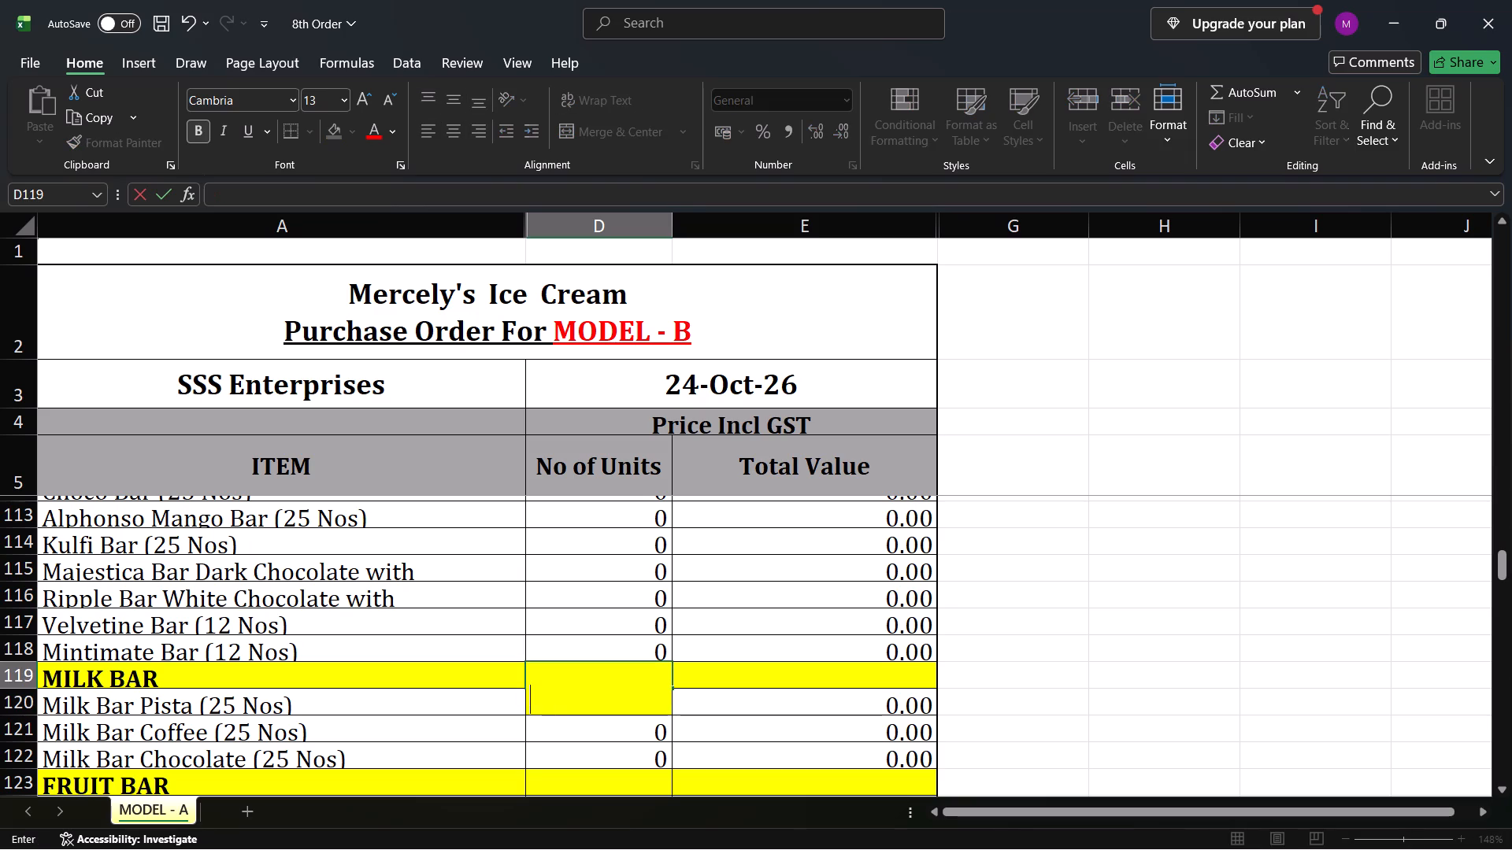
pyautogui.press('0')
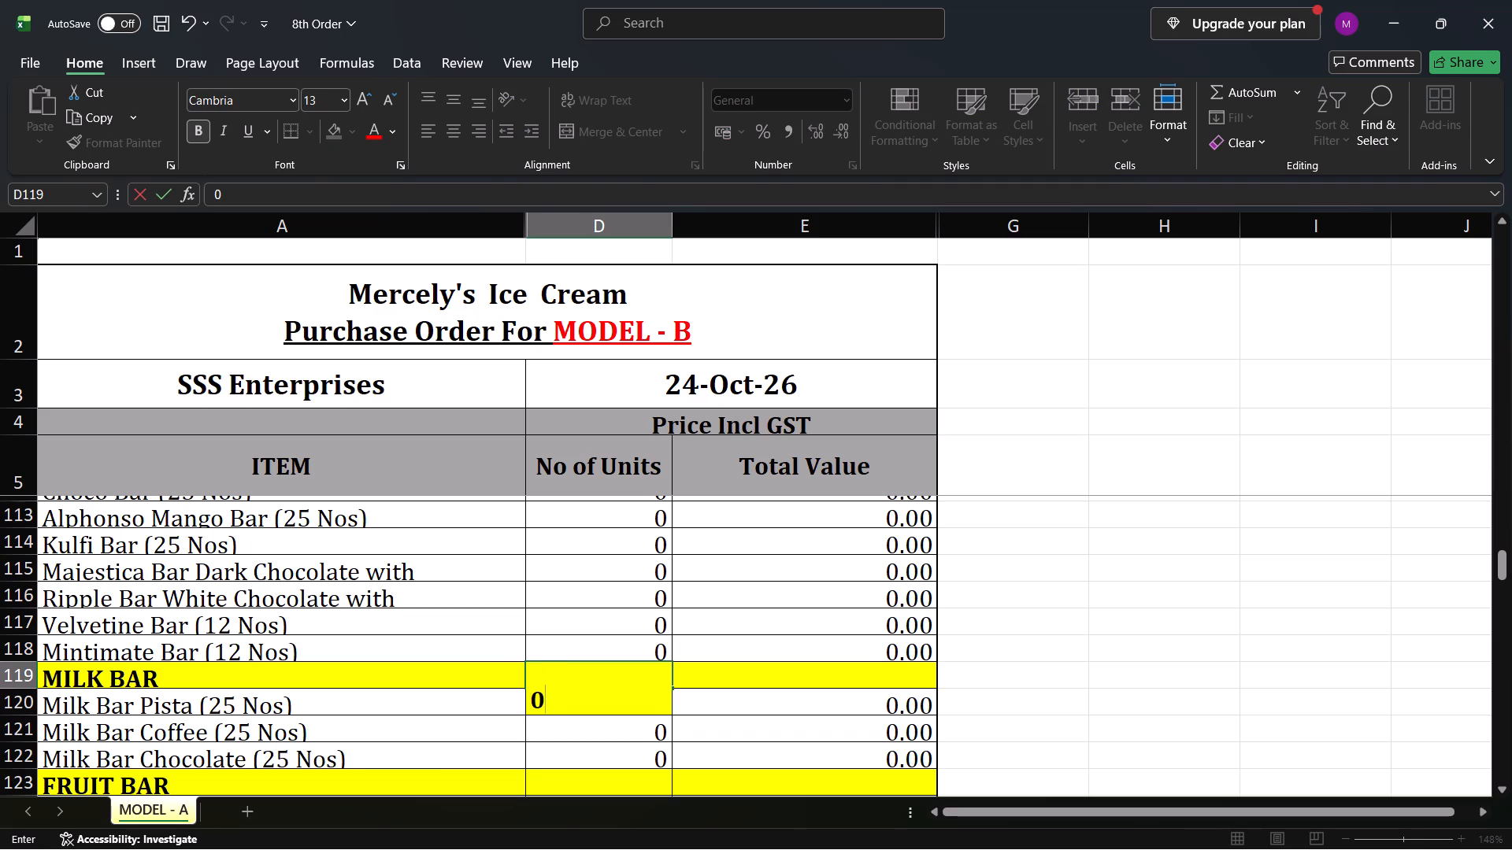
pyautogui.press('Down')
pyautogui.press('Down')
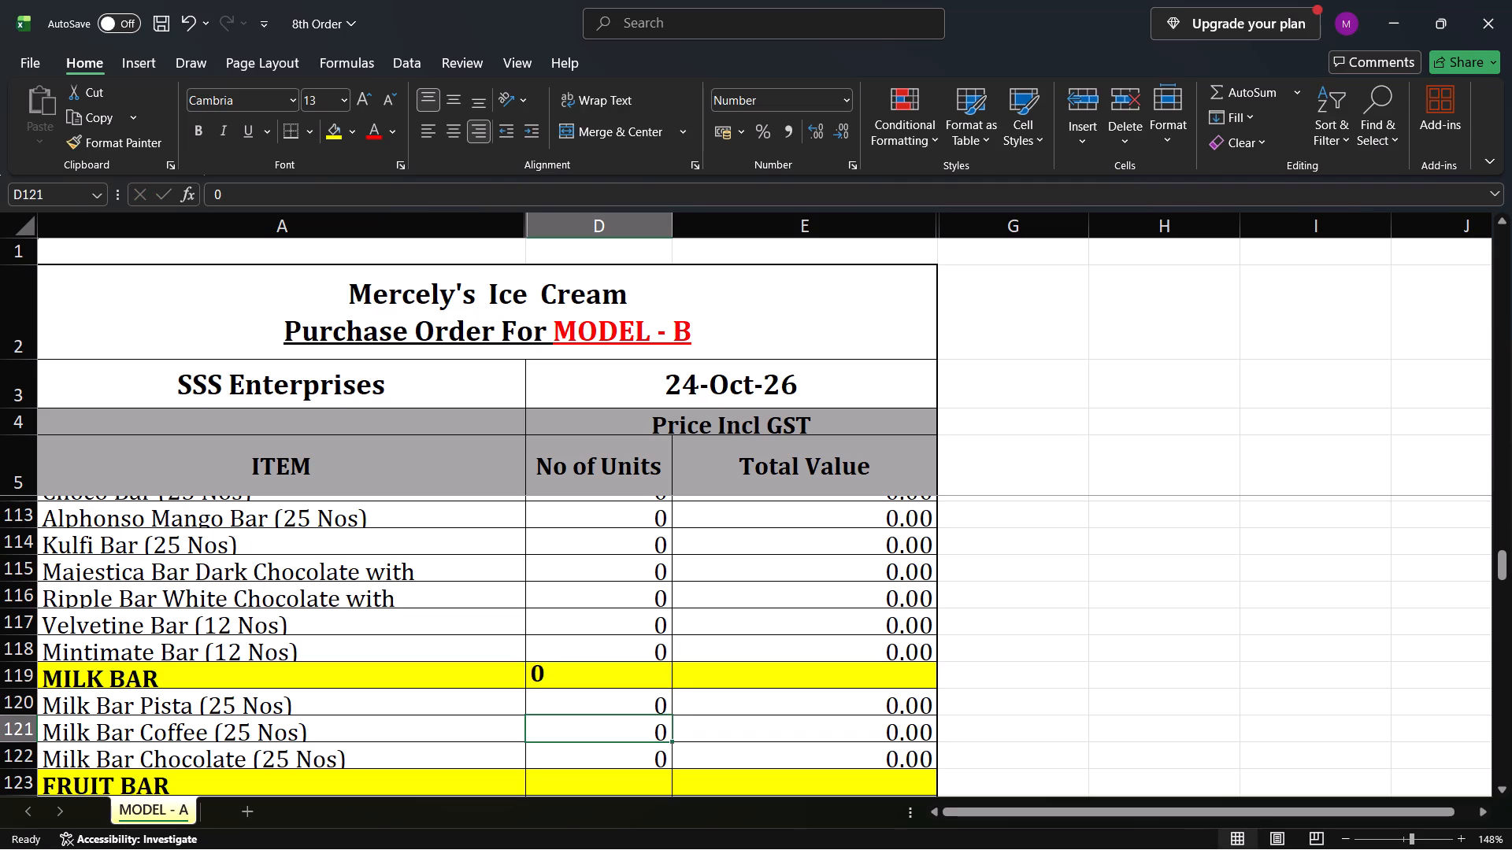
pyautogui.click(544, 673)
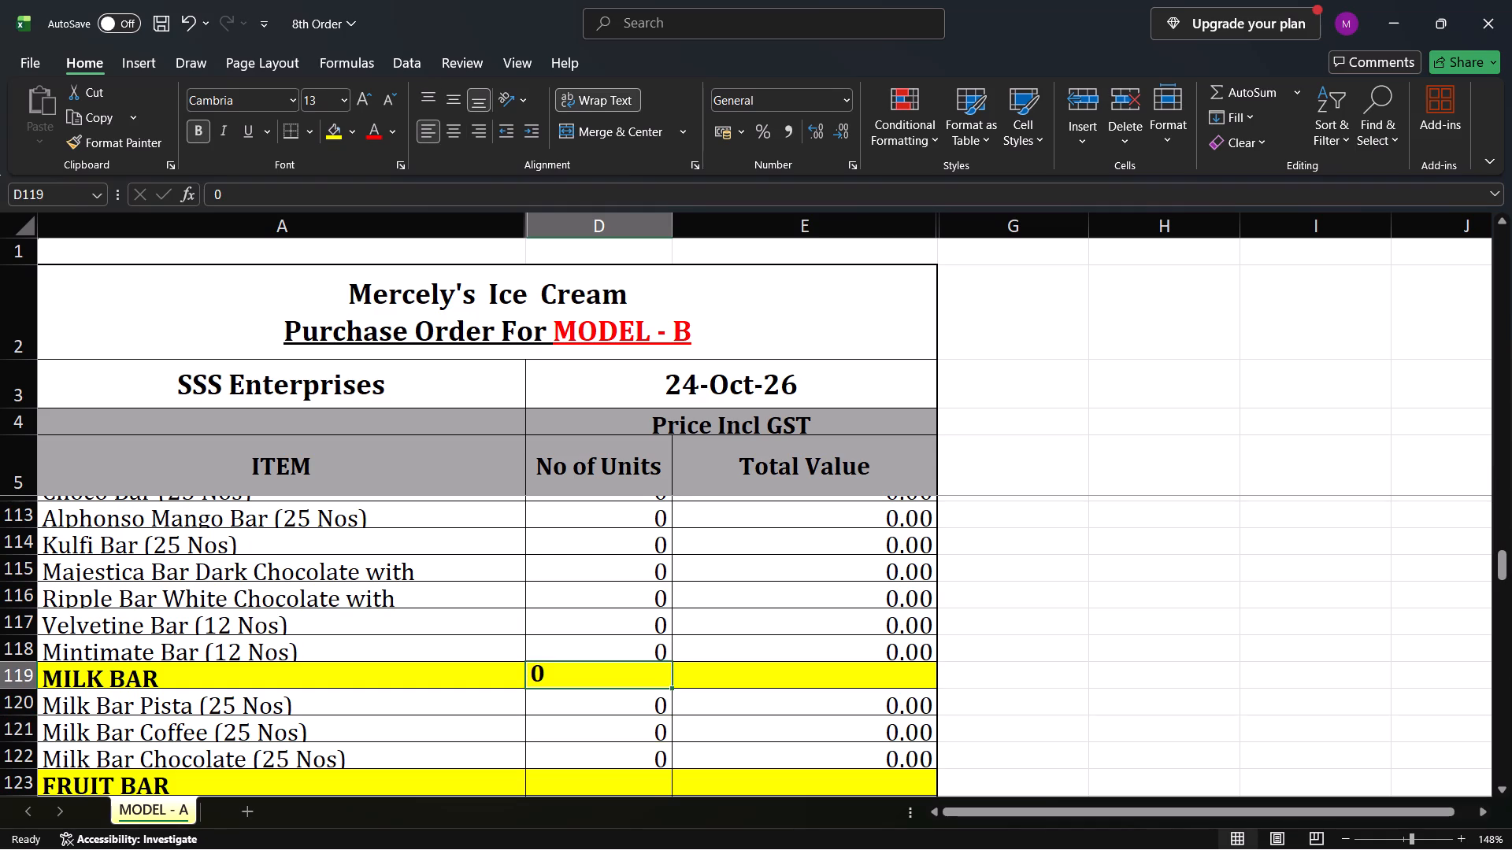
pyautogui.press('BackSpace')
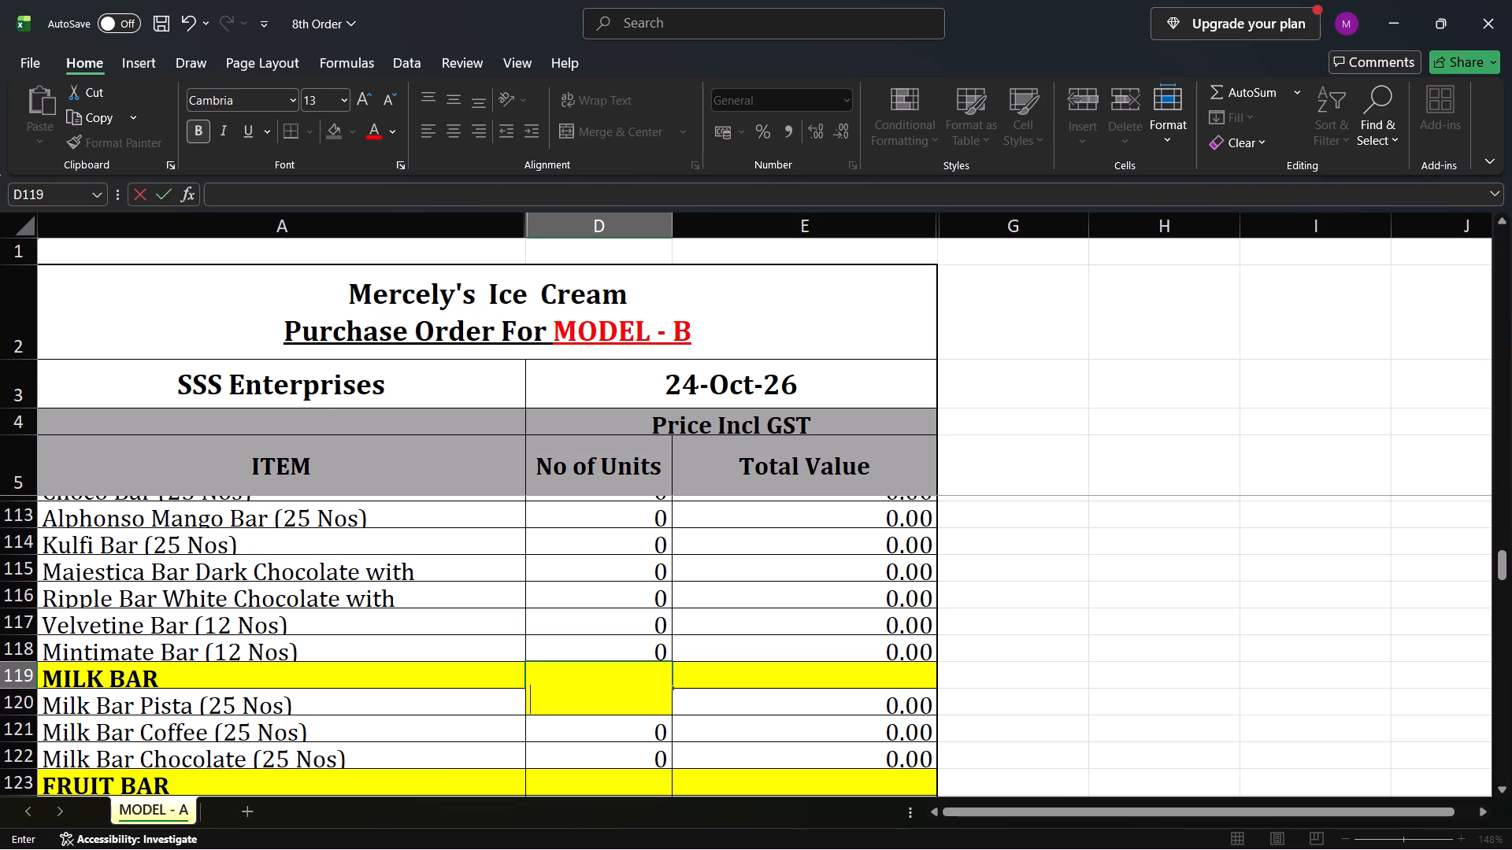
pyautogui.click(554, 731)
# Set the number of units to 0 for Fruit Bar Strawberry, Fruit Bar Pineapple and Fruit Bar Chilly Guava.
pyautogui.scroll(-2, 636, 690)
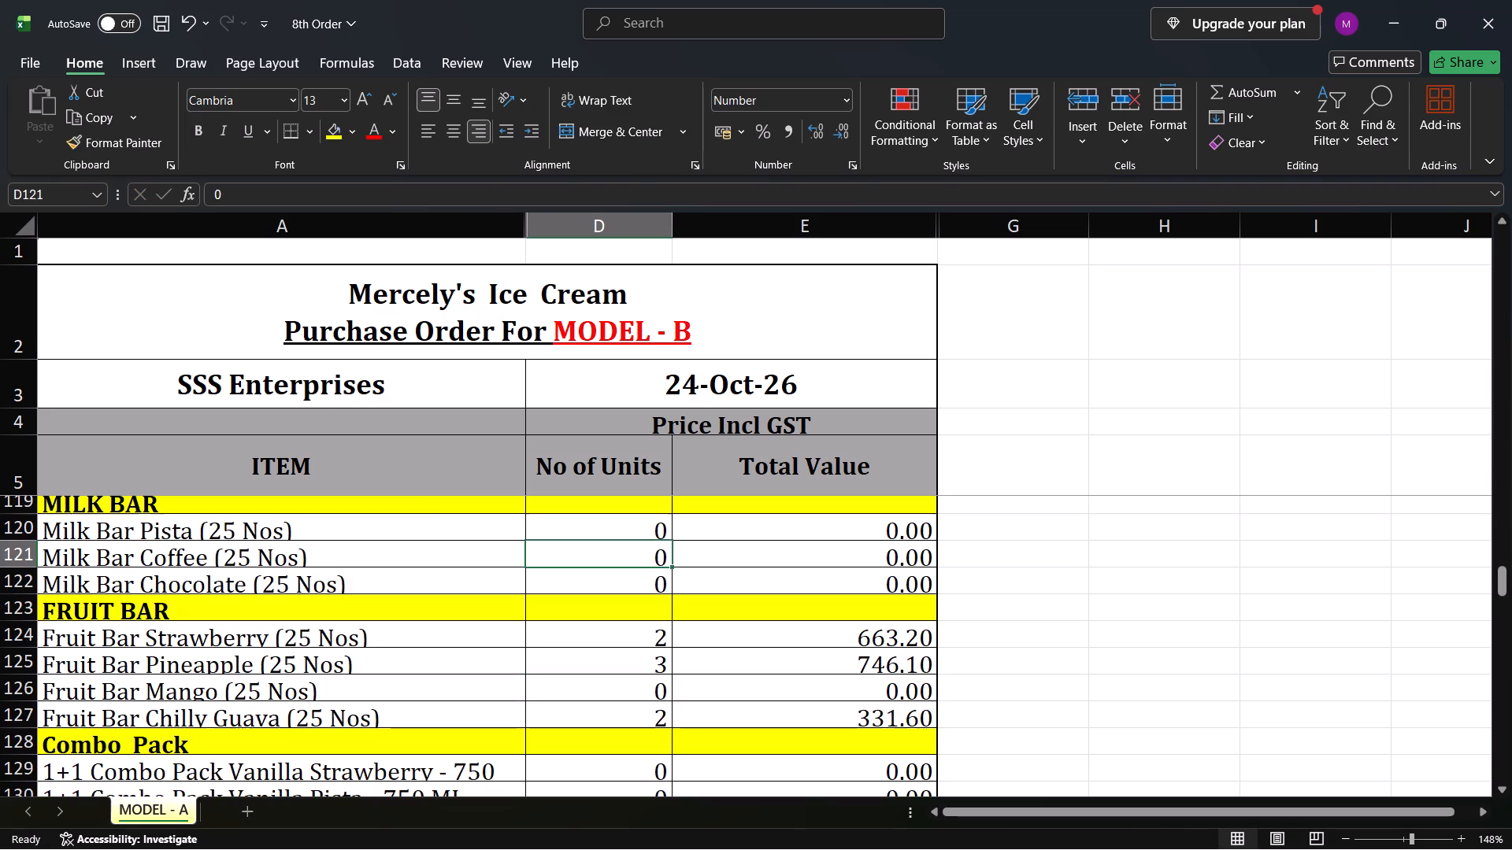
pyautogui.click(618, 639)
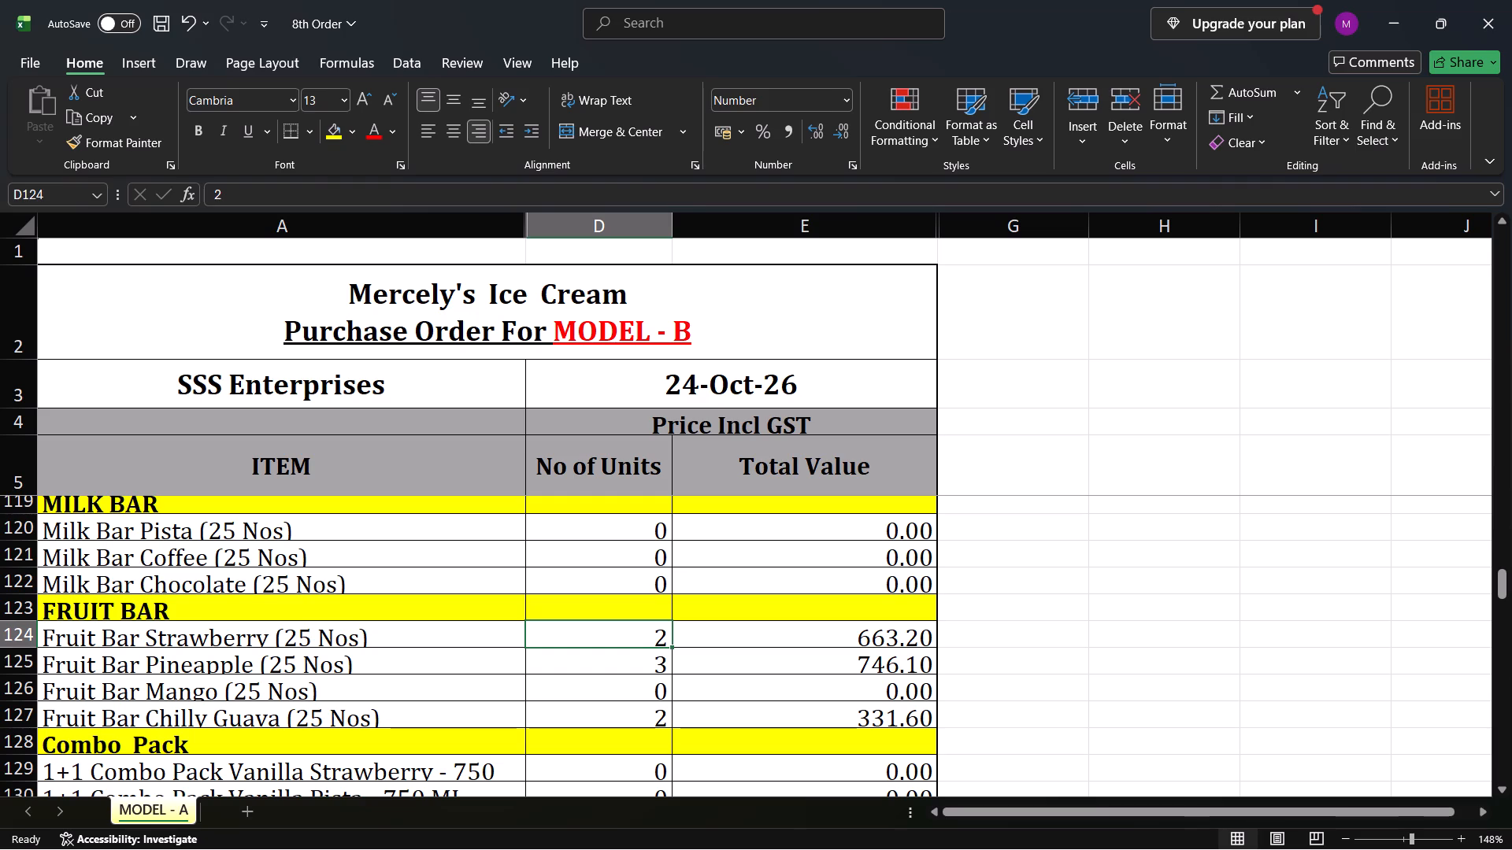
pyautogui.press('0')
pyautogui.press('Down')
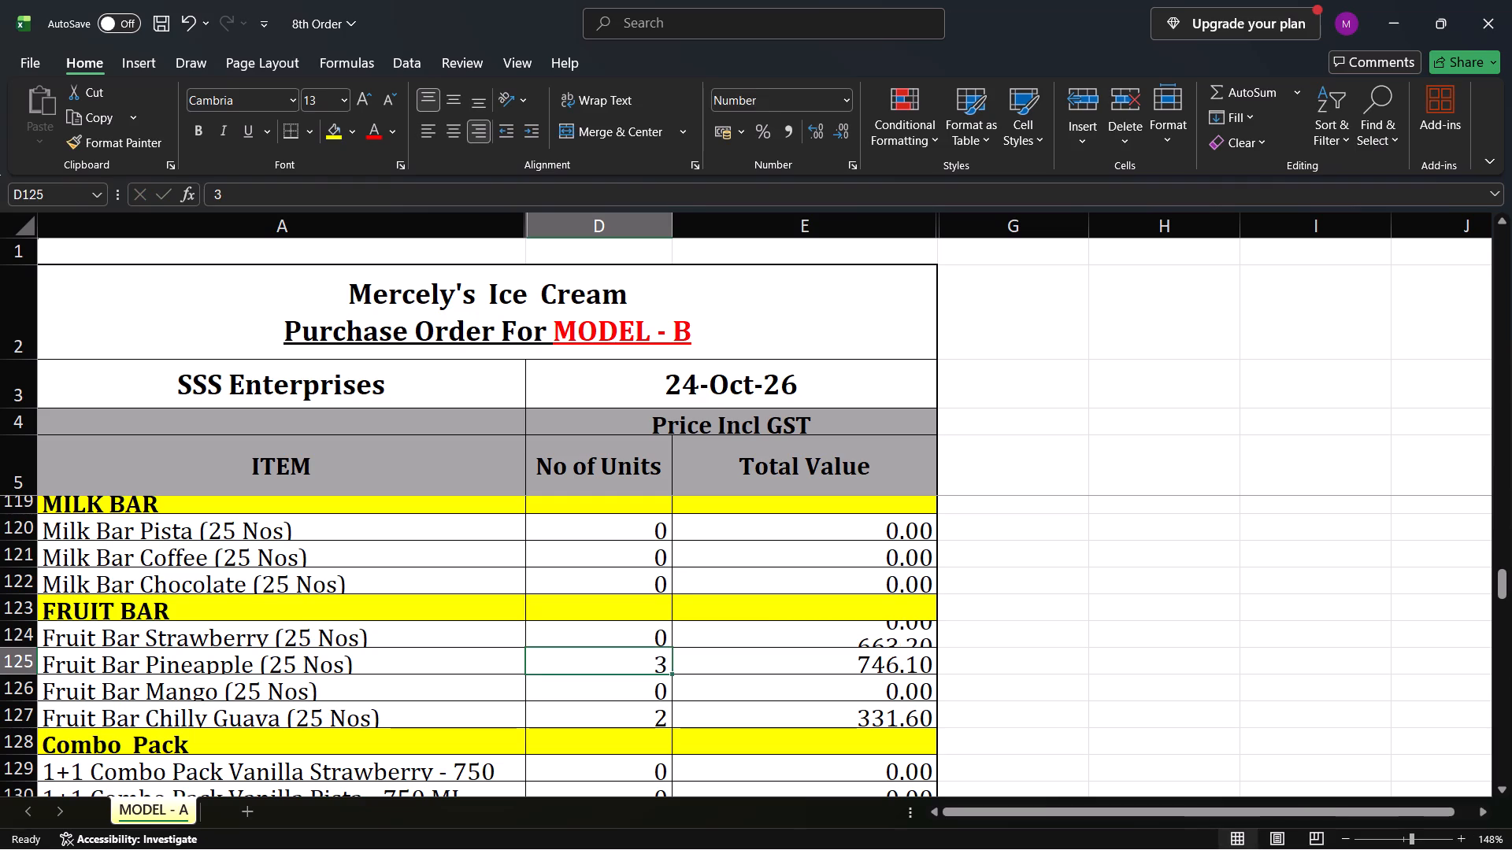
pyautogui.press('0')
pyautogui.press('Down')
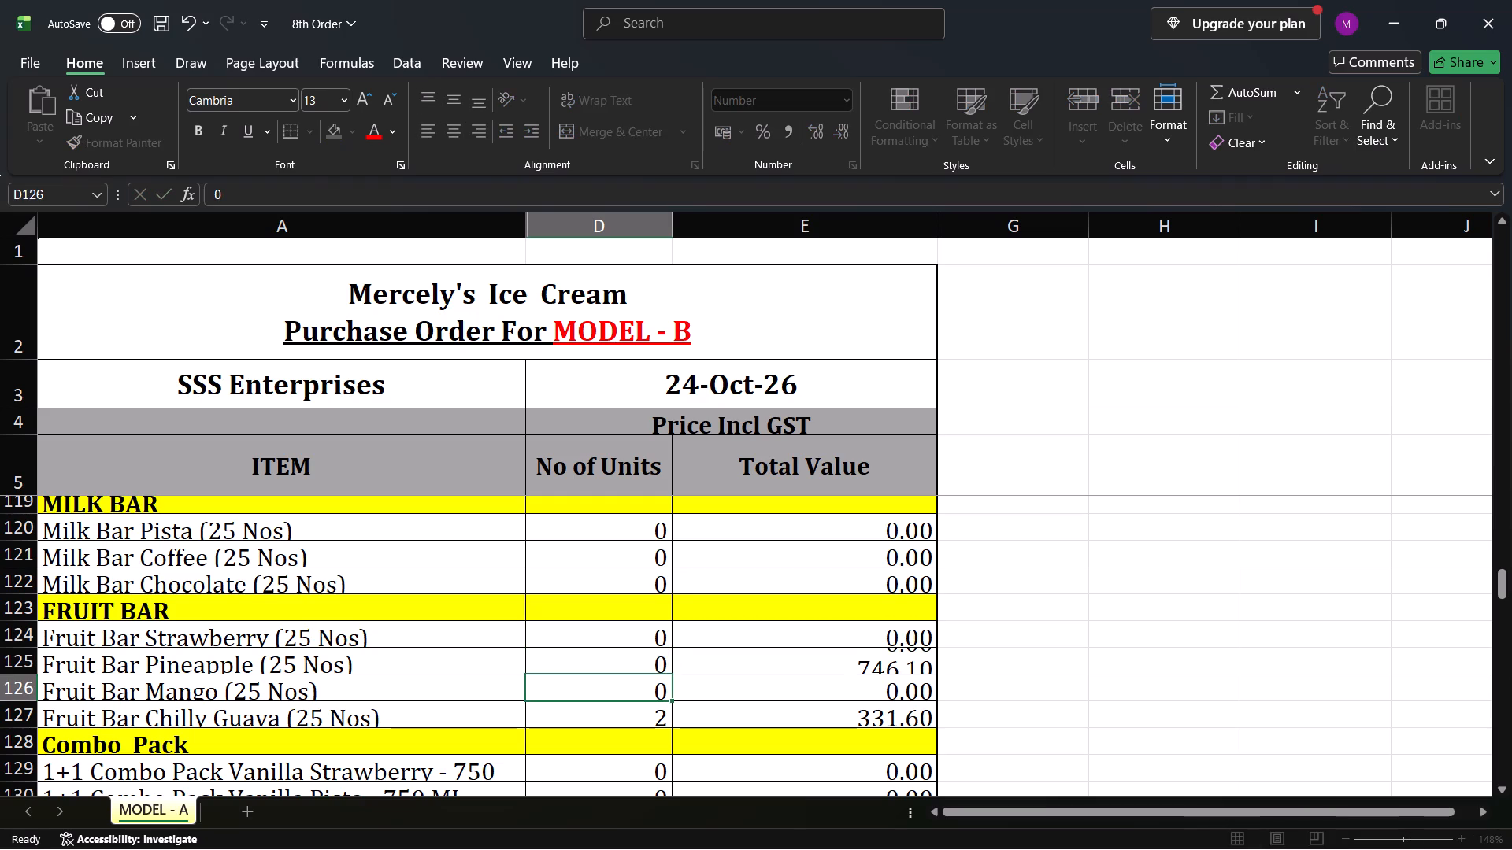
pyautogui.press('Down')
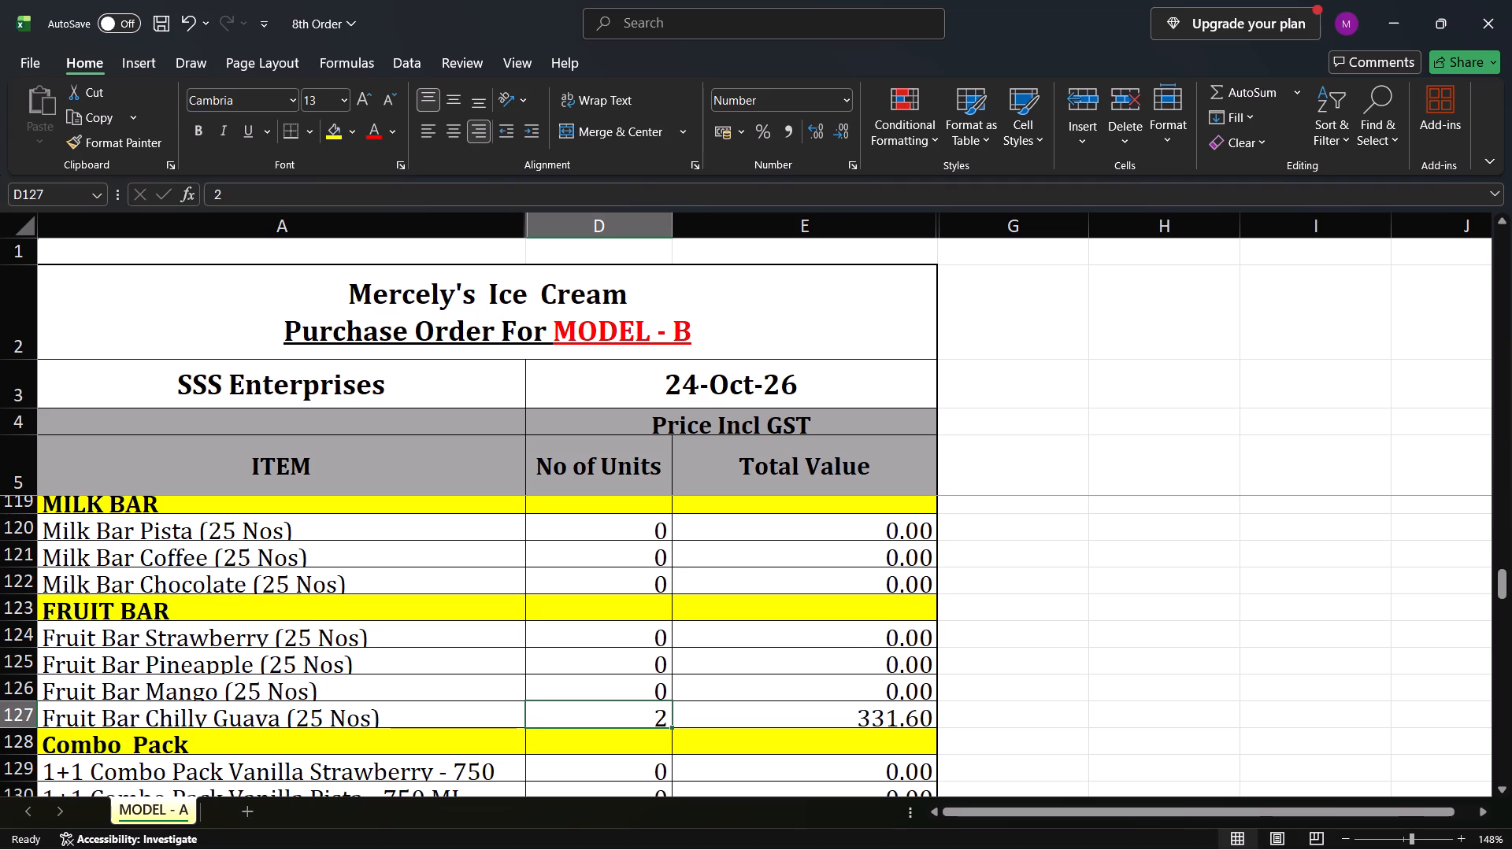
pyautogui.press('0')
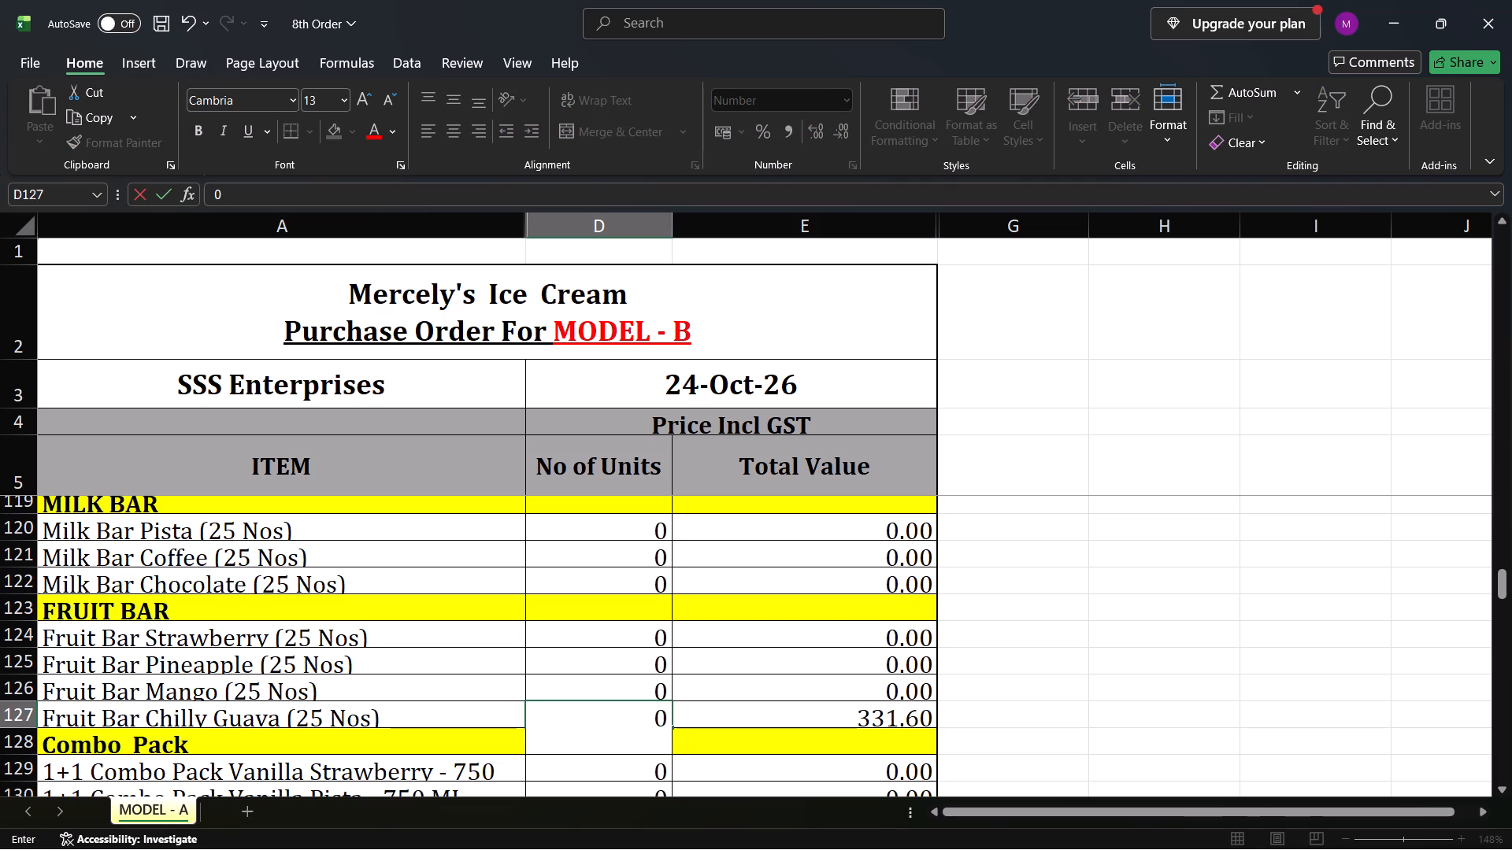
pyautogui.press('Down')
# Set the number of units to 0 for the 1+1 Combo Pack Vanilla Strawberry in the Combo Pack section.
pyautogui.press('Down')
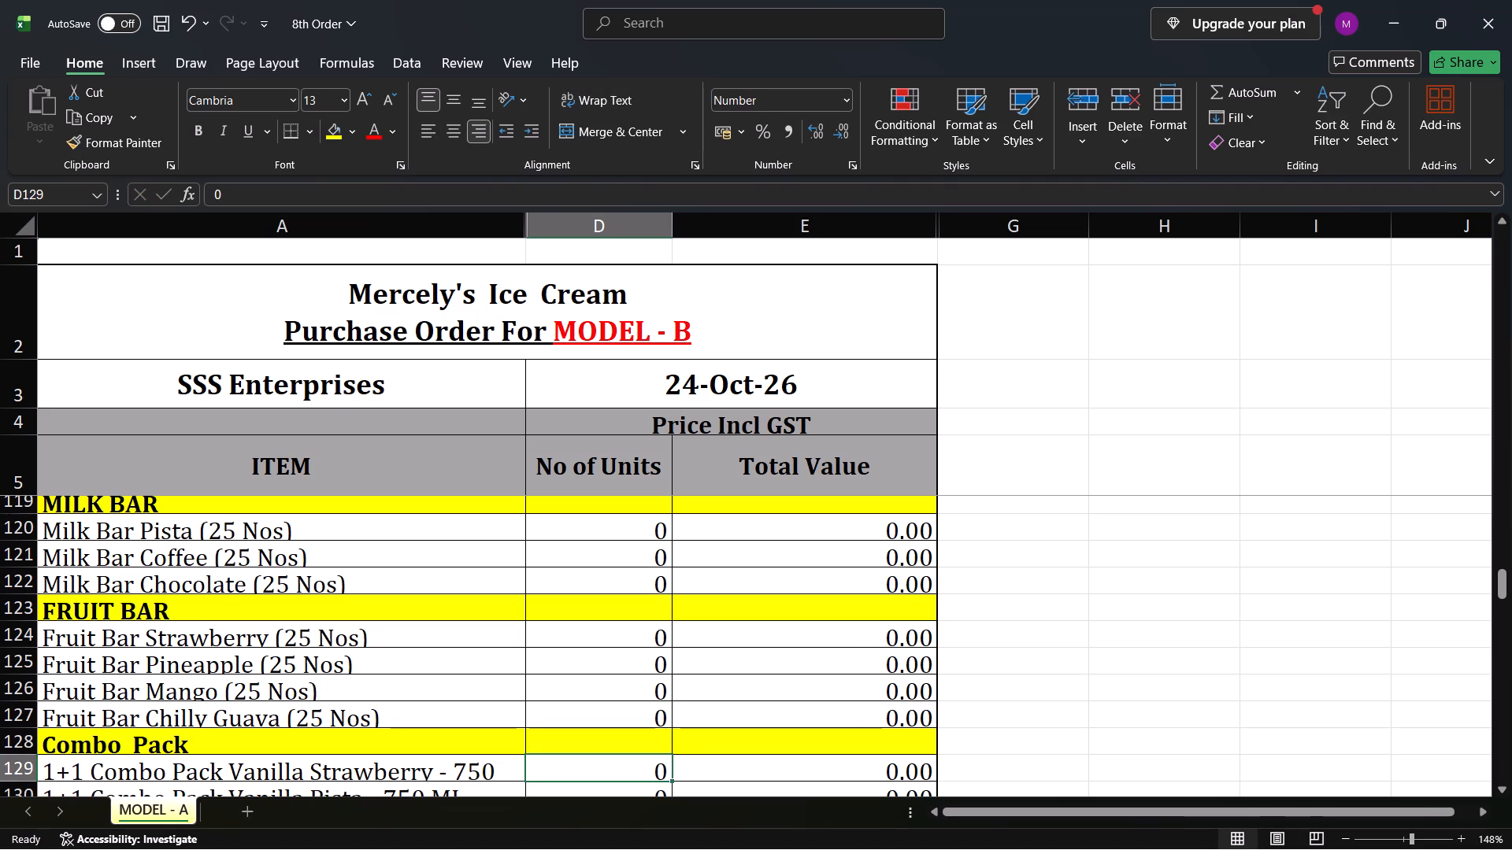
pyautogui.press('0')
pyautogui.scroll(-4, 618, 639)
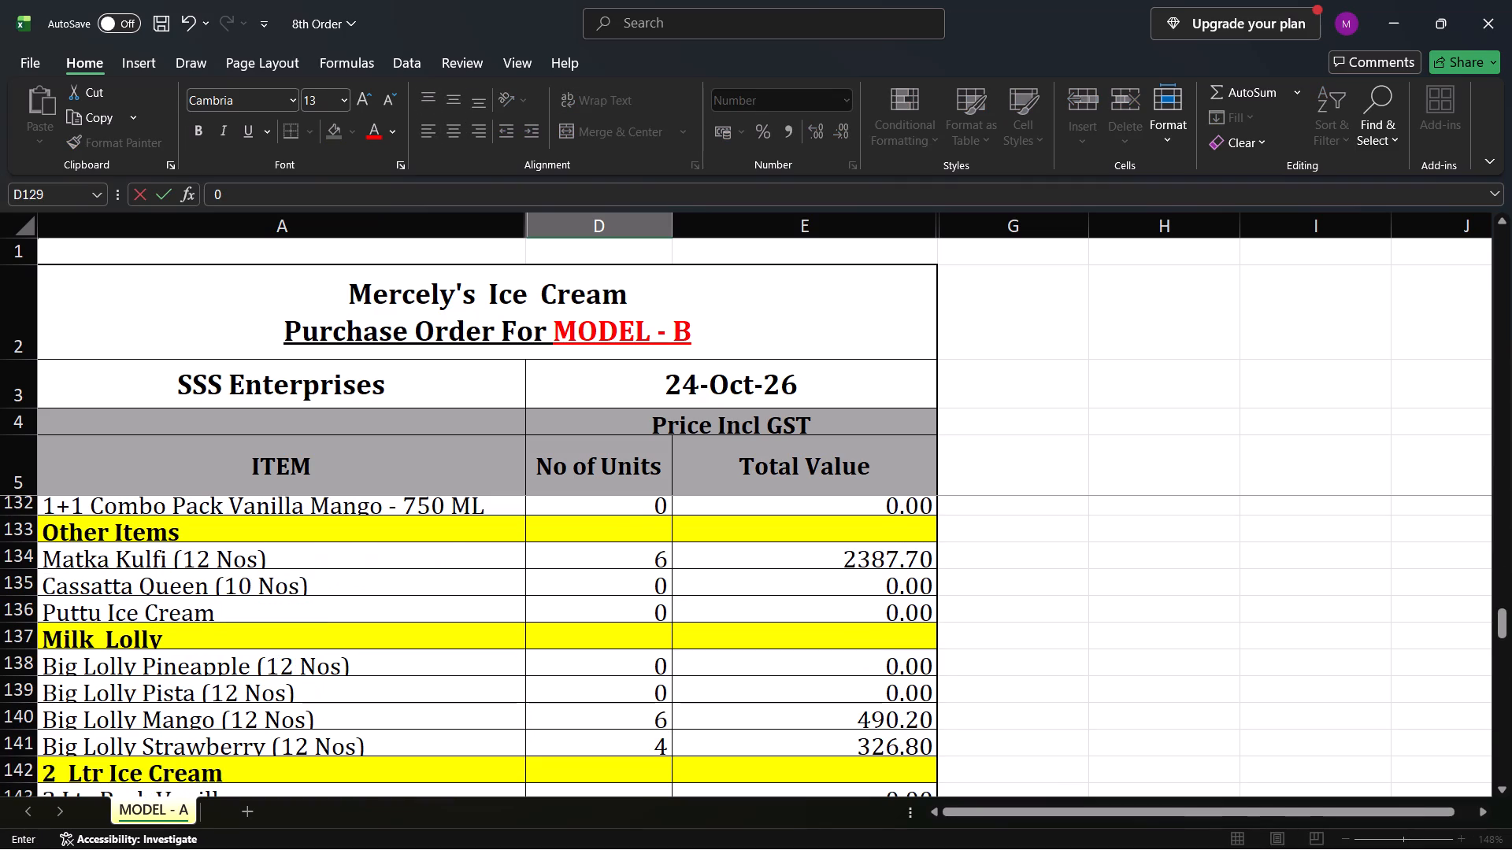
pyautogui.scroll(2, 654, 498)
pyautogui.scroll(-1, 651, 503)
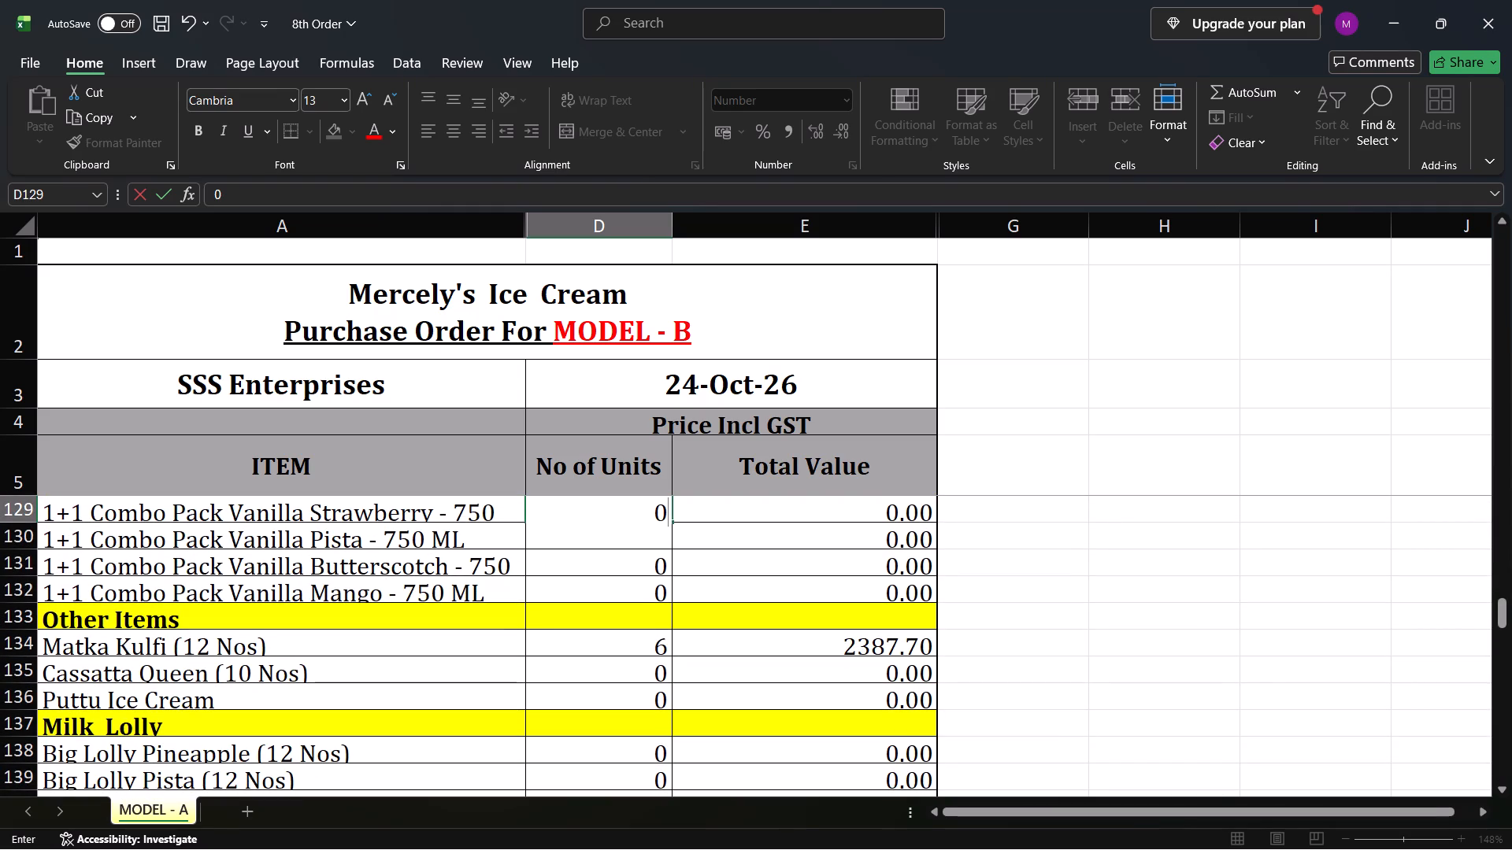
pyautogui.click(647, 562)
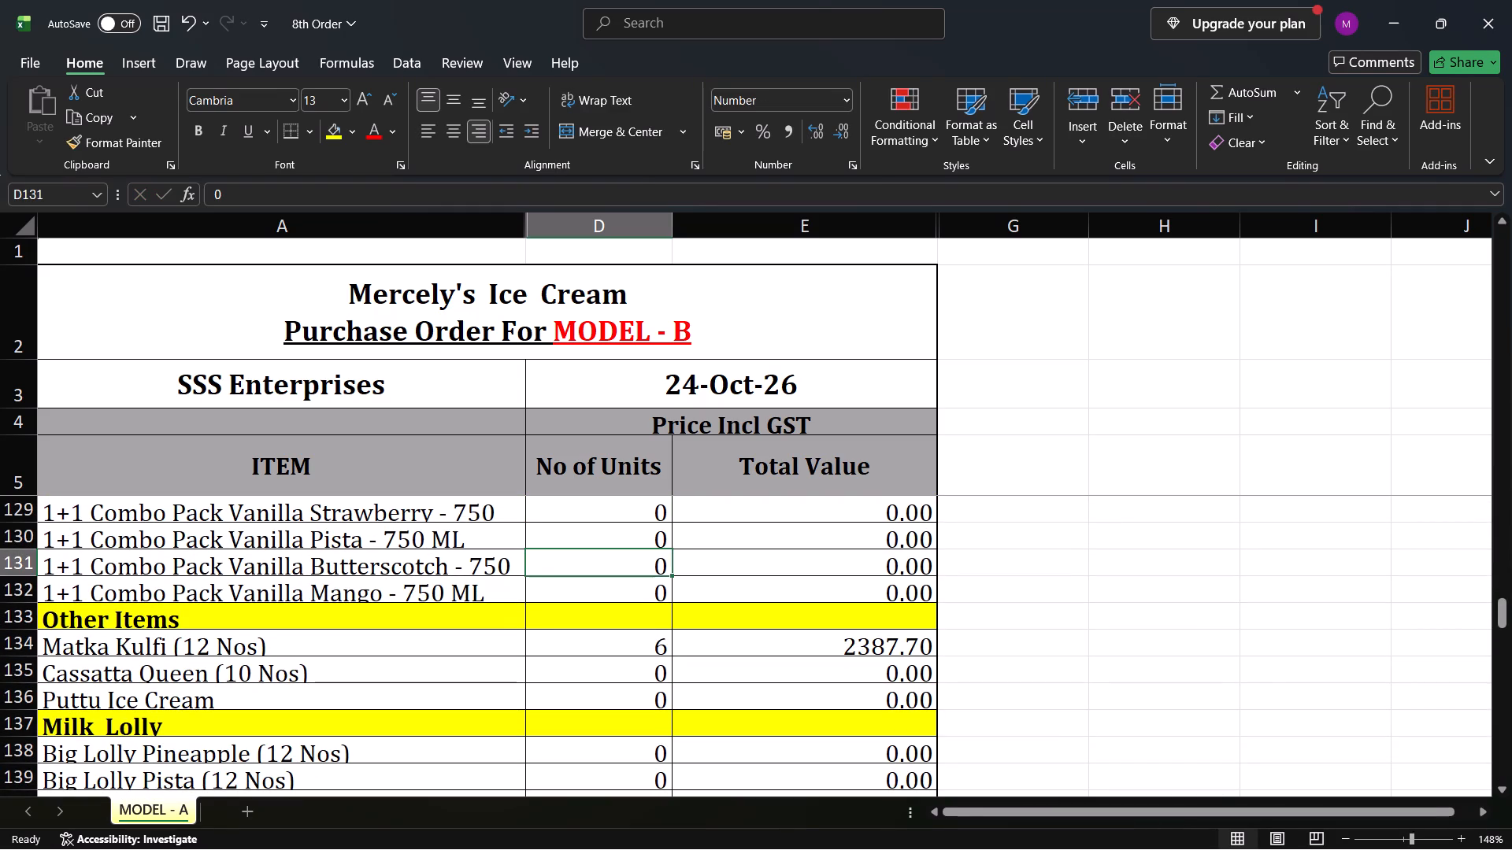
# Set the number of units to 0 for Matka Kulfi, Big Lolly Mango and Big Lolly Strawberry.
pyautogui.click(639, 636)
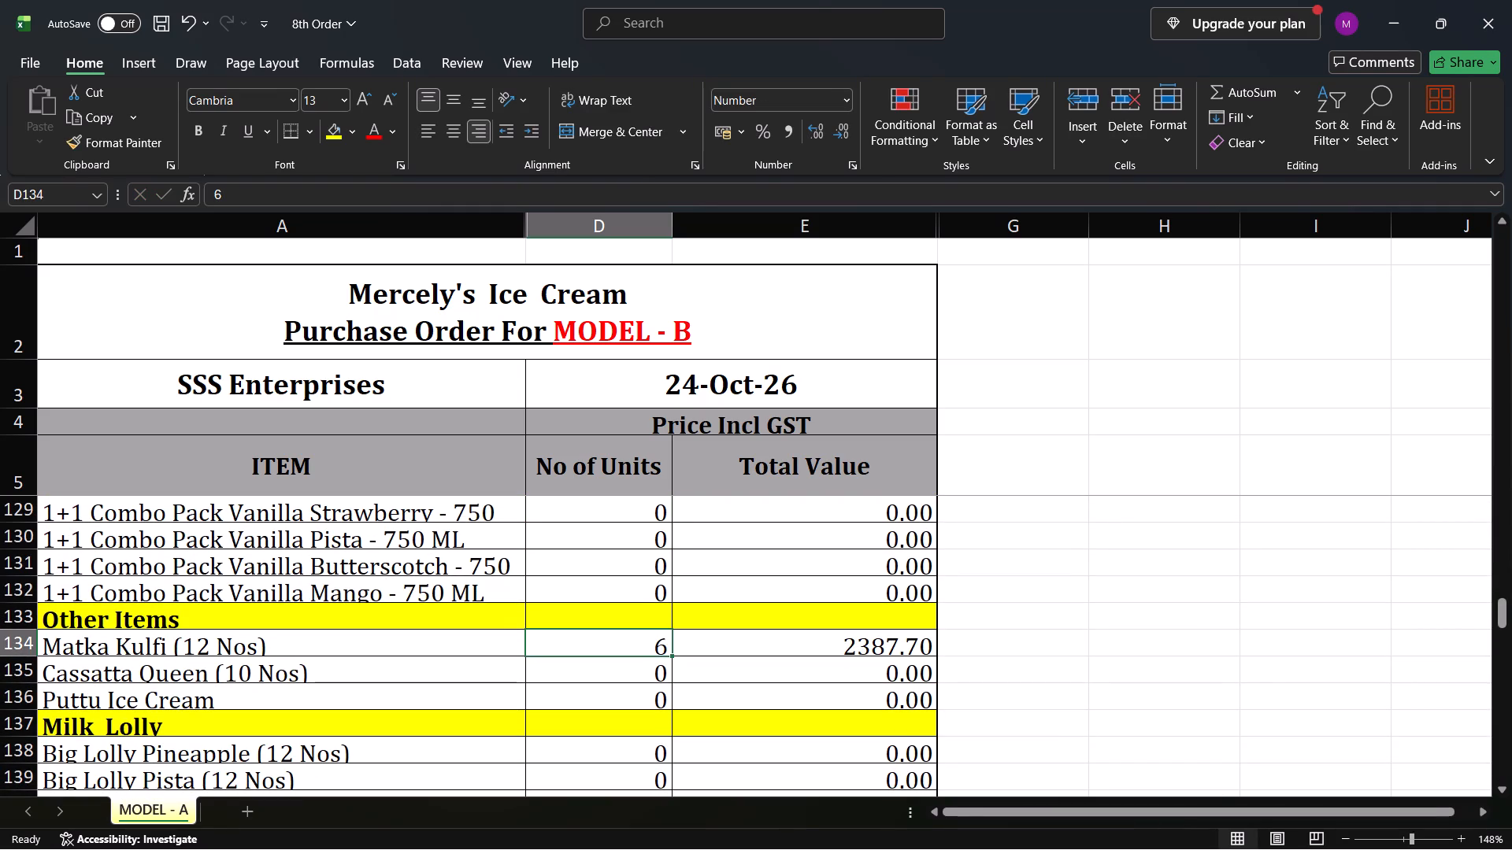
pyautogui.press('0')
pyautogui.scroll(-3, 639, 636)
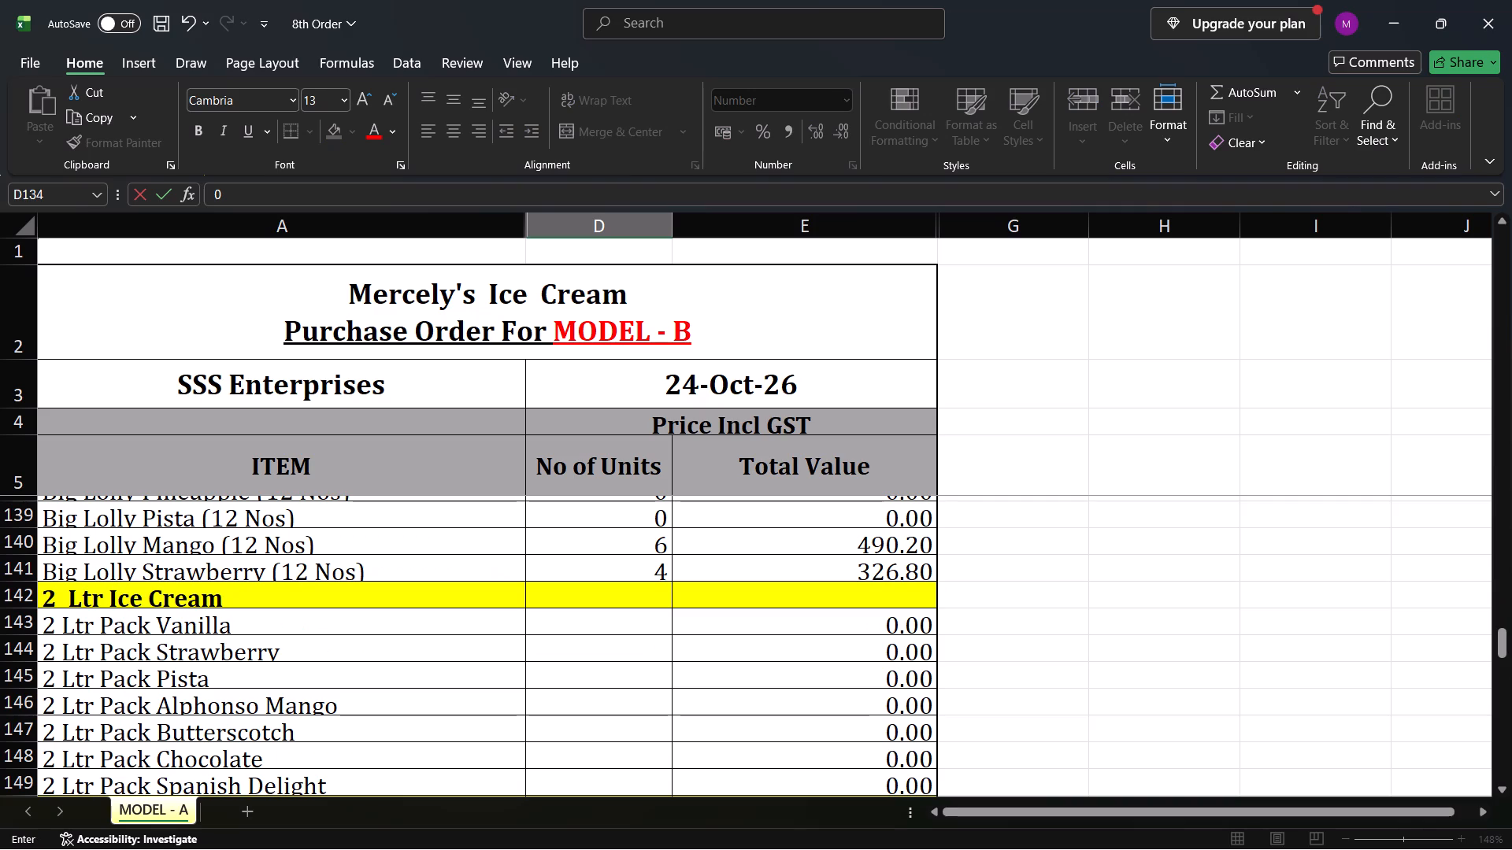
pyautogui.click(621, 538)
pyautogui.press('0')
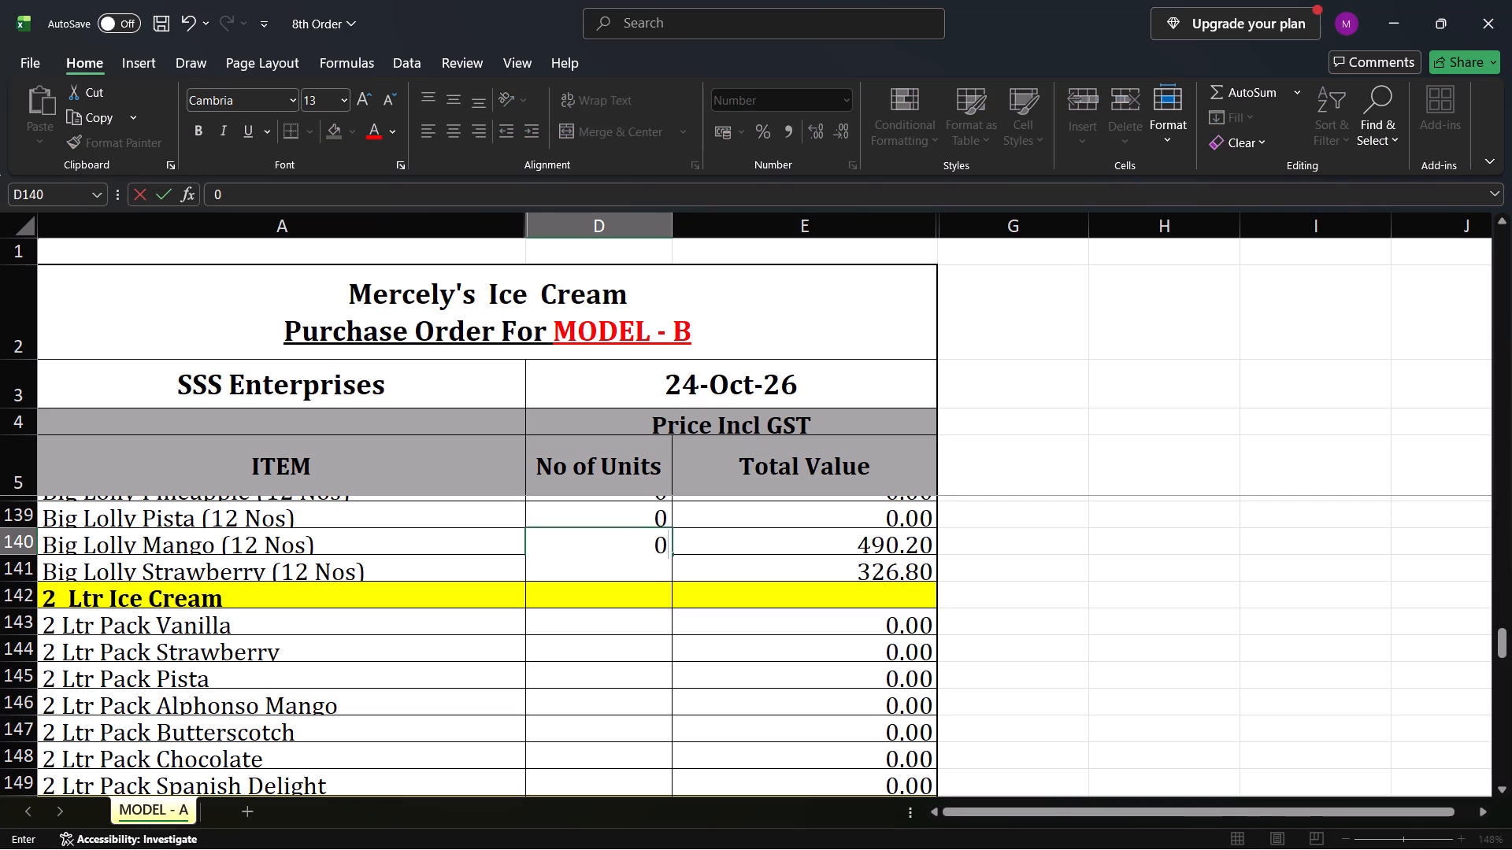
pyautogui.press('Down')
pyautogui.press('0')
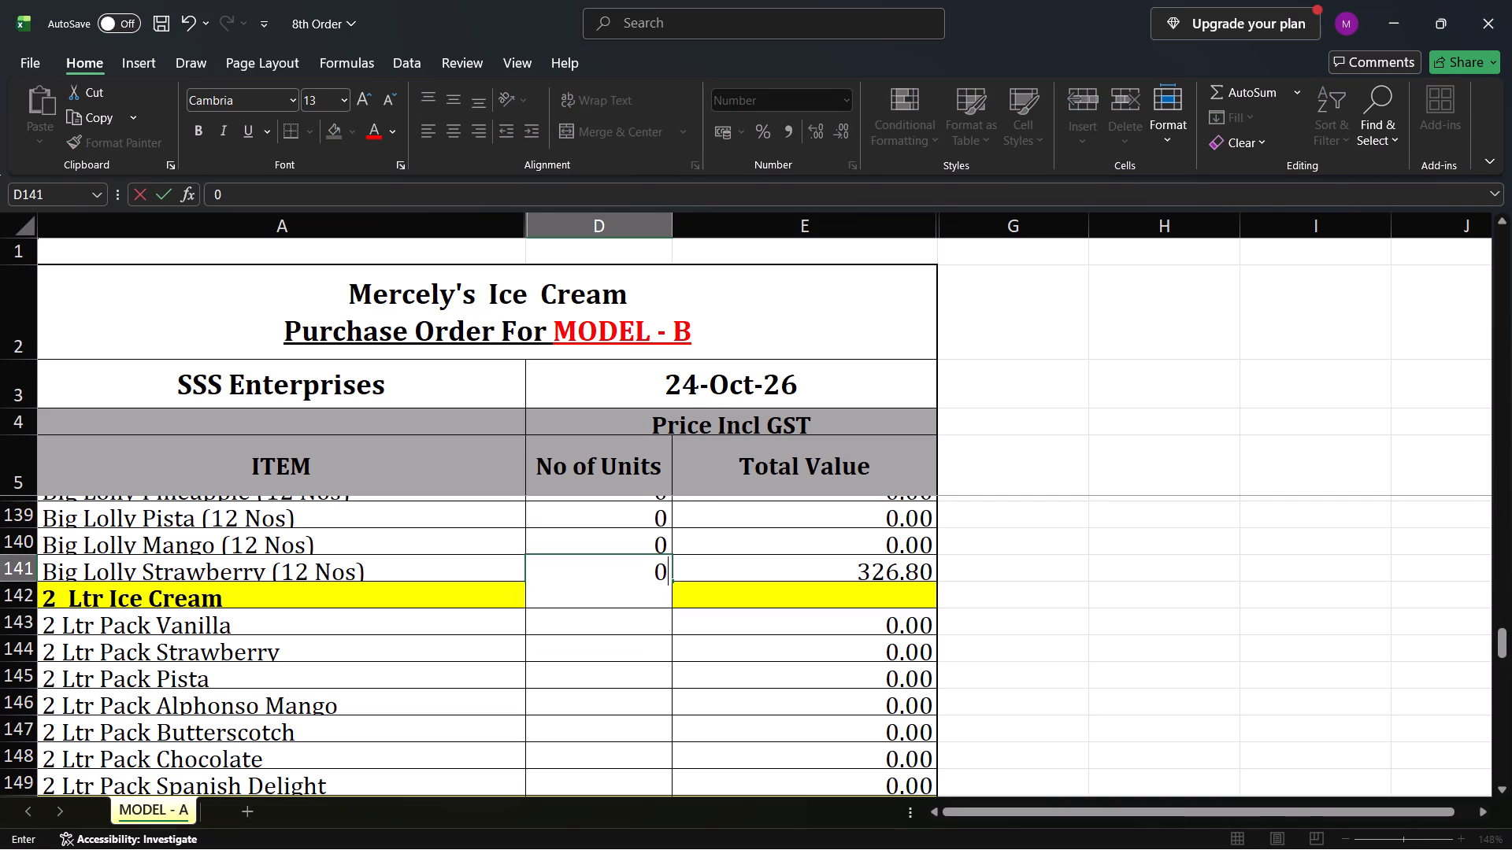
# Set the number of units to 0 for 4 LTR Vanilla in the 4 Ltr Ice Cream section.
pyautogui.scroll(-4, 621, 538)
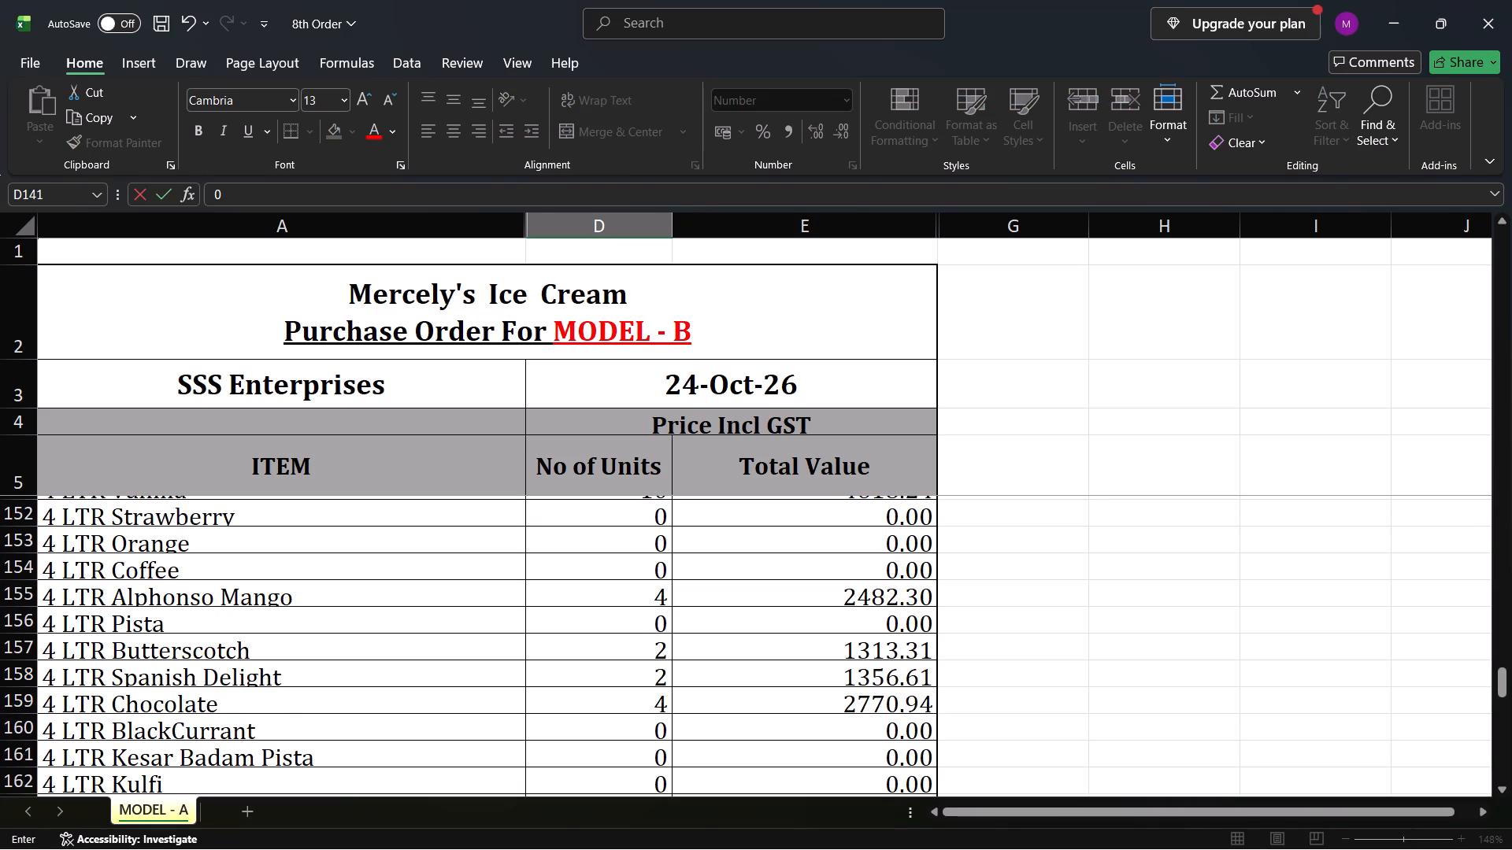
pyautogui.scroll(2, 621, 538)
pyautogui.scroll(1, 624, 663)
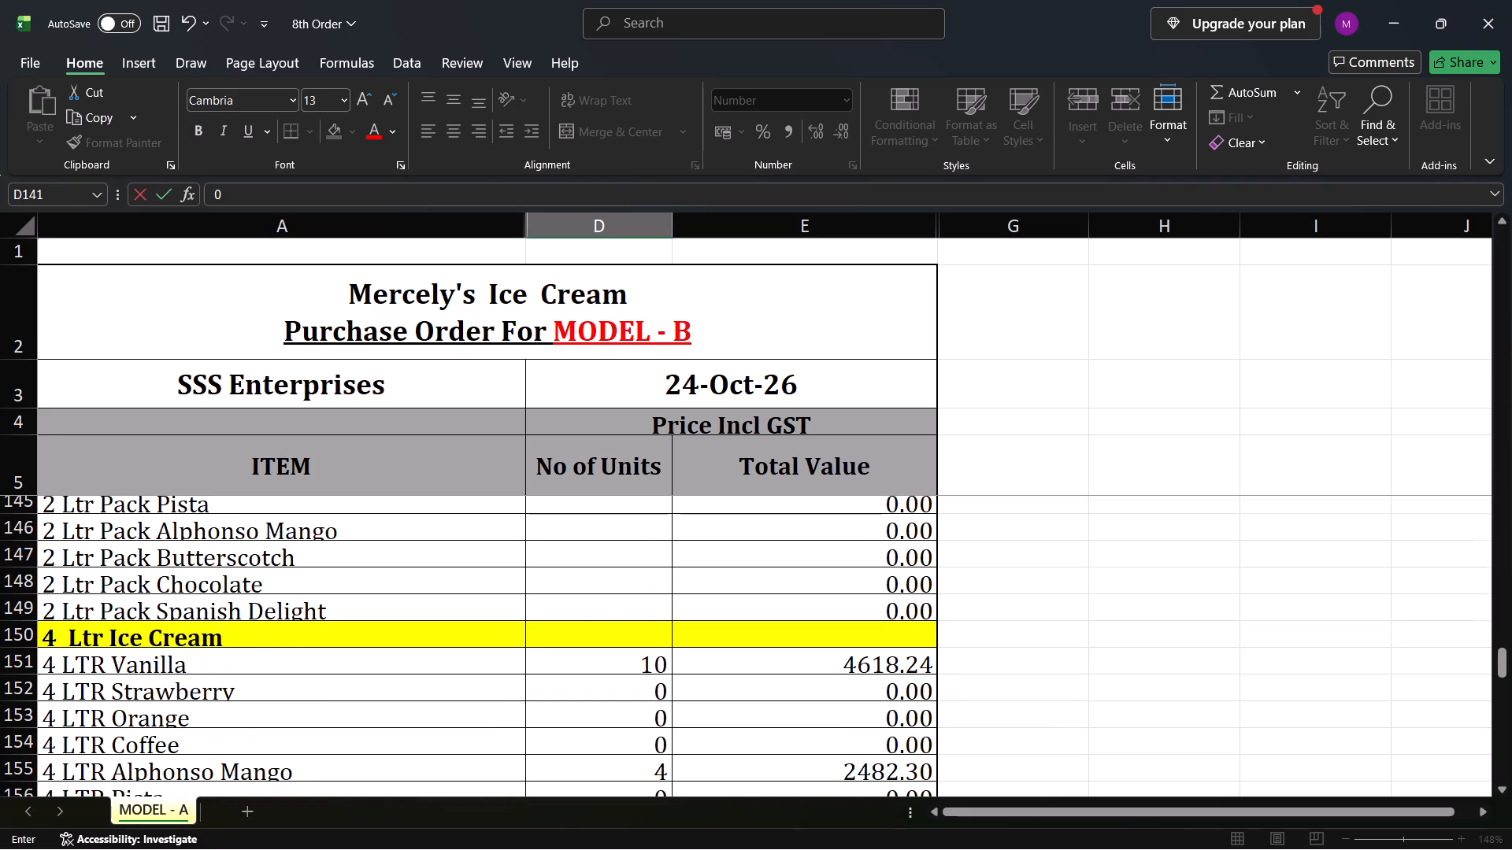
pyautogui.scroll(2, 616, 668)
pyautogui.scroll(-3, 616, 670)
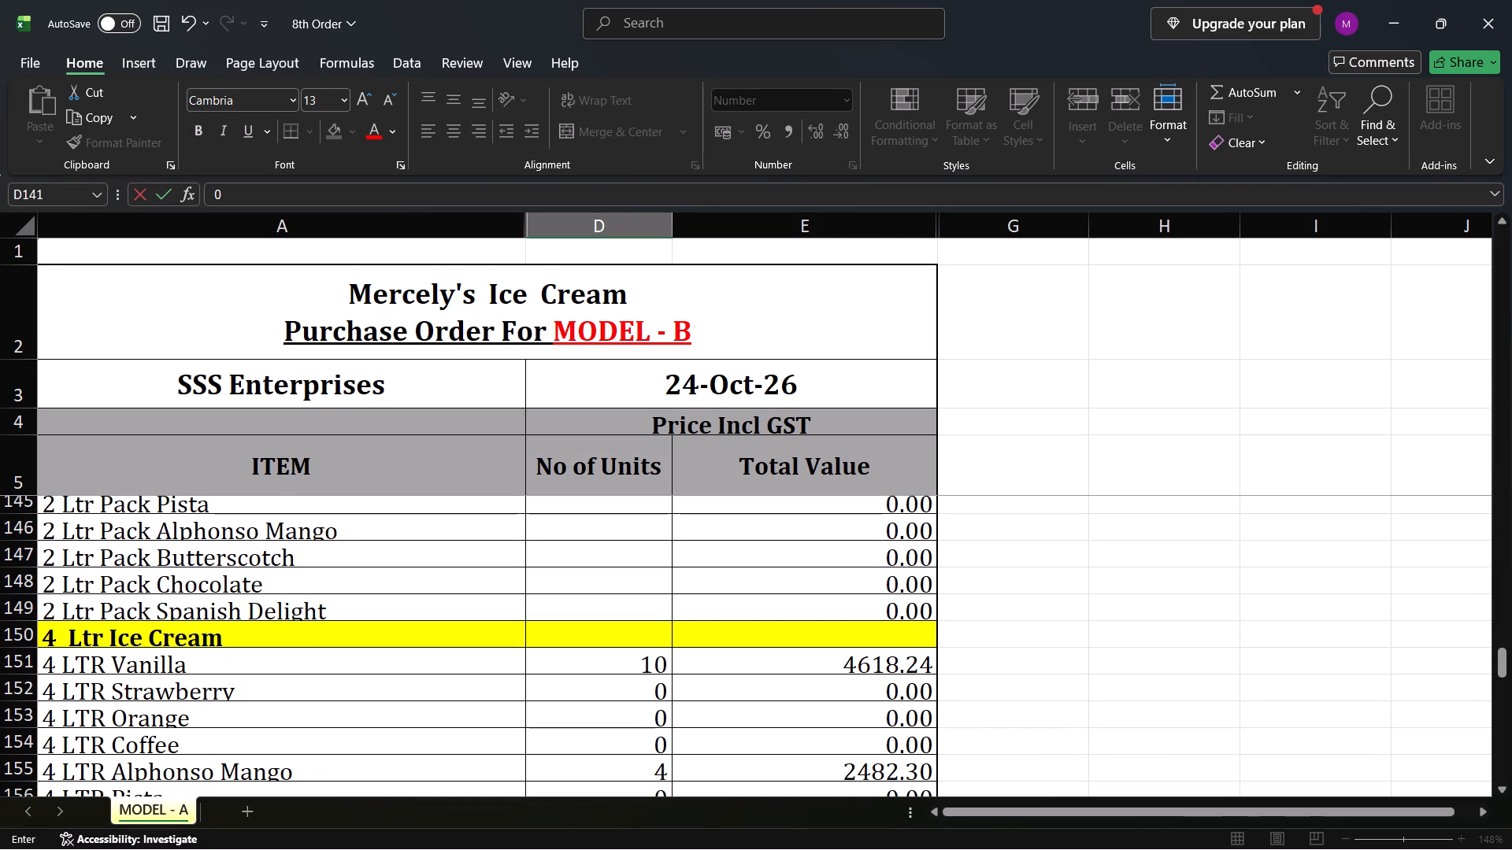
pyautogui.click(617, 667)
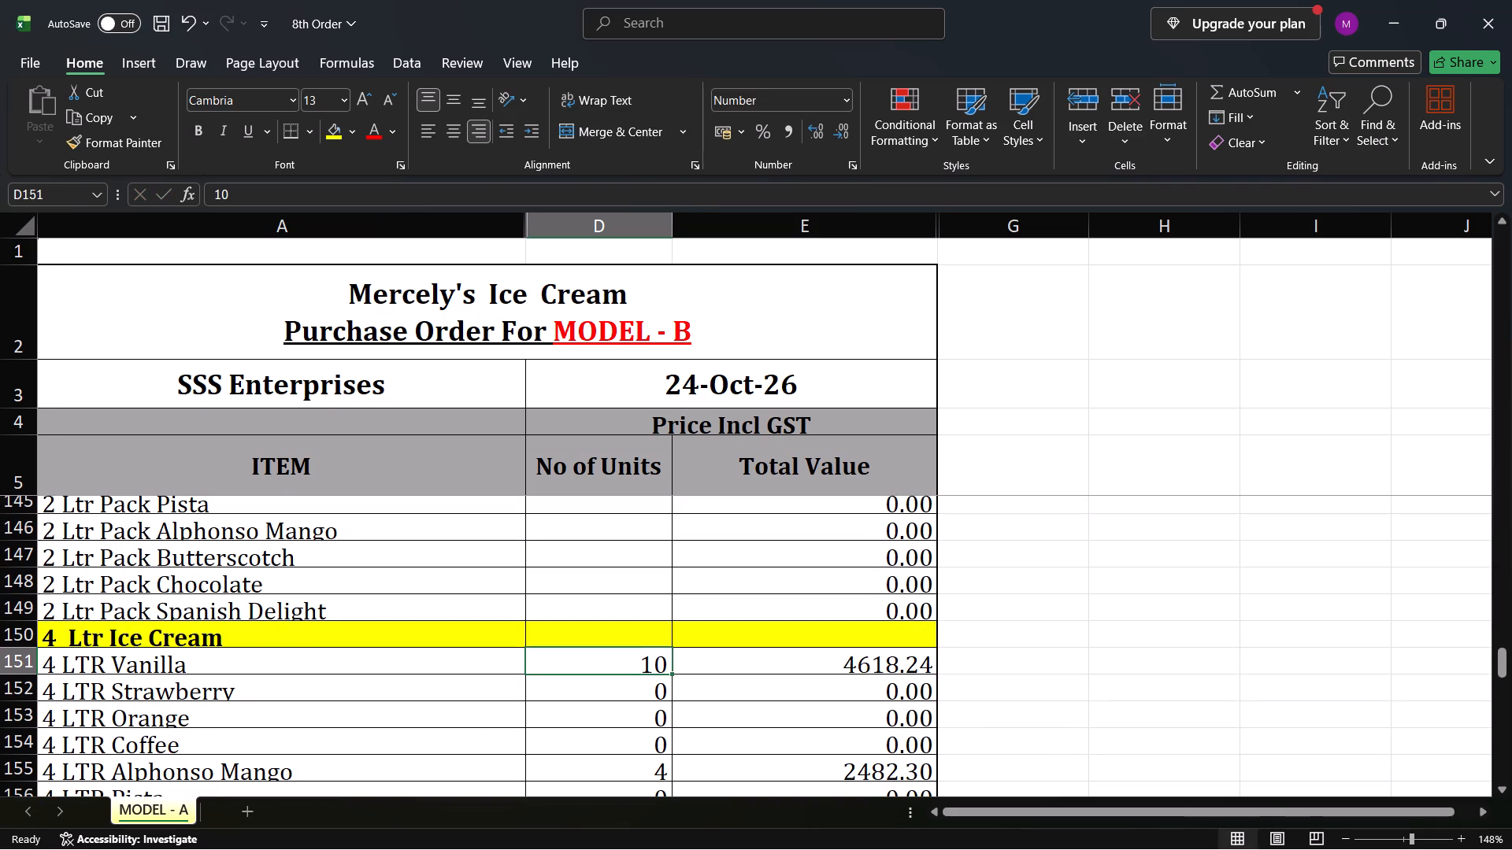
pyautogui.press('0')
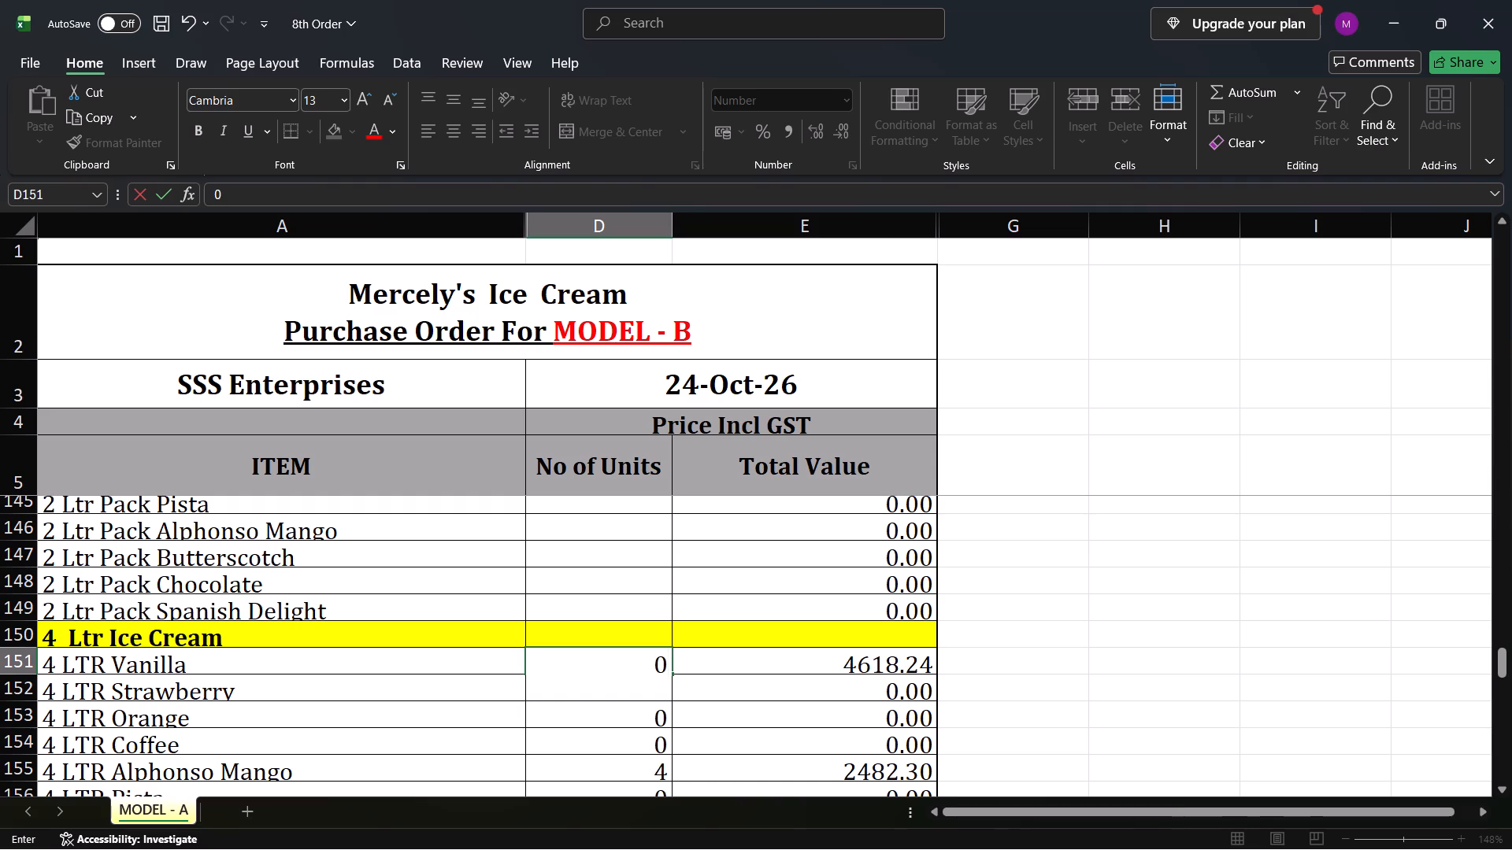
pyautogui.press('Down')
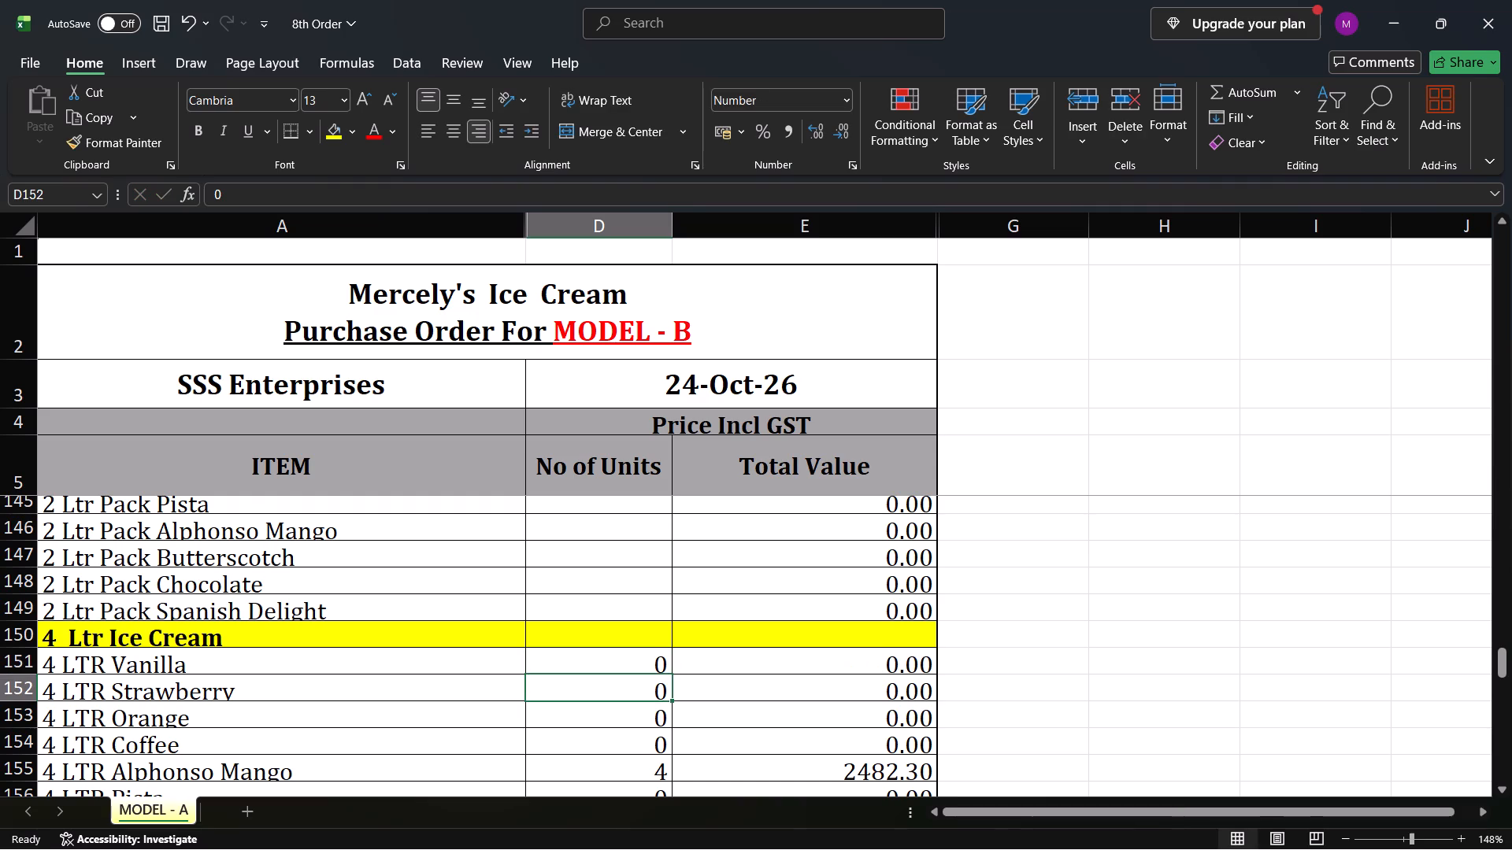
# Set the number of units to 0 for 4 LTR Alphonso Mango, 4 LTR Butterscotch and 4 LTR Spanish Delight.
pyautogui.scroll(-1, 610, 684)
pyautogui.click(580, 684)
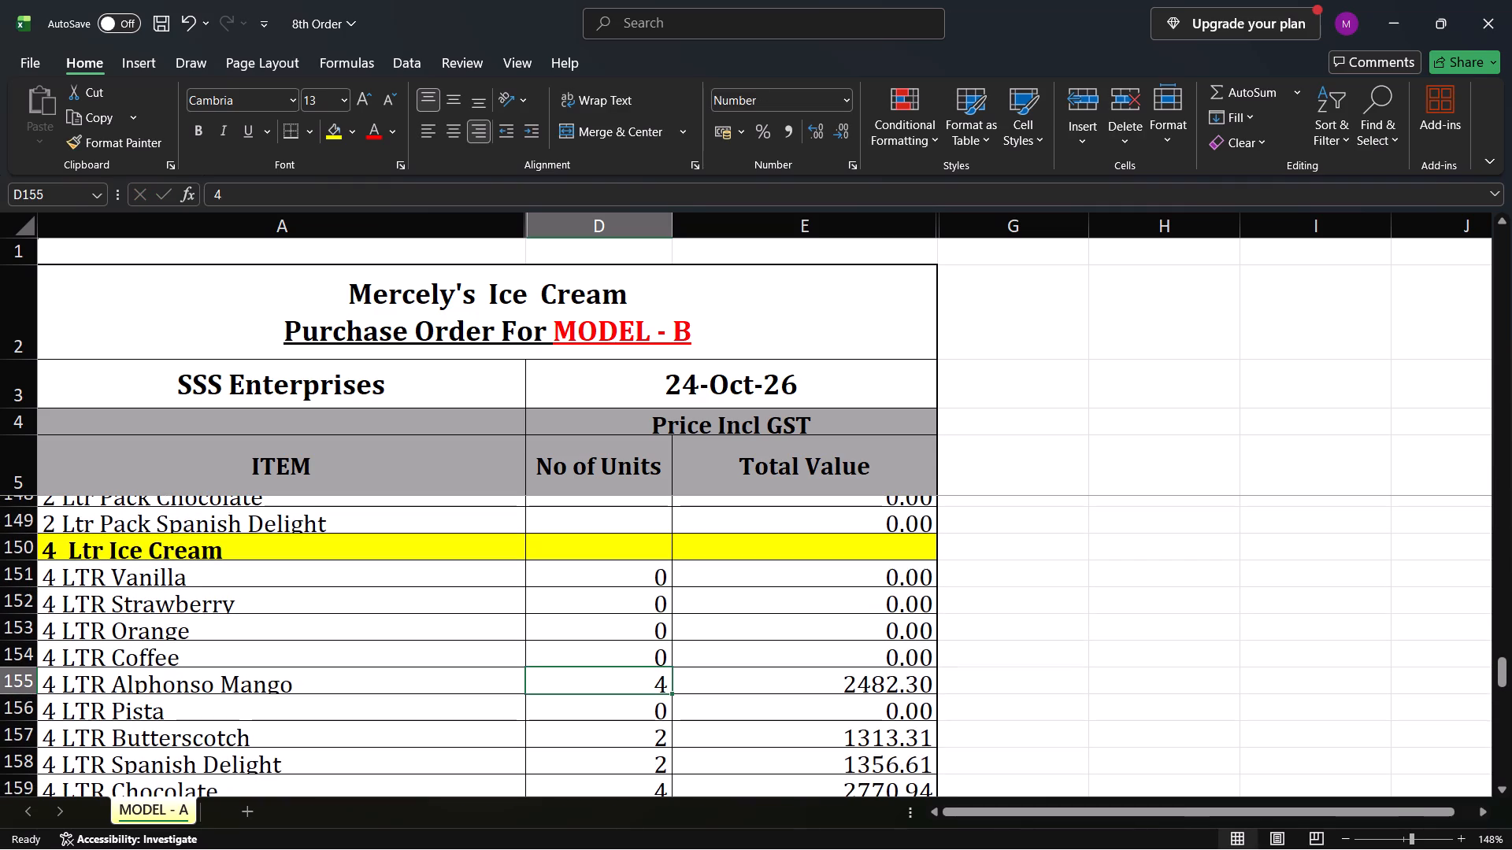
pyautogui.press('0')
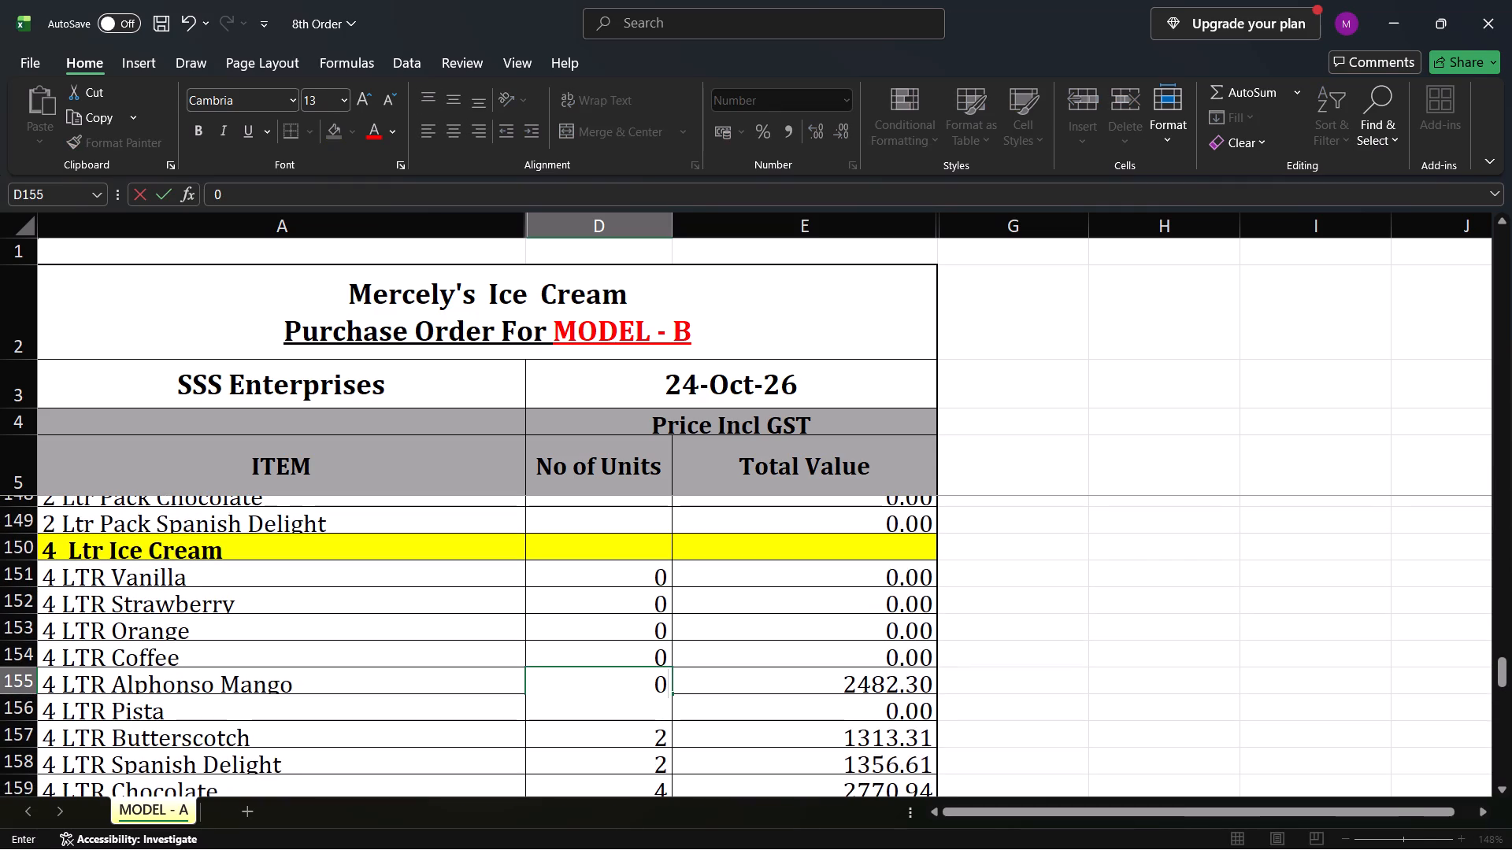
pyautogui.press('Down')
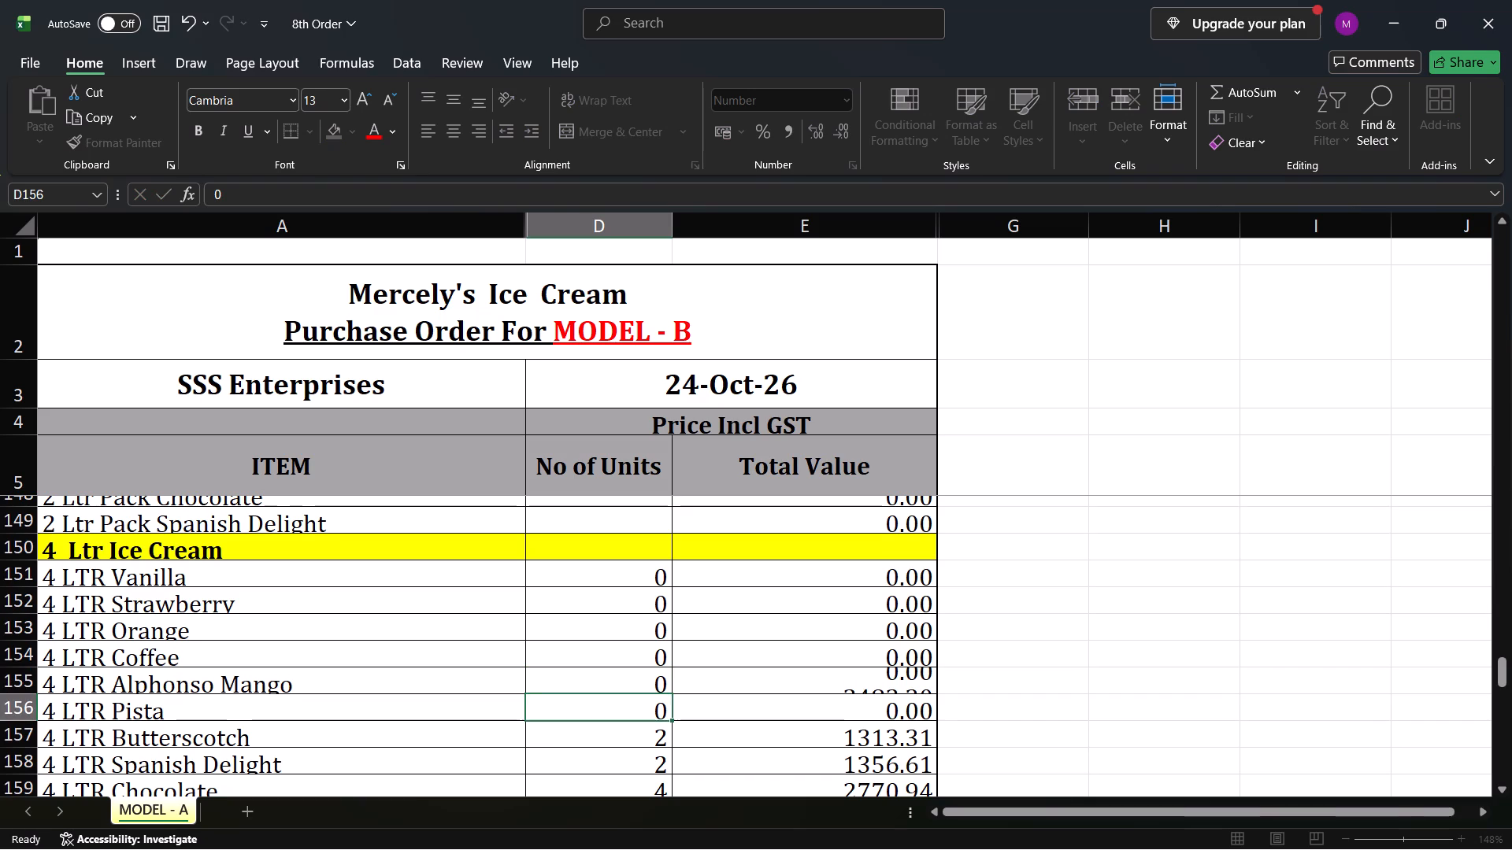
pyautogui.press('Down')
pyautogui.press('0')
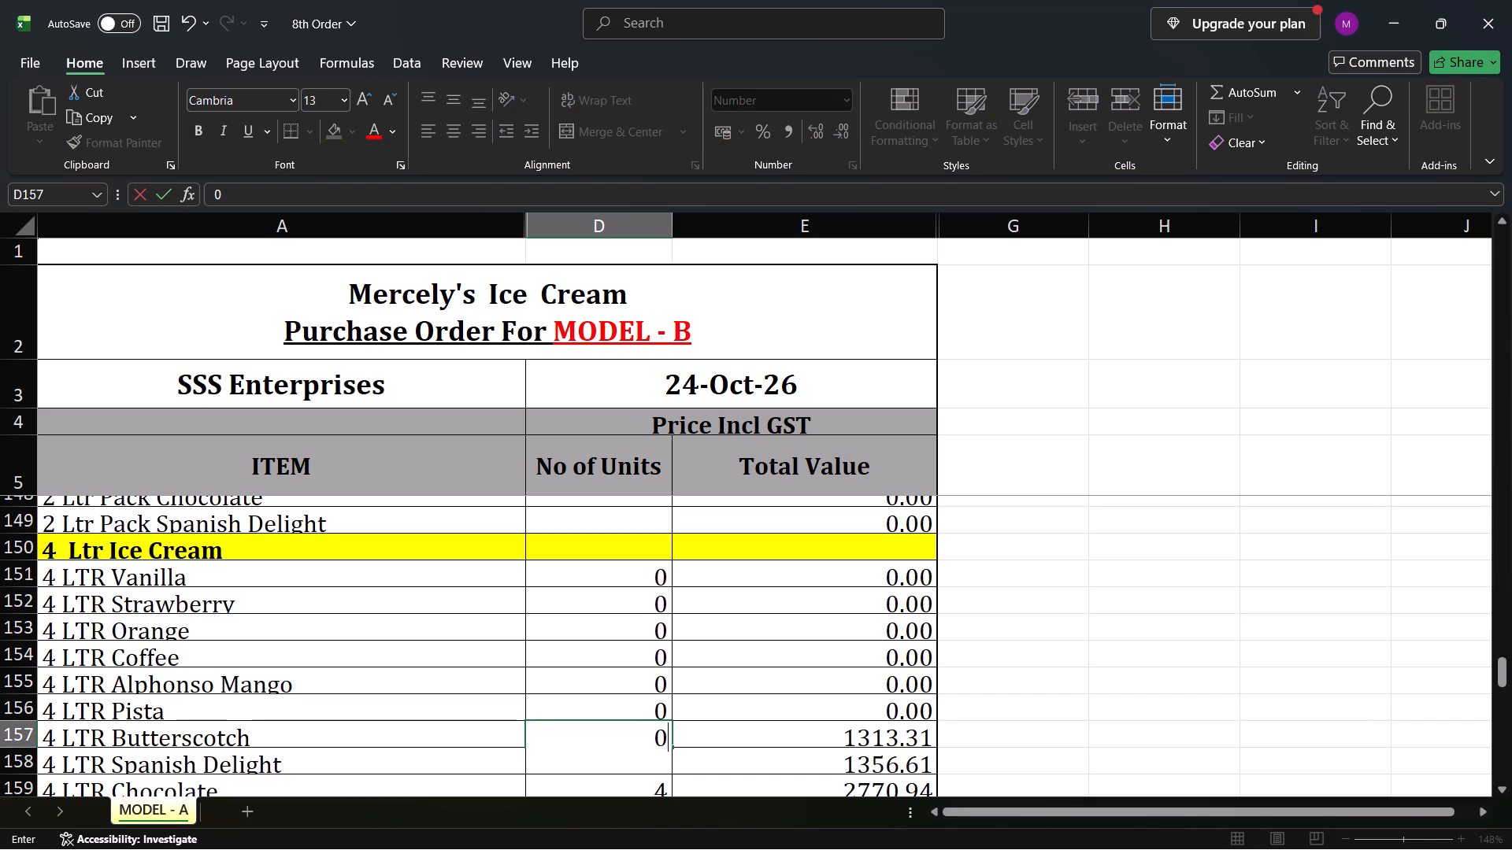
pyautogui.press('Down')
pyautogui.press('0')
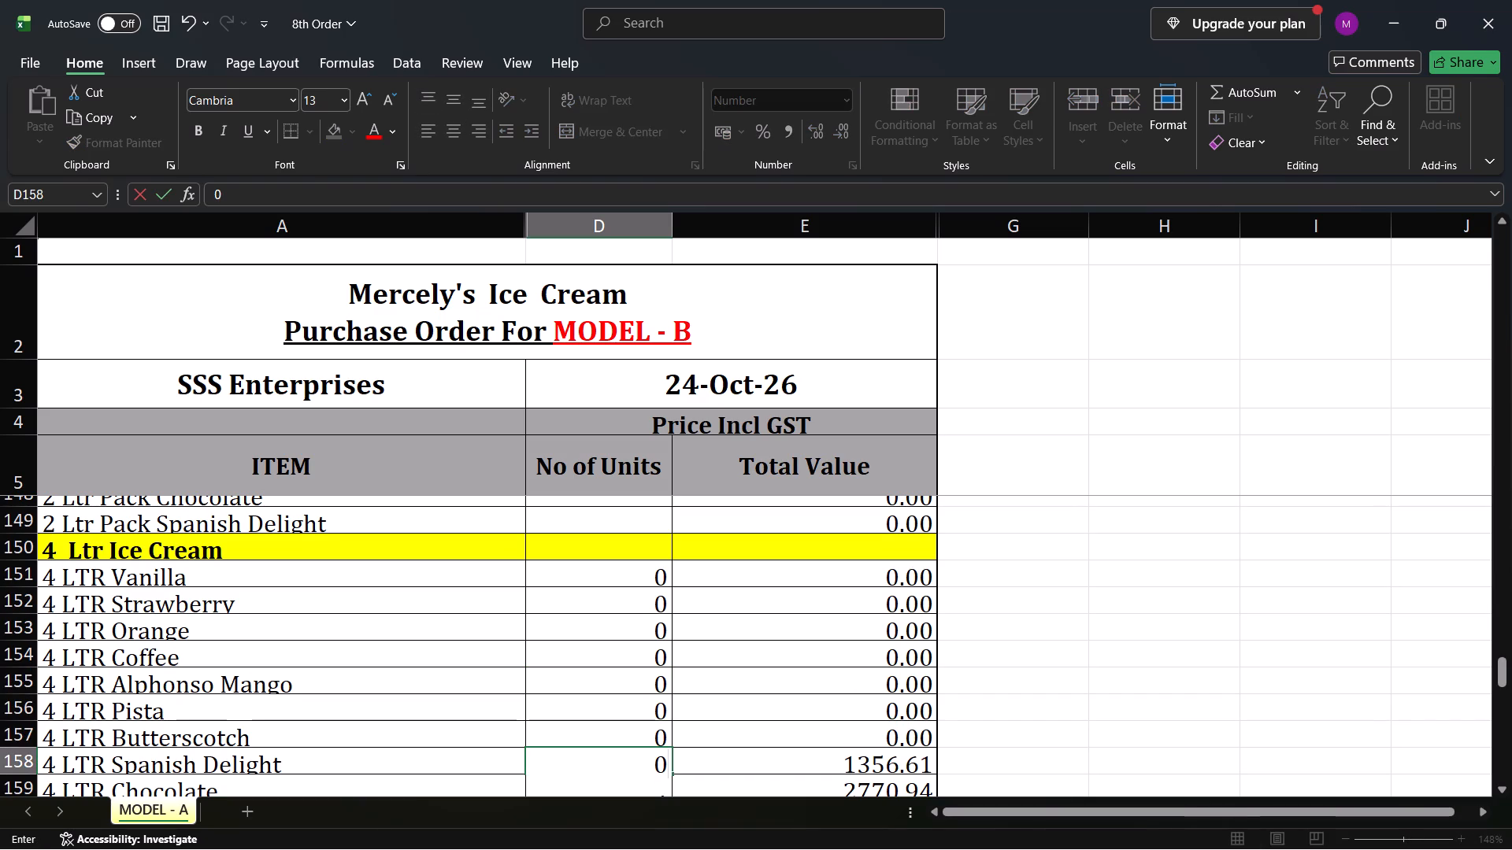
pyautogui.scroll(-2, 580, 684)
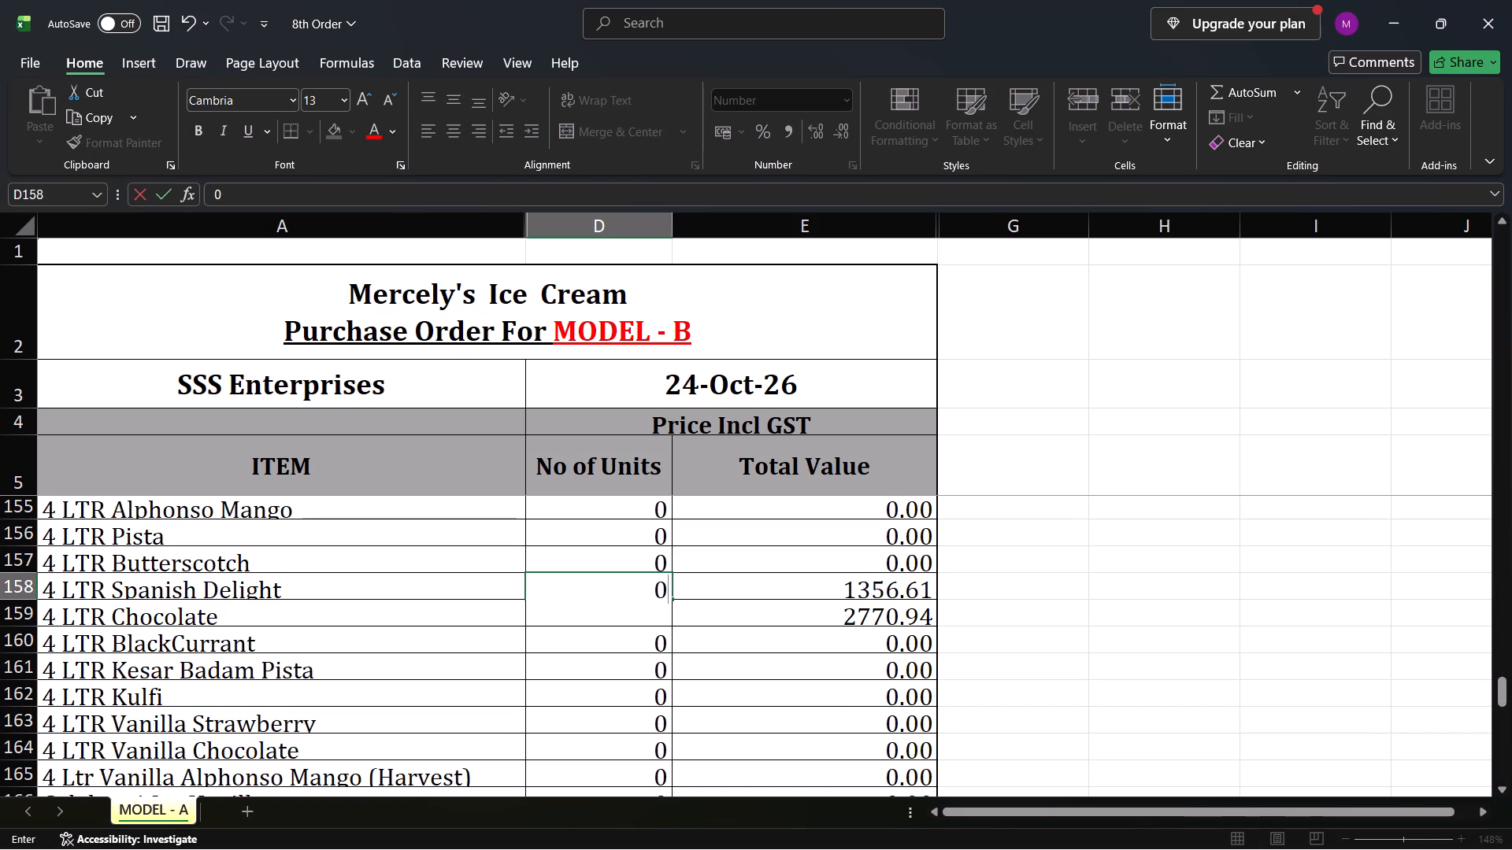
pyautogui.press('Down')
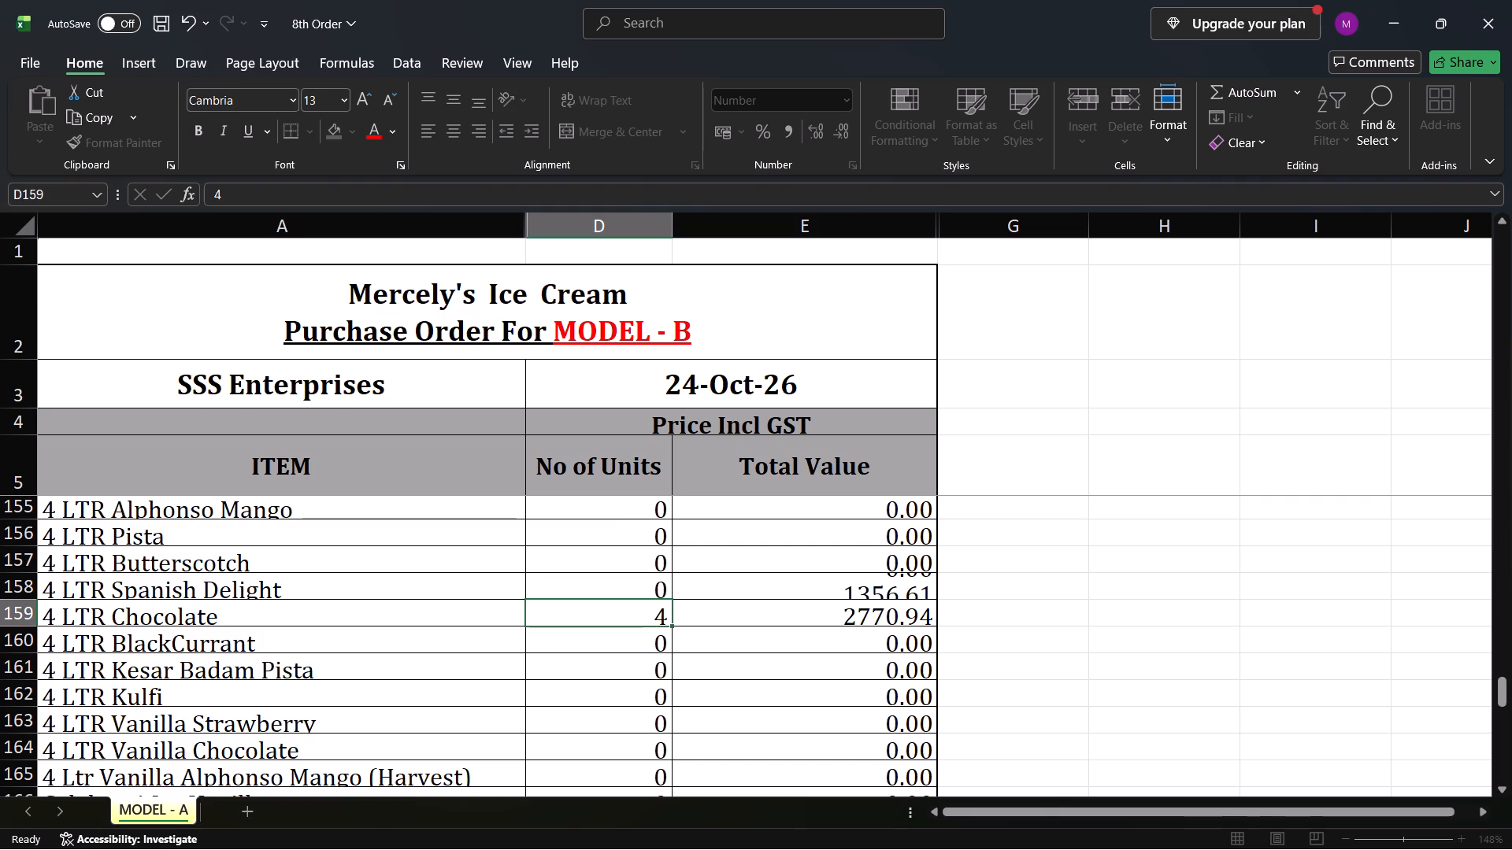
# Set the number of units to 0 for 4 LTR Chocolate.
pyautogui.press('0')
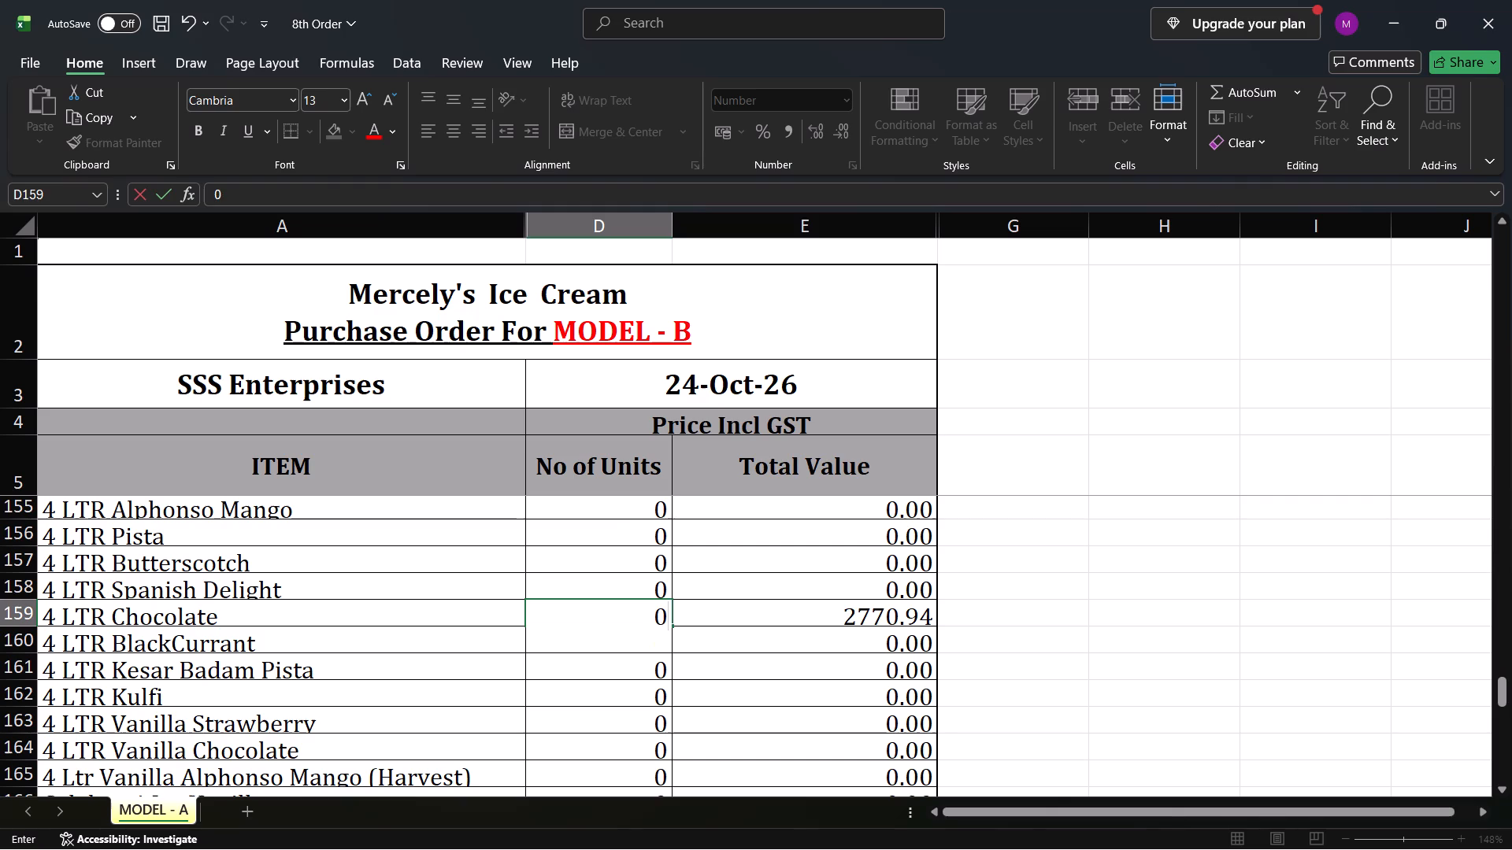
# Set the number of units to 0 for 4 LTR Premium Sitaphal and 4 Ltr Premium Red Velvet.
pyautogui.scroll(-4, 551, 685)
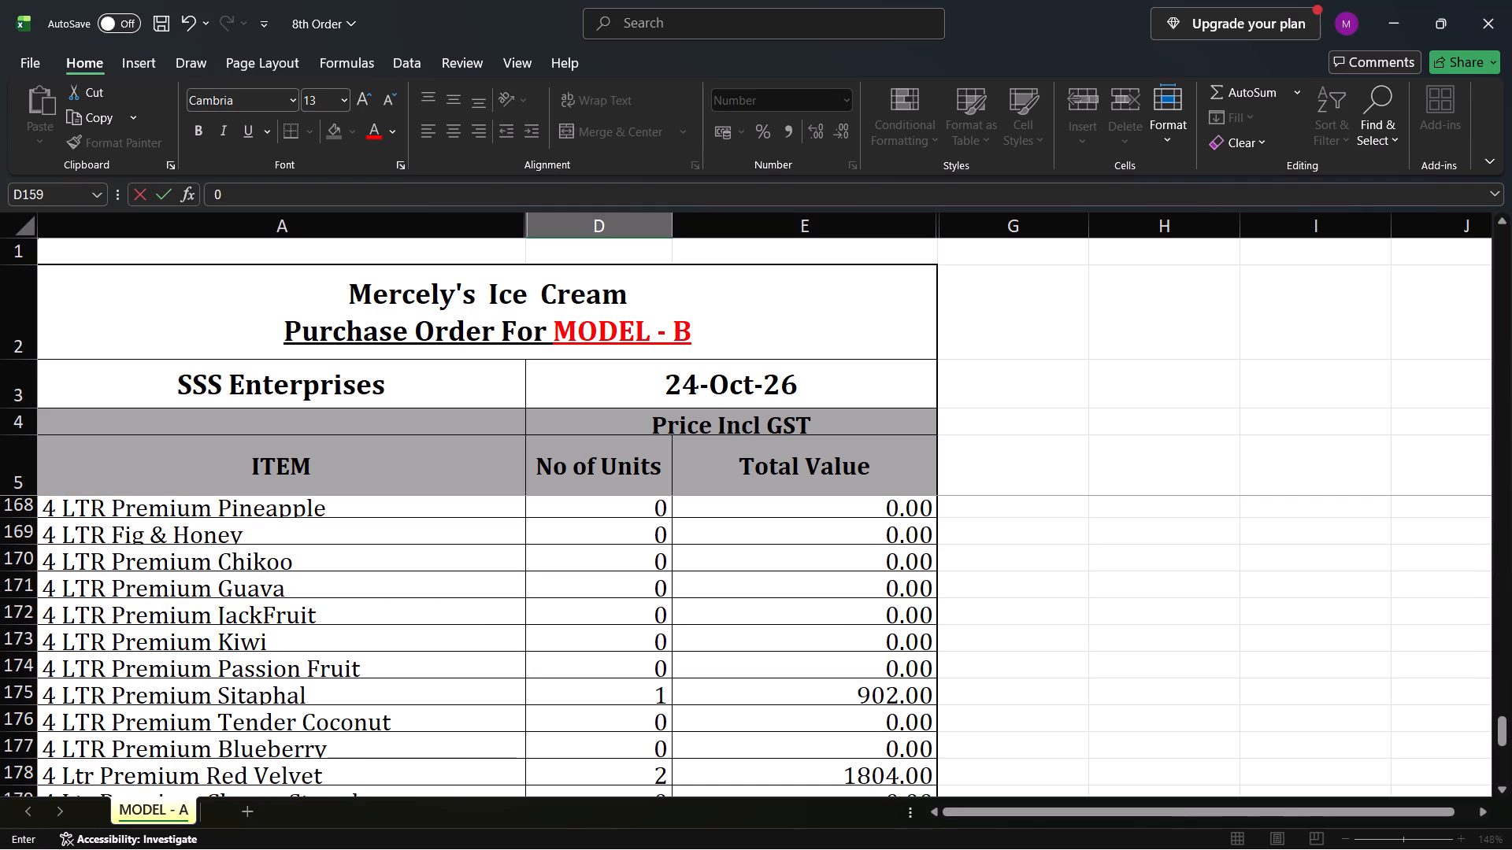
pyautogui.scroll(-2, 551, 685)
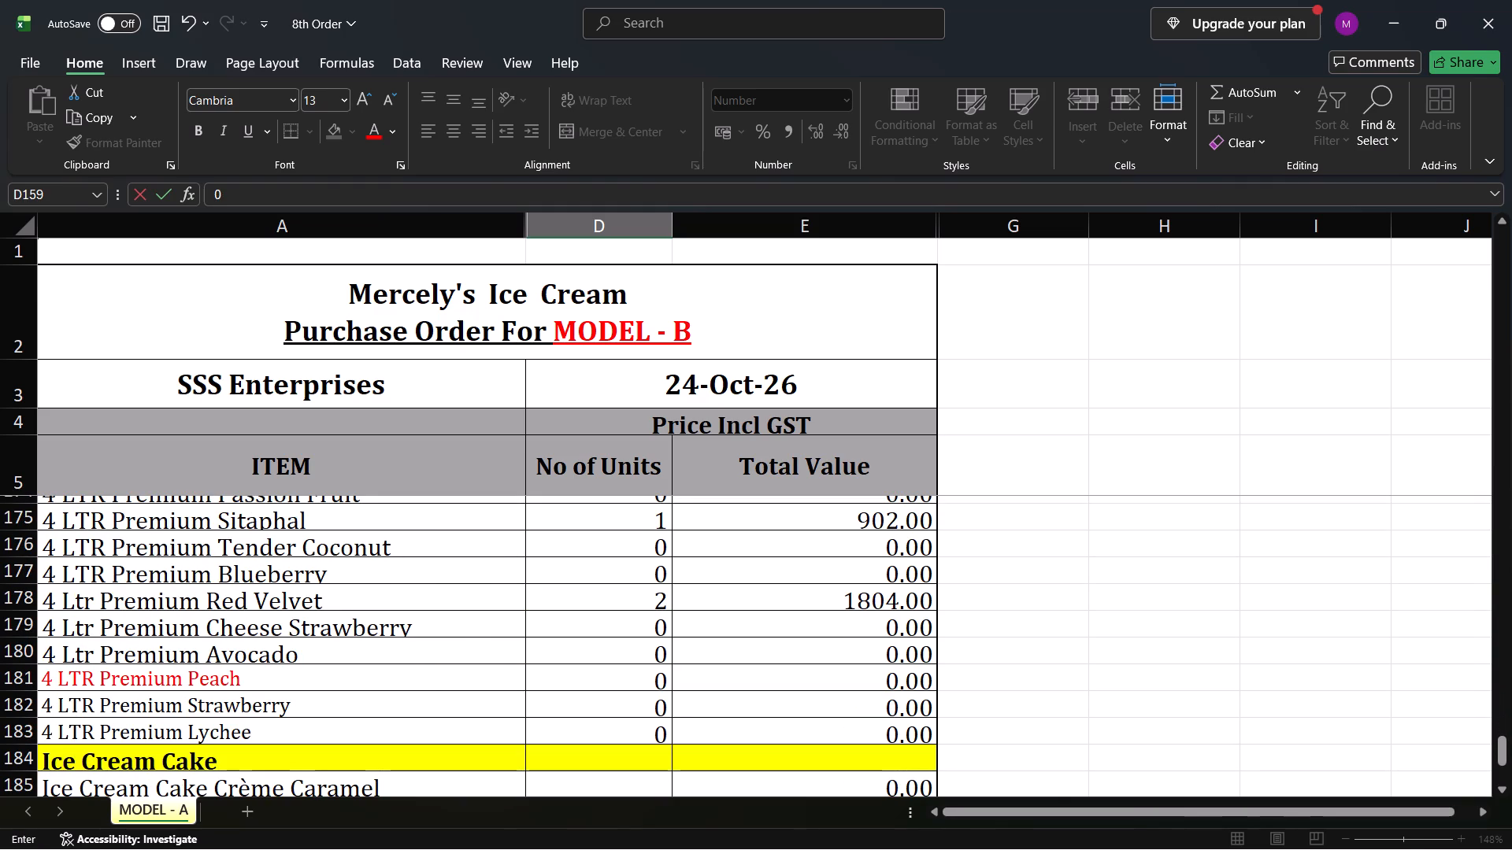
pyautogui.click(605, 515)
pyautogui.press('0')
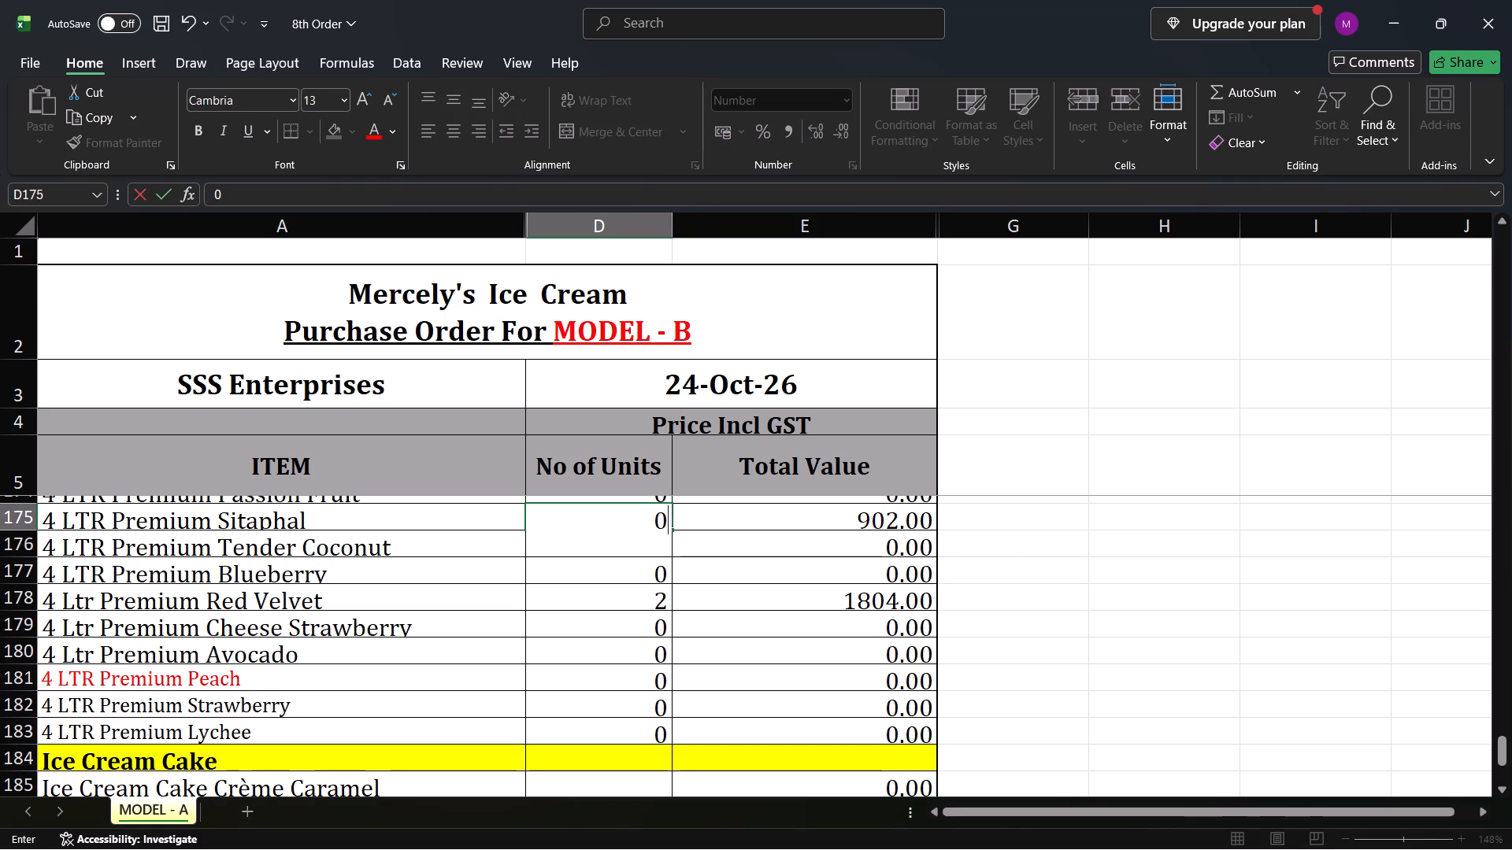
pyautogui.press('Down')
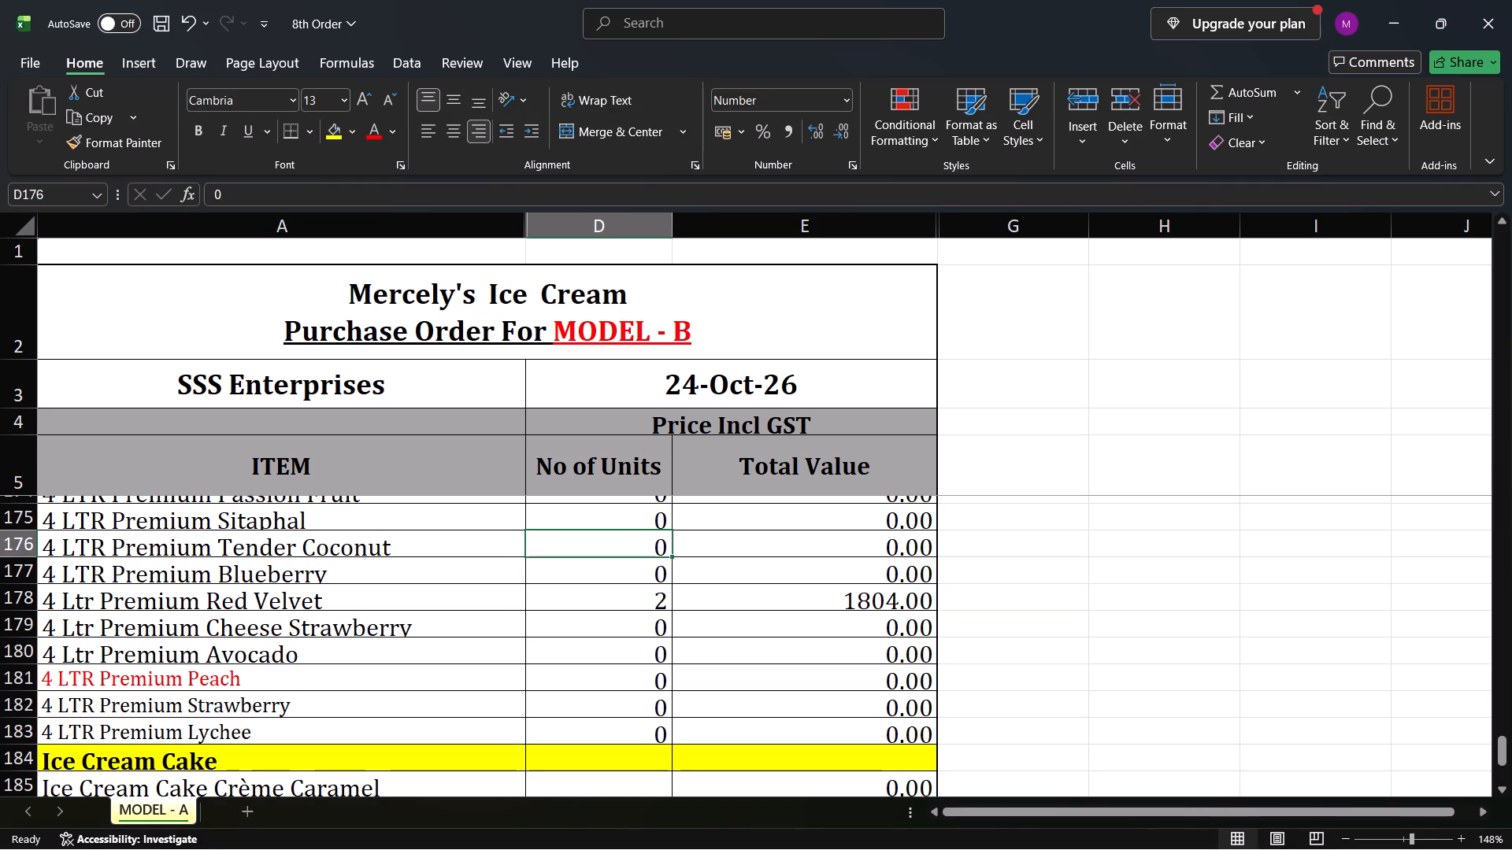
pyautogui.click(607, 601)
pyautogui.press('0')
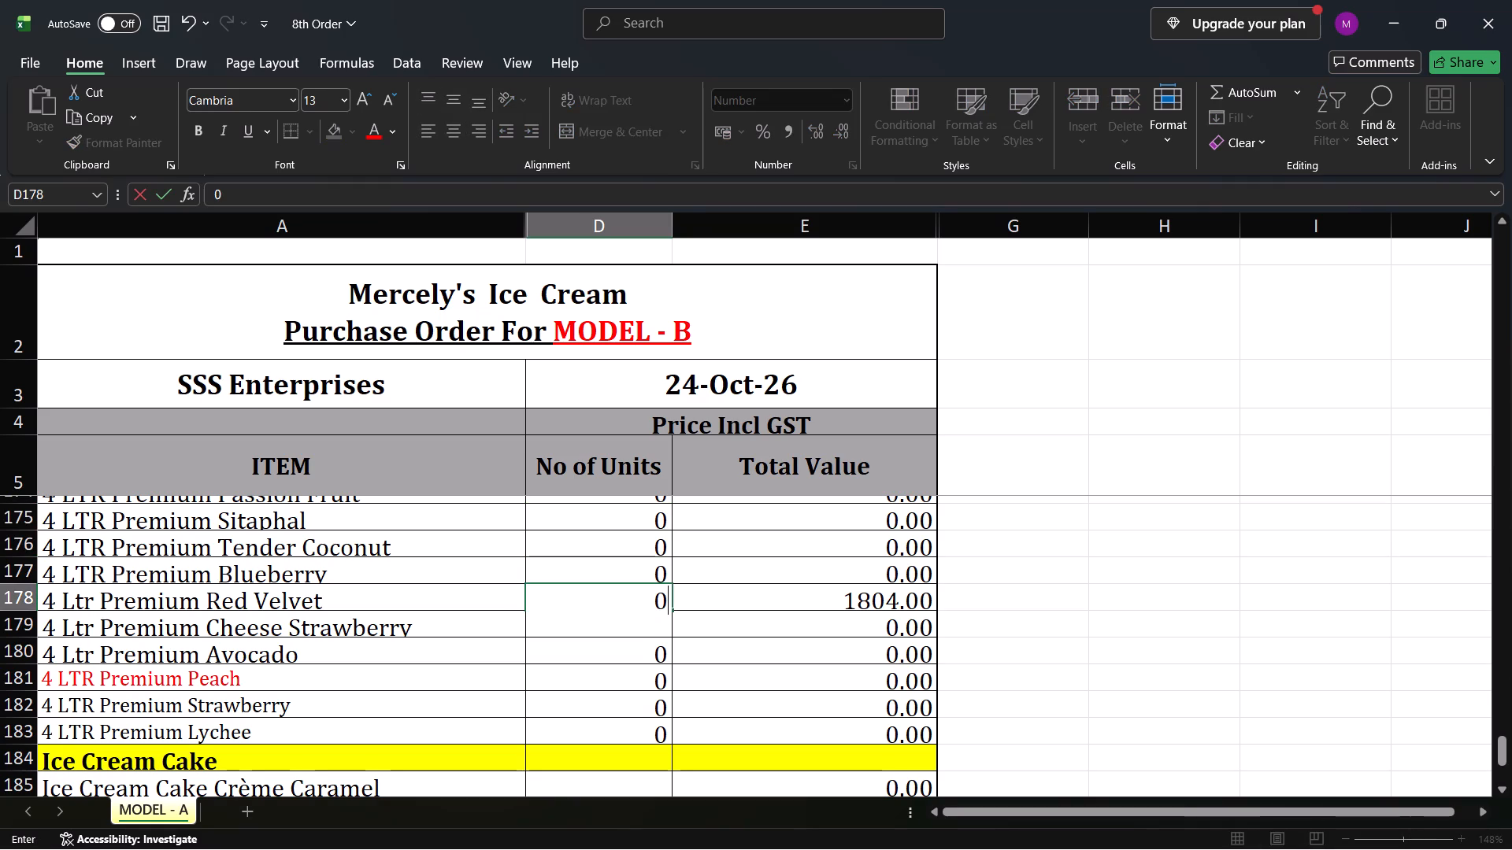
pyautogui.click(637, 657)
# Review the order's total row and the unit quantities in the regular and premium 1 Ltr tub sections.
pyautogui.scroll(-2, 635, 662)
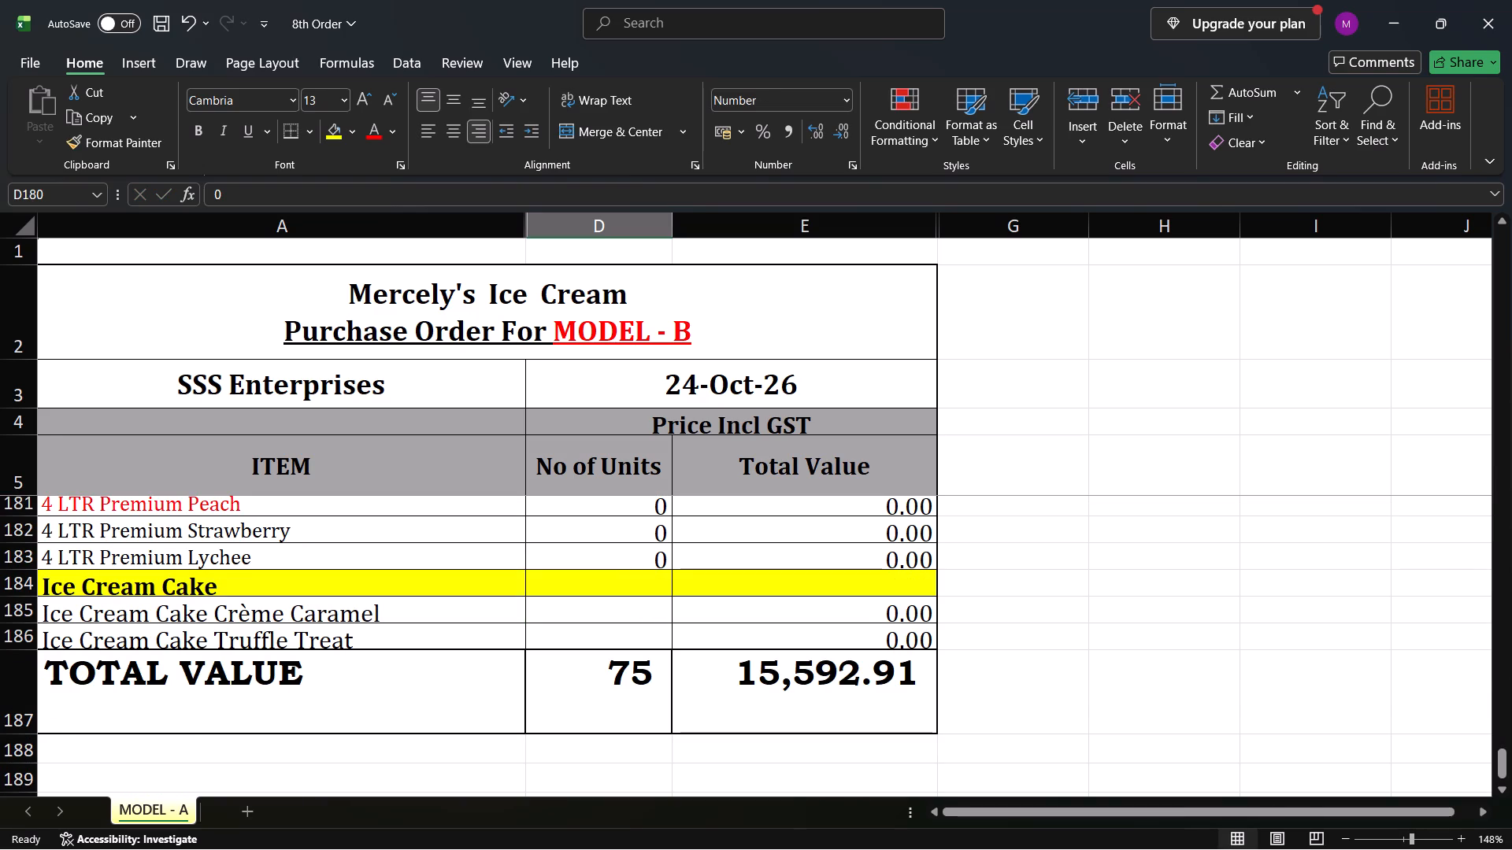
pyautogui.scroll(8, 703, 700)
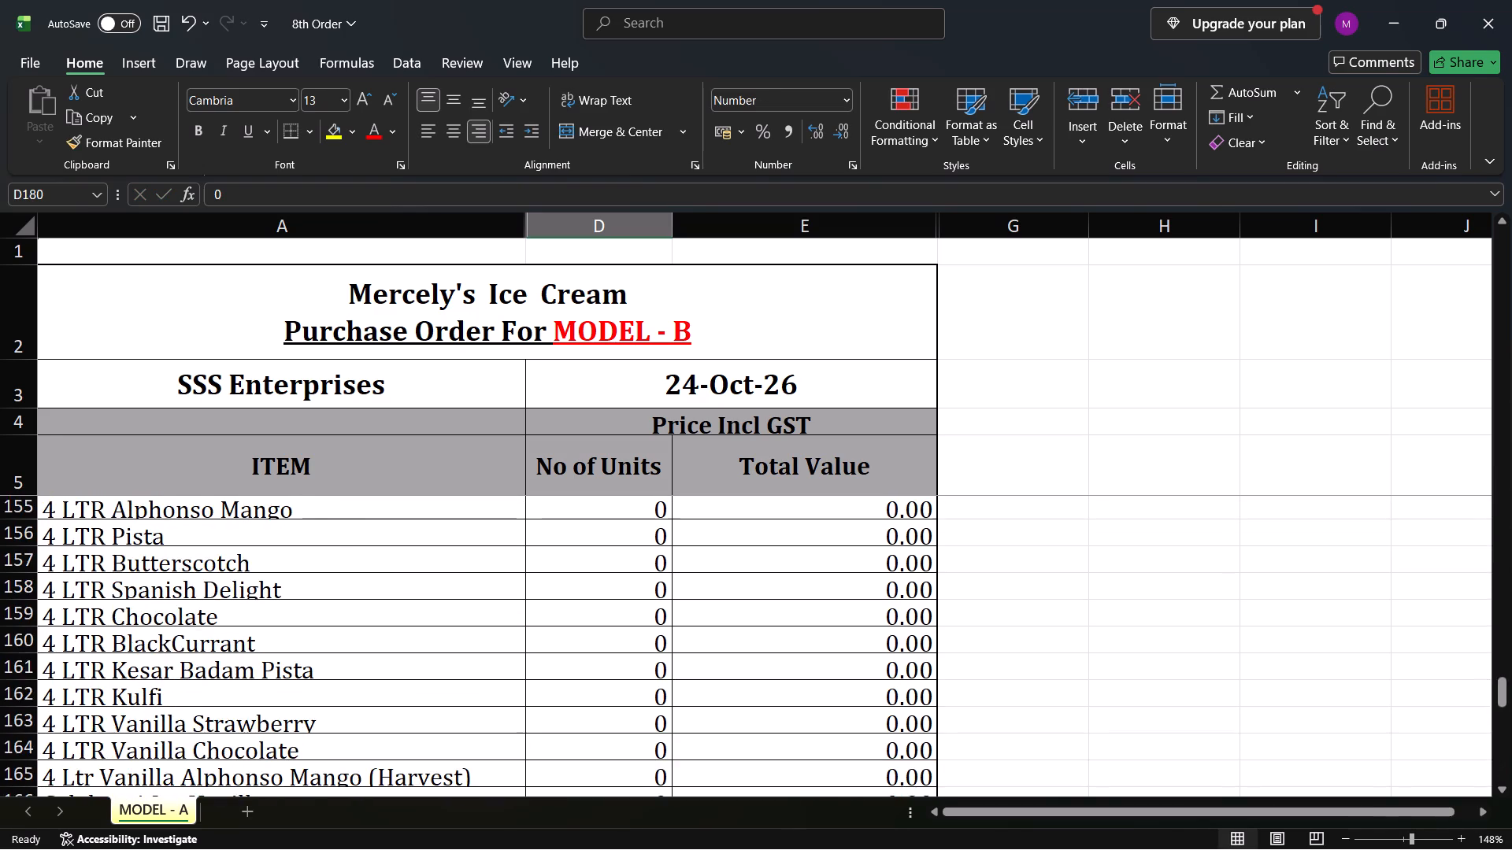
pyautogui.scroll(20, 703, 700)
pyautogui.scroll(5, 703, 700)
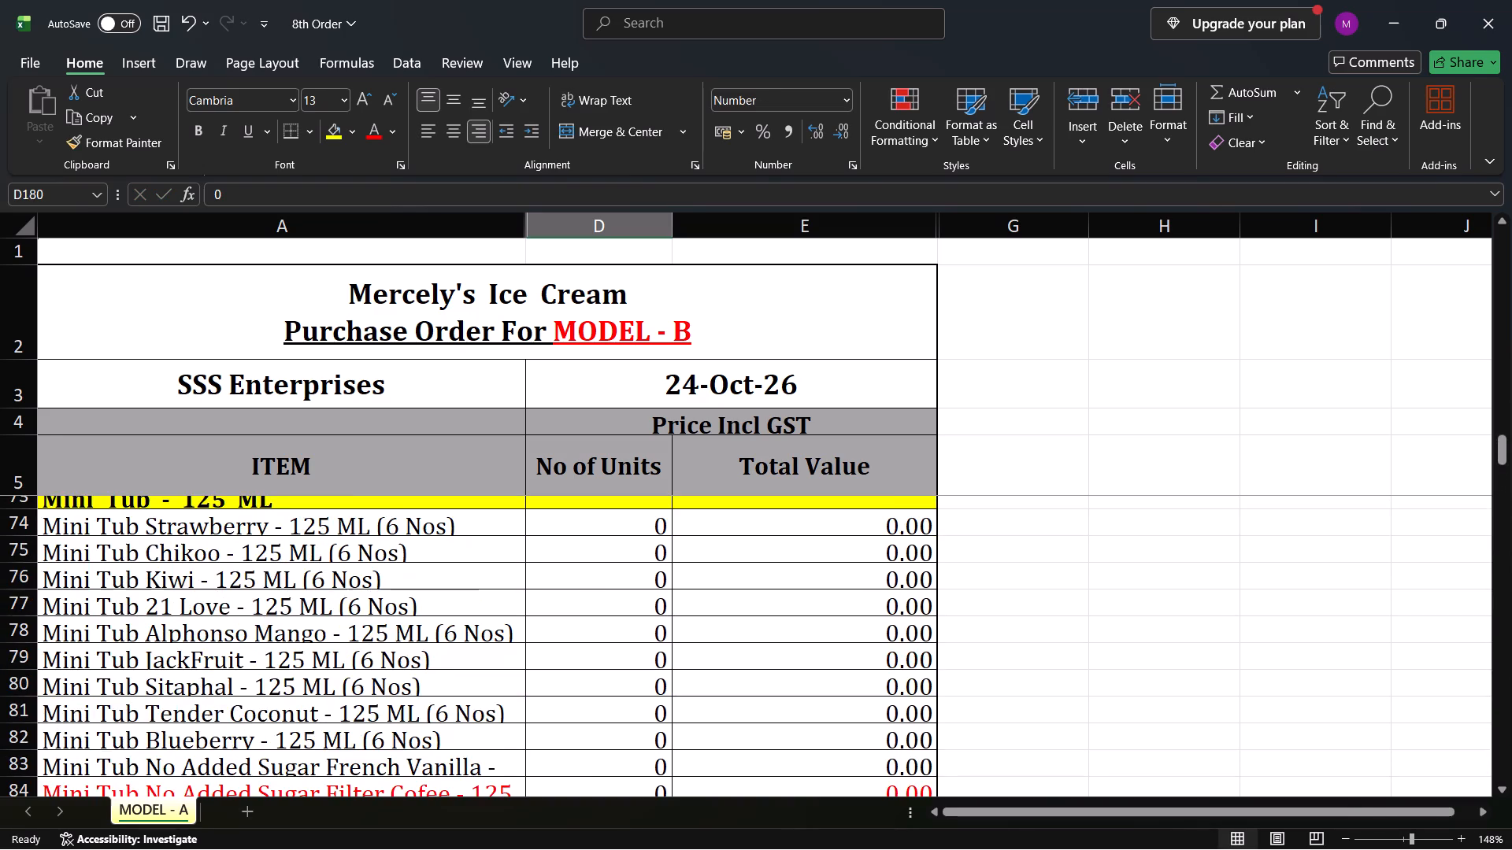
pyautogui.scroll(14, 703, 700)
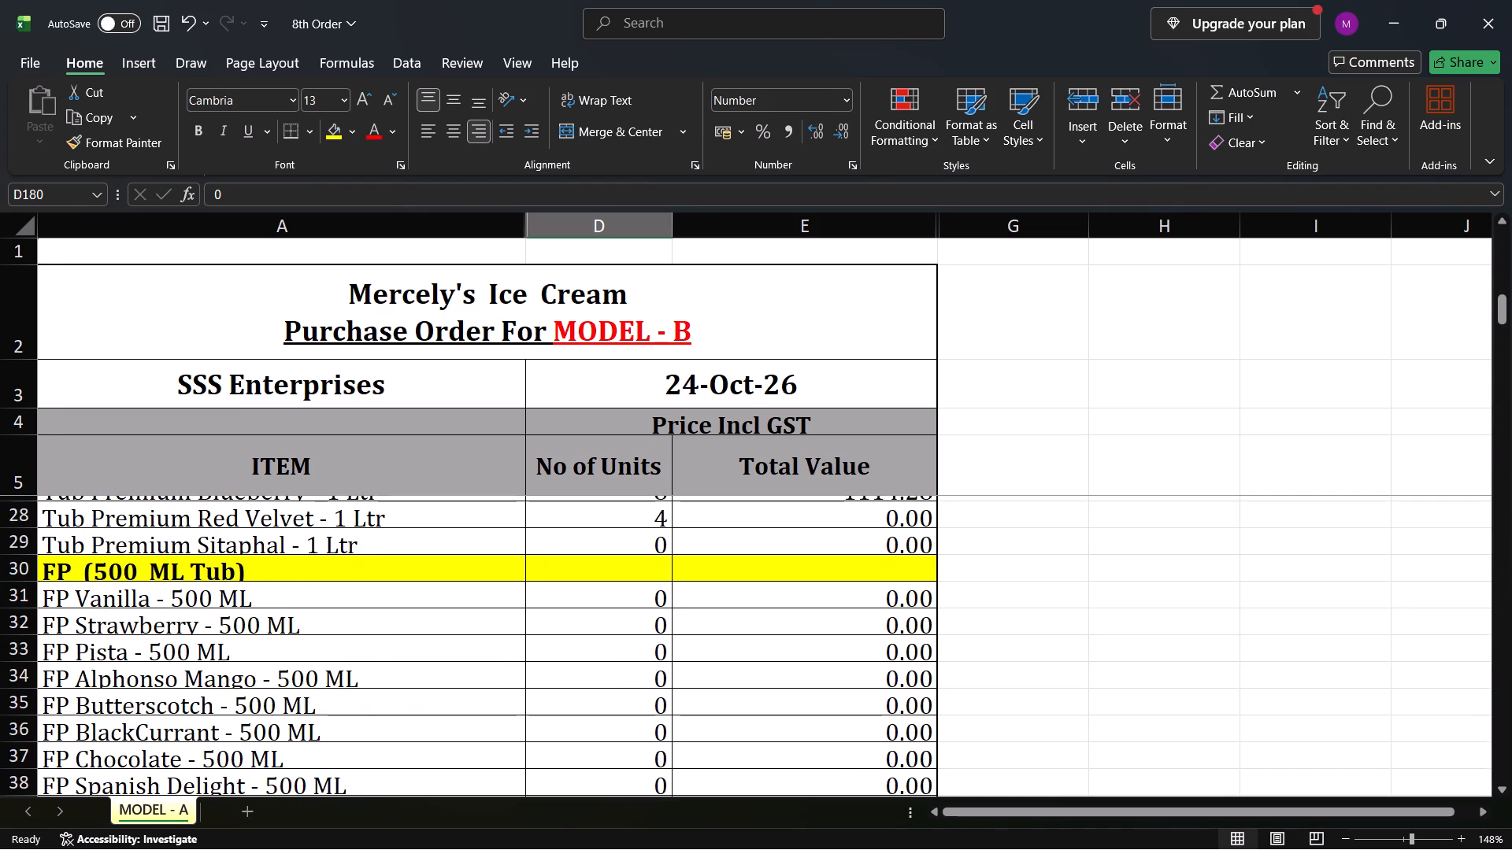
pyautogui.scroll(8, 703, 700)
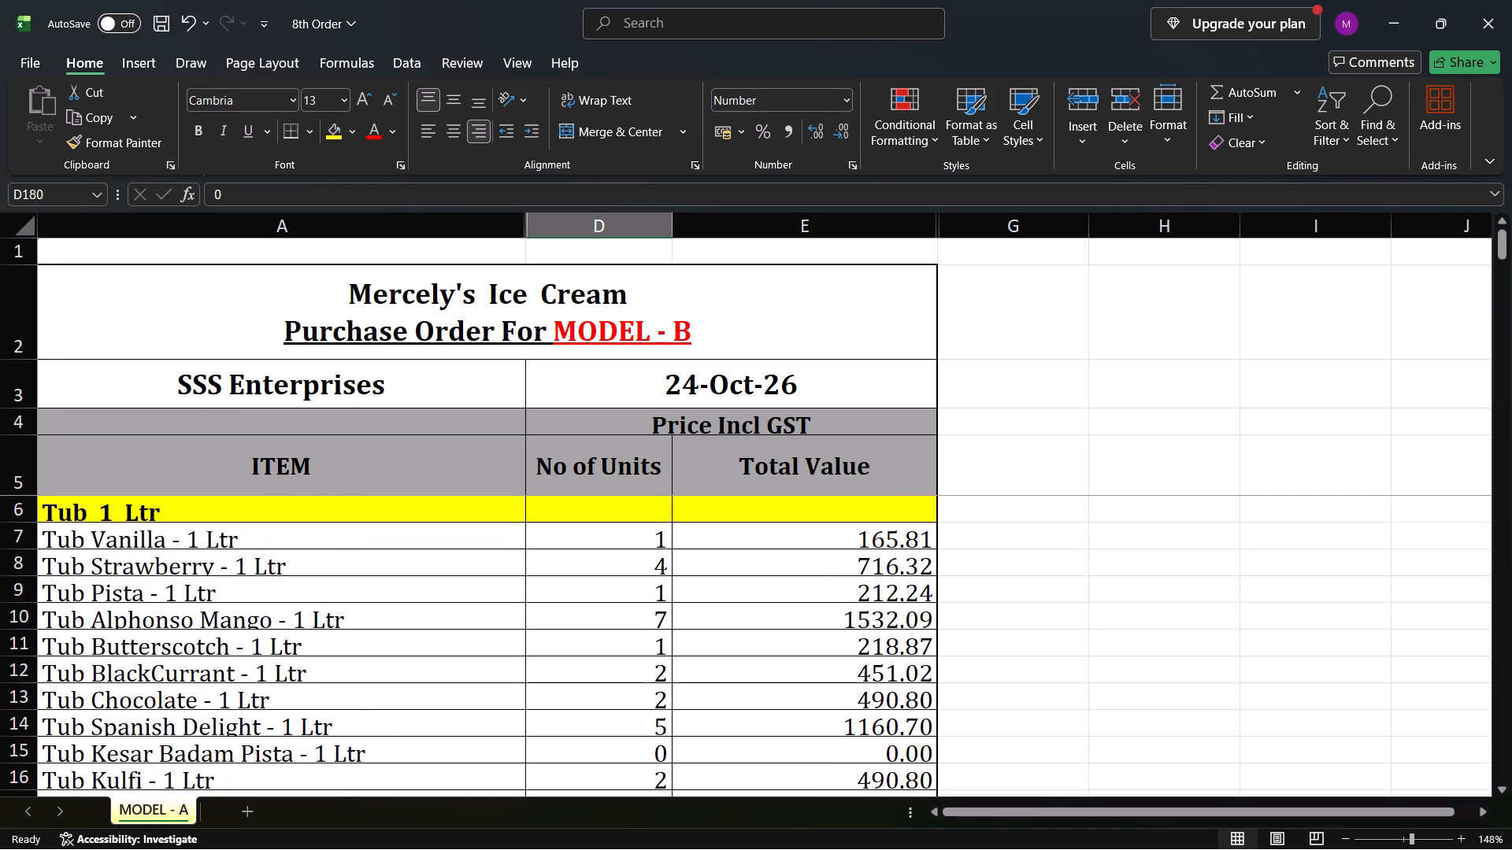
pyautogui.scroll(-11, 703, 700)
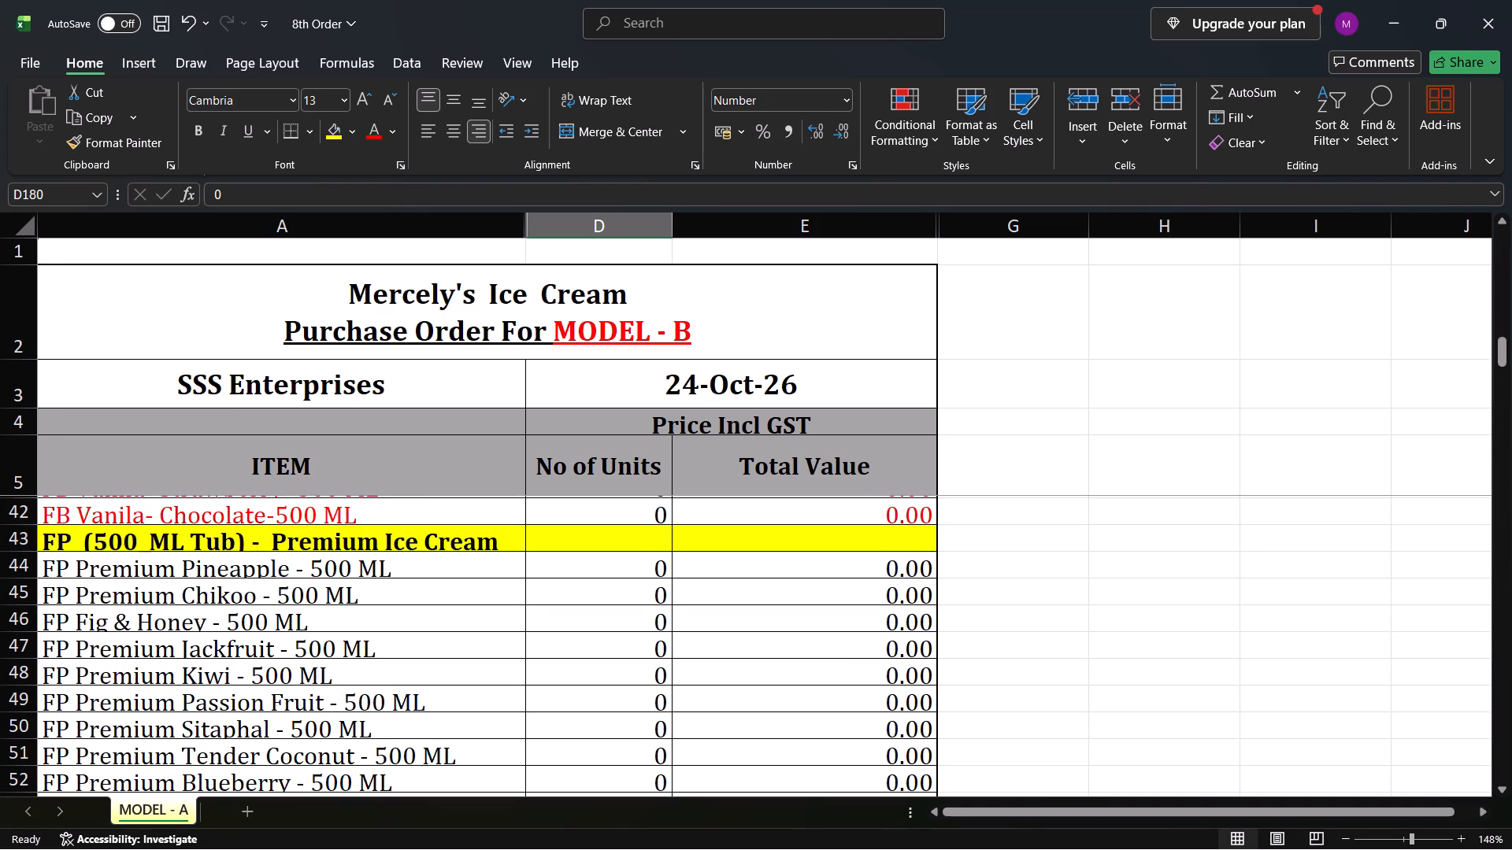
pyautogui.scroll(4, 703, 700)
pyautogui.scroll(-3, 703, 700)
pyautogui.scroll(7, 703, 700)
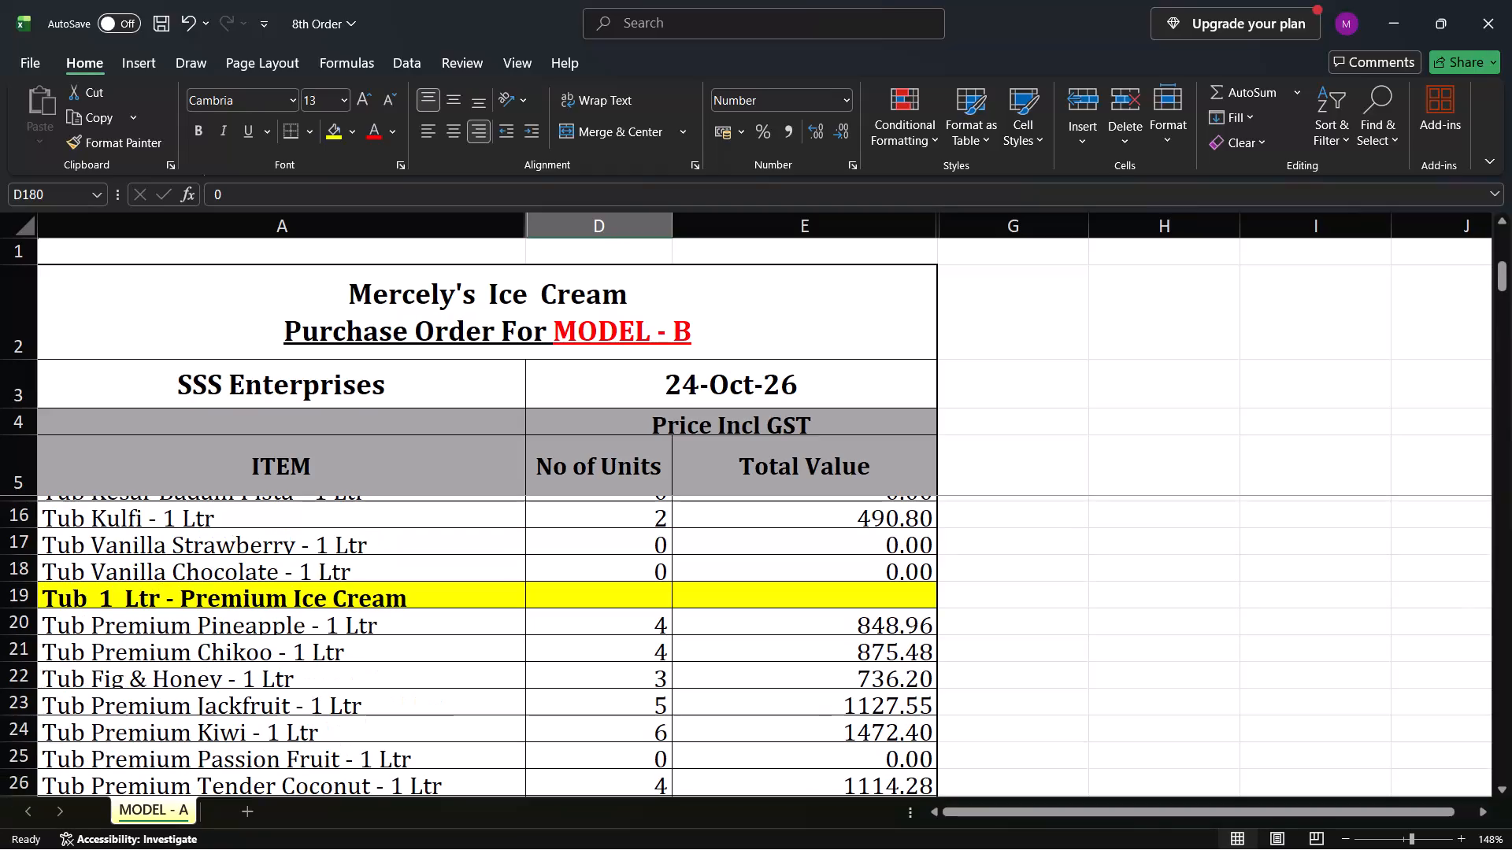
pyautogui.scroll(-4, 703, 700)
pyautogui.scroll(5, 703, 700)
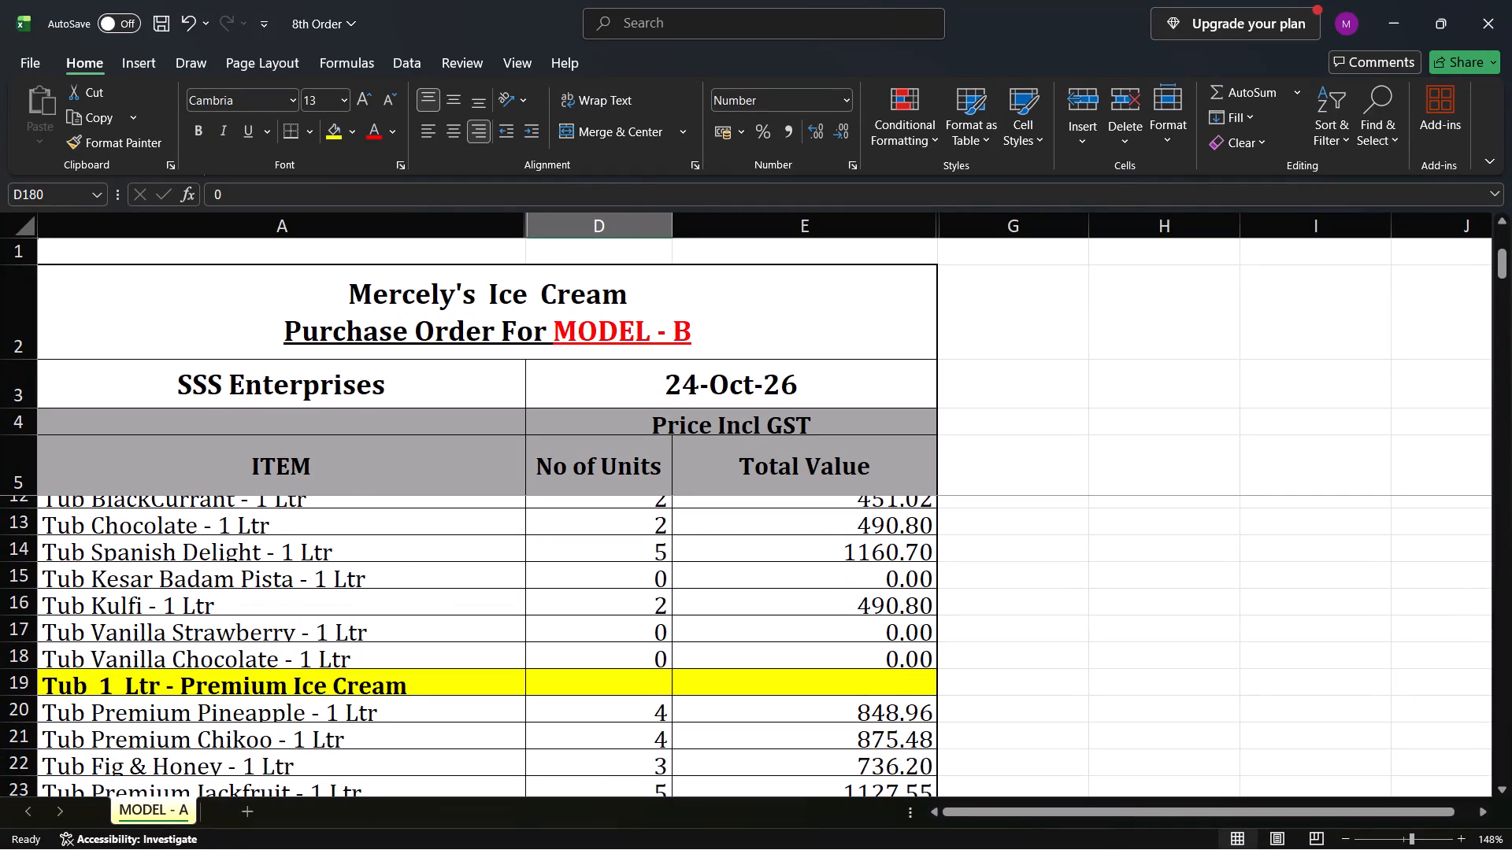
pyautogui.scroll(-3, 603, 675)
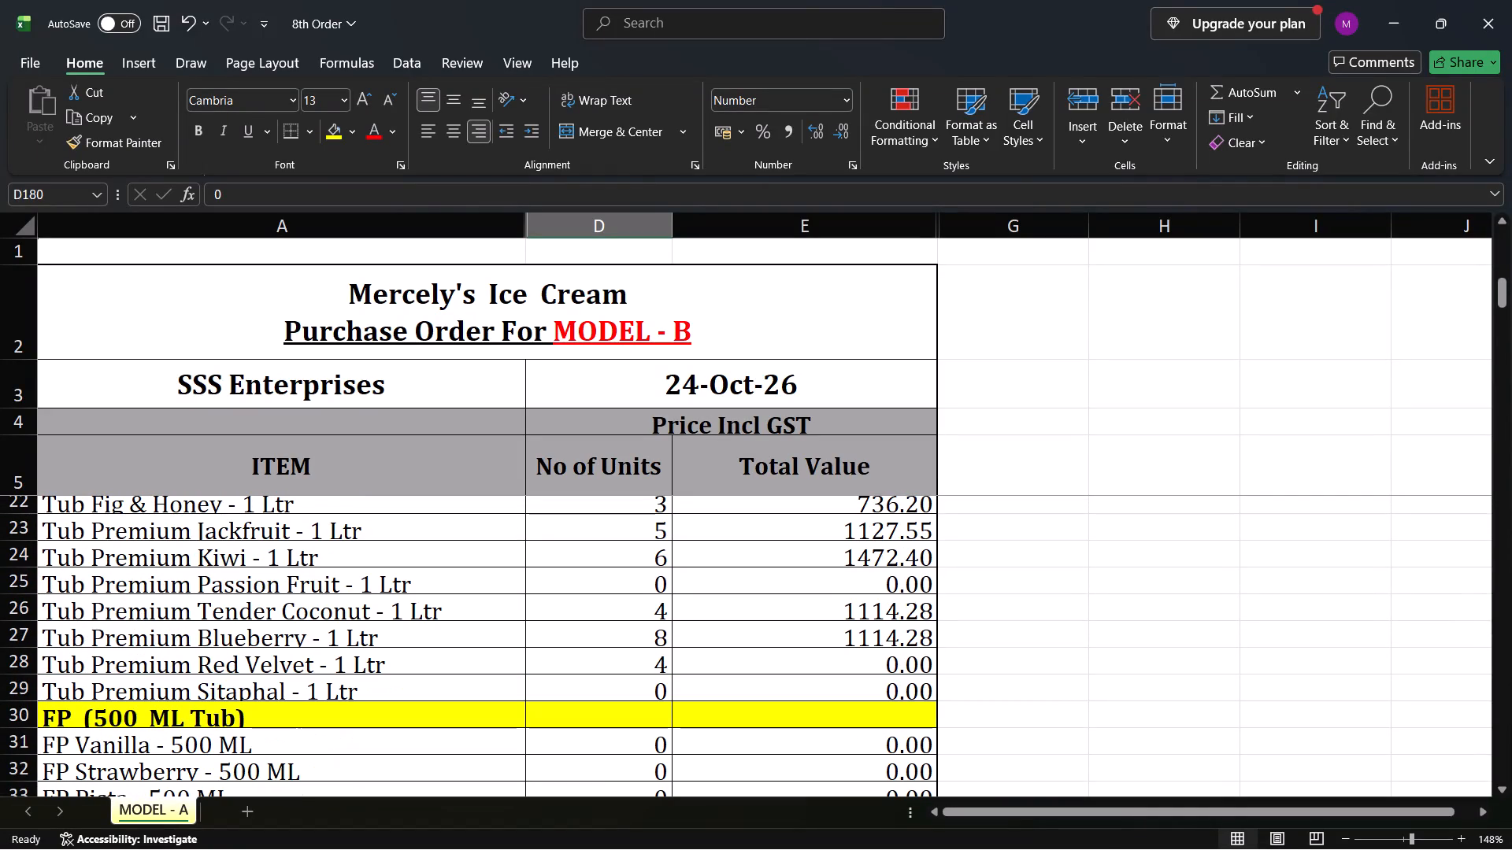
# Review the unit quantities in the remaining sections, from the 500 ML tubs down to the total row.
pyautogui.scroll(-10, 603, 675)
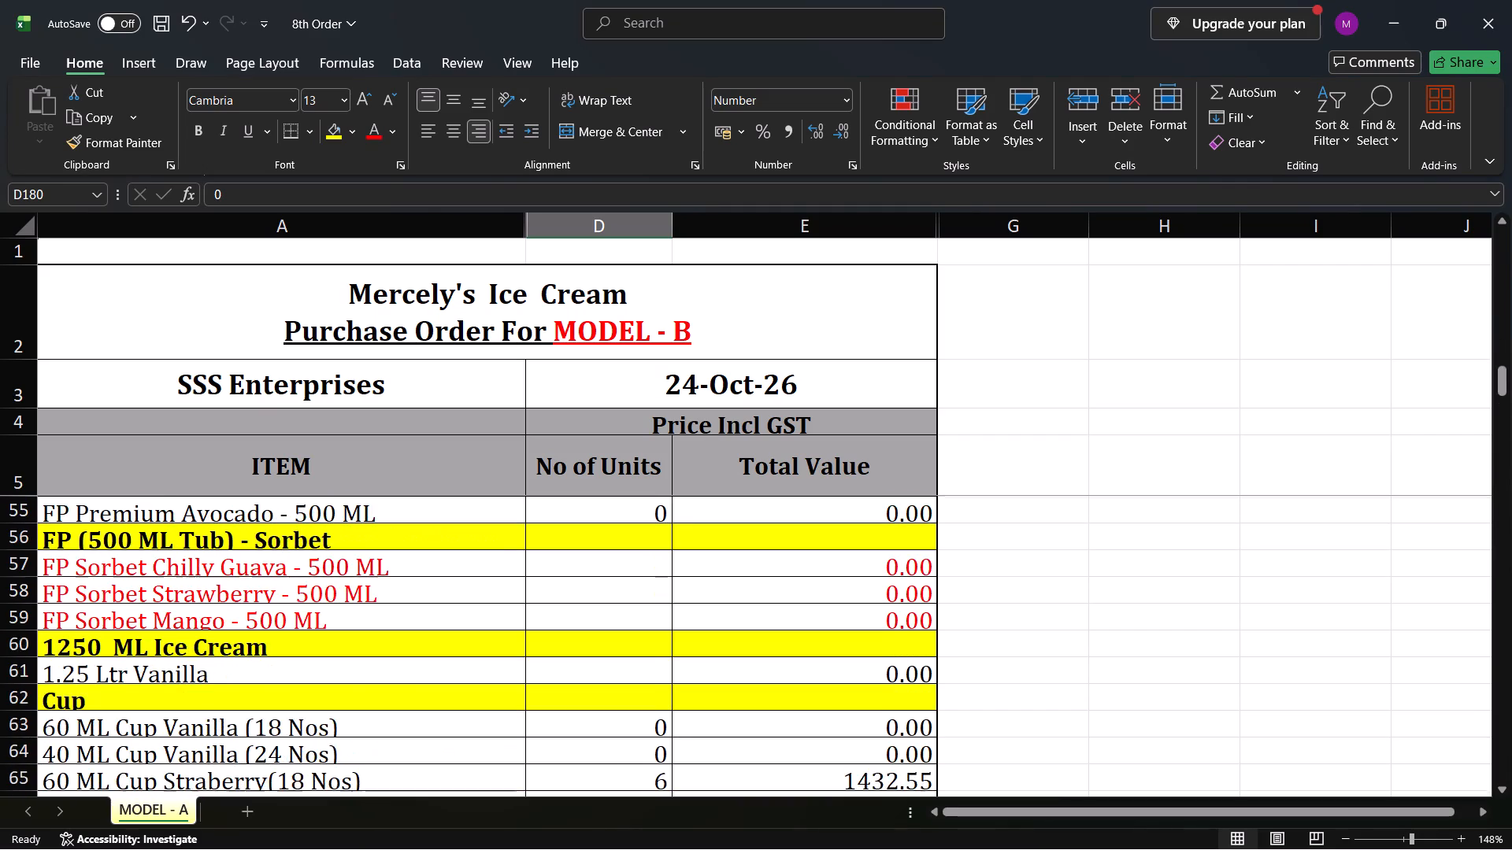
pyautogui.scroll(-13, 603, 675)
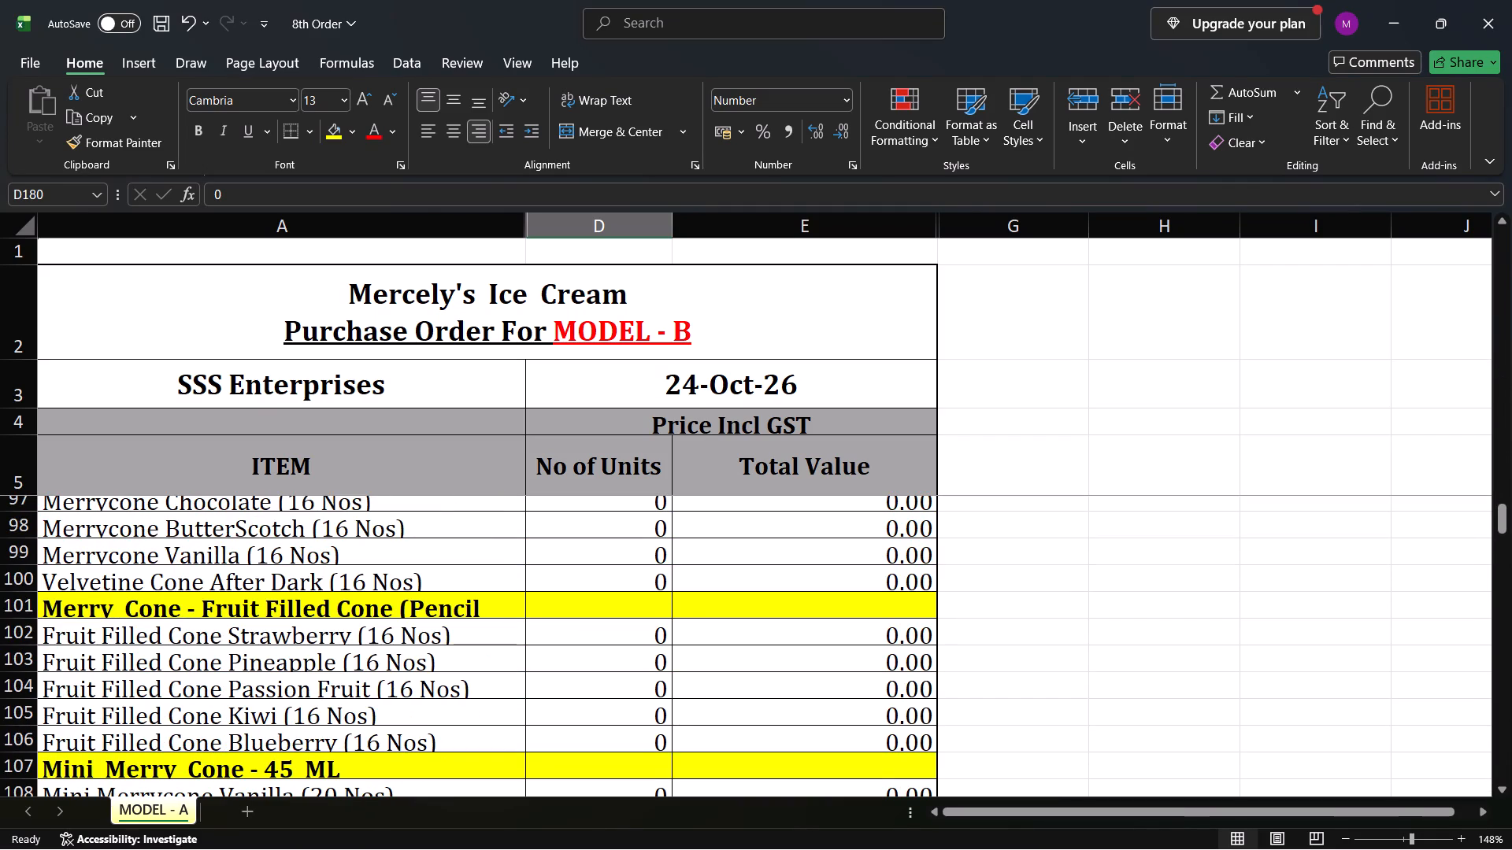
pyautogui.scroll(-16, 603, 675)
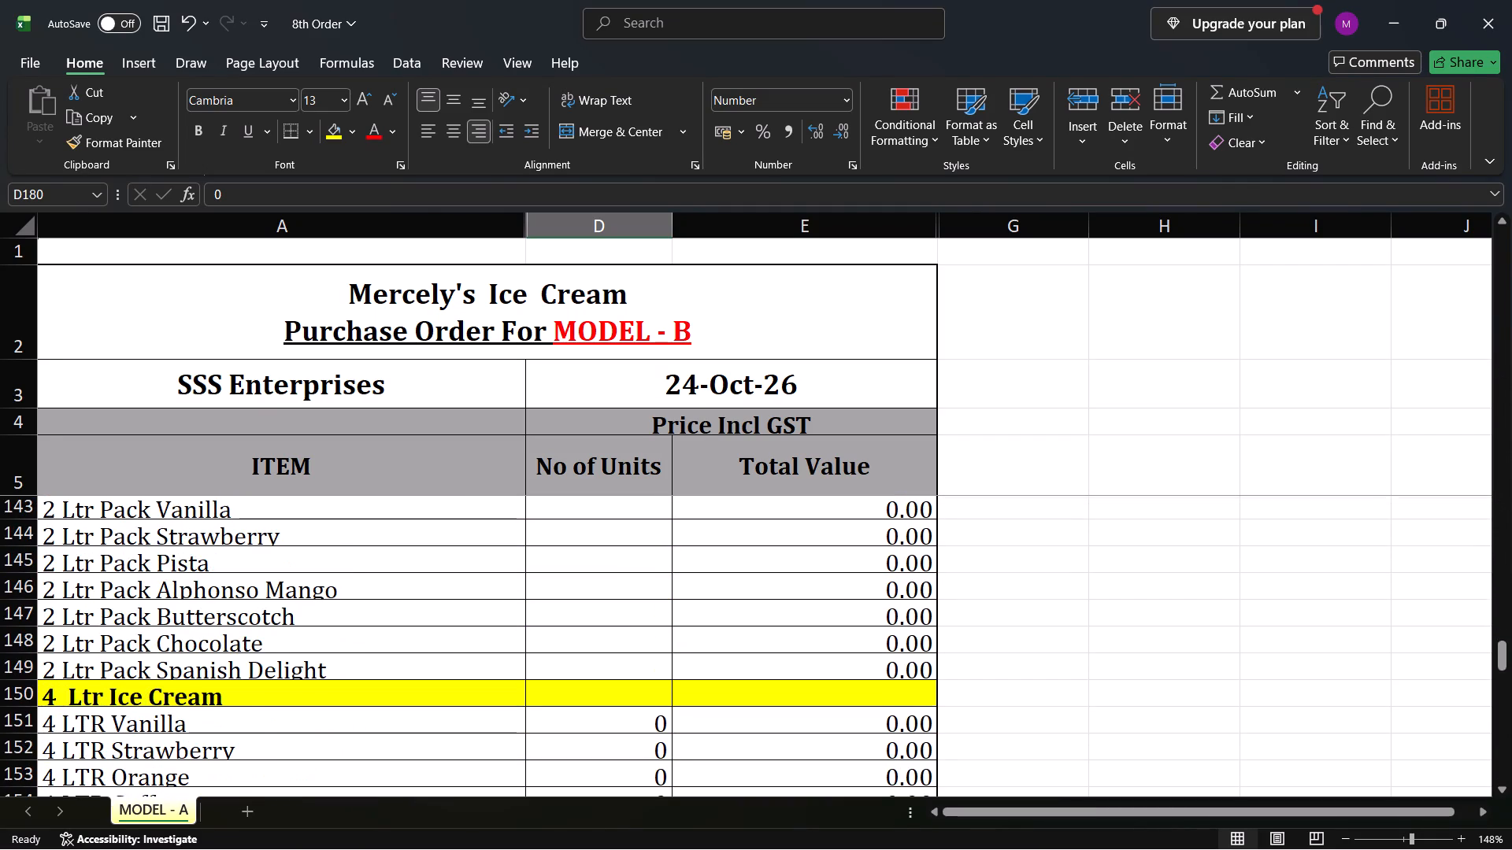
pyautogui.scroll(-11, 603, 675)
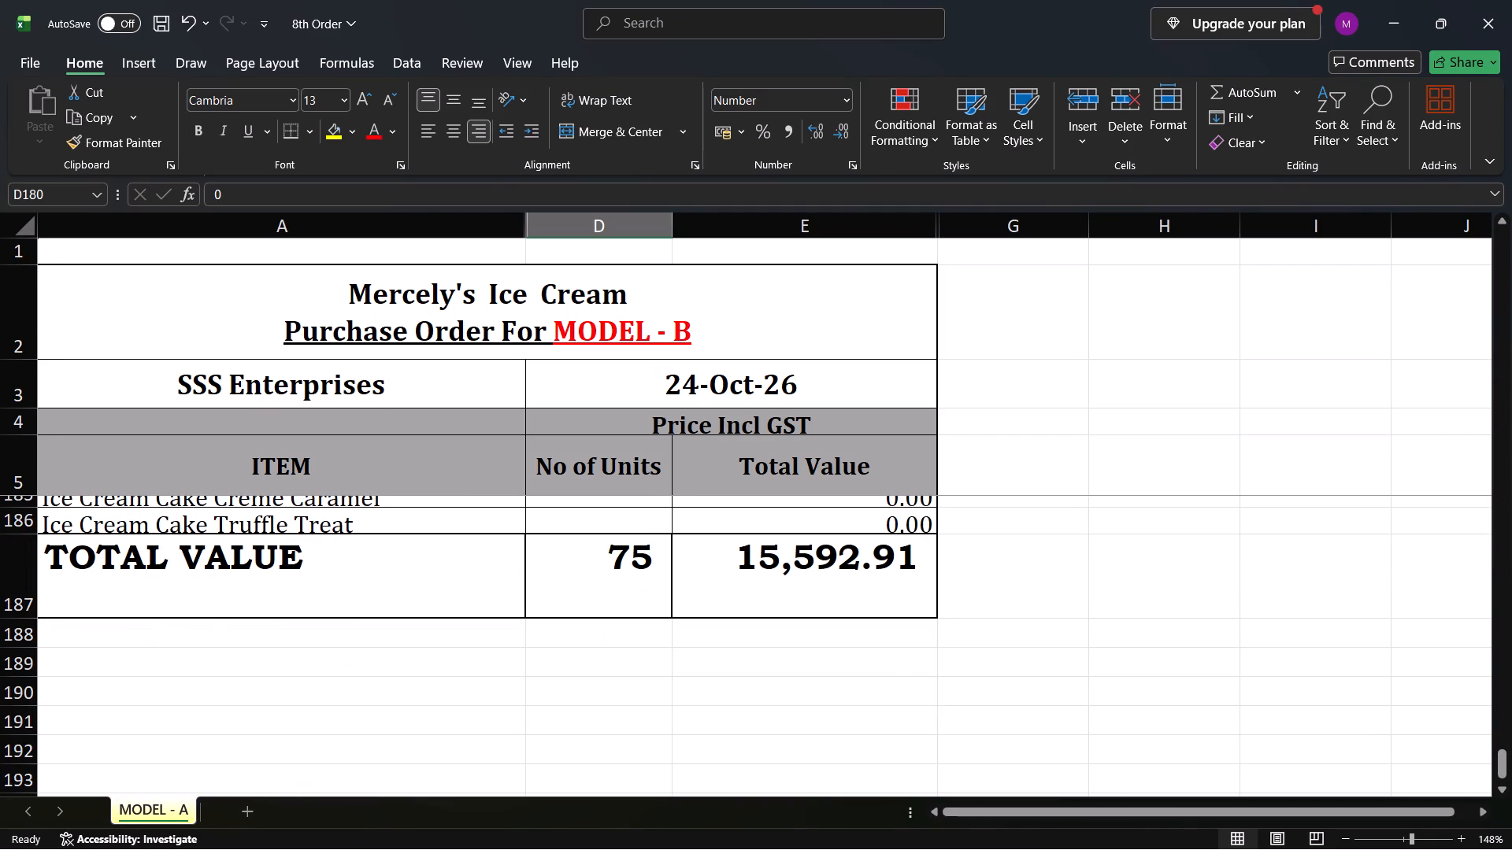
# Set the number of units to 8 for 4 LTR Strawberry in the 4 Ltr Ice Cream section.
pyautogui.scroll(9, 603, 675)
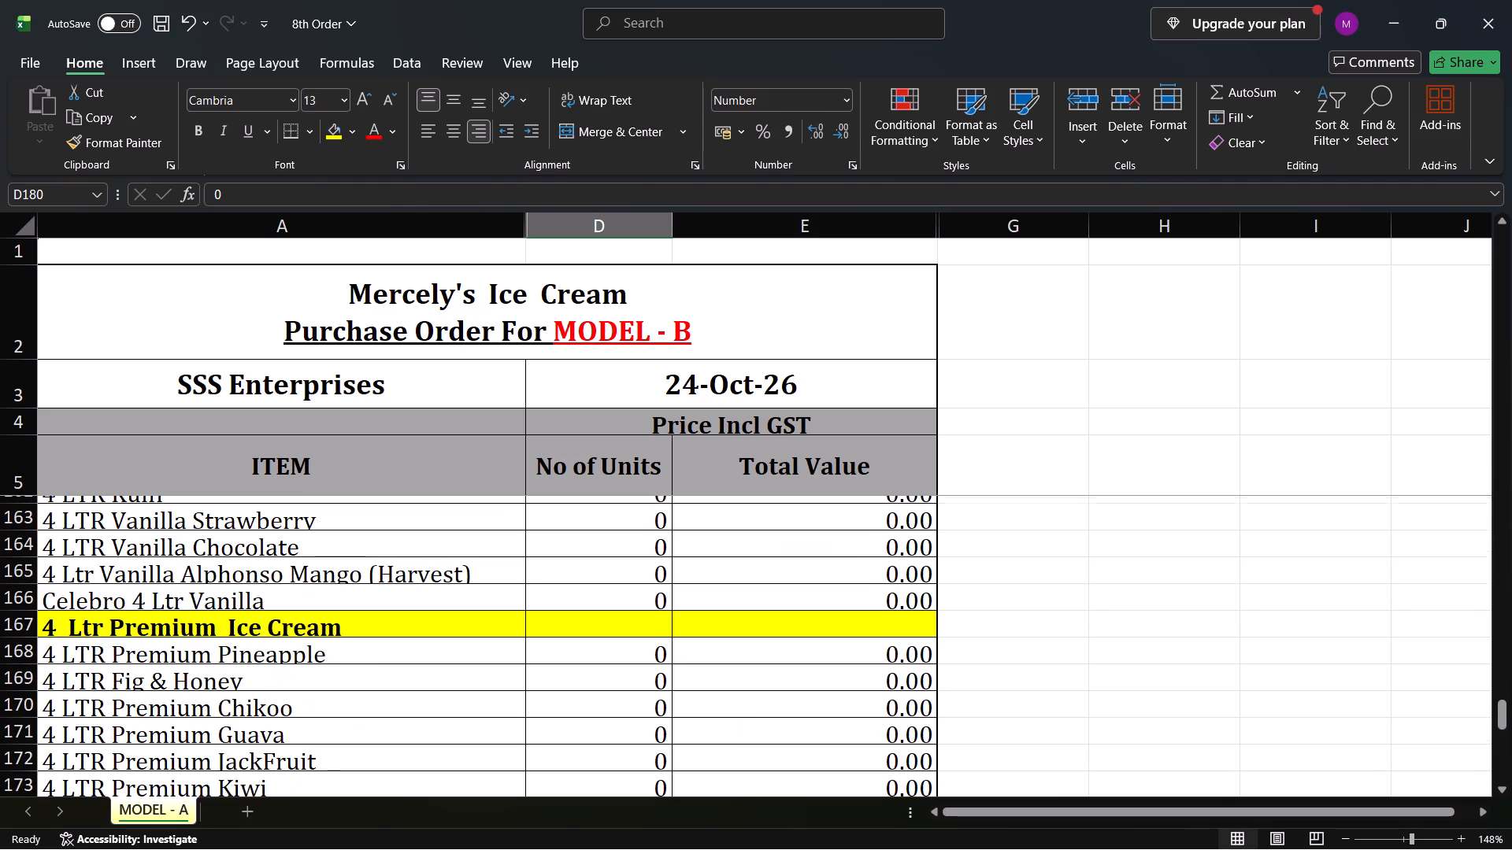
pyautogui.scroll(2, 603, 675)
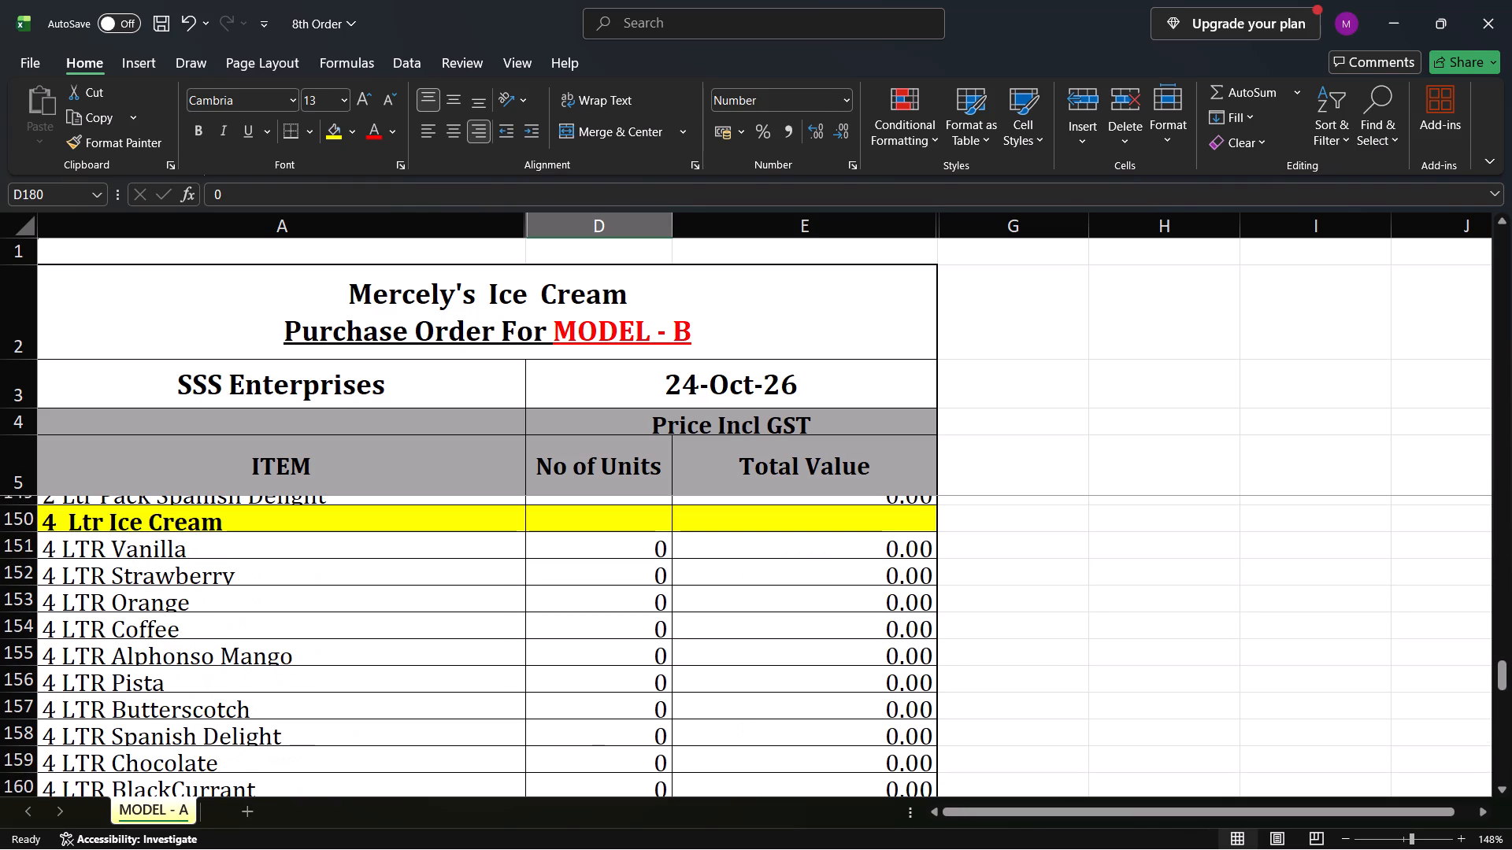
pyautogui.scroll(4, 494, 680)
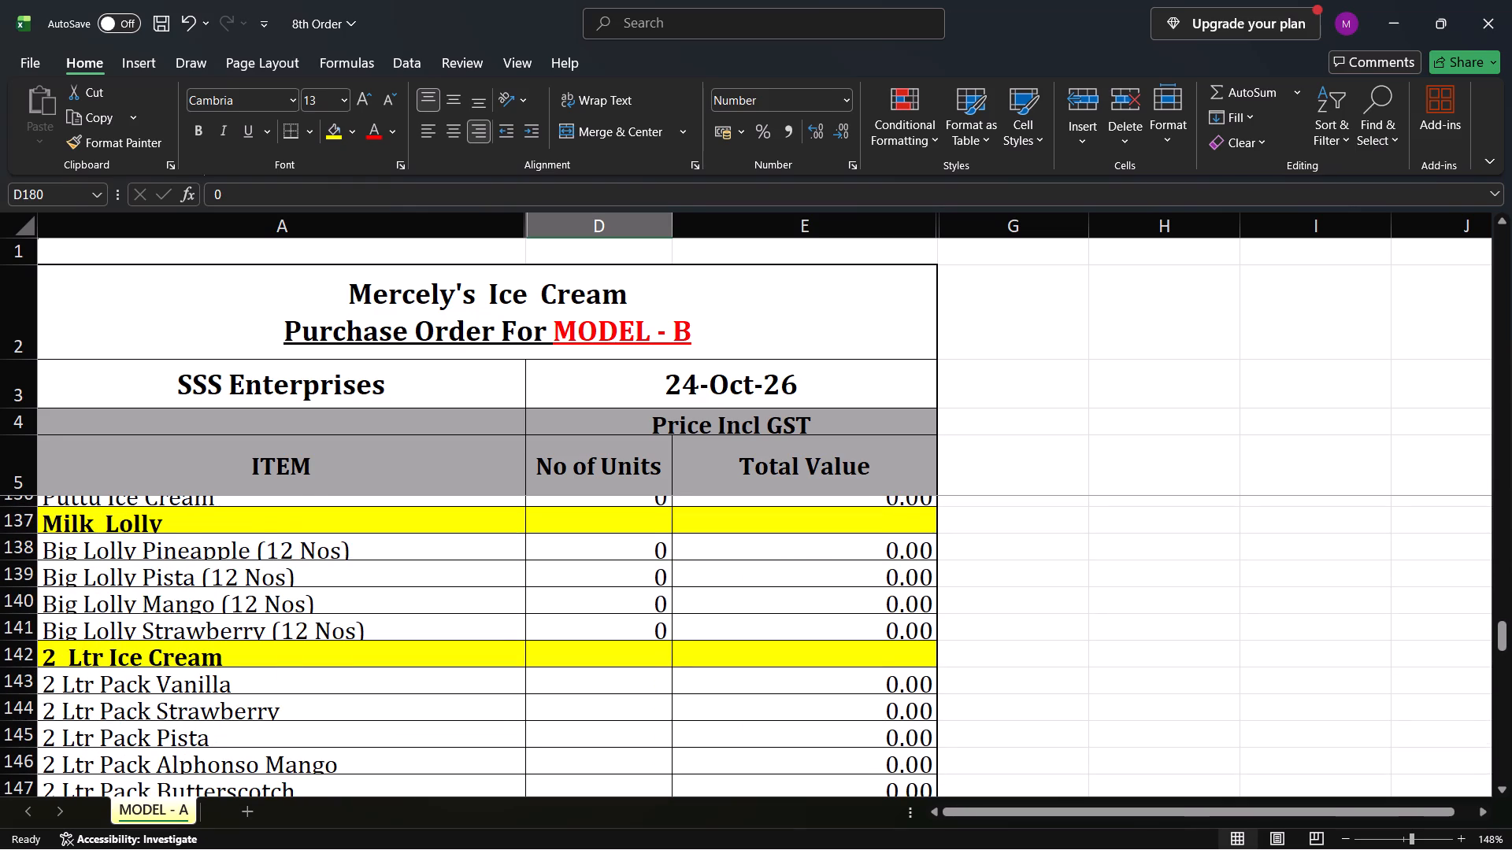
pyautogui.scroll(2, 494, 680)
pyautogui.scroll(-2, 494, 680)
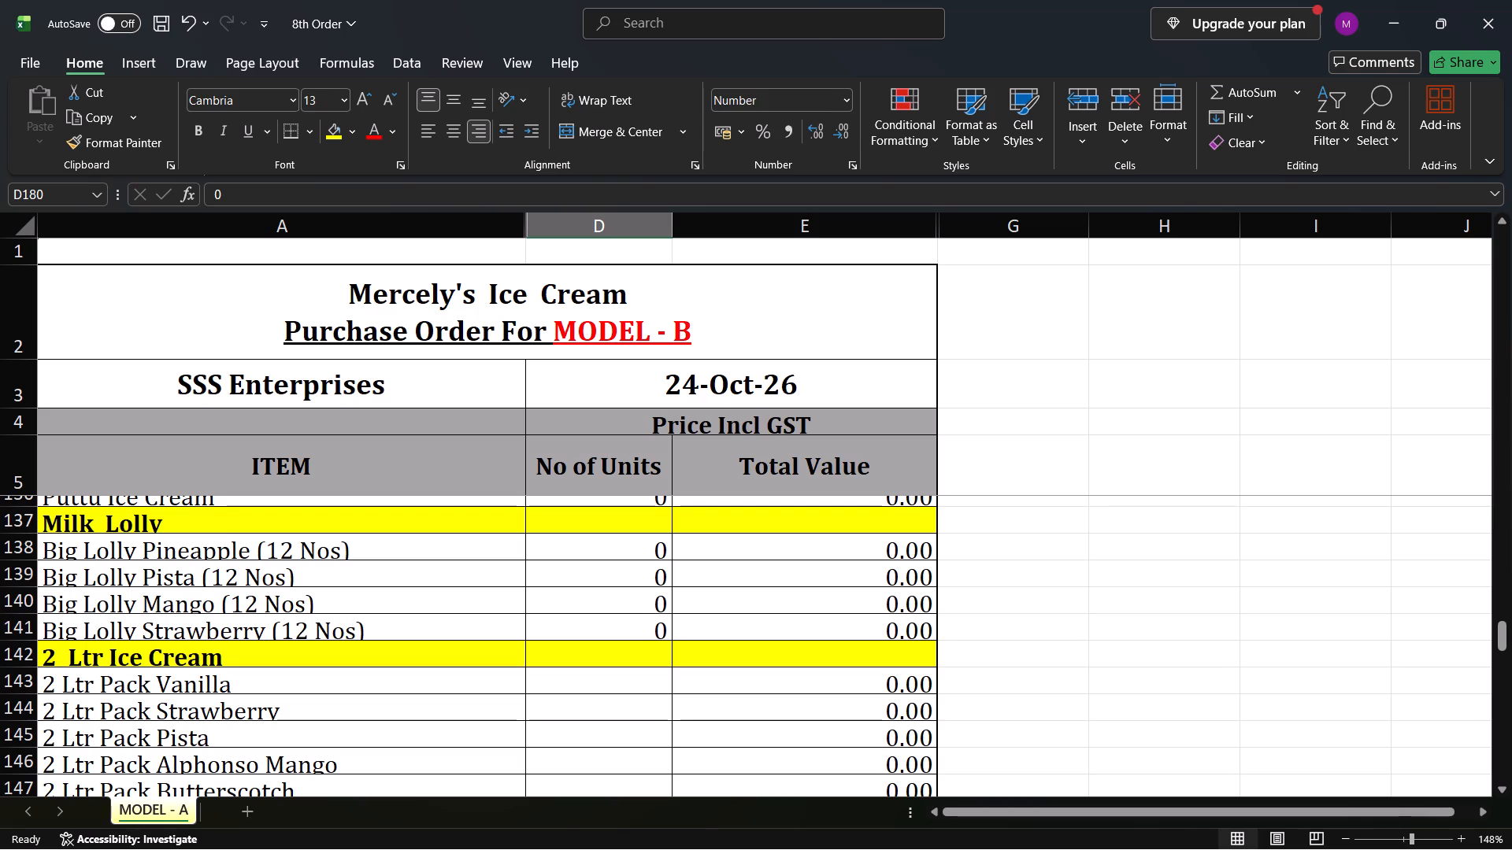
pyautogui.scroll(-3, 365, 725)
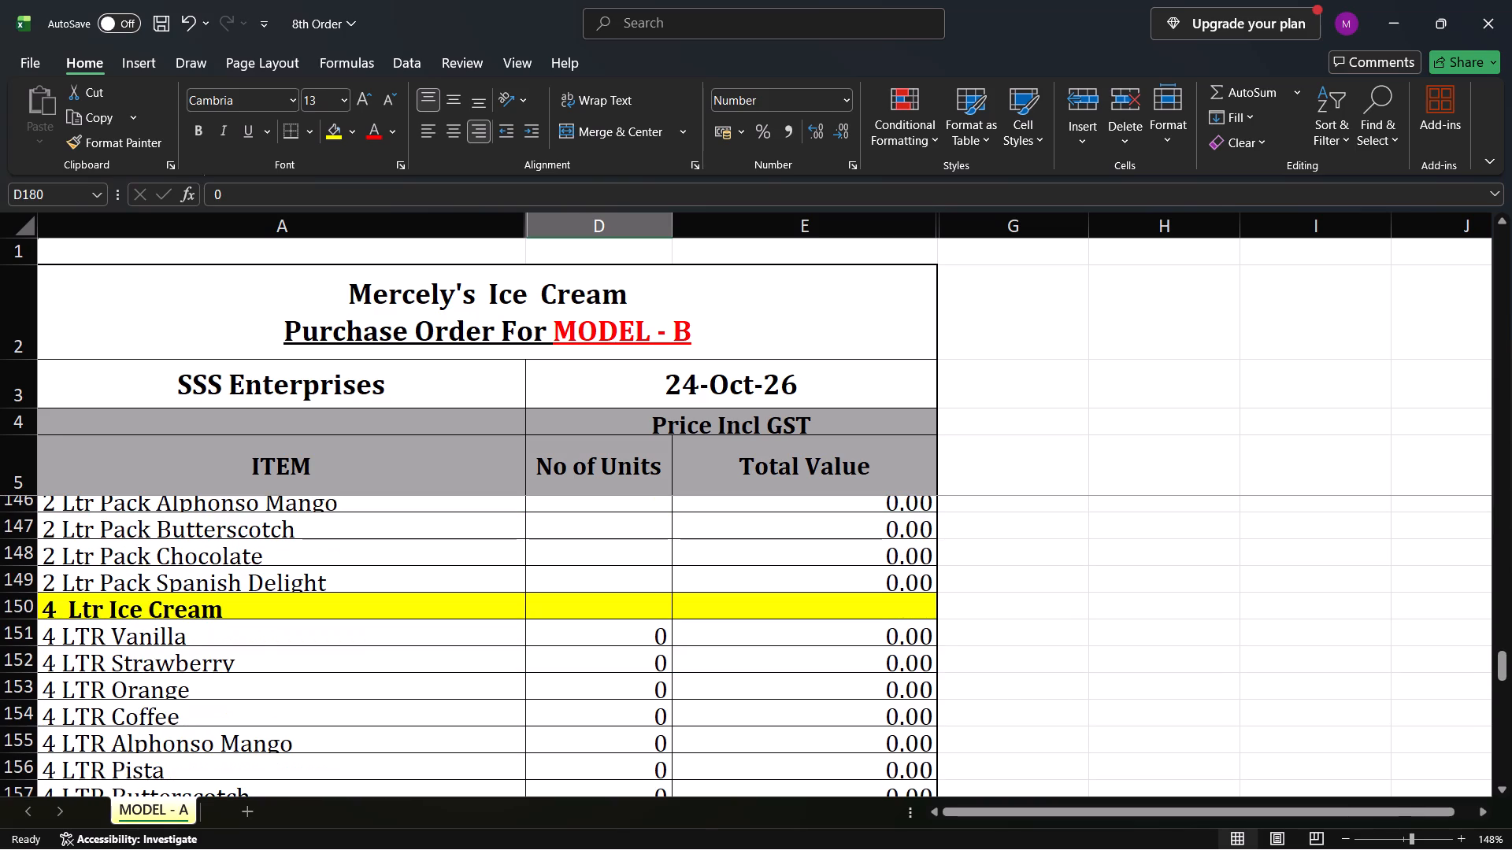
pyautogui.scroll(-3, 365, 725)
pyautogui.scroll(3, 365, 725)
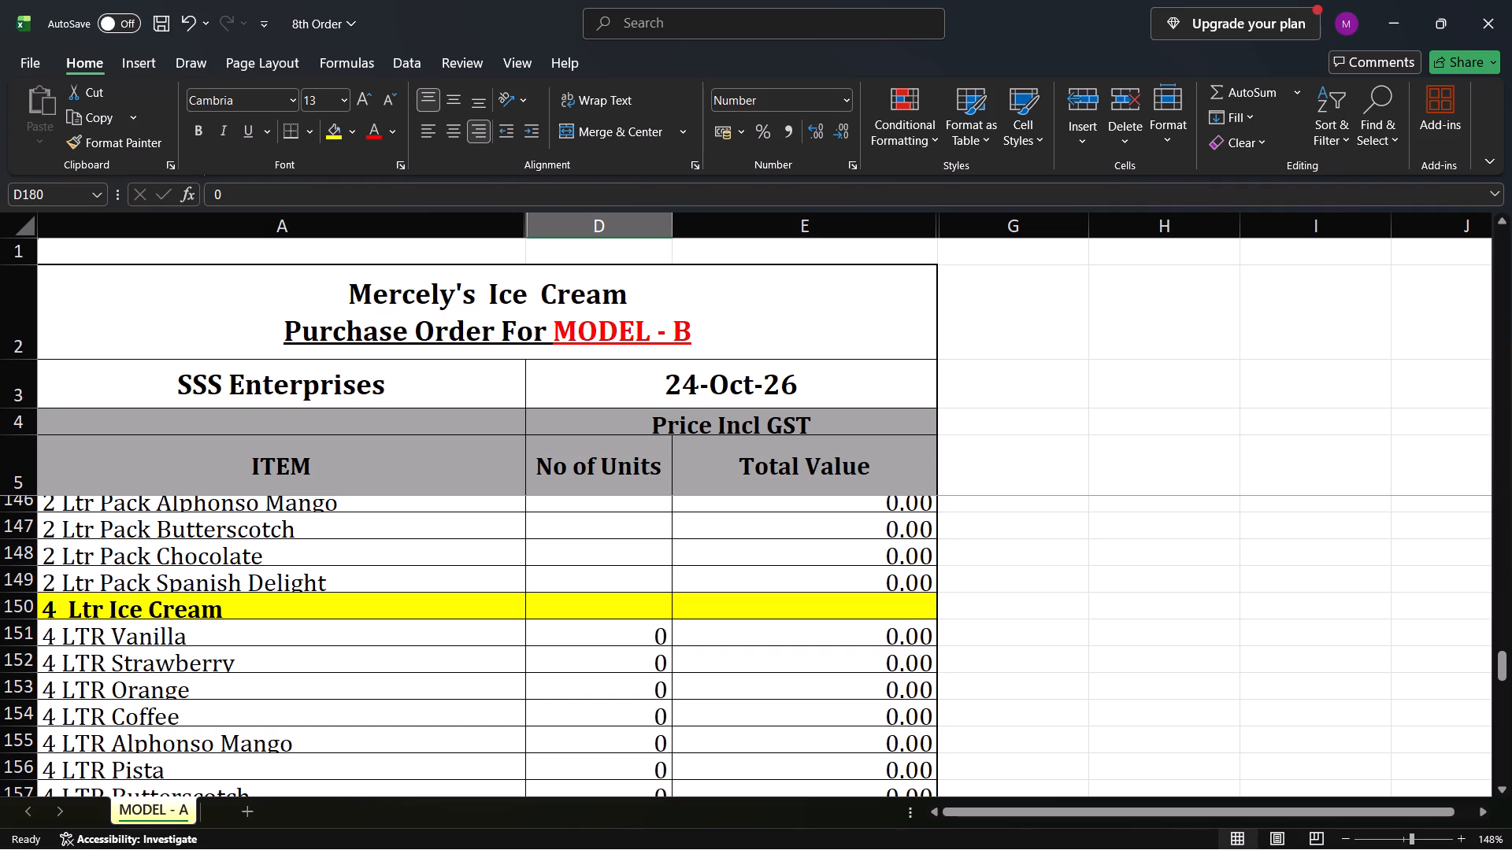
pyautogui.click(634, 664)
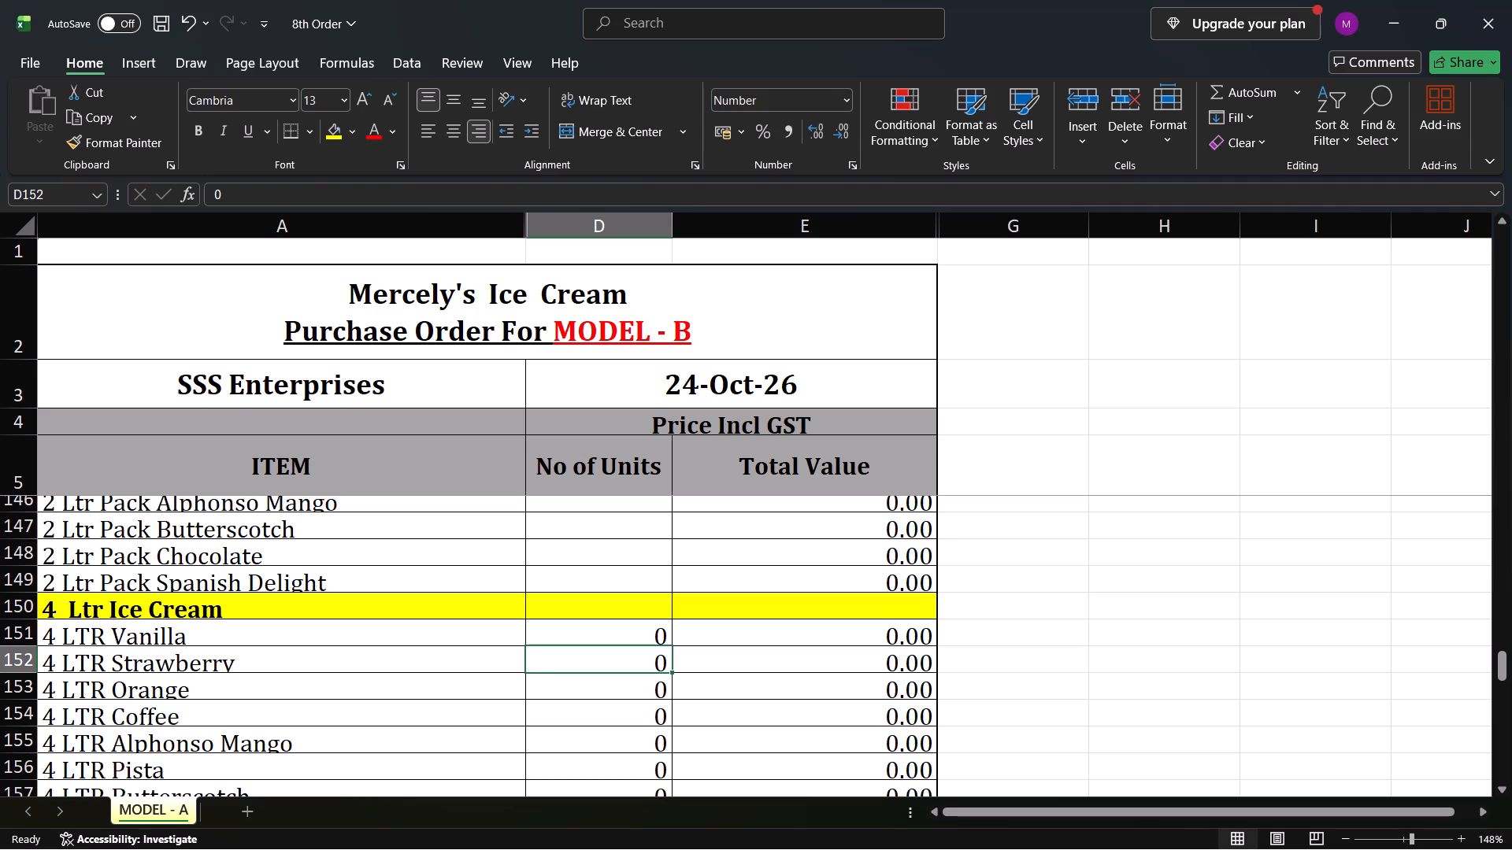
pyautogui.press('8')
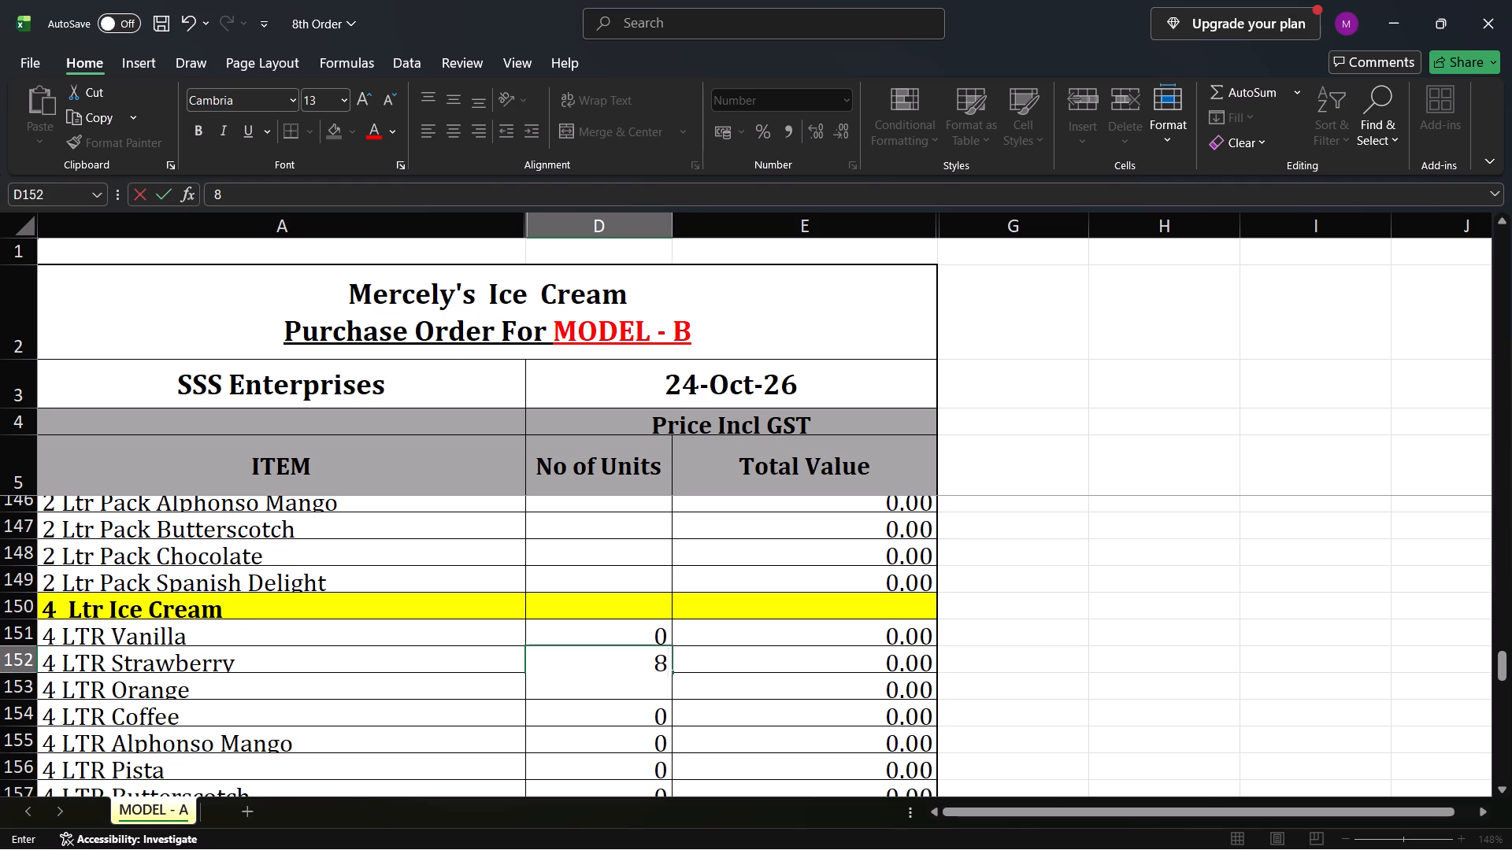
# Examine the items and unit quantities in the 4 Ltr Ice Cream and 4 Ltr Premium Ice Cream sections.
pyautogui.scroll(-2, 495, 663)
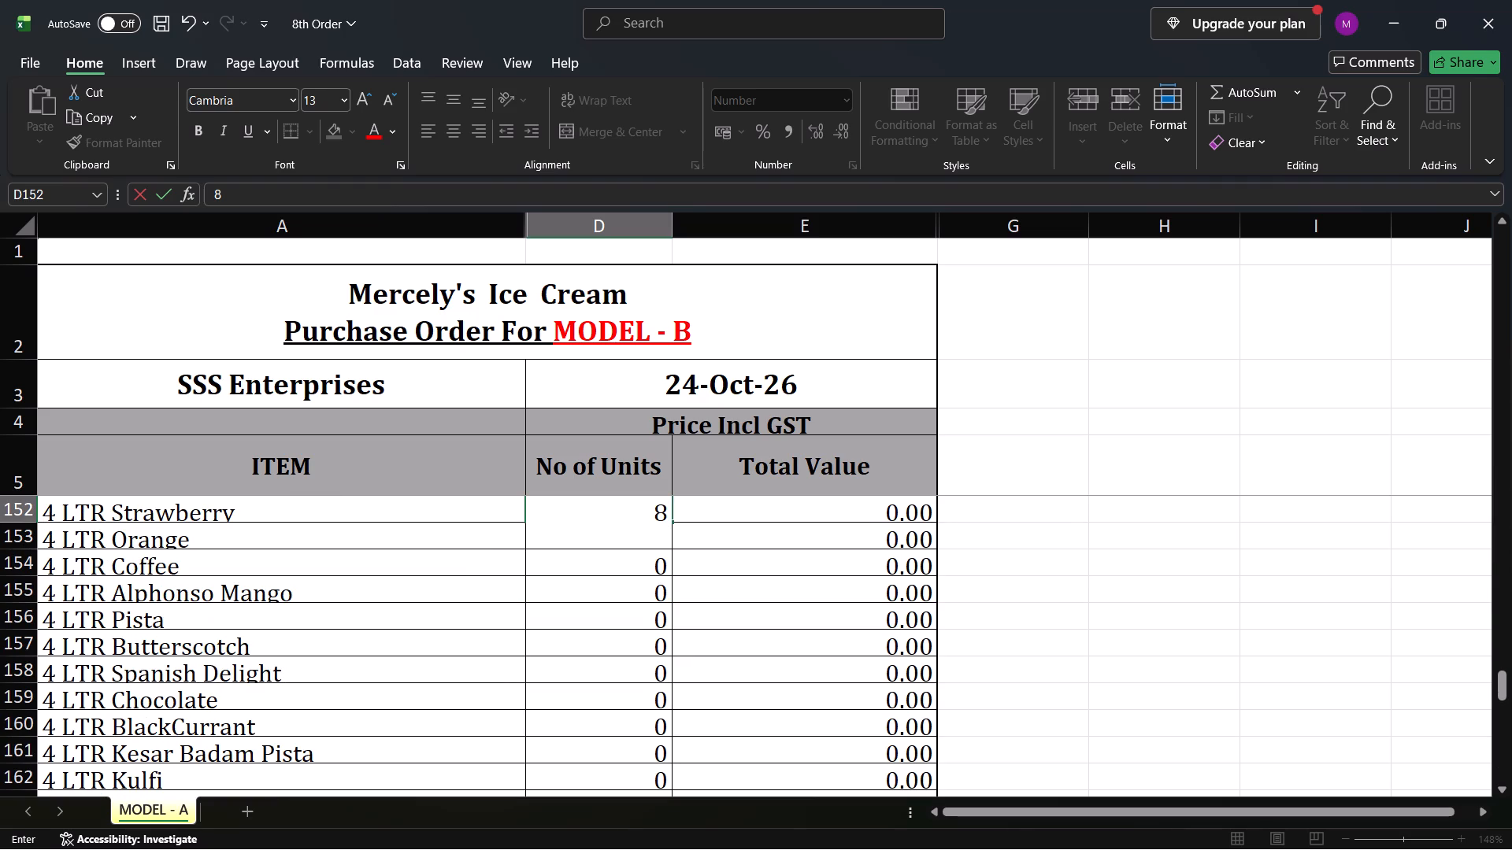
pyautogui.scroll(-1, 495, 663)
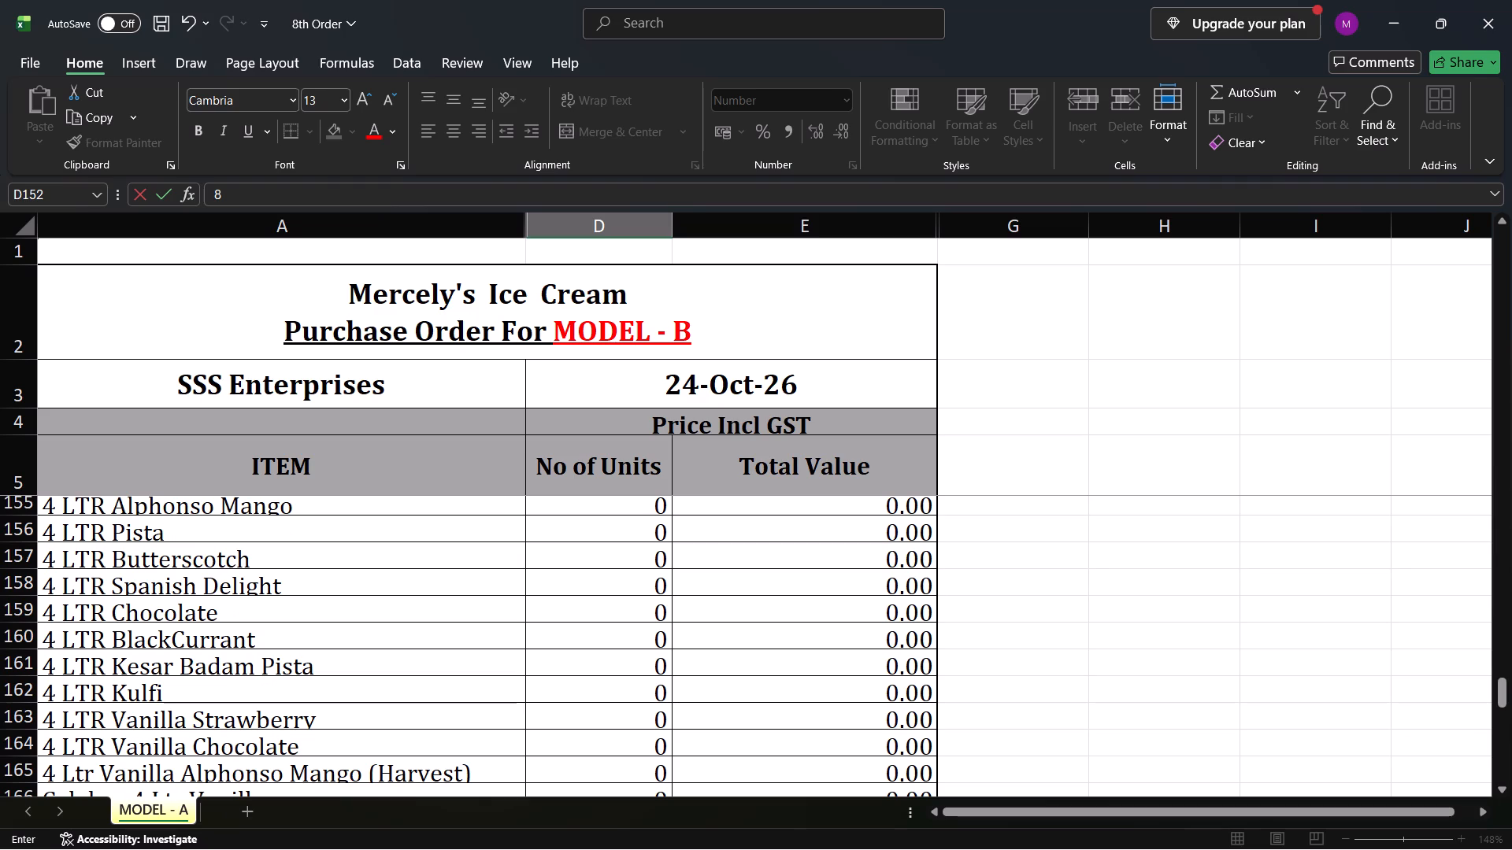
pyautogui.scroll(-3, 495, 663)
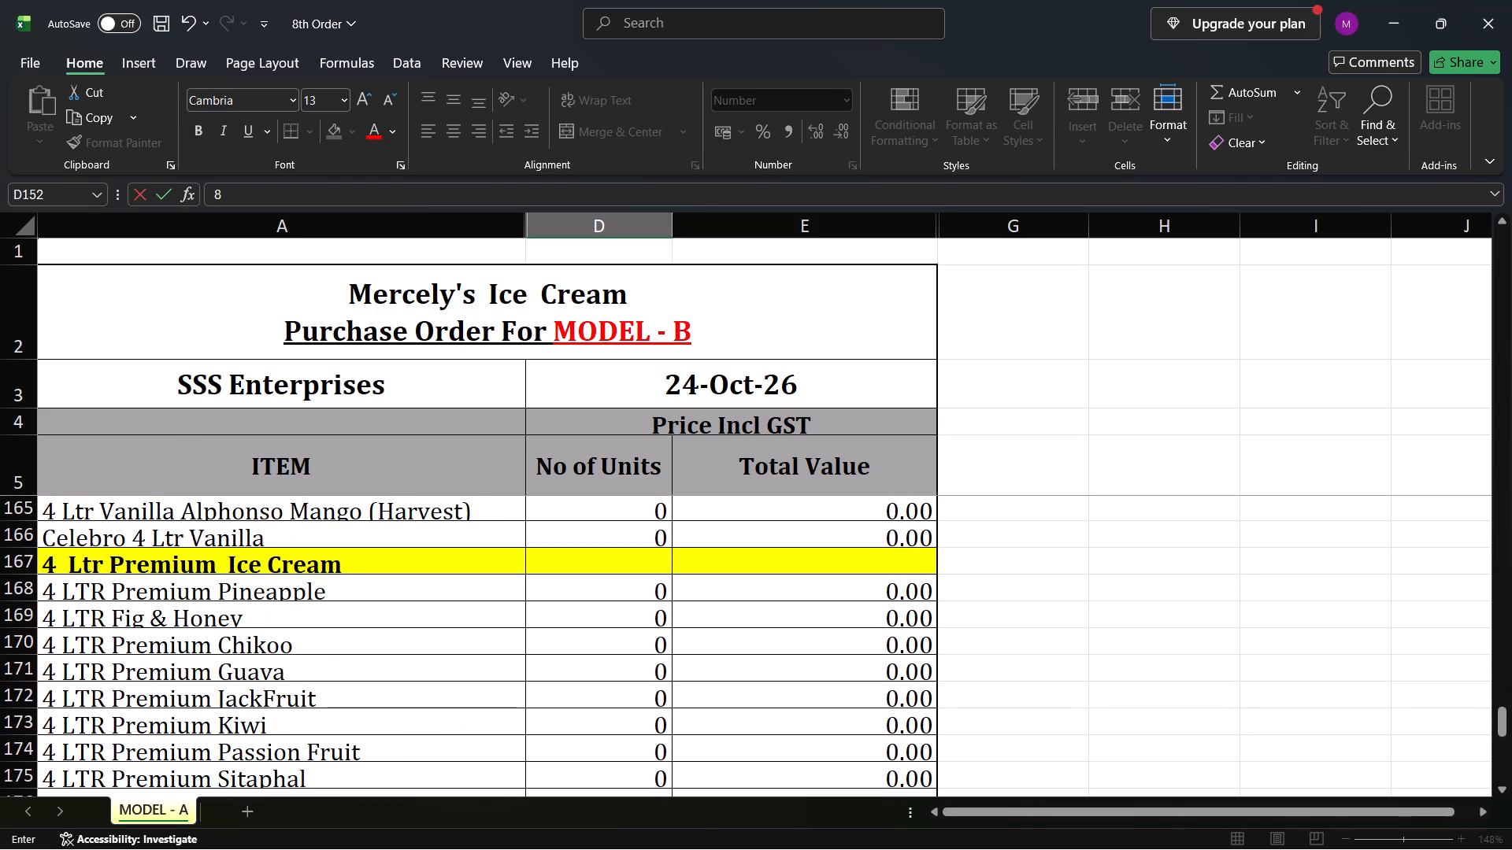
pyautogui.scroll(-2, 495, 663)
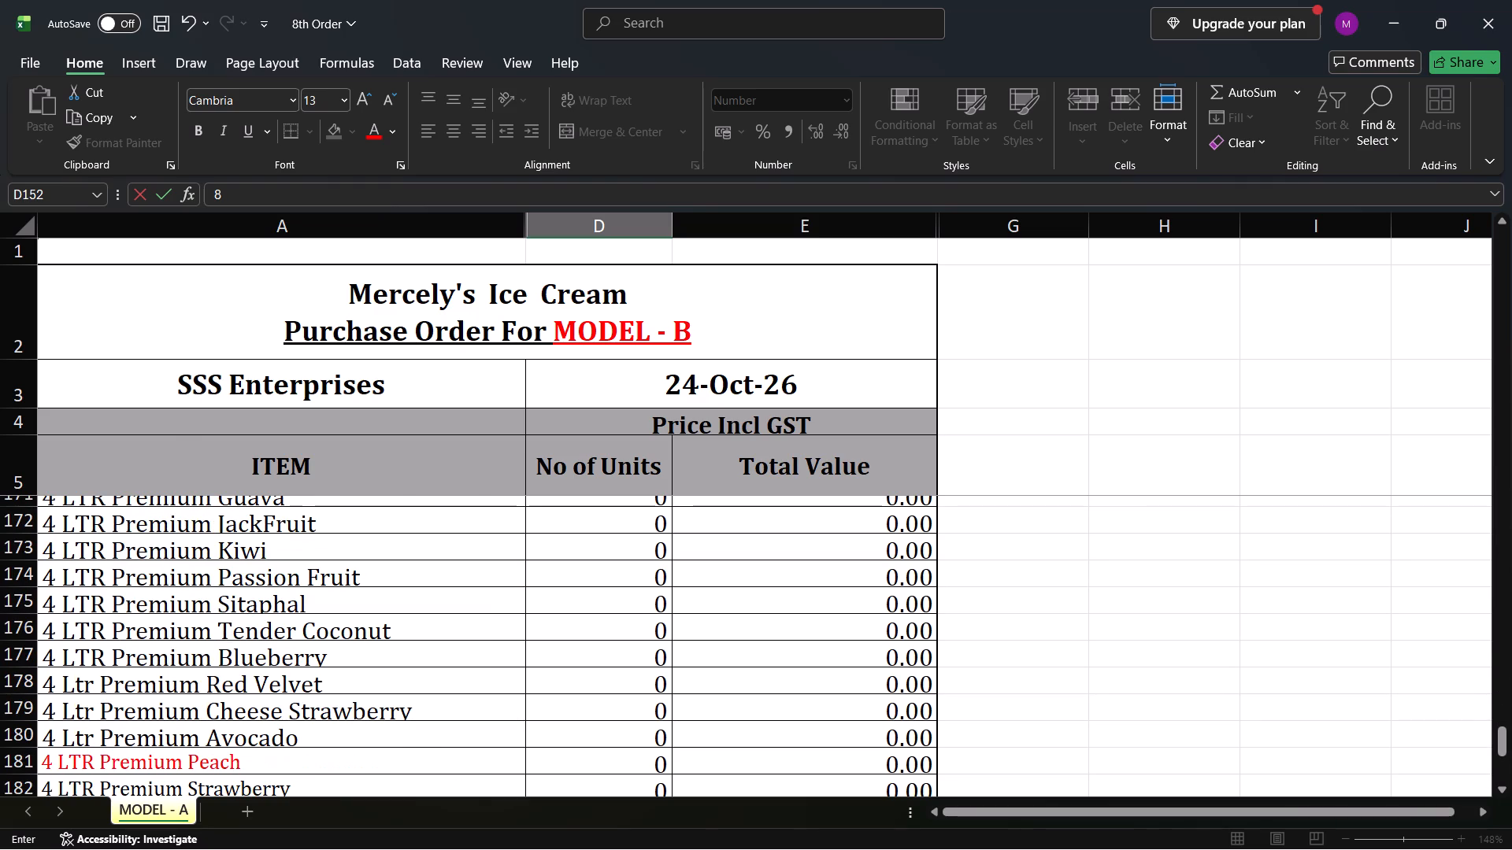
pyautogui.scroll(2, 495, 663)
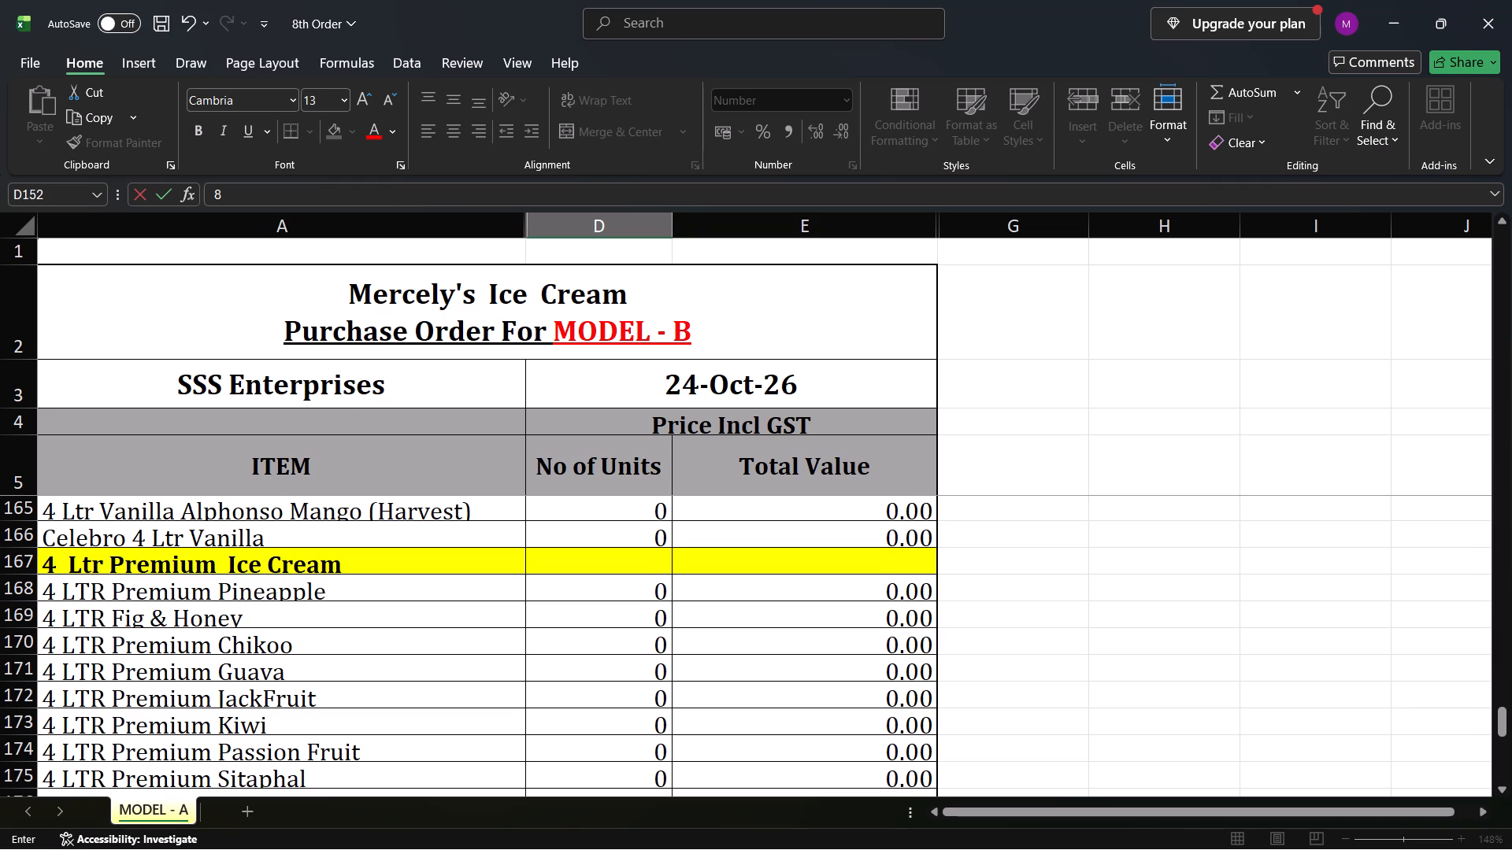
pyautogui.scroll(3, 495, 663)
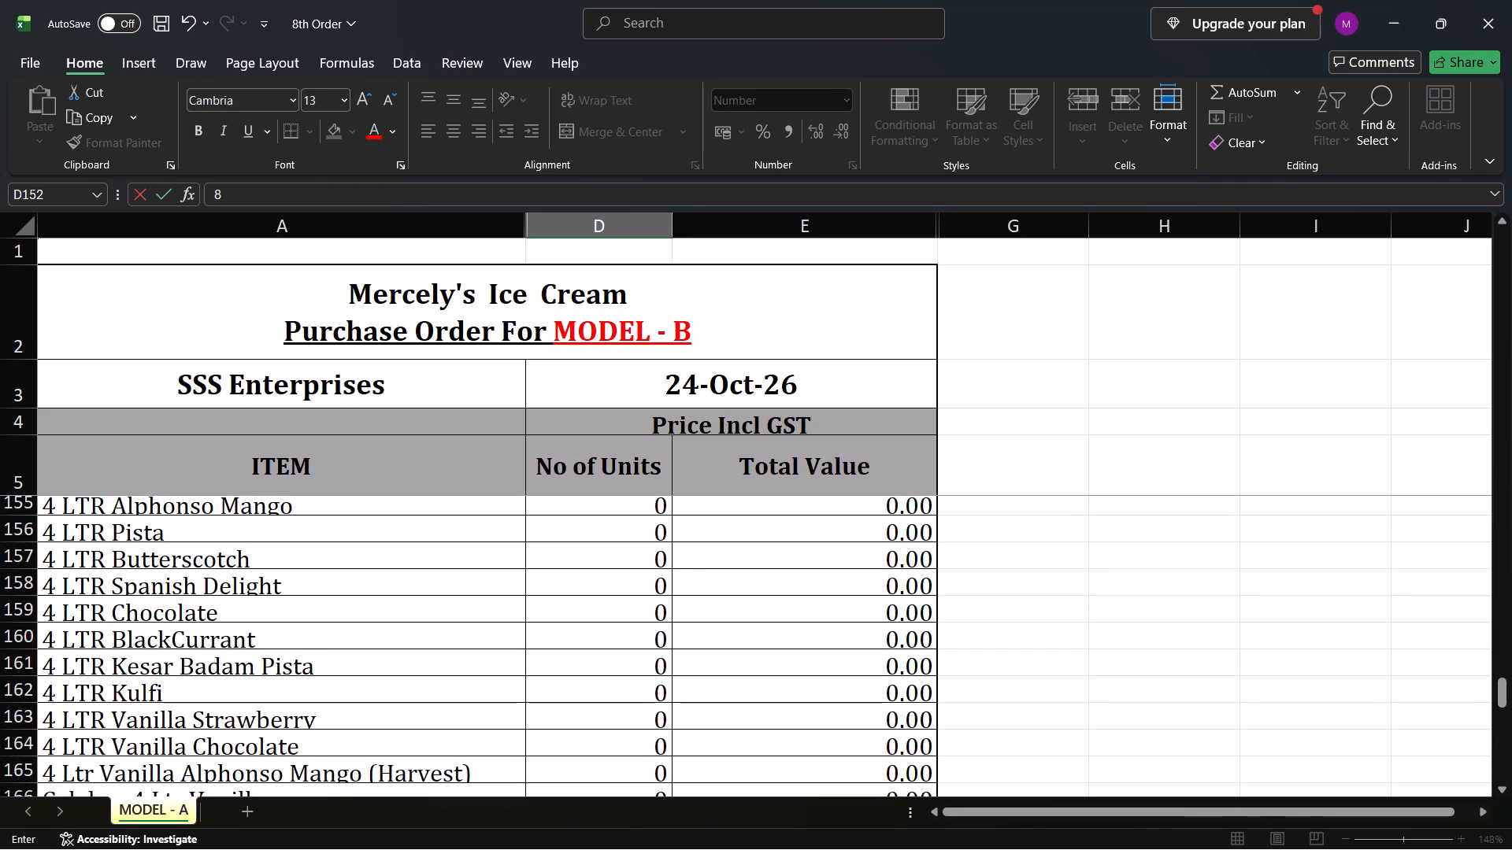
pyautogui.scroll(2, 495, 663)
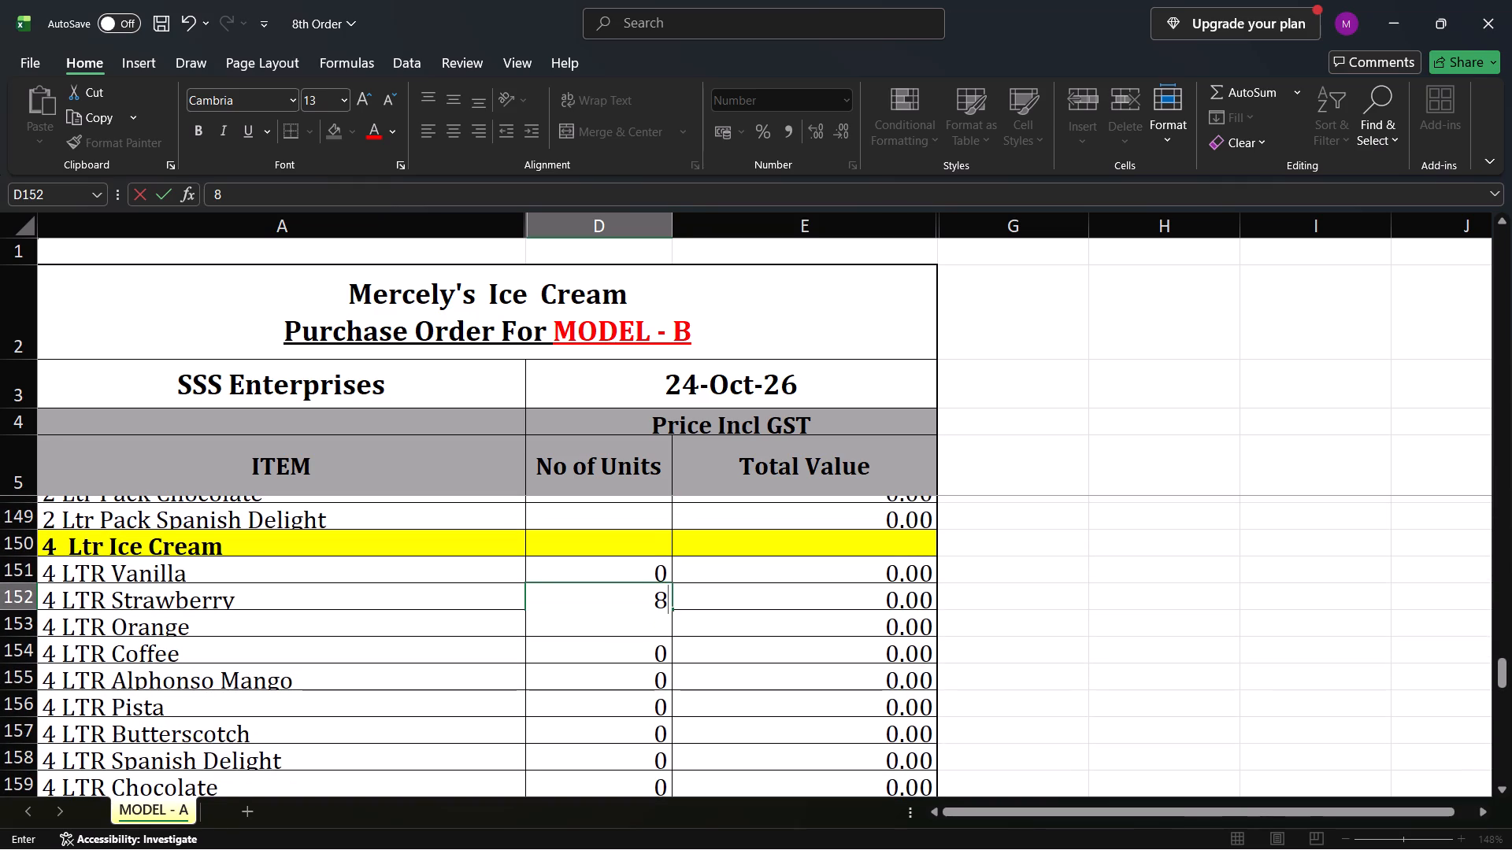
pyautogui.scroll(-3, 495, 663)
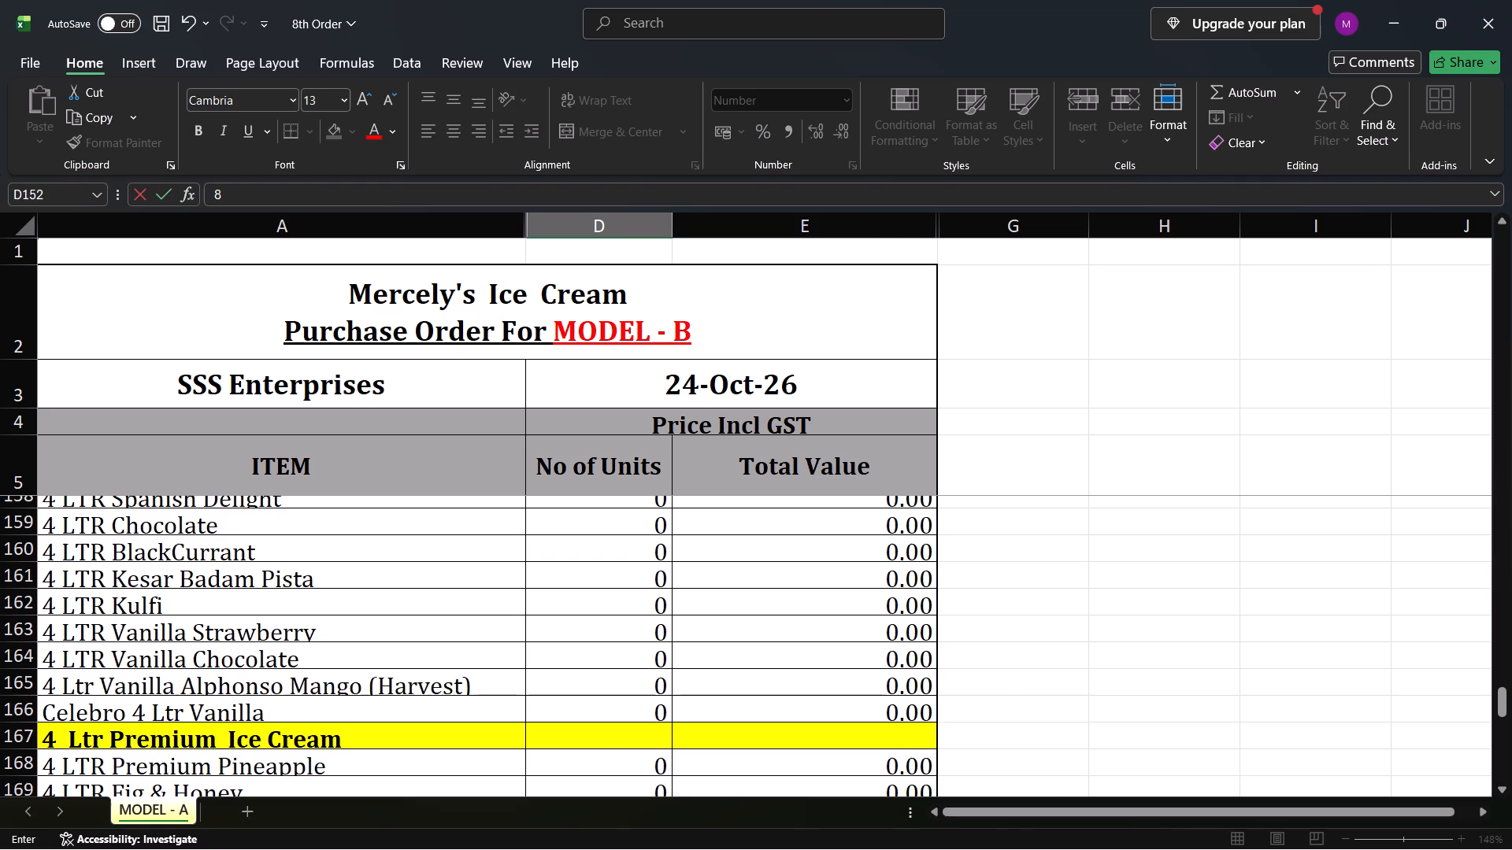
# Set the number of units to 4 for 4 LTR Premium Tender Coconut in the 4 Ltr Premium Ice Cream section.
pyautogui.scroll(-3, 372, 634)
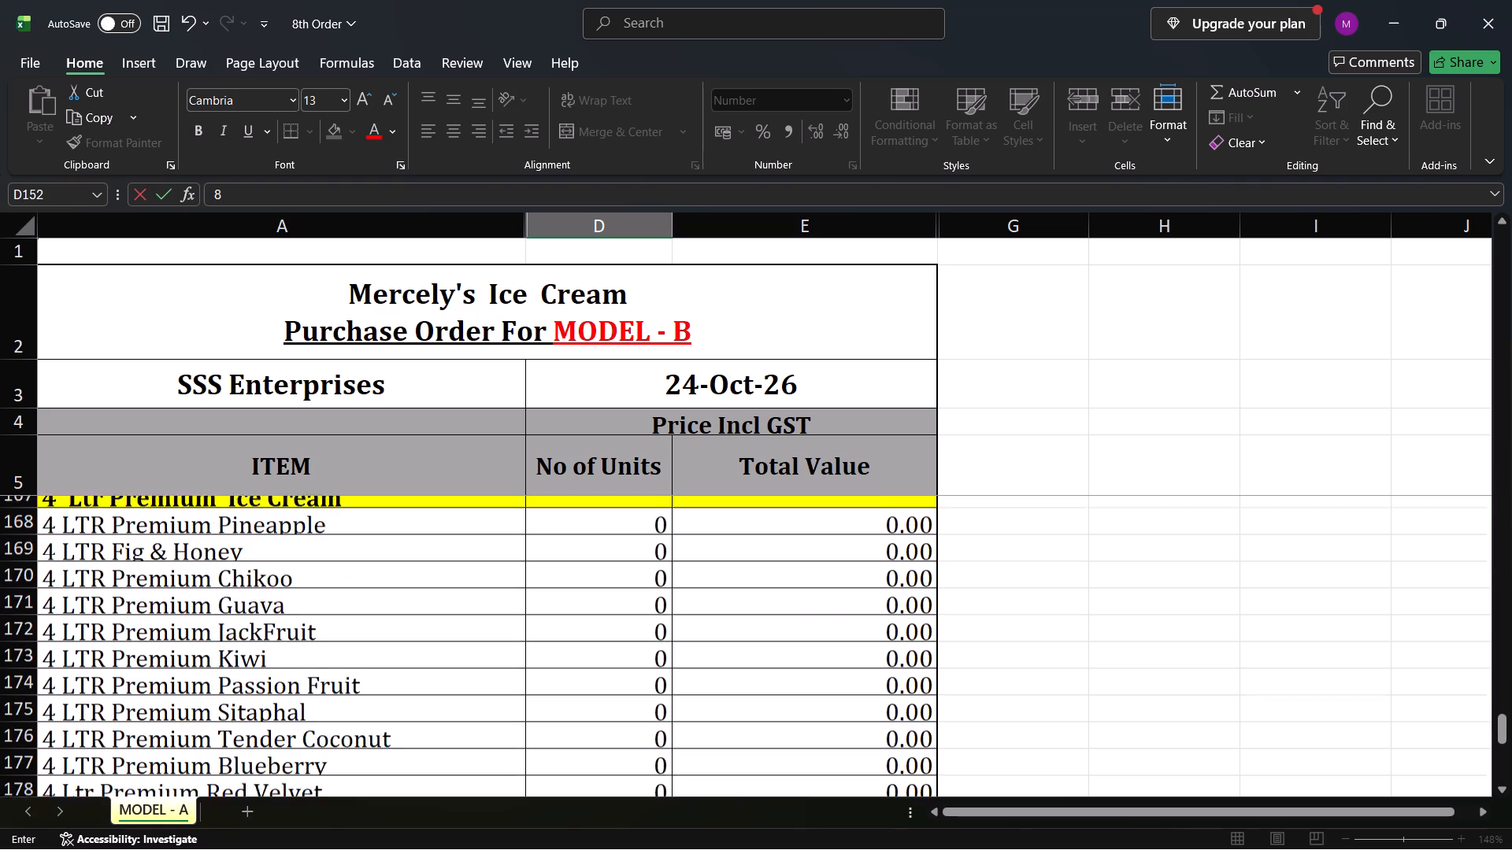
pyautogui.click(611, 715)
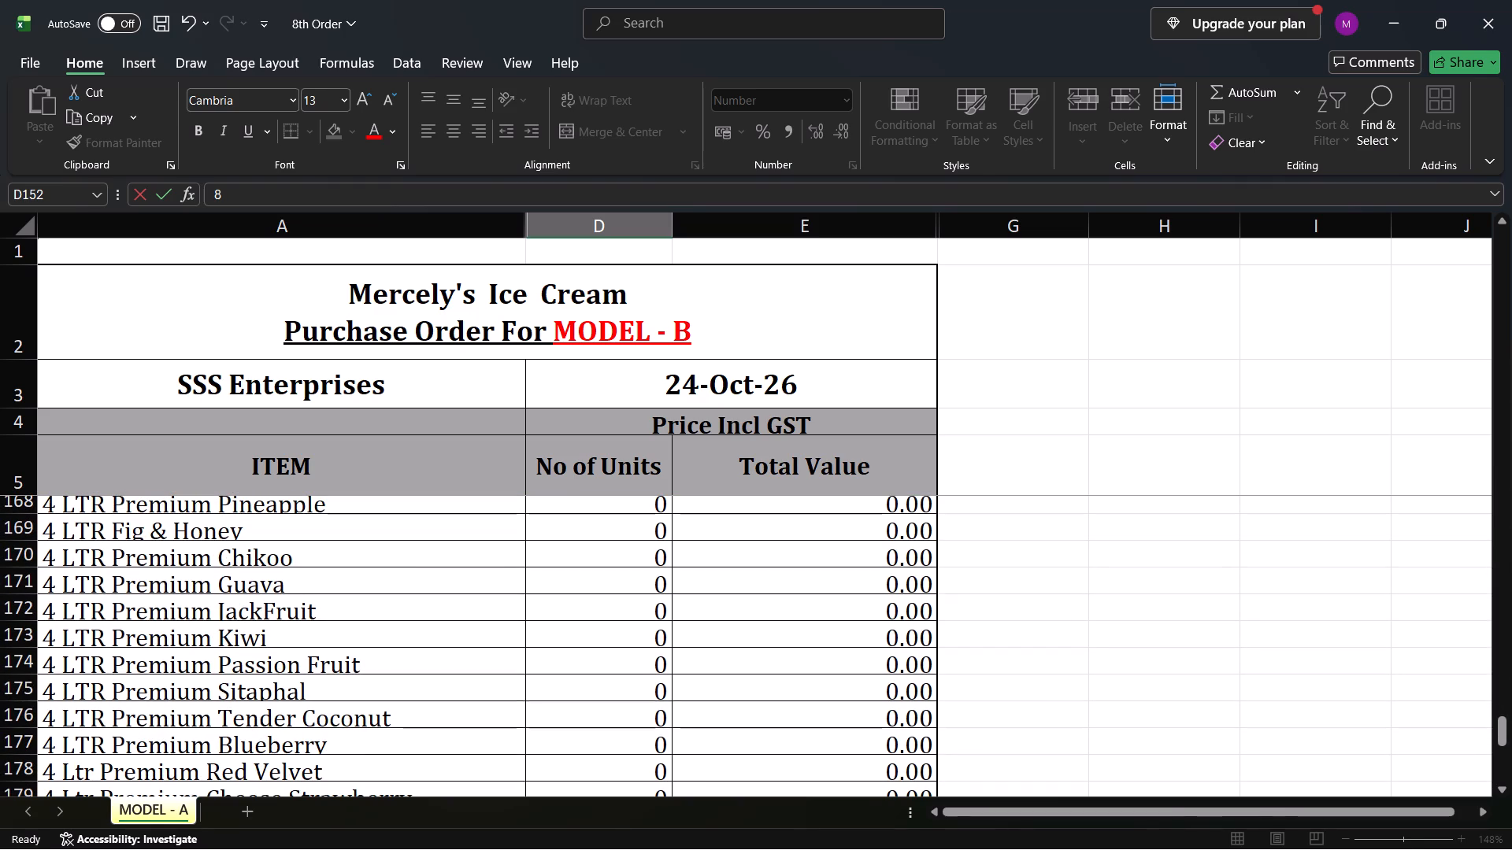
pyautogui.press('4')
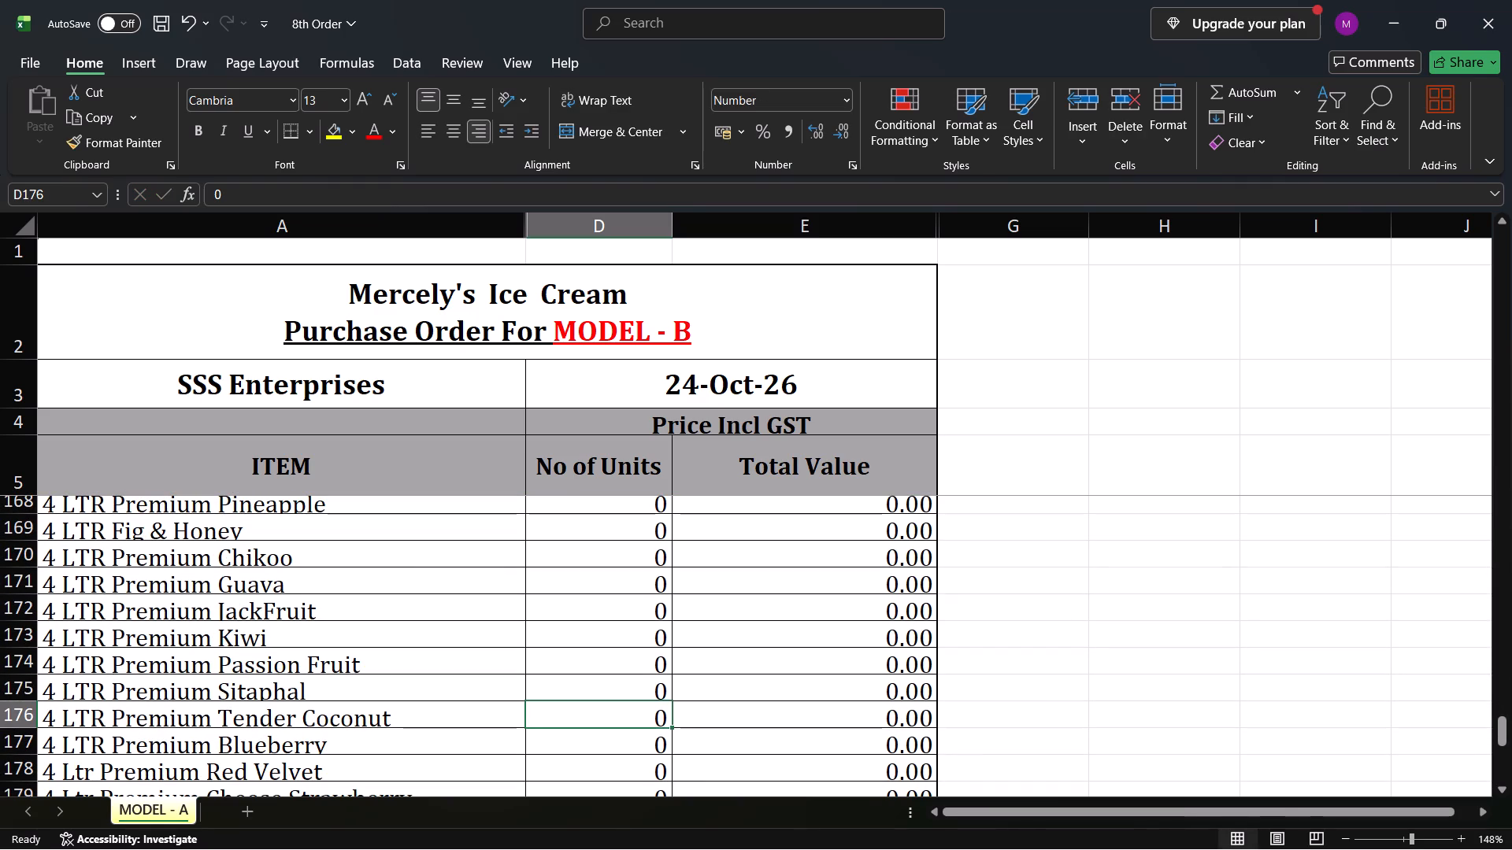
pyautogui.click(605, 629)
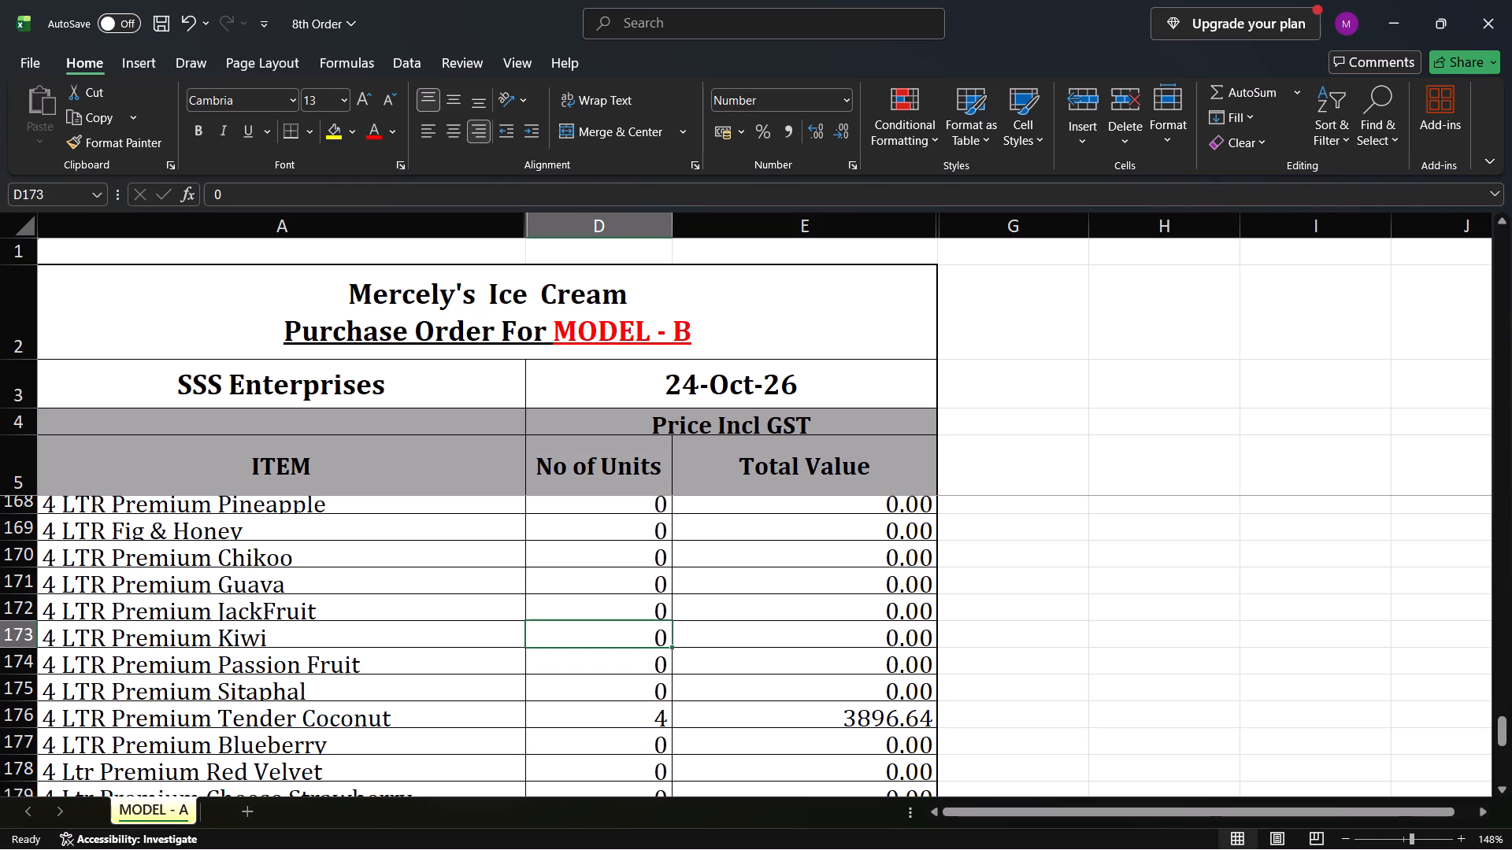
# Set the number of units to 6 for 4 LTR Premium Blueberry and 1 for 4 LTR Premium Sitaphal.
pyautogui.scroll(-2, 370, 623)
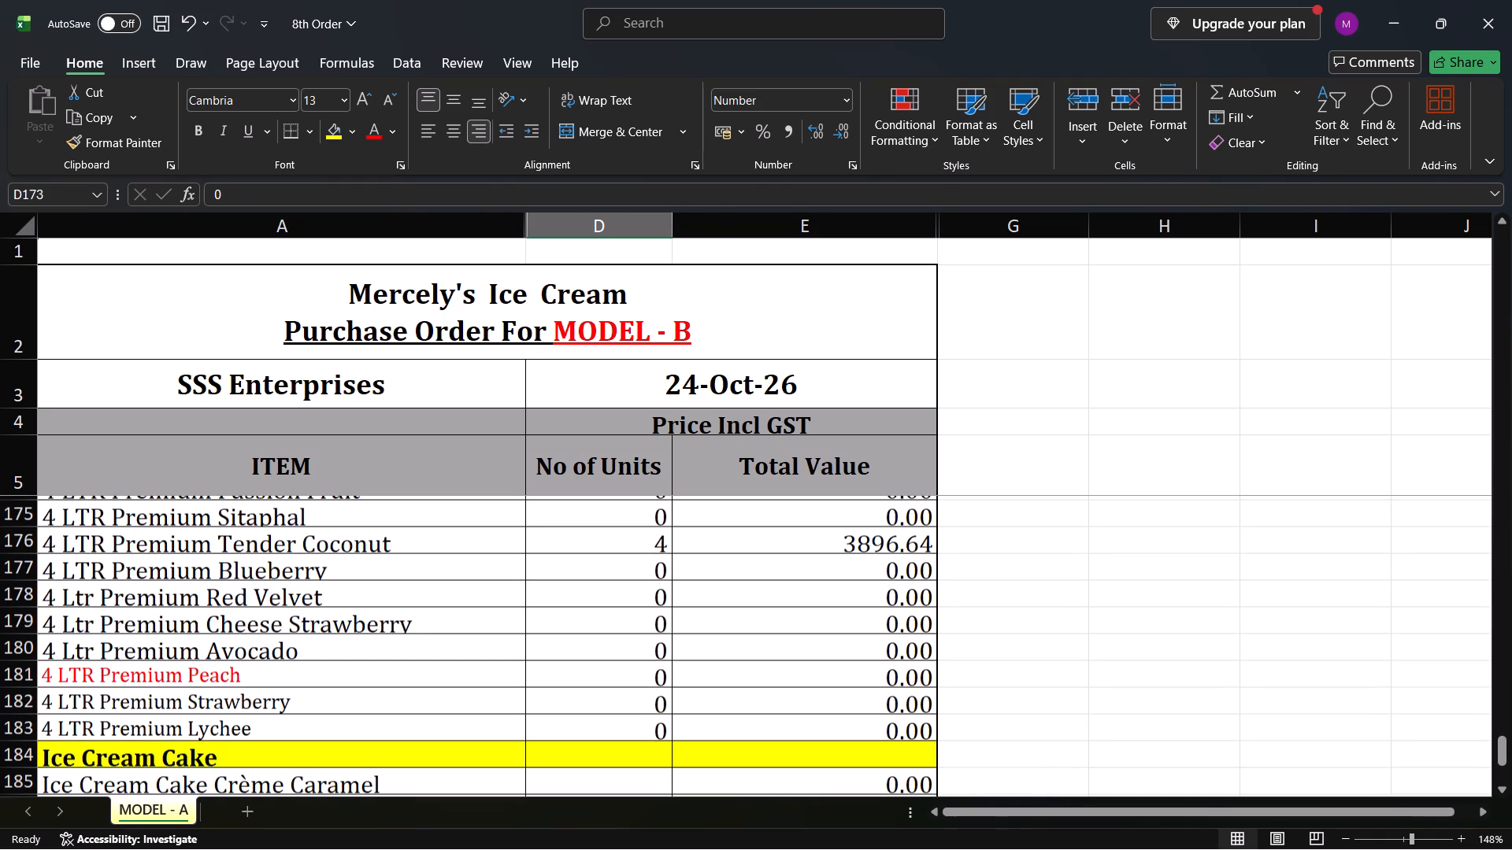
pyautogui.click(589, 573)
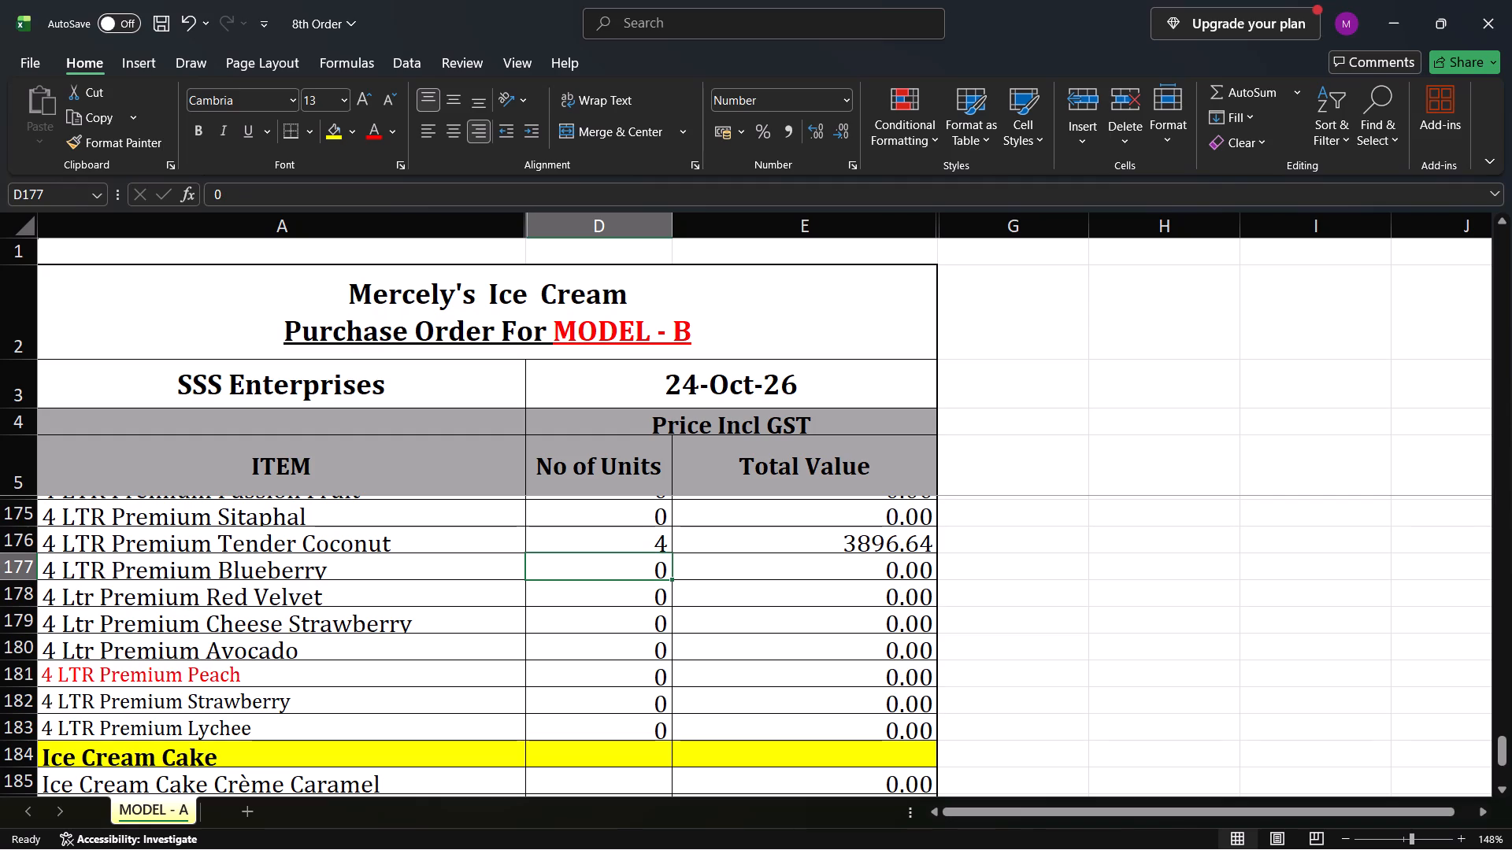
pyautogui.press('6')
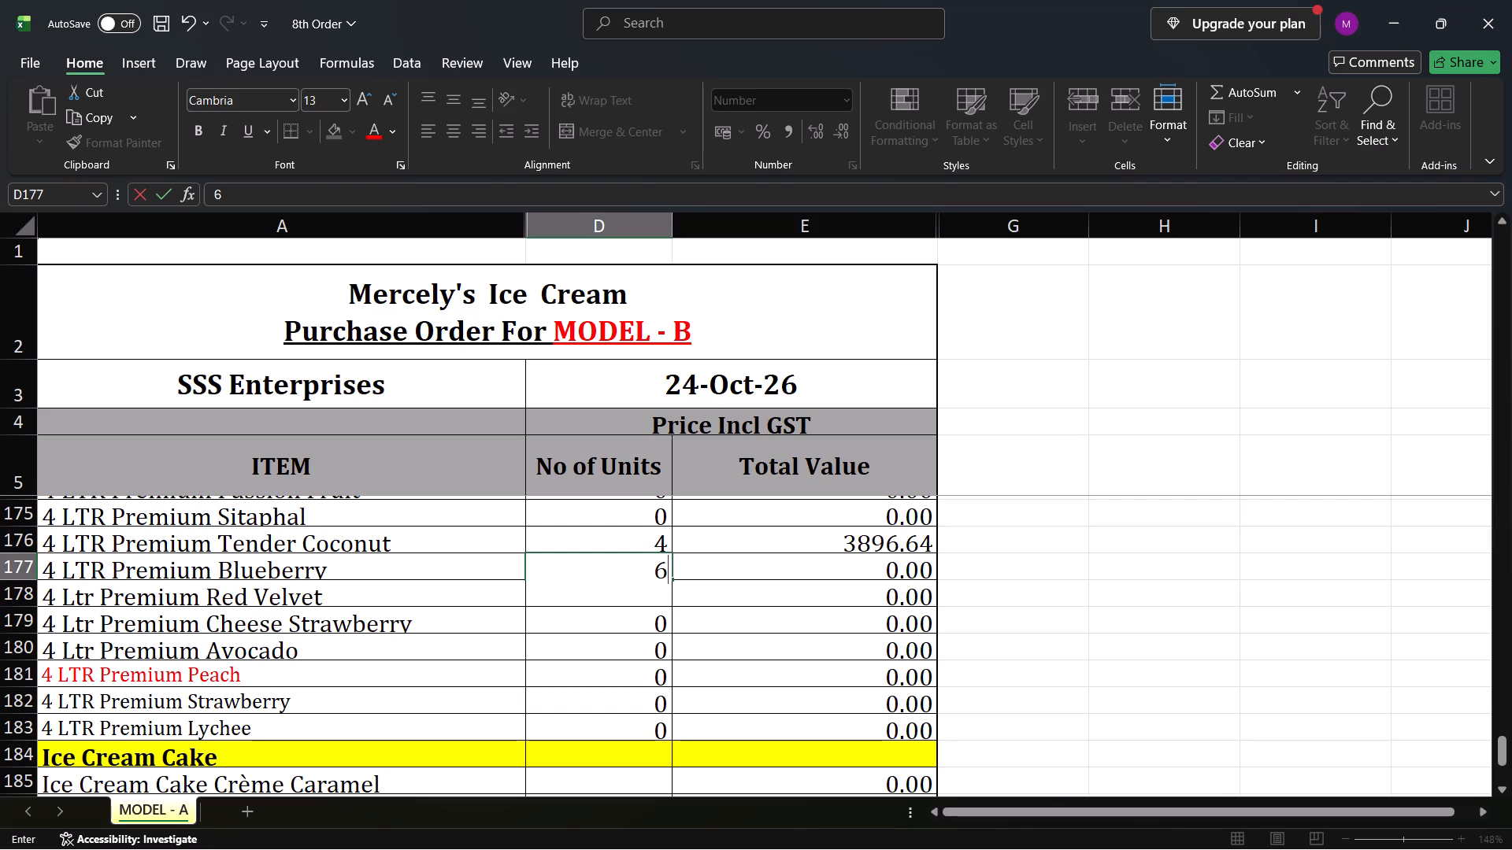
pyautogui.click(564, 506)
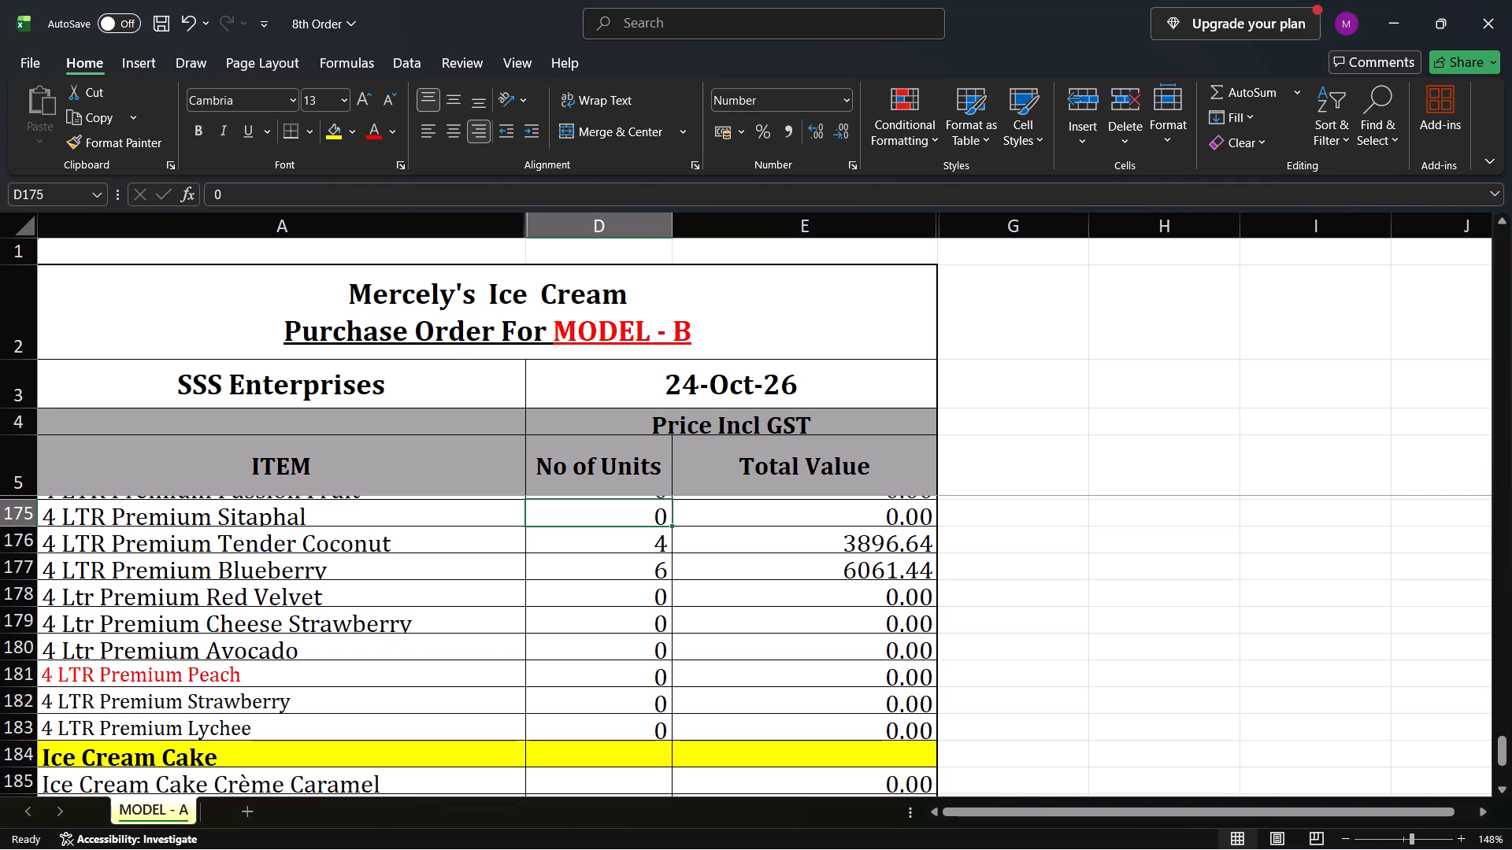
pyautogui.press('1')
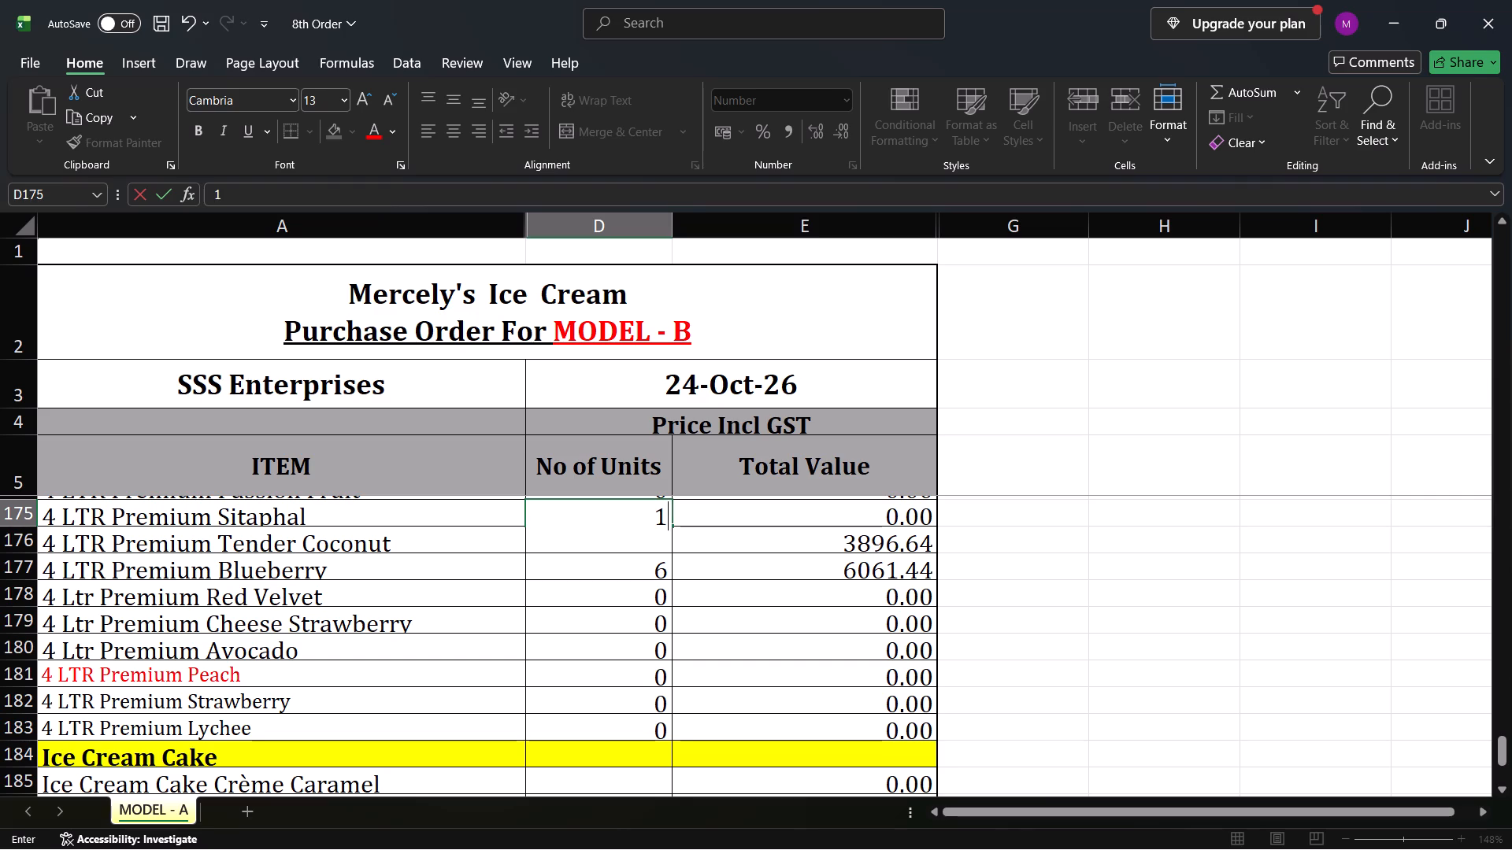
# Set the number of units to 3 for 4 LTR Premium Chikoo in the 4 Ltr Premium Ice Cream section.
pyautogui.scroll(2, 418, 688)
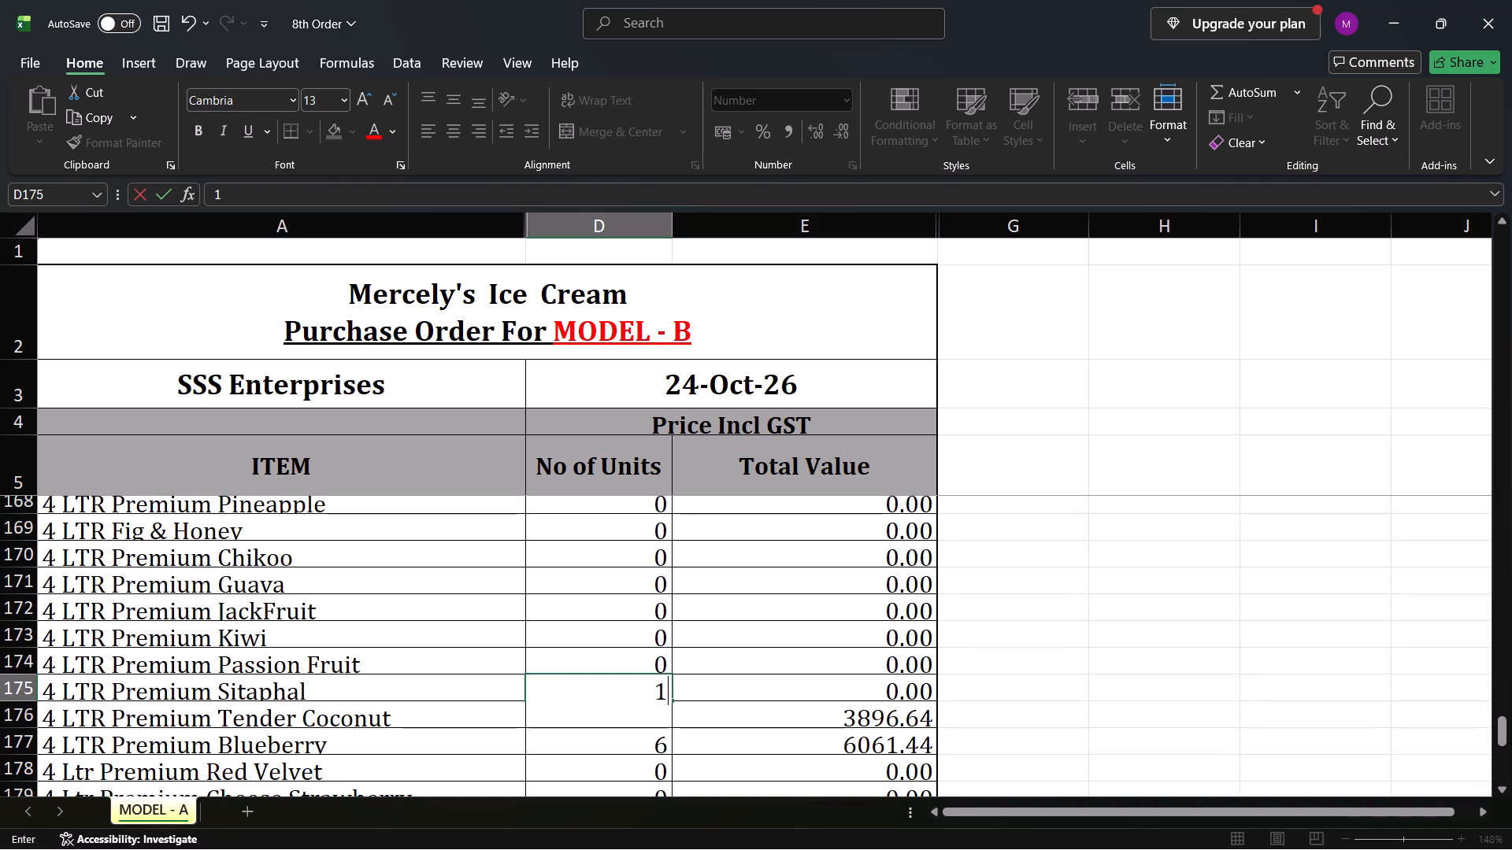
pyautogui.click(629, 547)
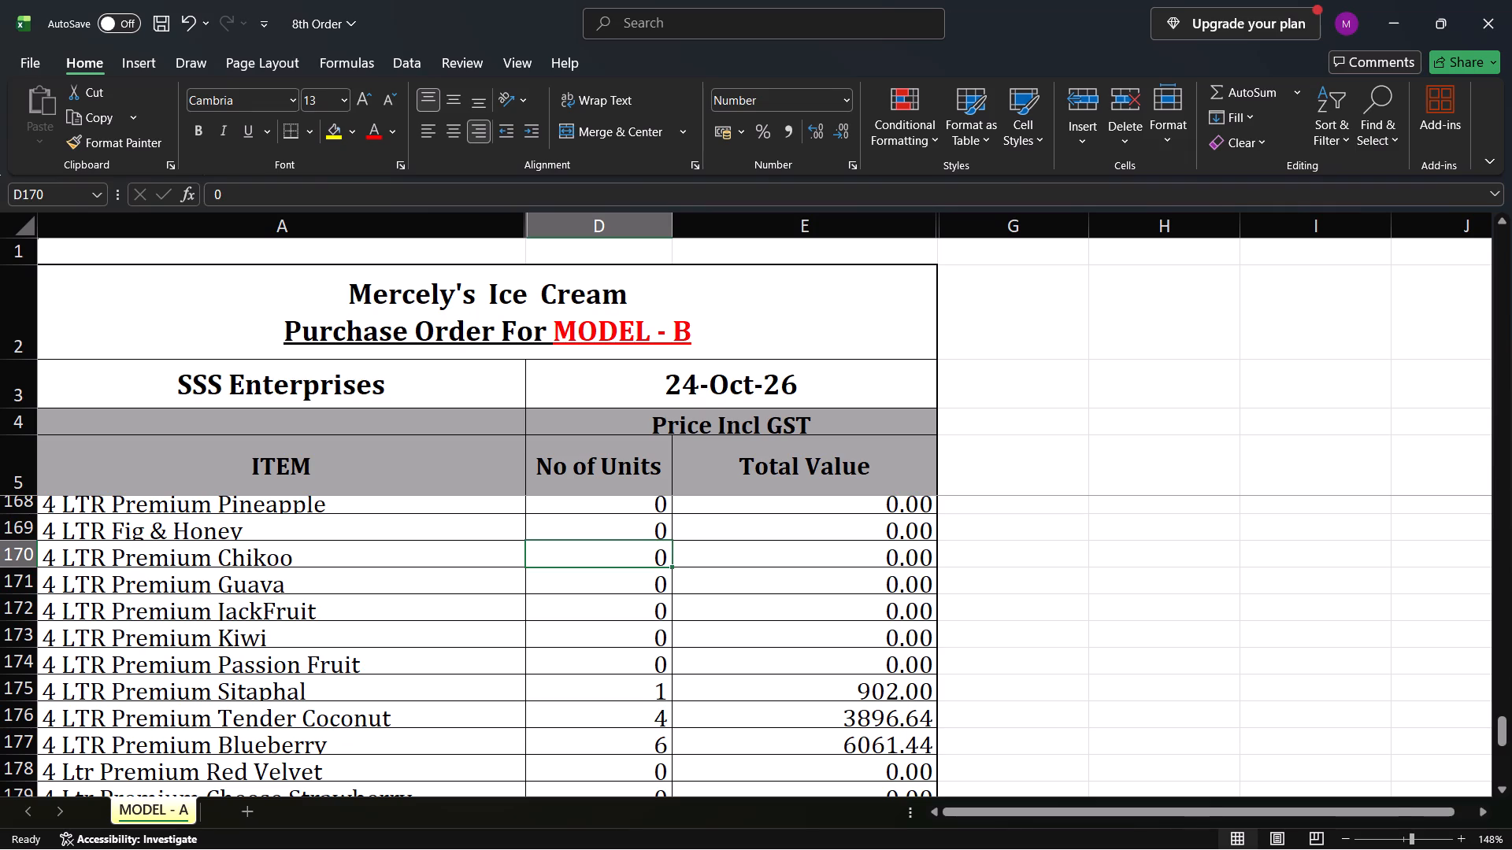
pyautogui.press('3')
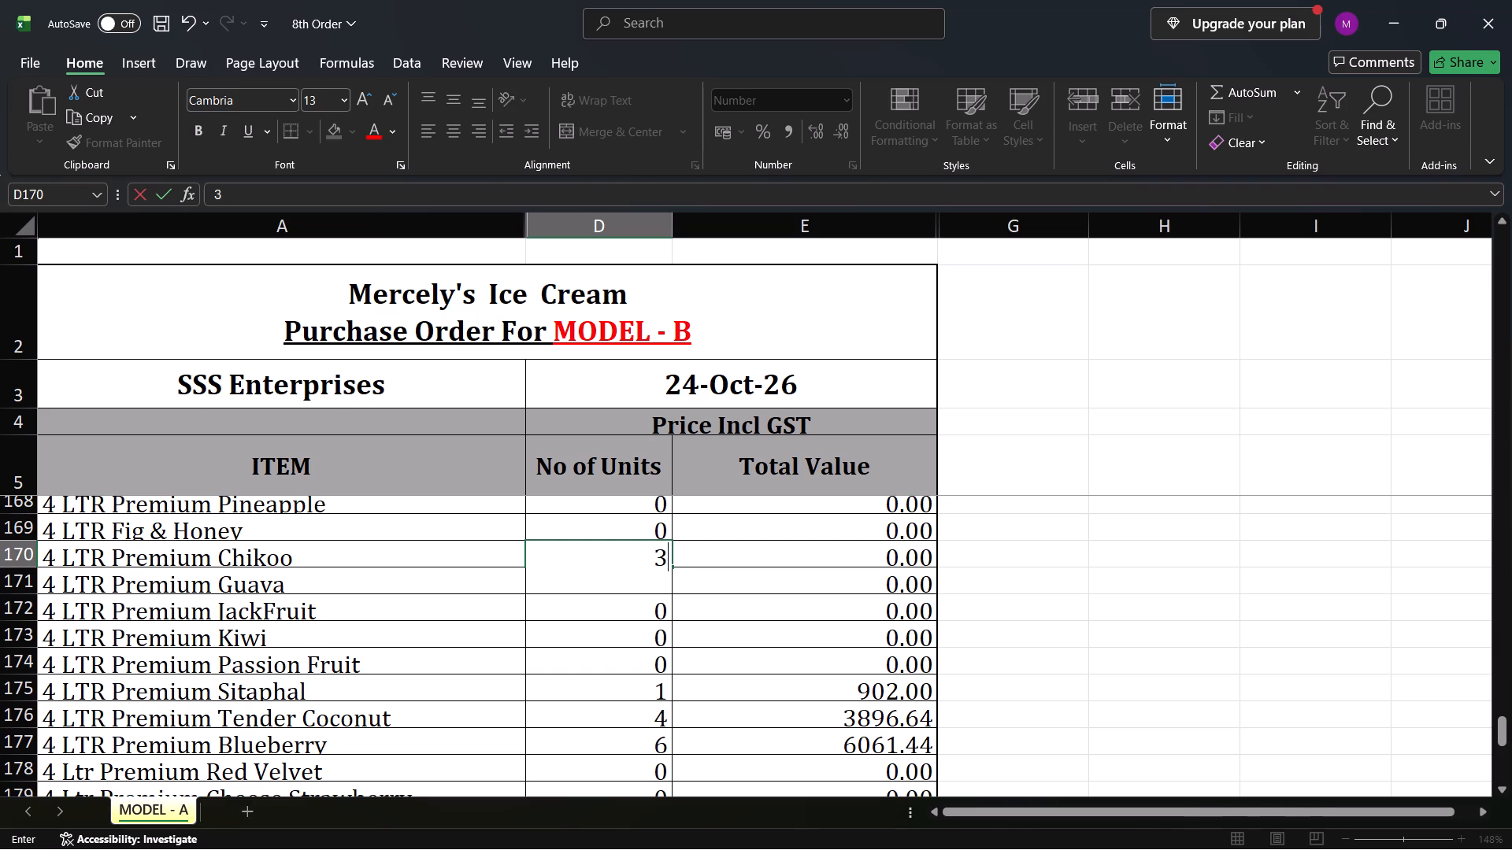
# In the 4 Ltr Ice Cream section, set the number of units to 4 for BlackCurrant and 2 for Spanish Delight.
pyautogui.scroll(3, 314, 669)
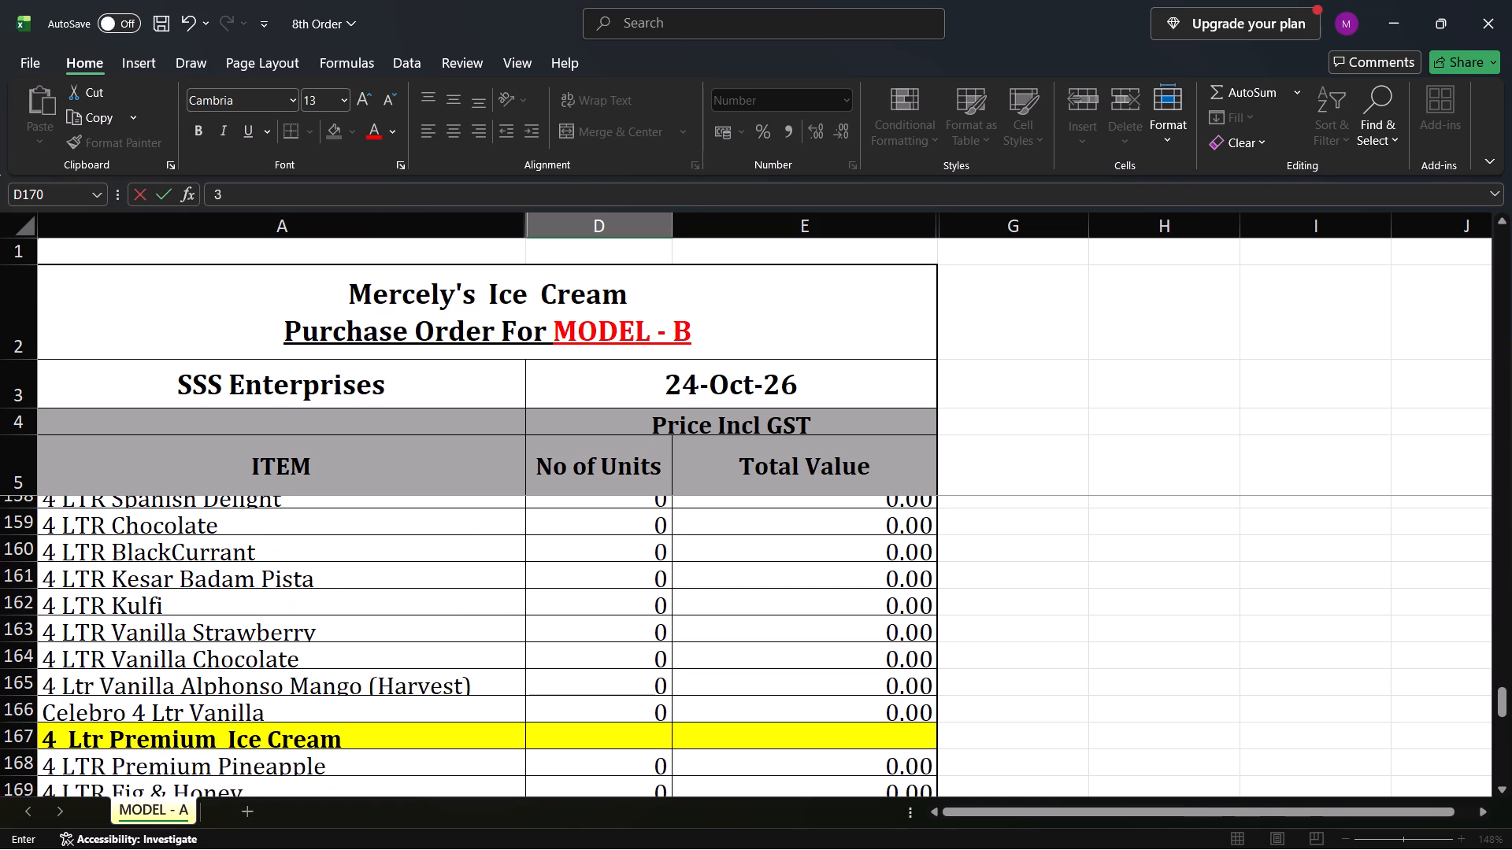
pyautogui.click(616, 550)
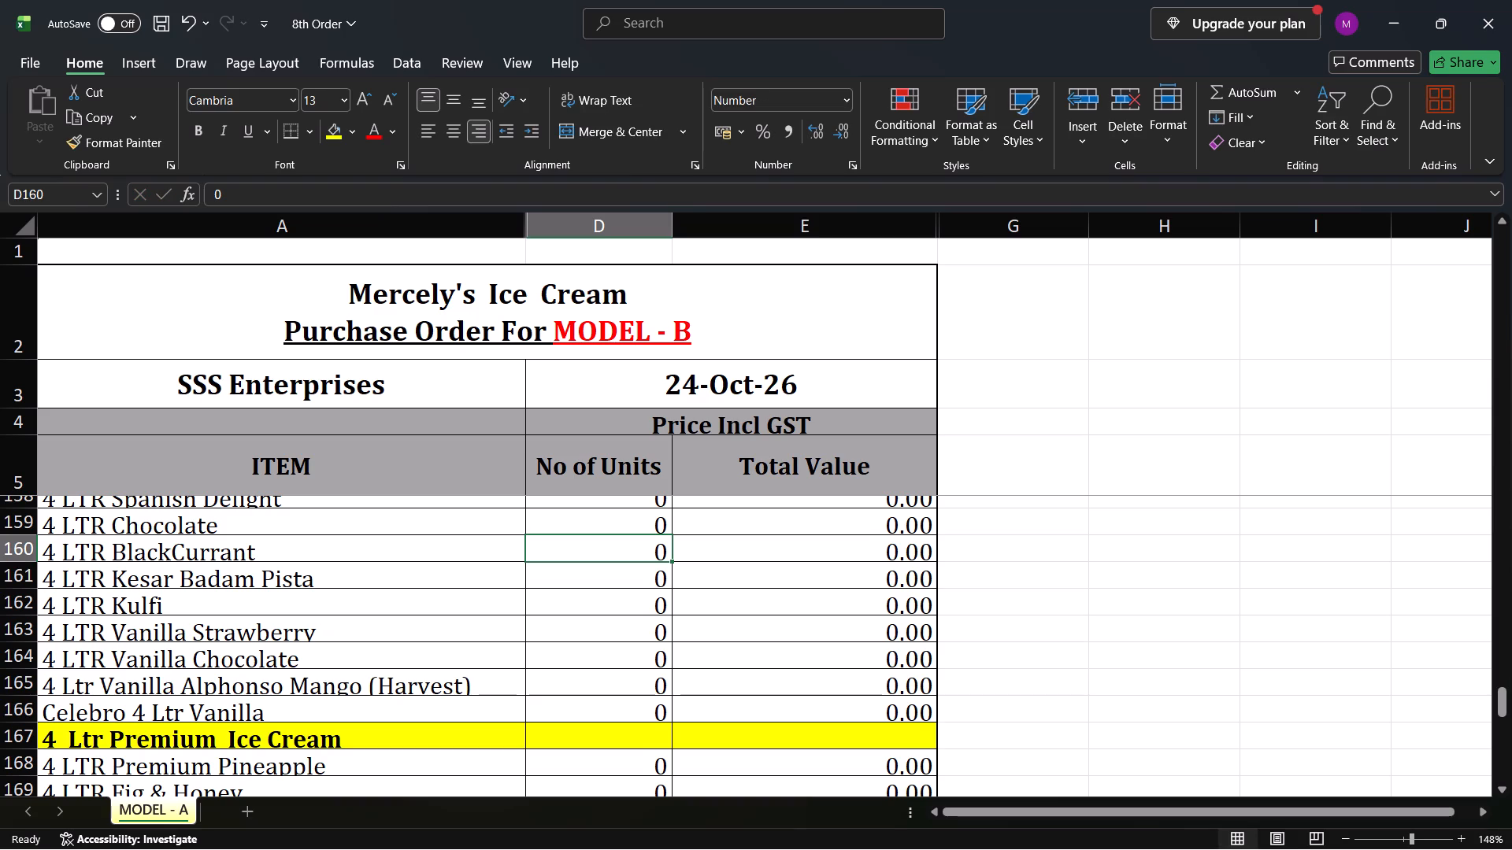
pyautogui.press('4')
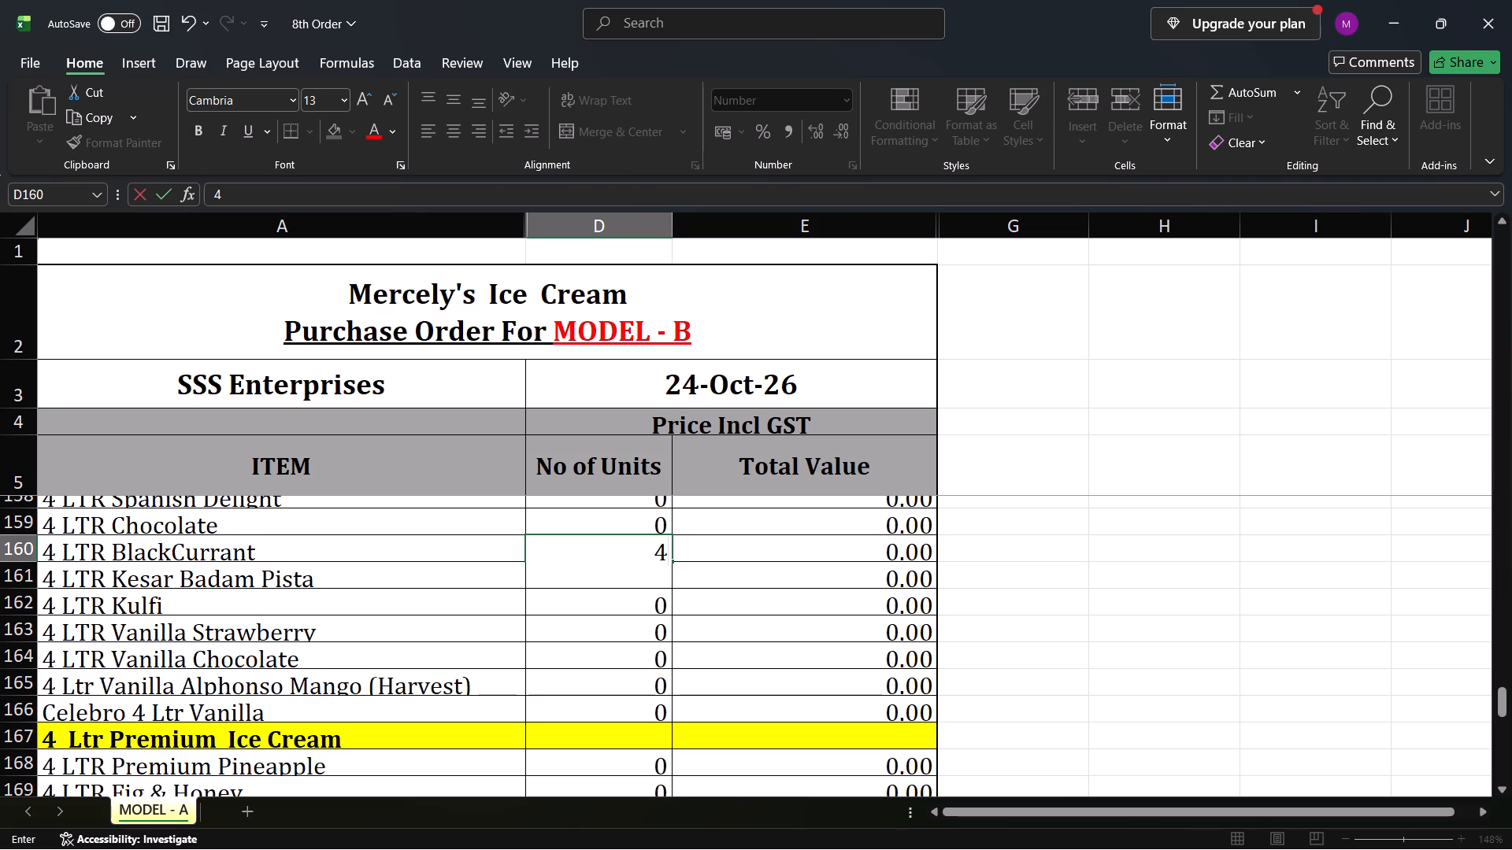
pyautogui.scroll(1, 273, 635)
pyautogui.click(595, 589)
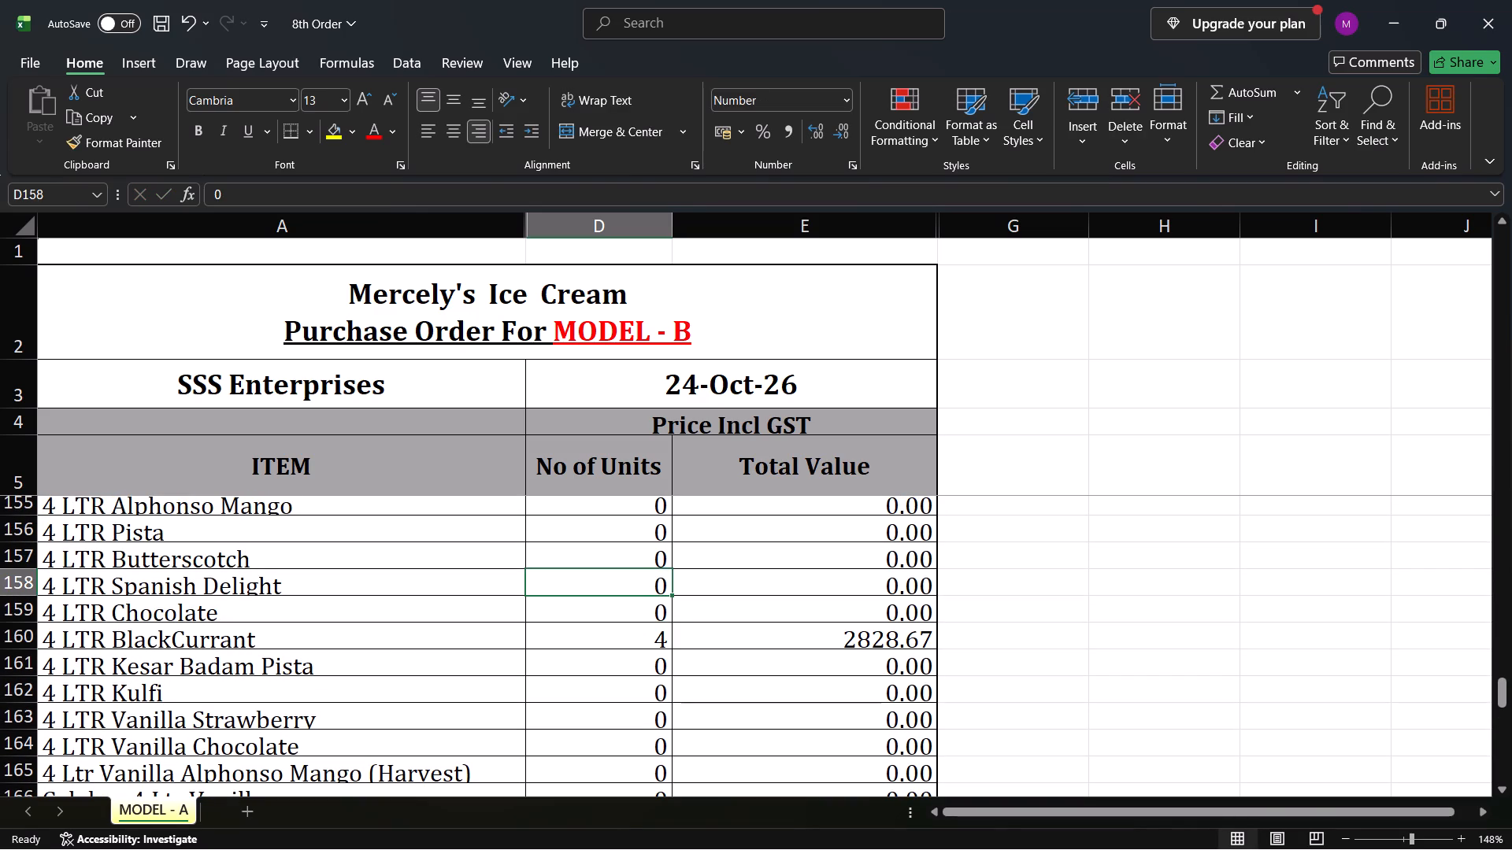
pyautogui.press('2')
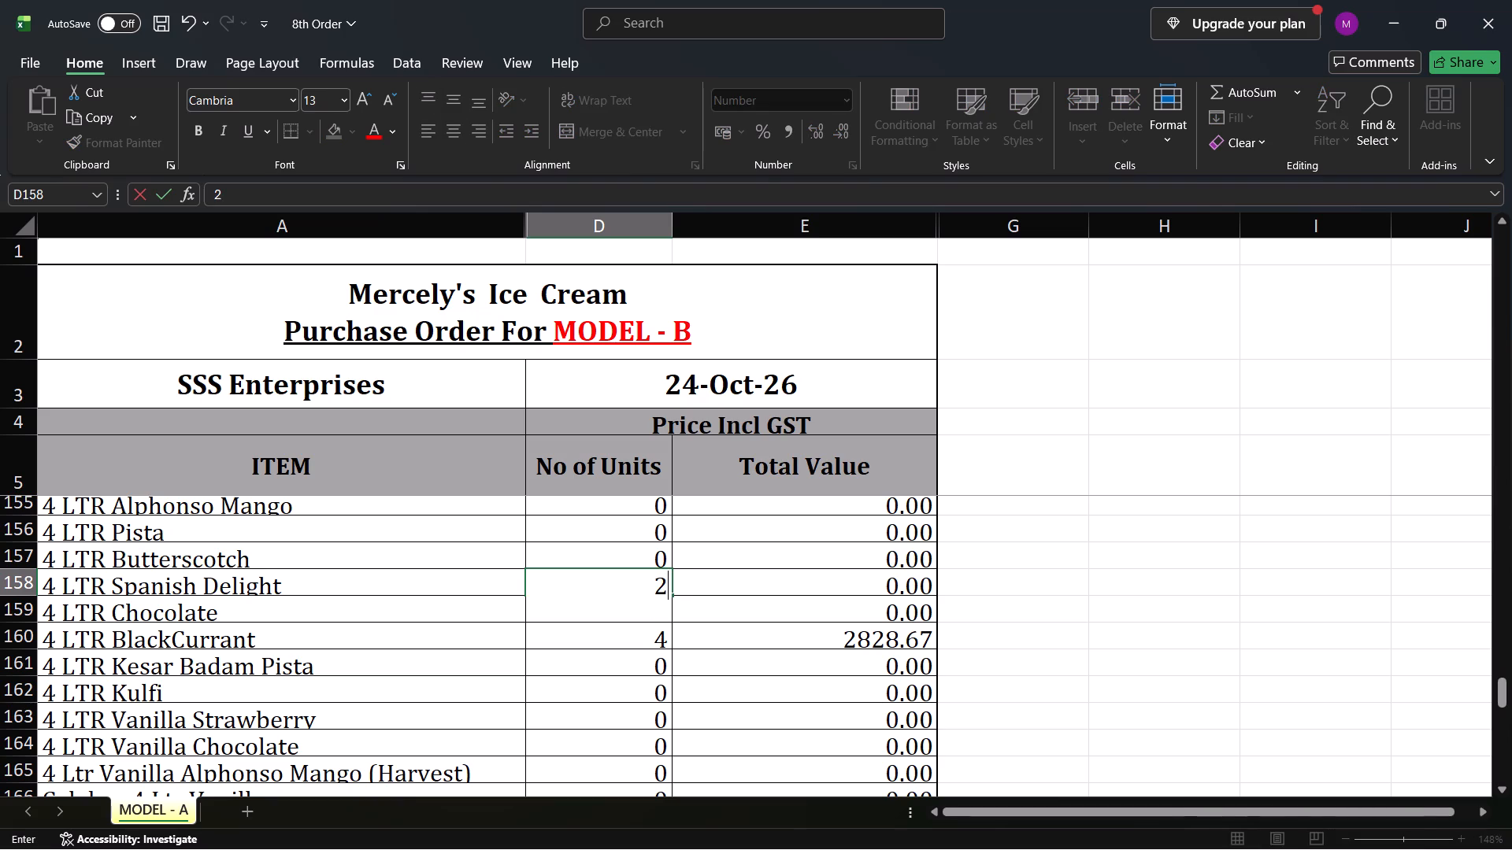
pyautogui.click(595, 615)
pyautogui.press('Down')
pyautogui.click(596, 635)
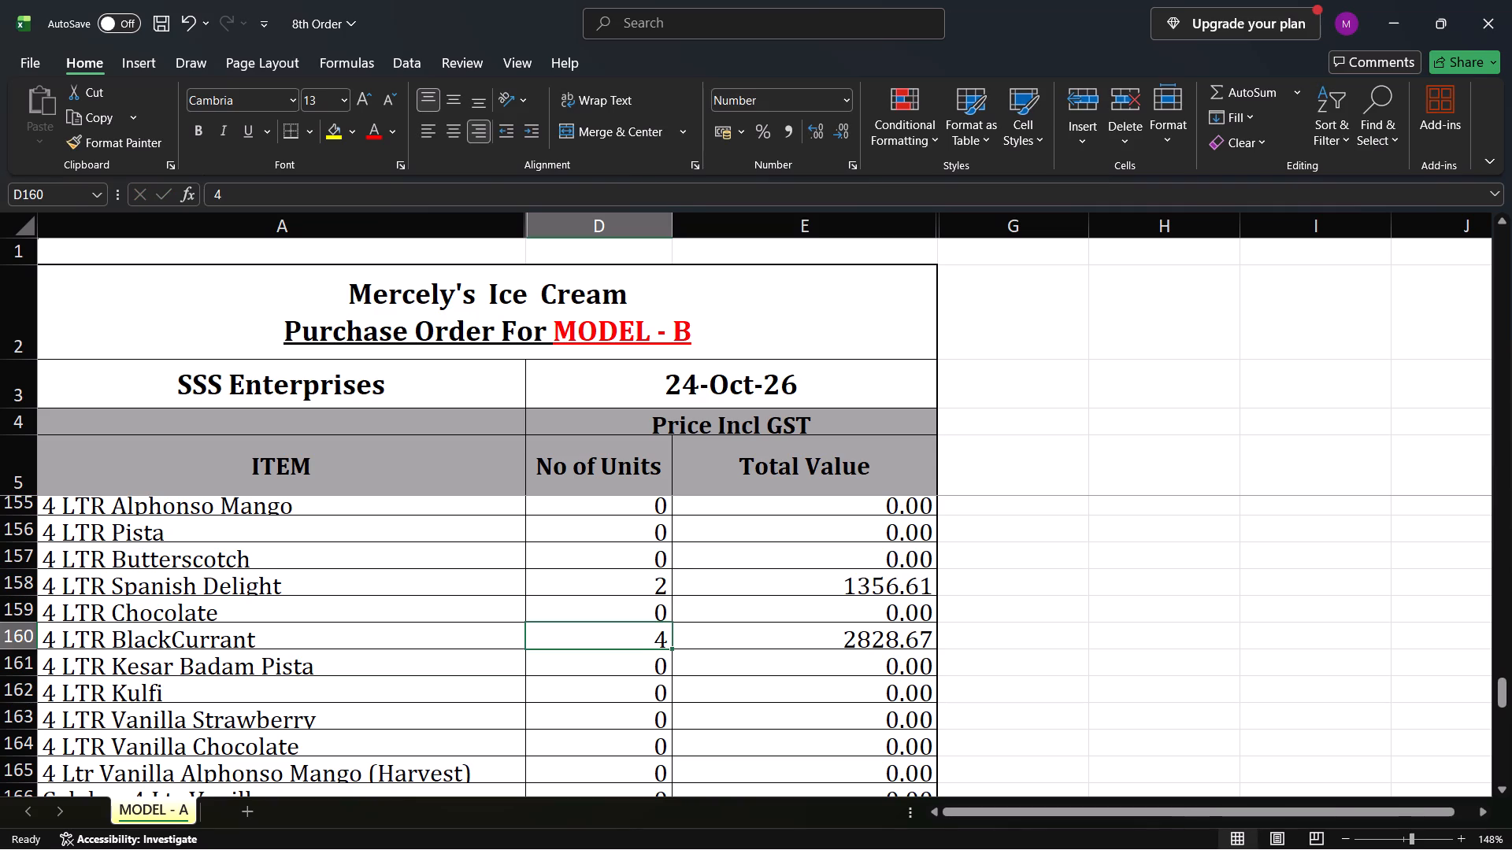
# Set the number of units to 2 for both 4 LTR Chocolate and 4 LTR Butterscotch.
pyautogui.click(591, 609)
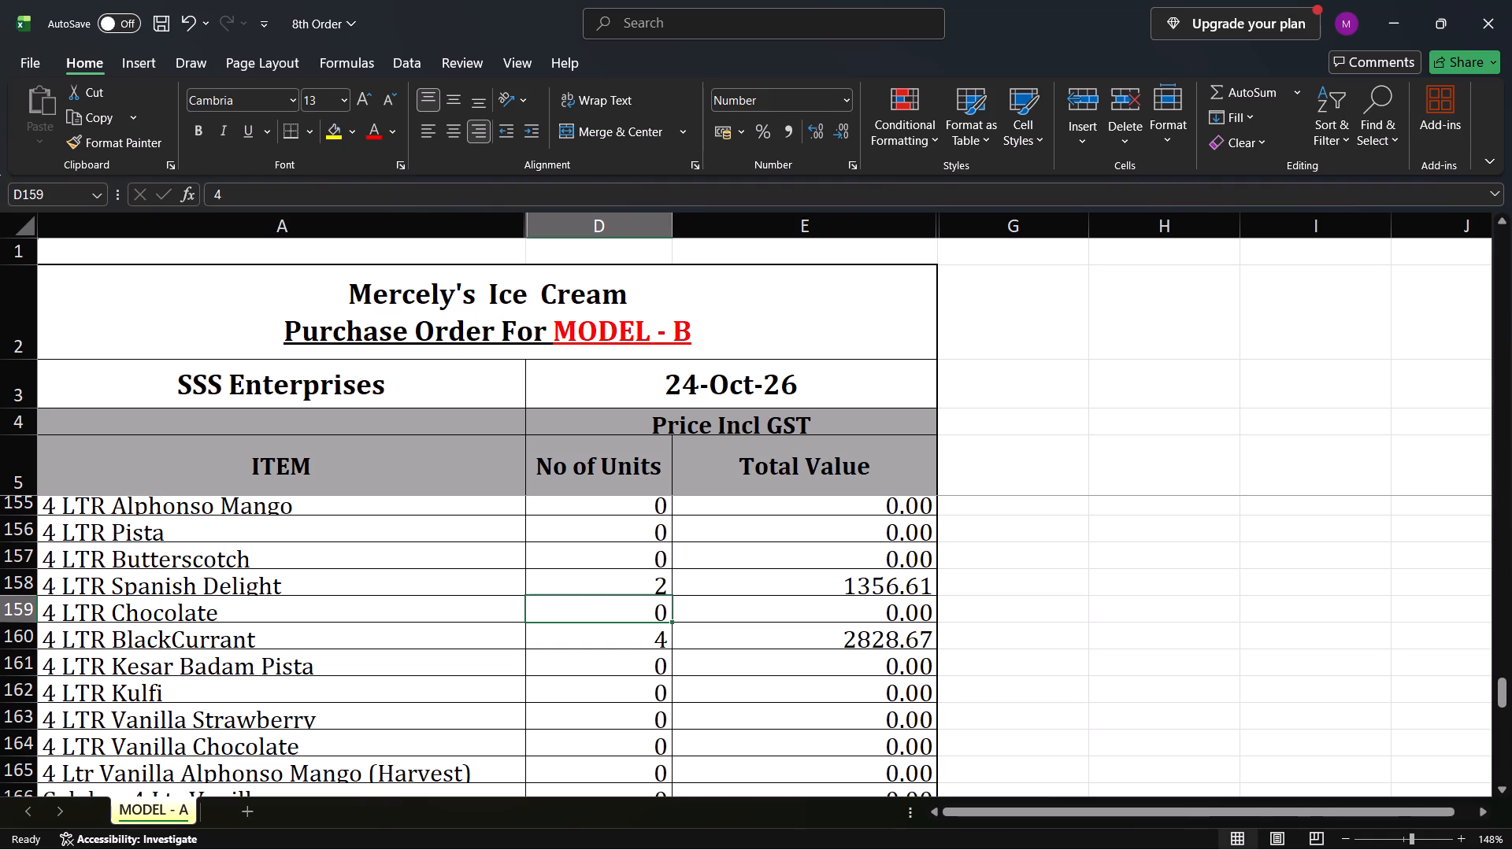
pyautogui.press('2')
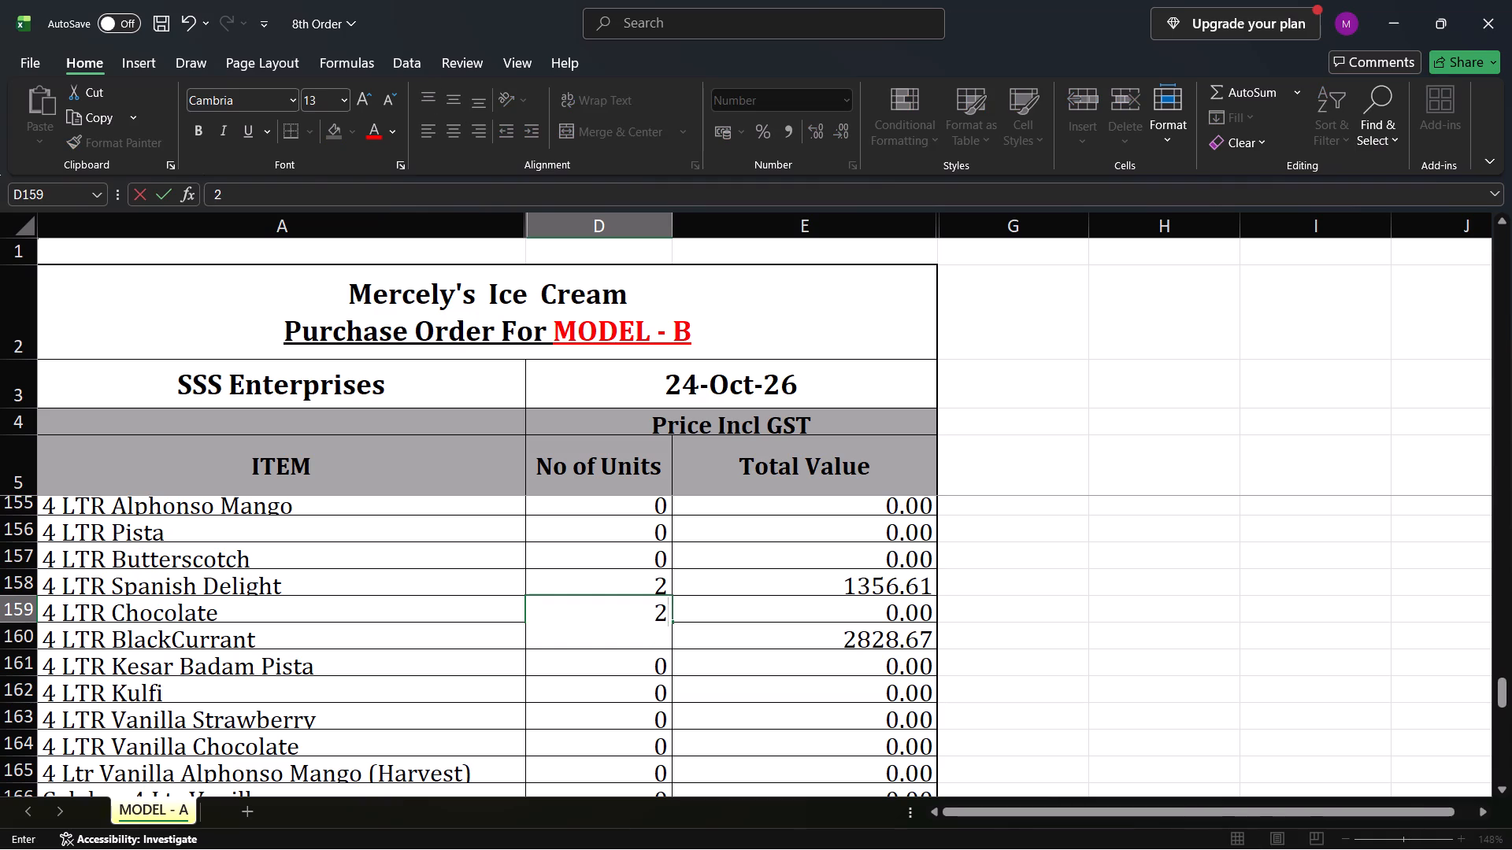
pyautogui.click(591, 556)
pyautogui.press('2')
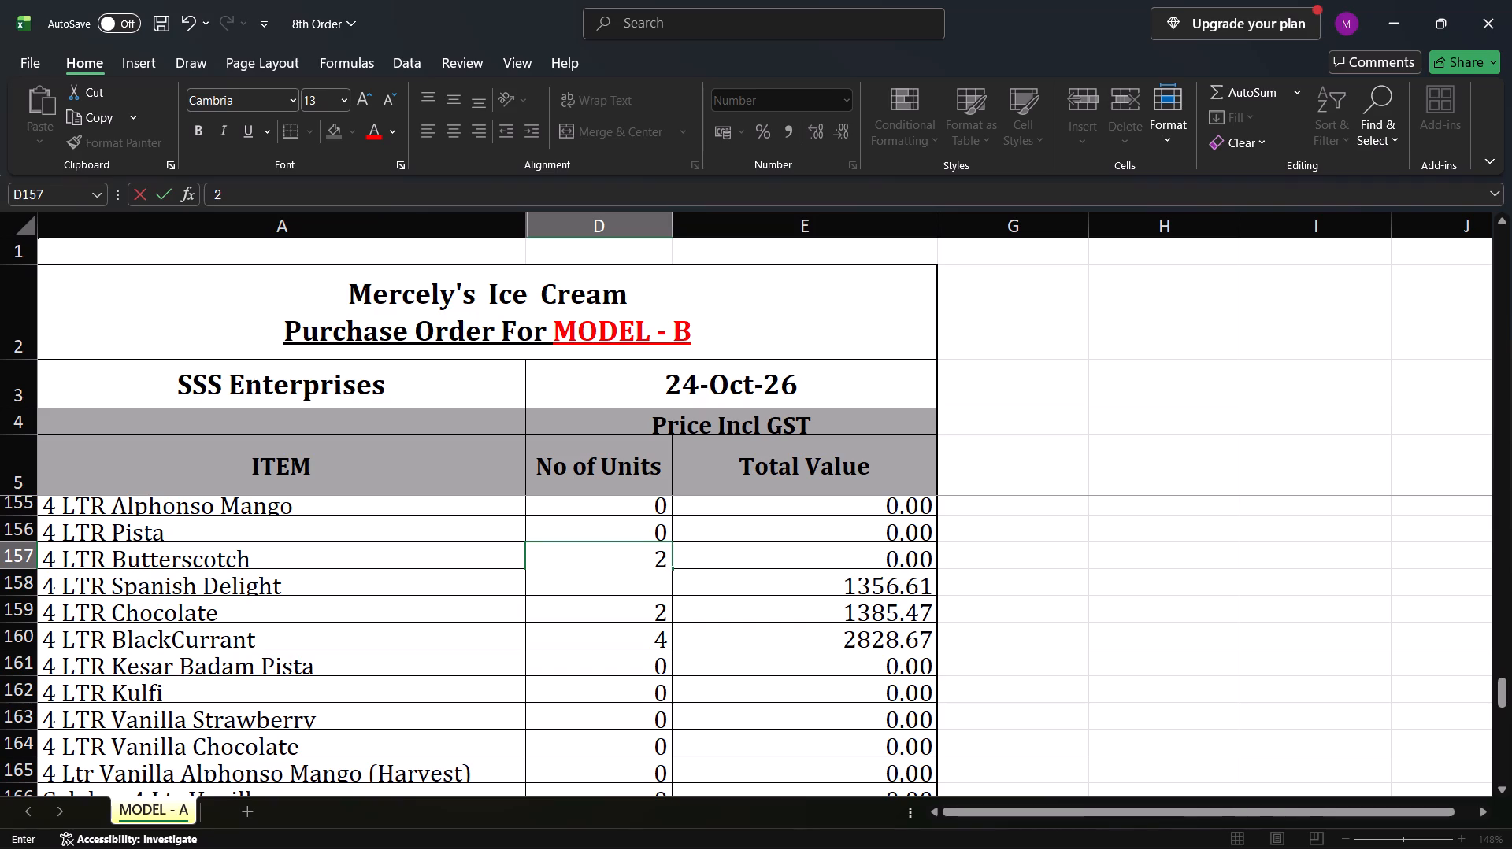
# Set the number of units to 4 for 4 LTR Premium Chikoo in the 4 Ltr Premium Ice Cream section.
pyautogui.scroll(-2, 196, 703)
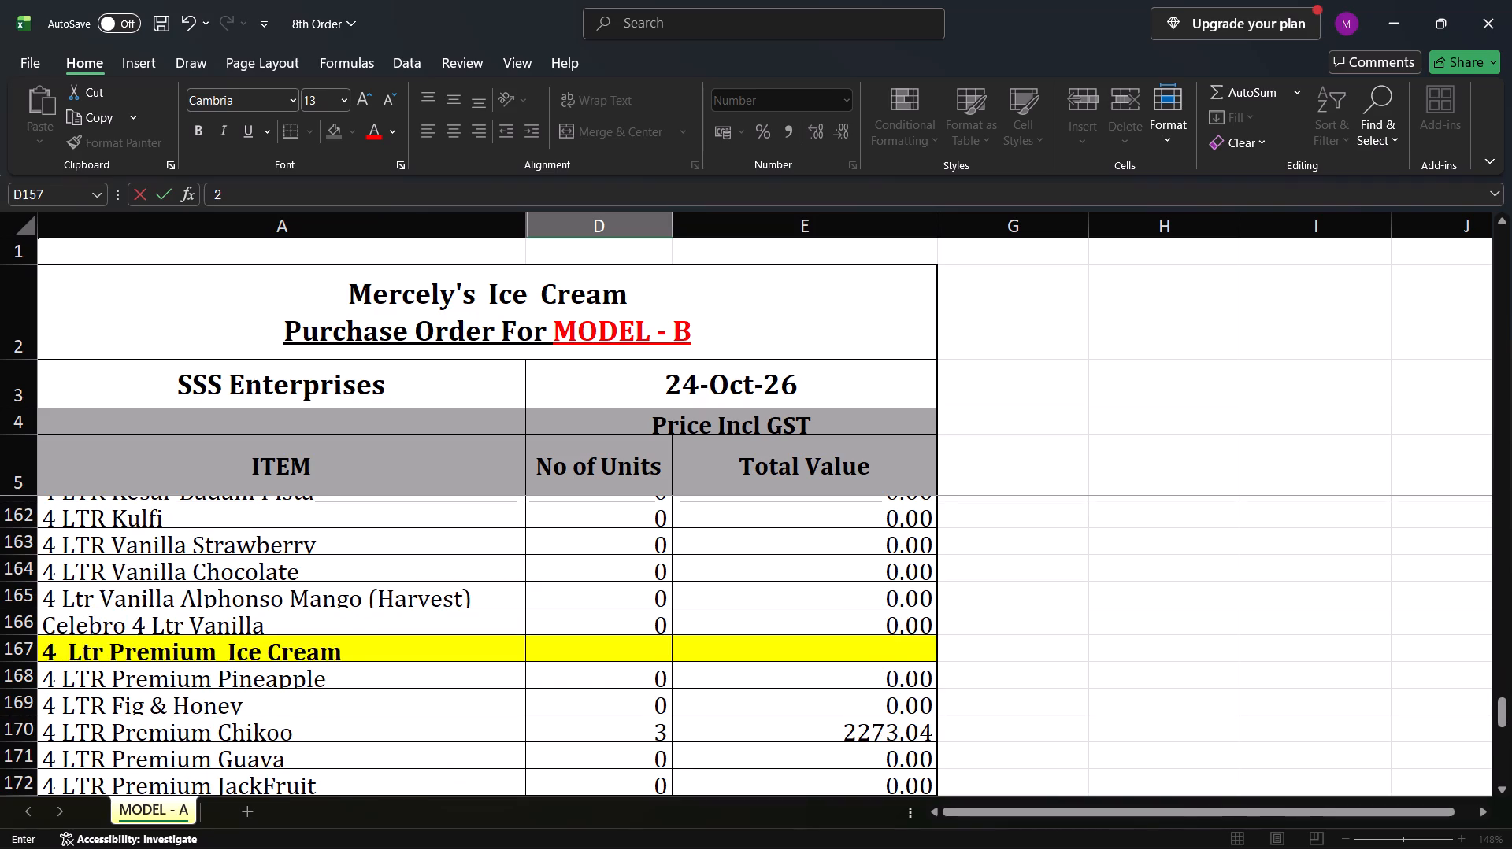
pyautogui.scroll(-2, 196, 703)
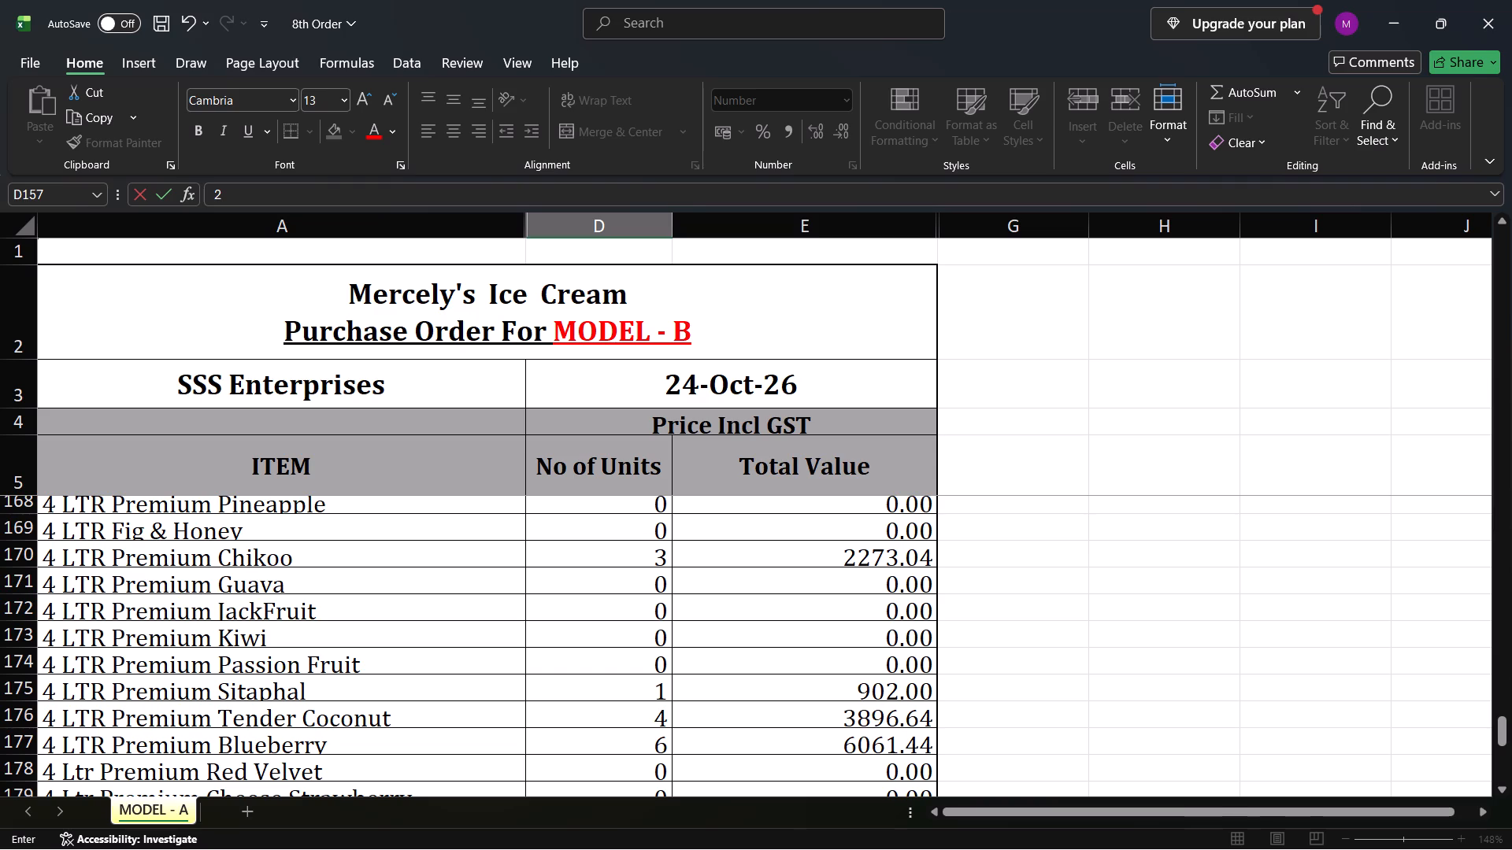
pyautogui.click(609, 551)
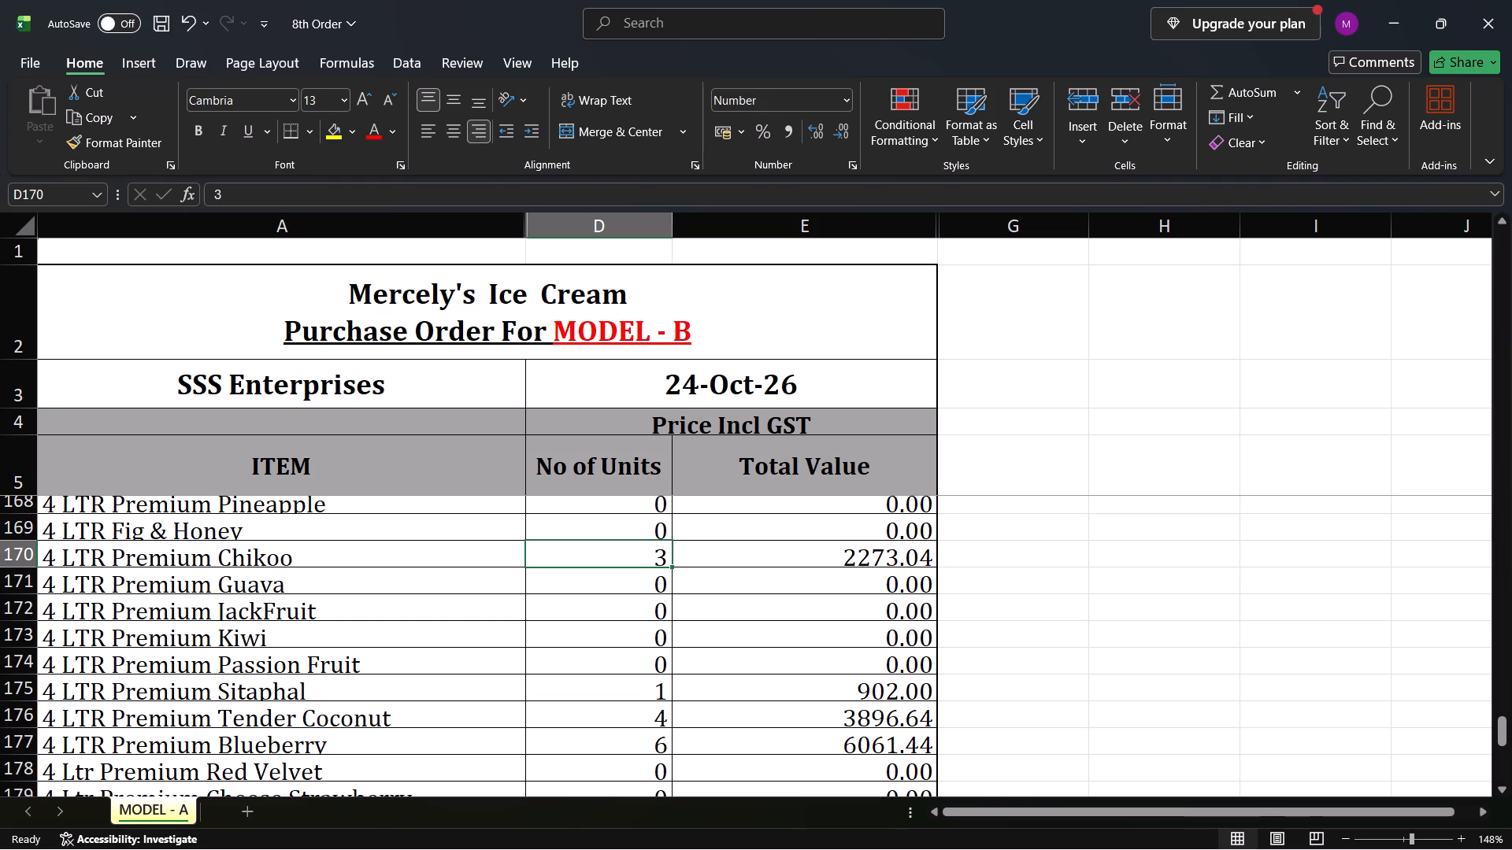
pyautogui.press('4')
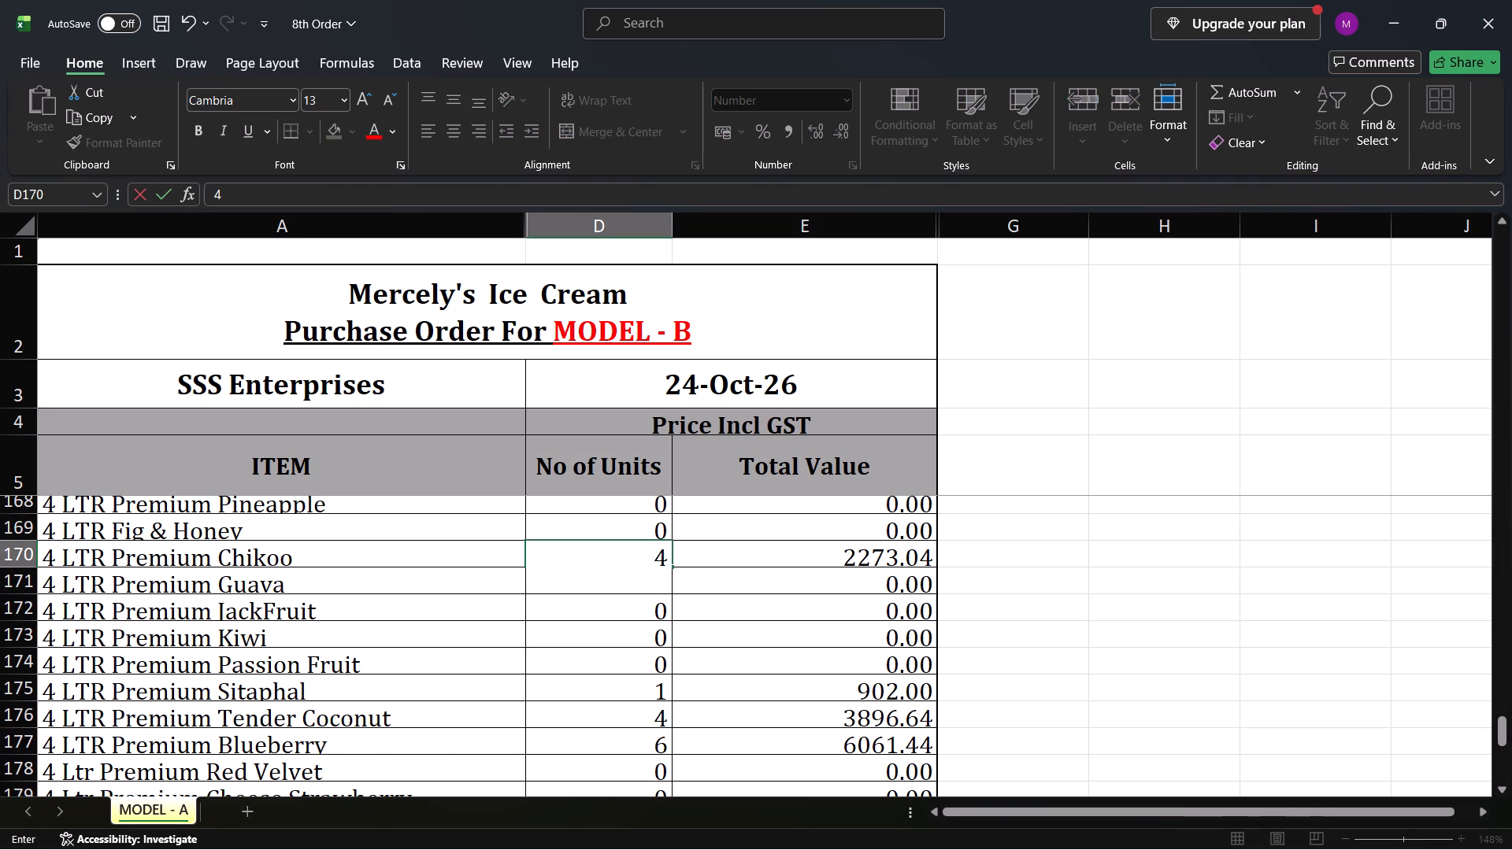
# Set the number of units to 2 for 4 LTR Premium Passion Fruit in the 4 Ltr Premium Ice Cream section.
pyautogui.click(595, 628)
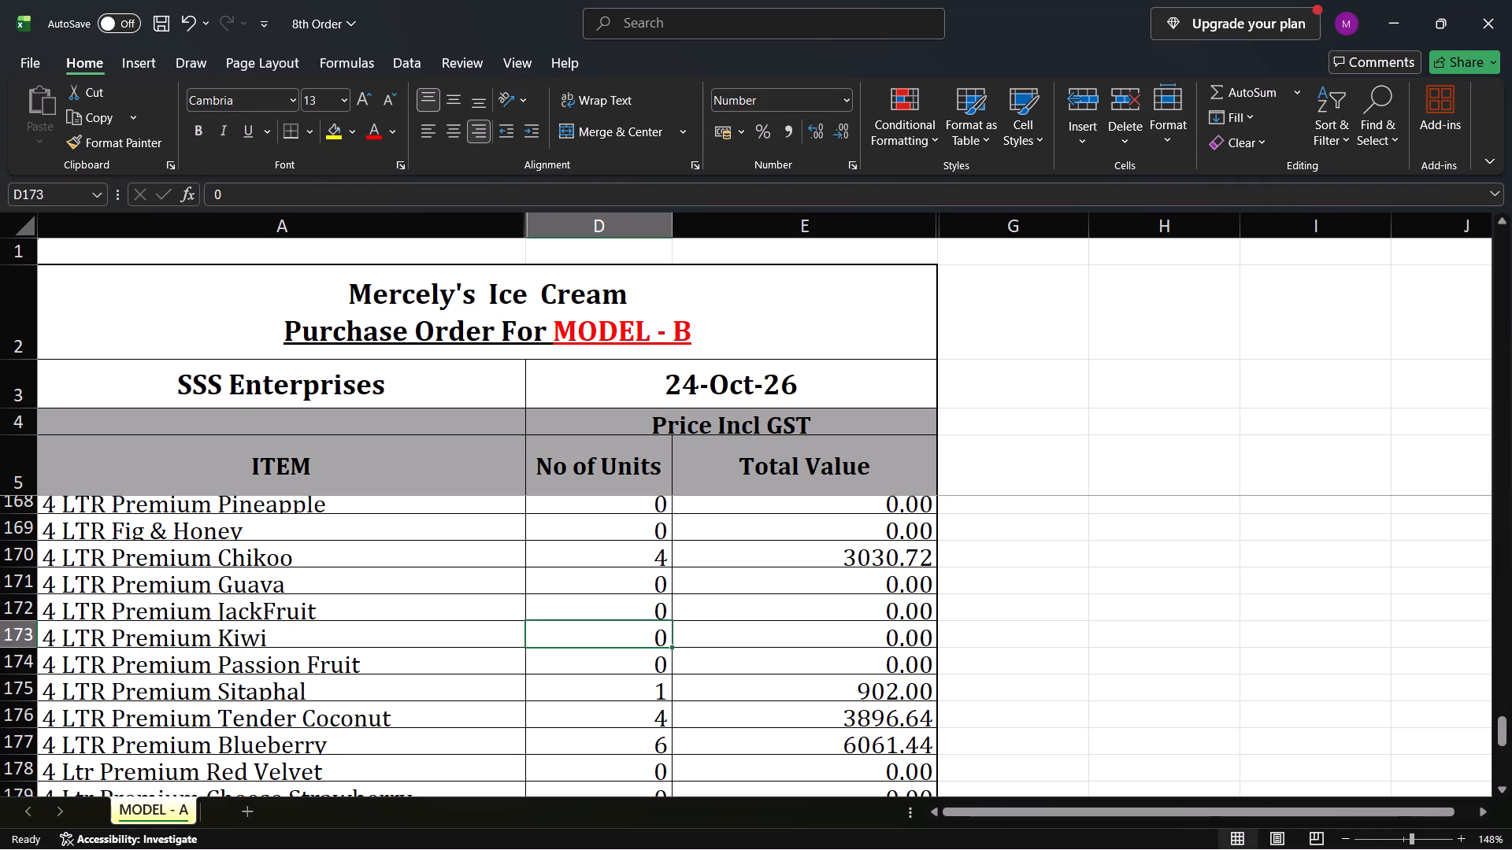
pyautogui.click(595, 661)
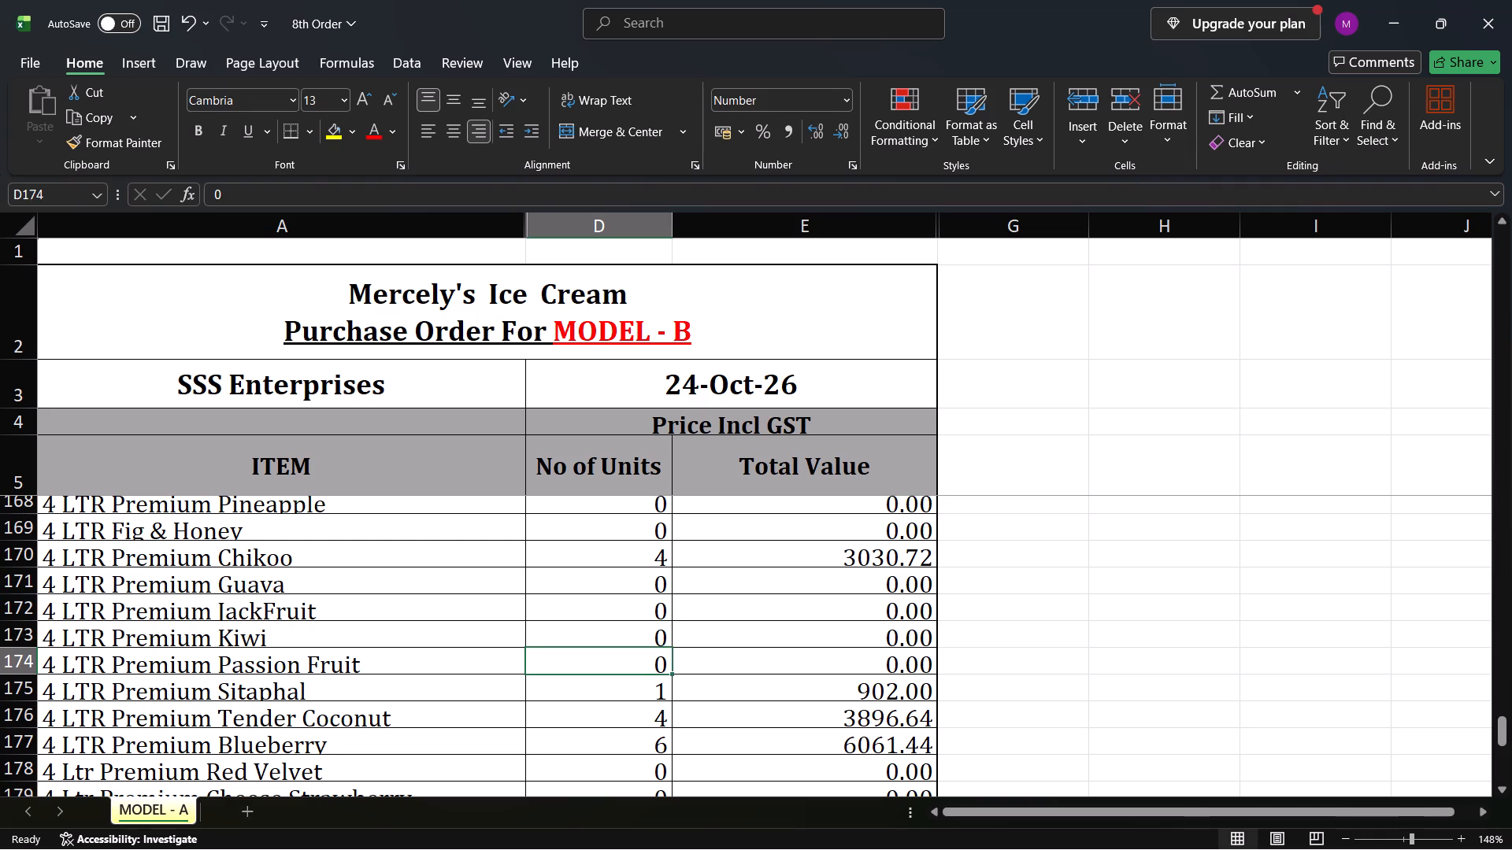
pyautogui.press('2')
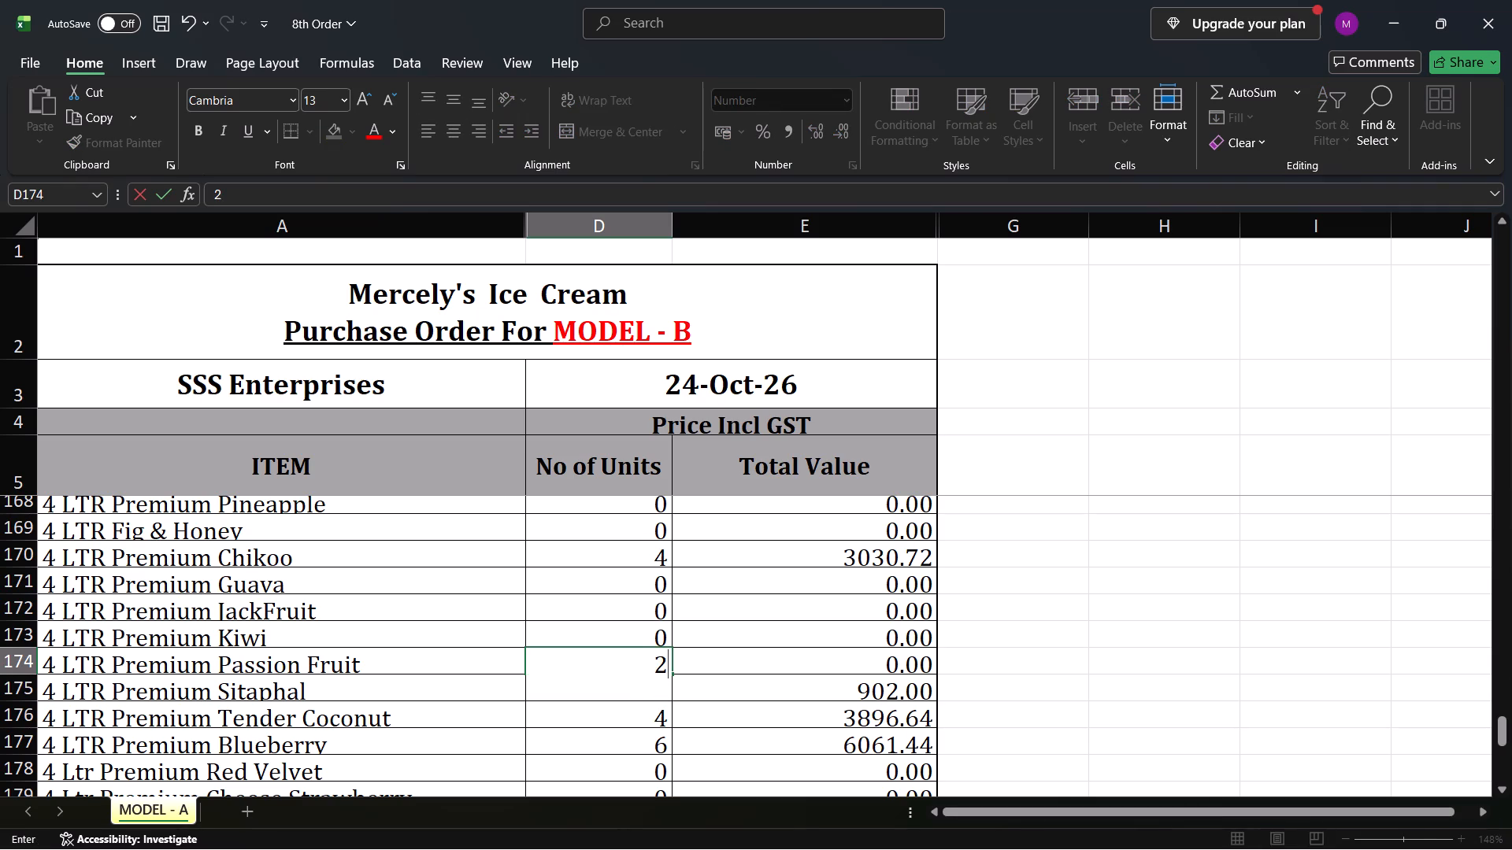
pyautogui.scroll(-2, 595, 661)
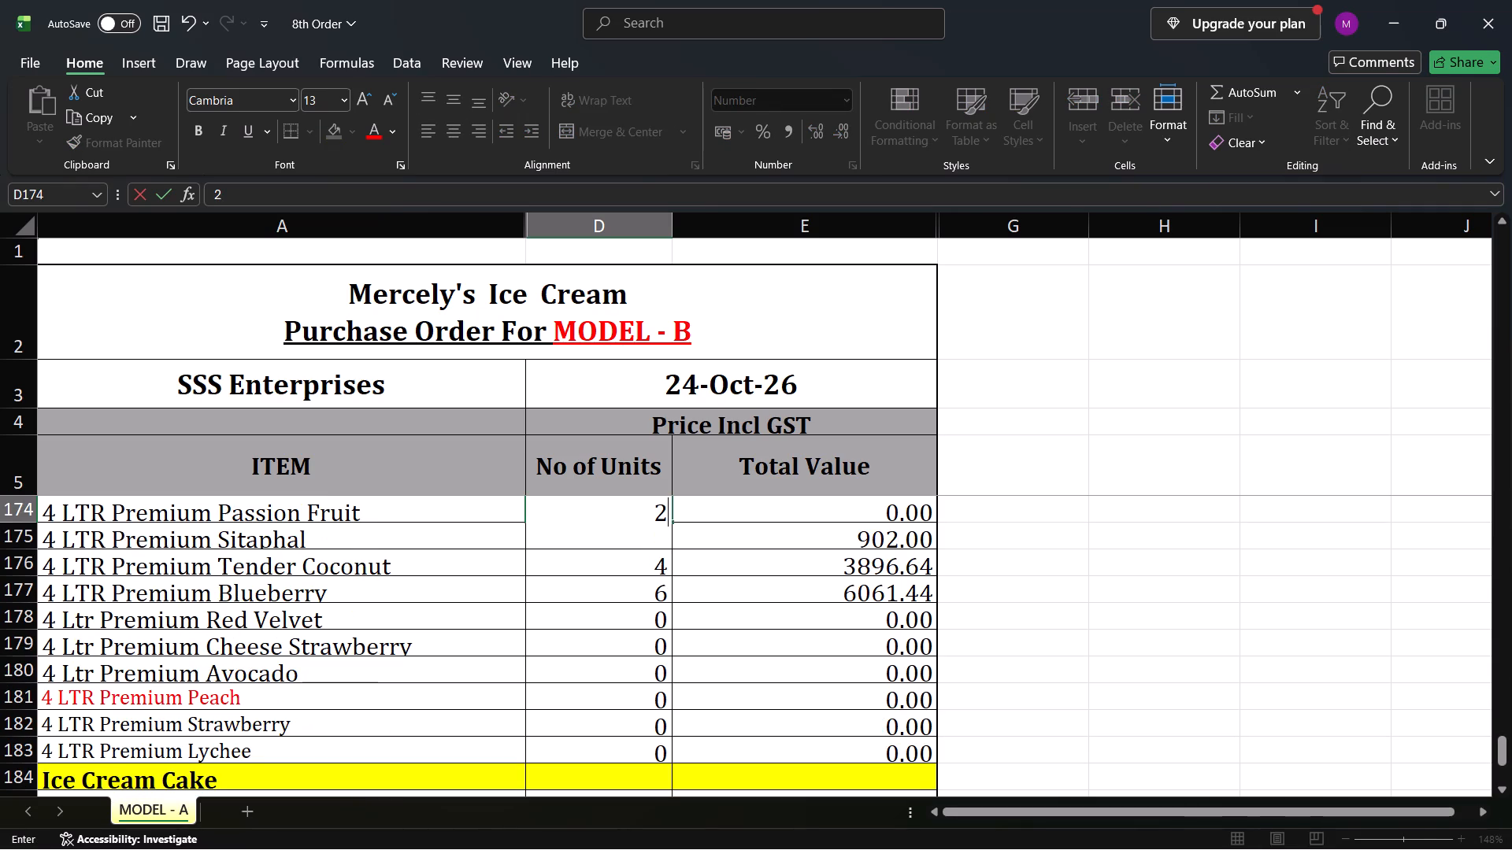
pyautogui.click(591, 591)
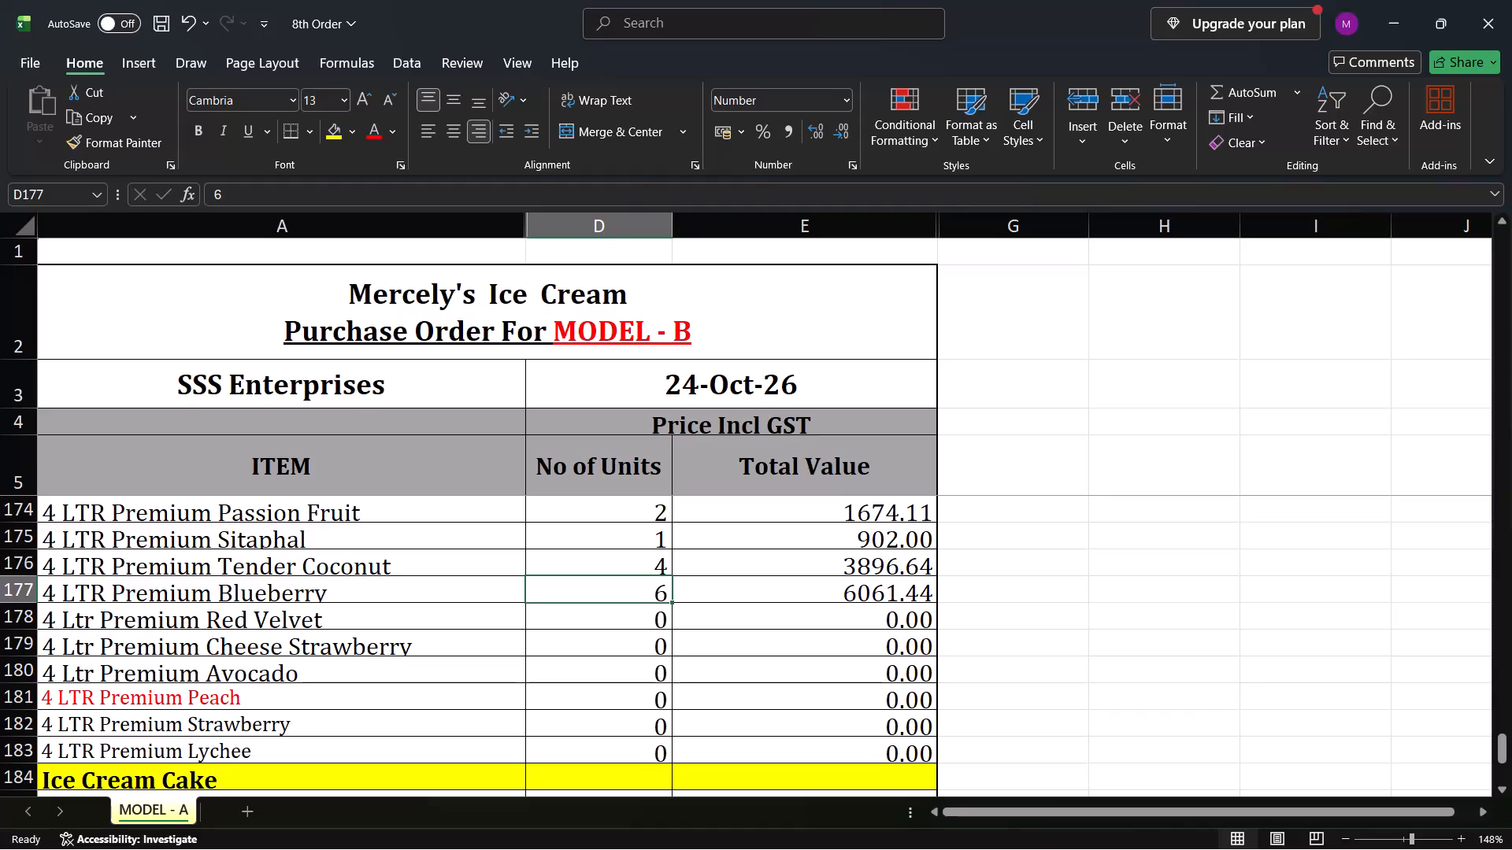
# Review the items and unit quantities from the 4 Ltr Premium Ice Cream section back up to the Combo Pack section.
pyautogui.scroll(-2, 387, 570)
pyautogui.scroll(2, 387, 570)
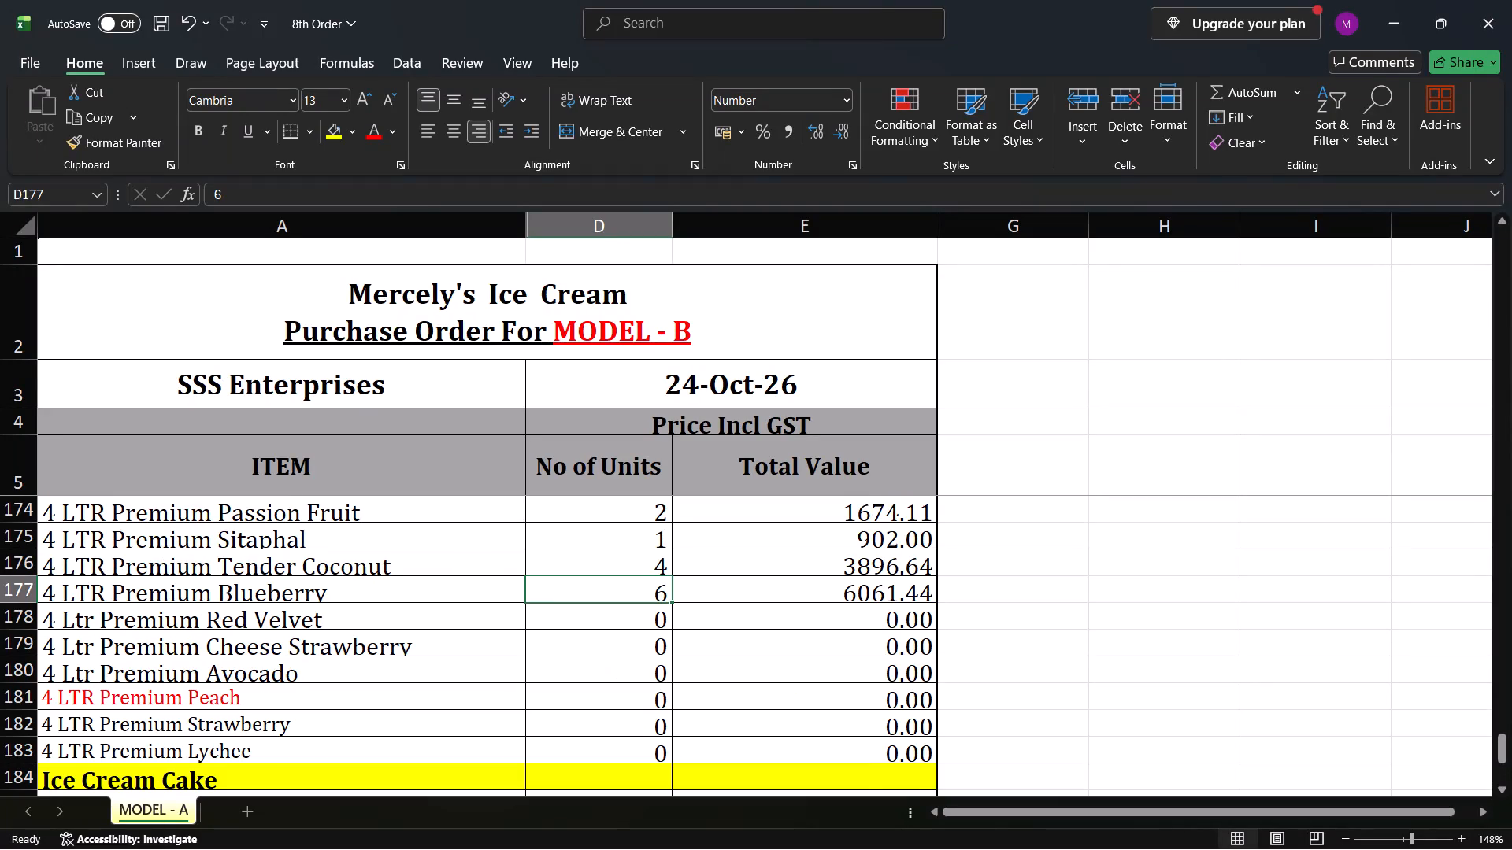
pyautogui.scroll(3, 387, 570)
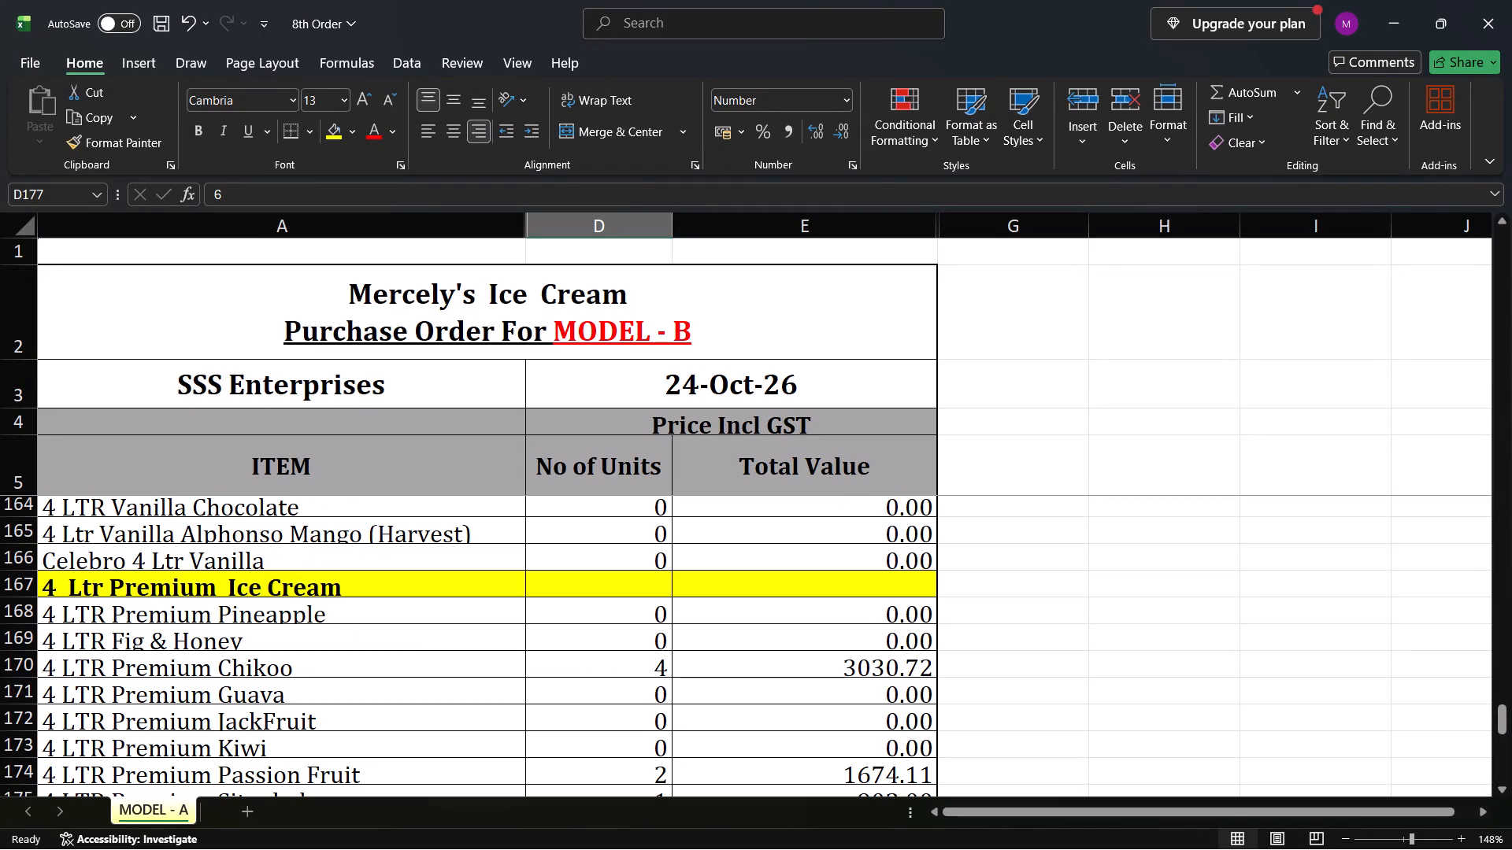
pyautogui.scroll(3, 275, 568)
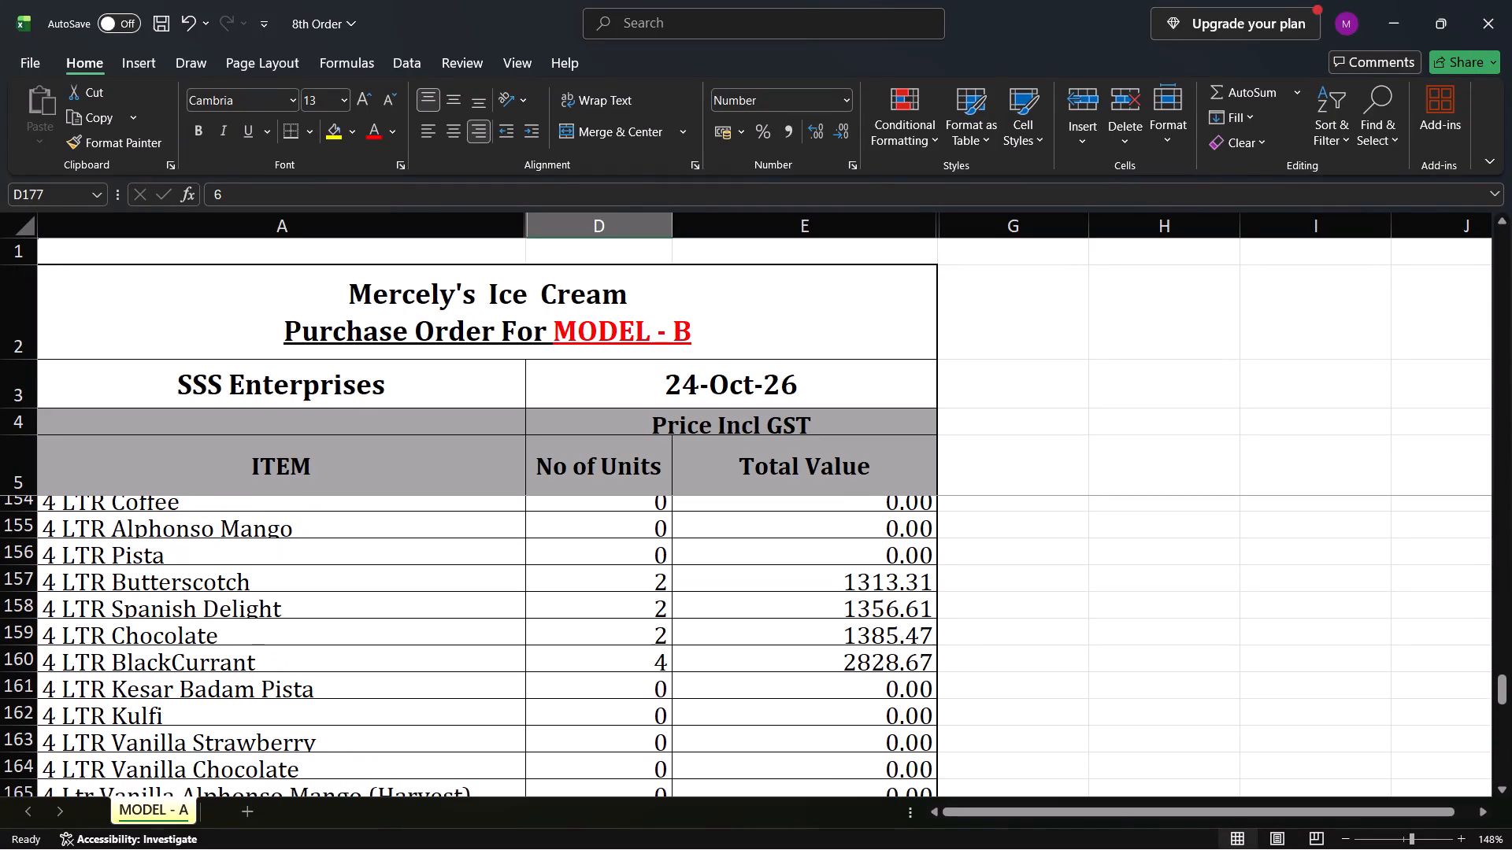
pyautogui.scroll(7, 275, 568)
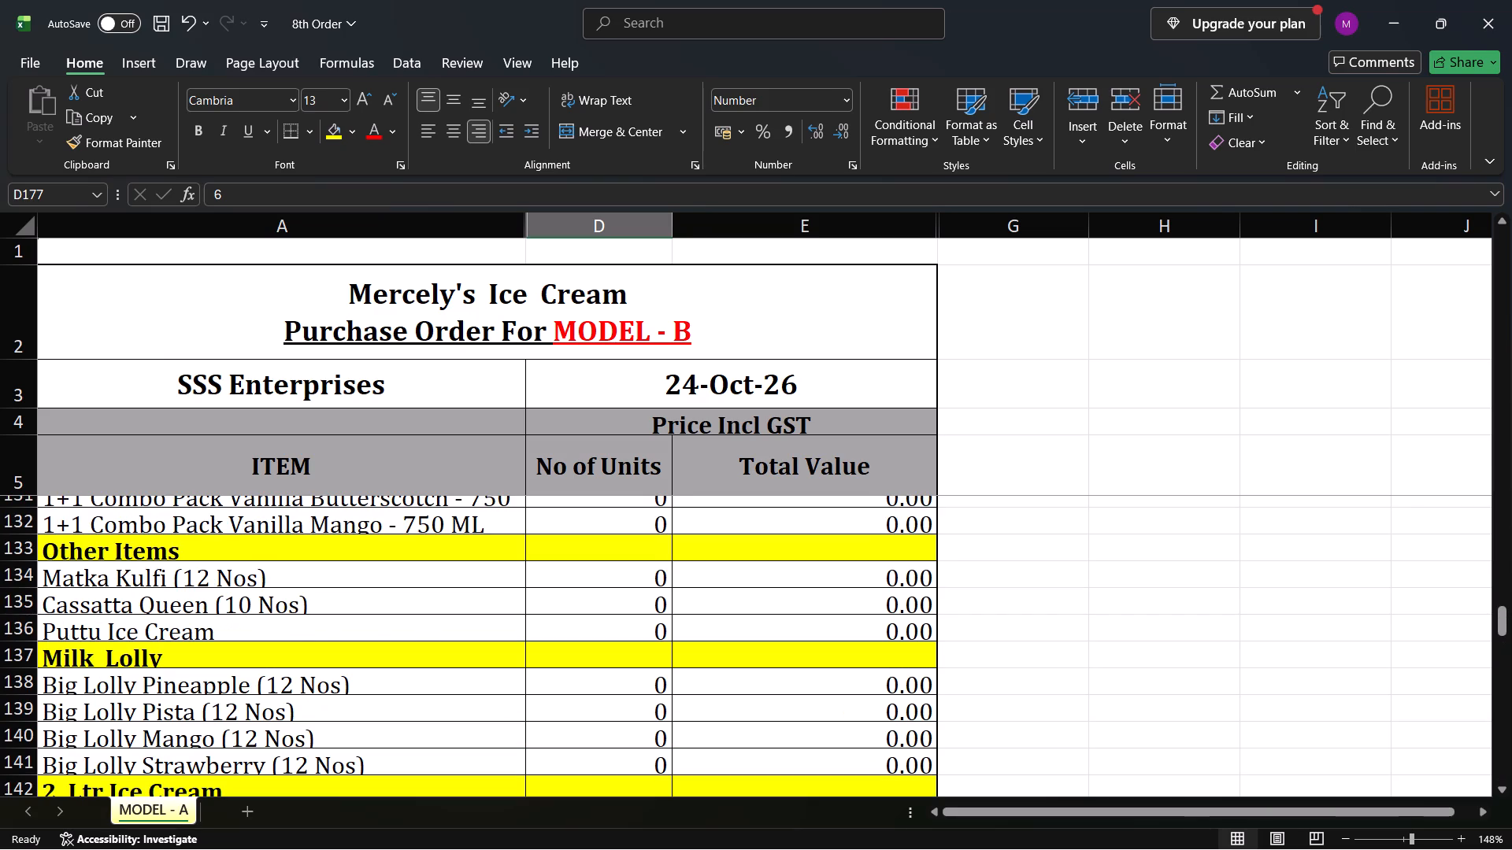
pyautogui.scroll(2, 275, 568)
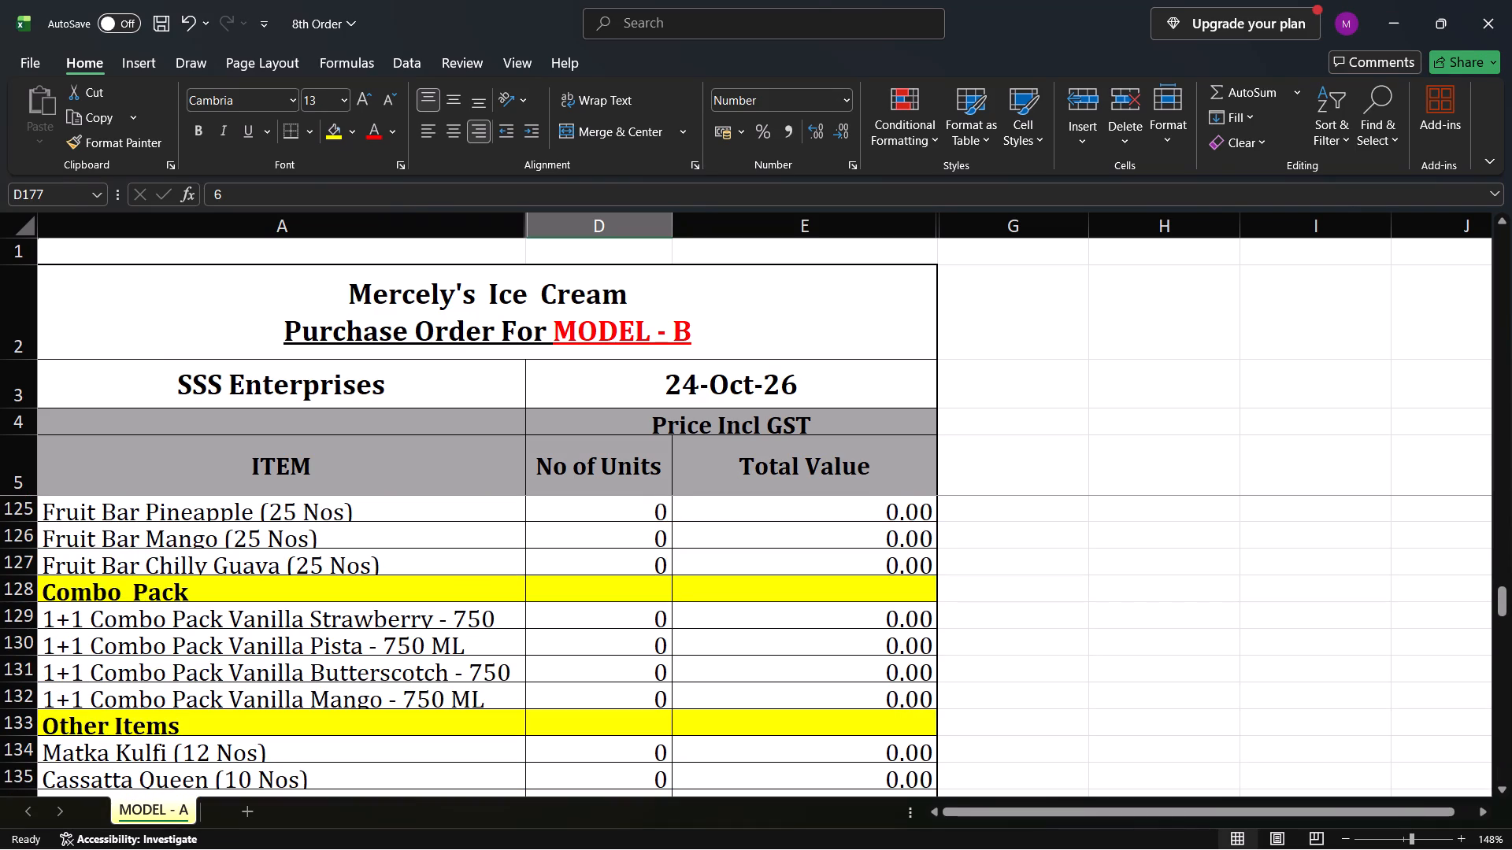
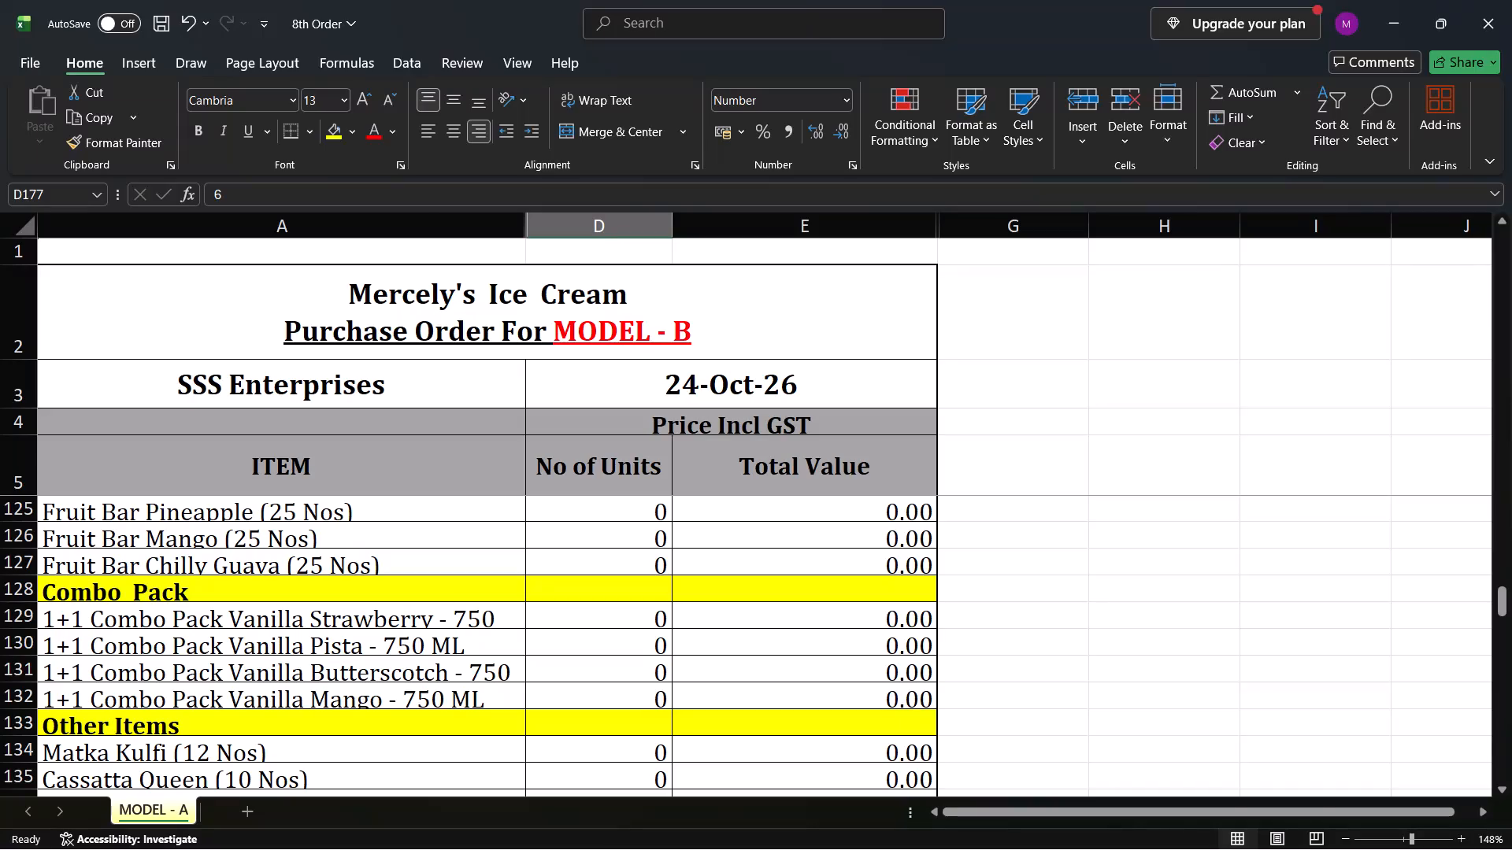
# Set the Combo Pack units to 4 for Vanilla Strawberry, 5 for Vanilla Pista, 4 for Vanilla Butterscotch and 3 for Vanilla Mango.
pyautogui.click(645, 665)
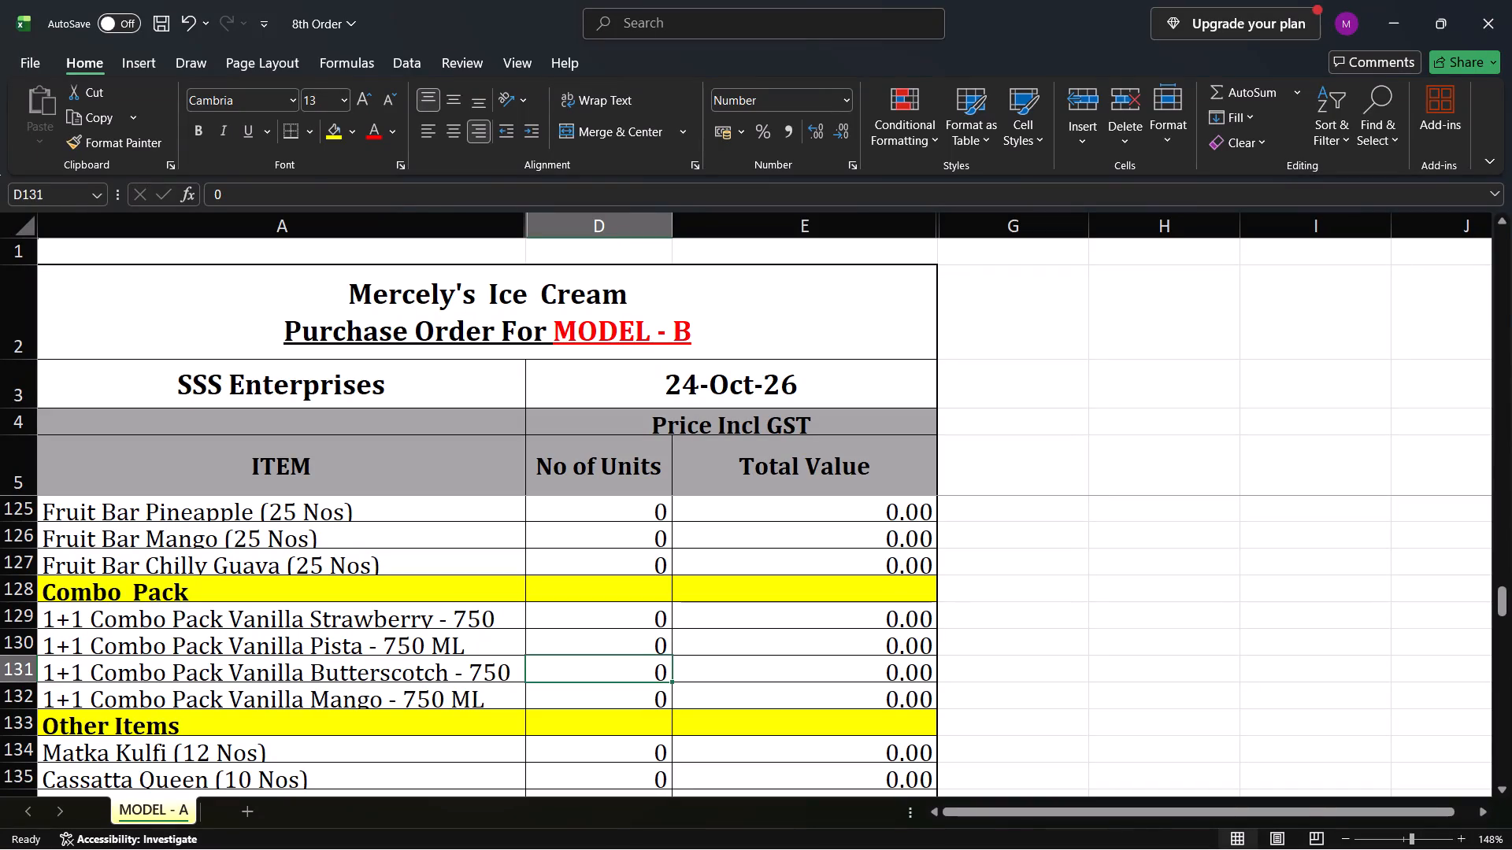
pyautogui.press('4')
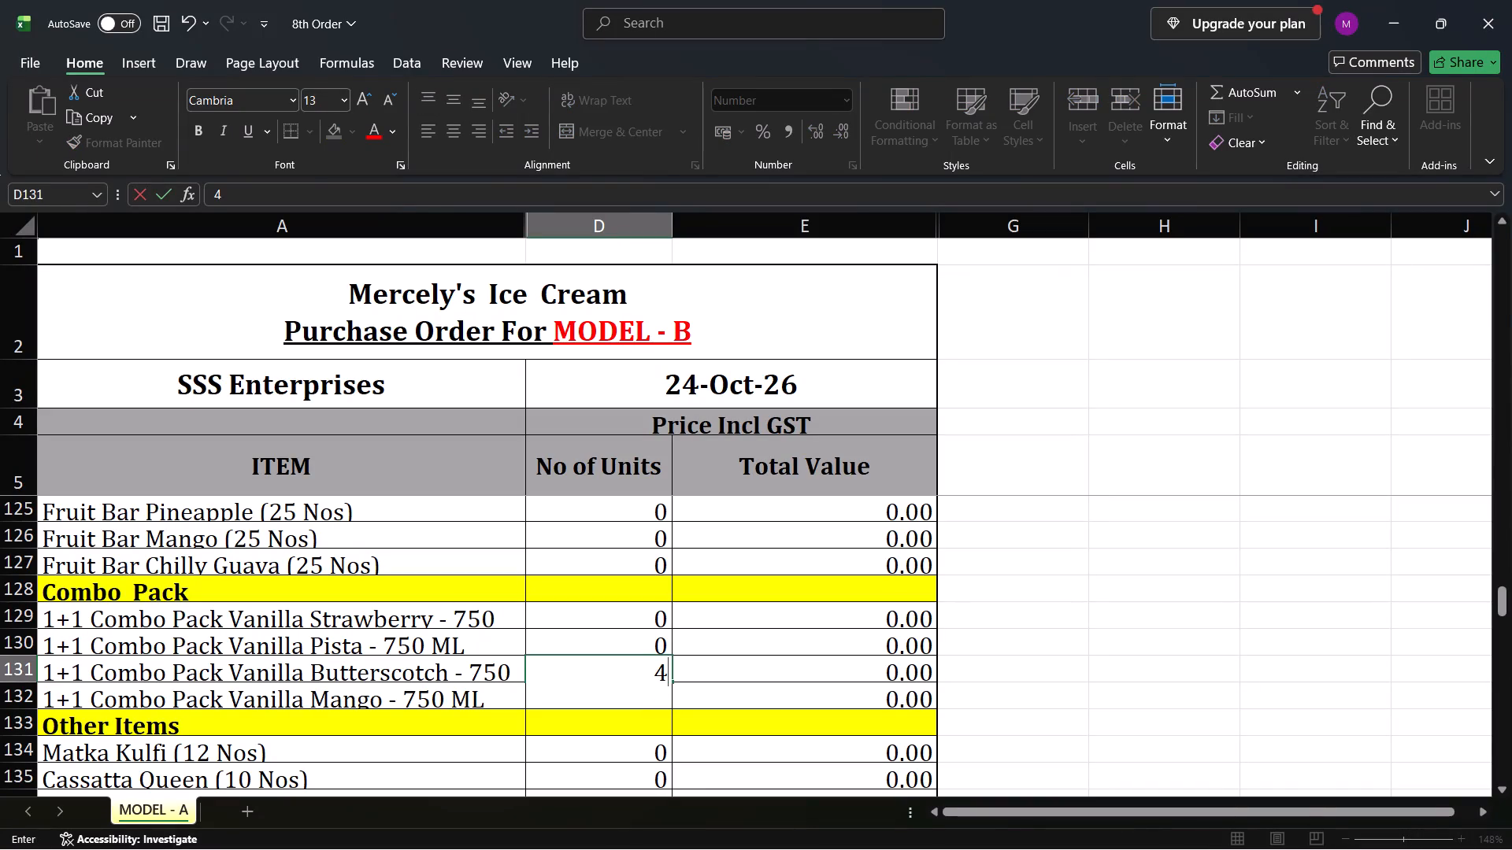
pyautogui.click(637, 617)
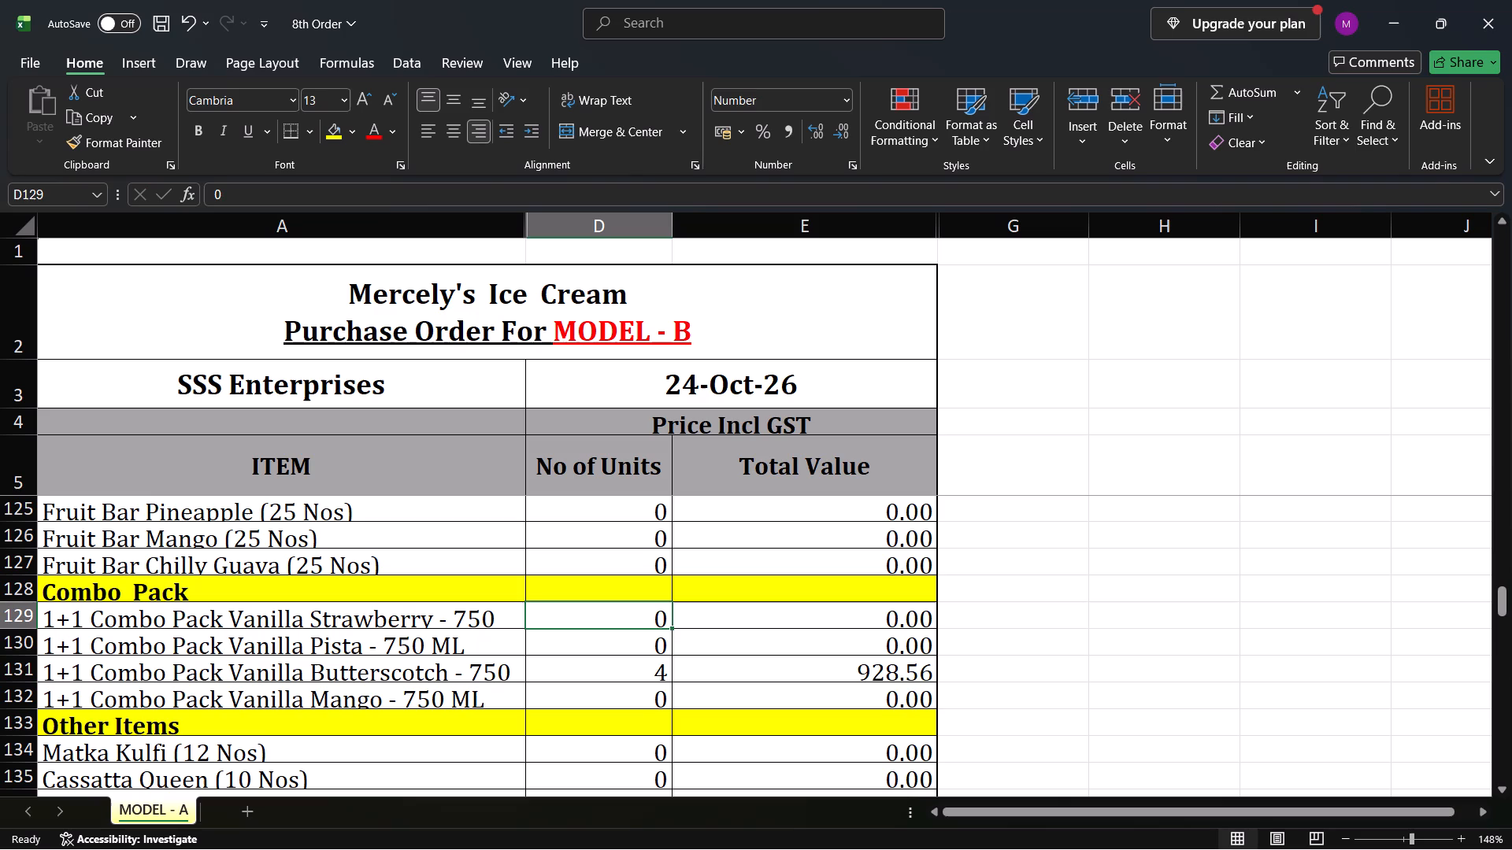
pyautogui.press('4')
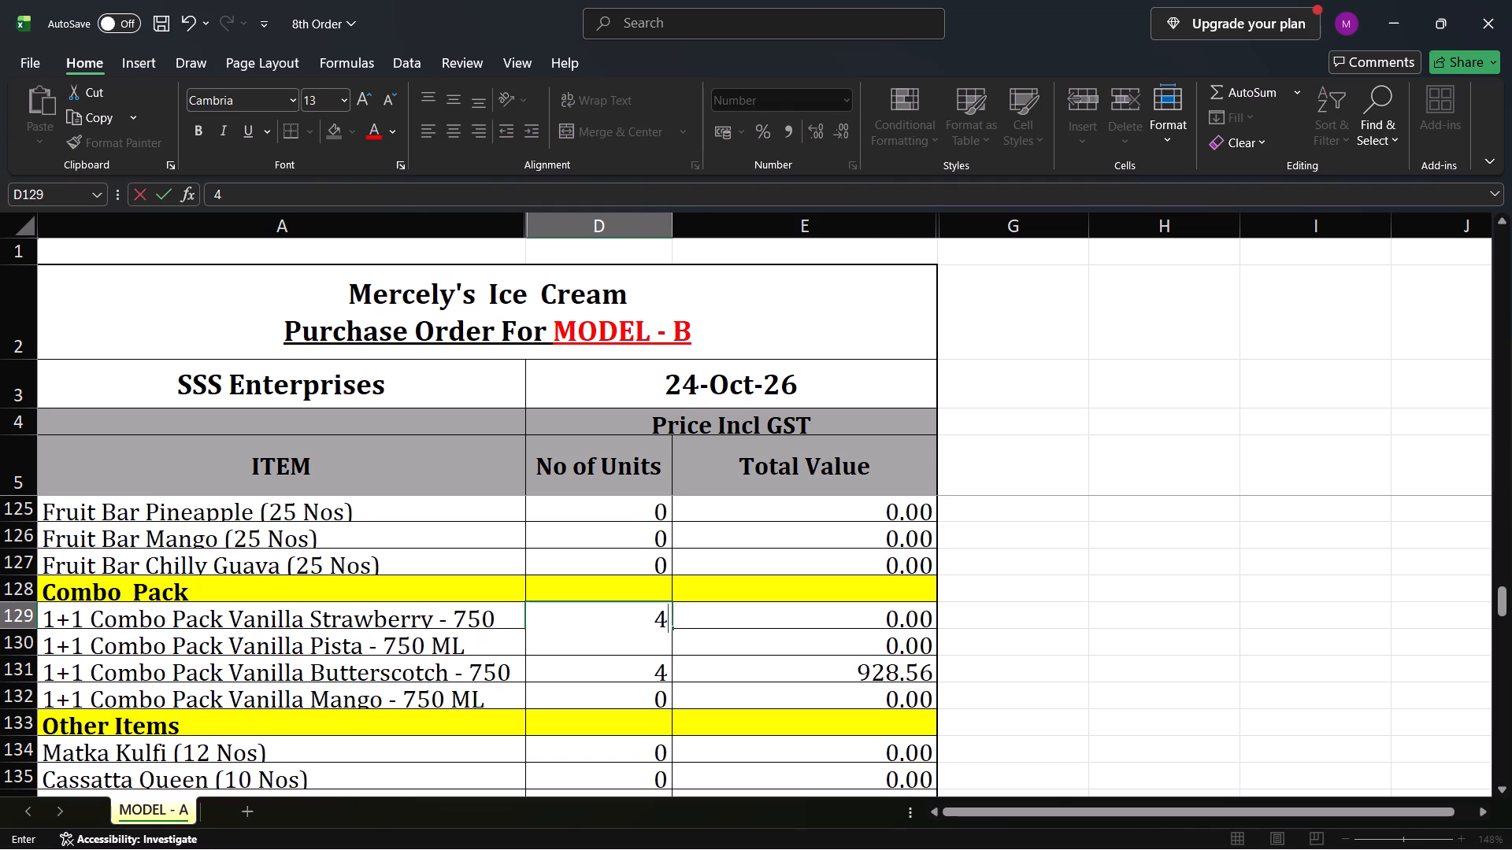
pyautogui.press('Down')
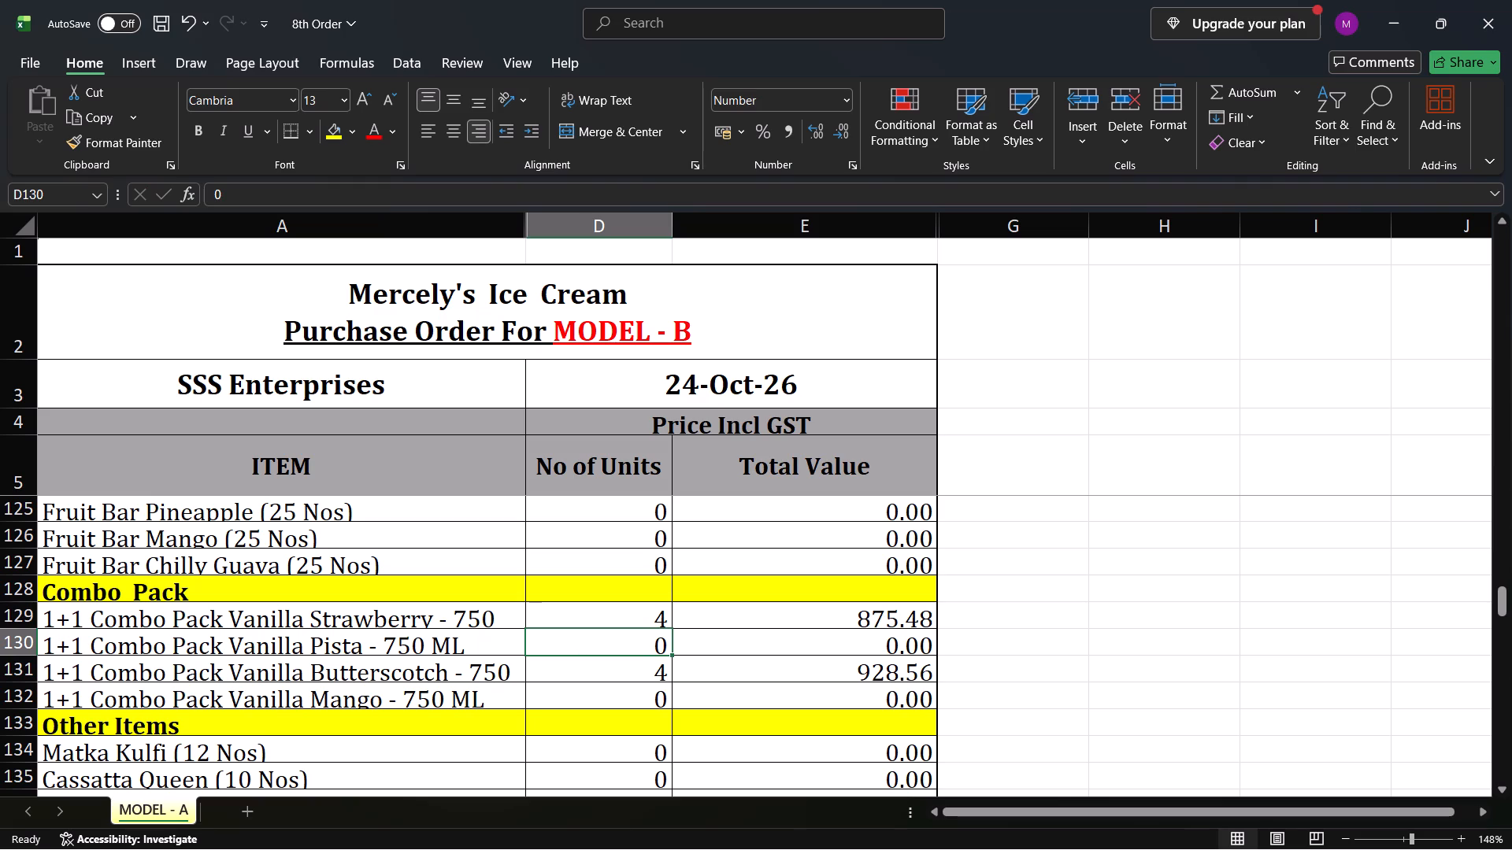
pyautogui.press('5')
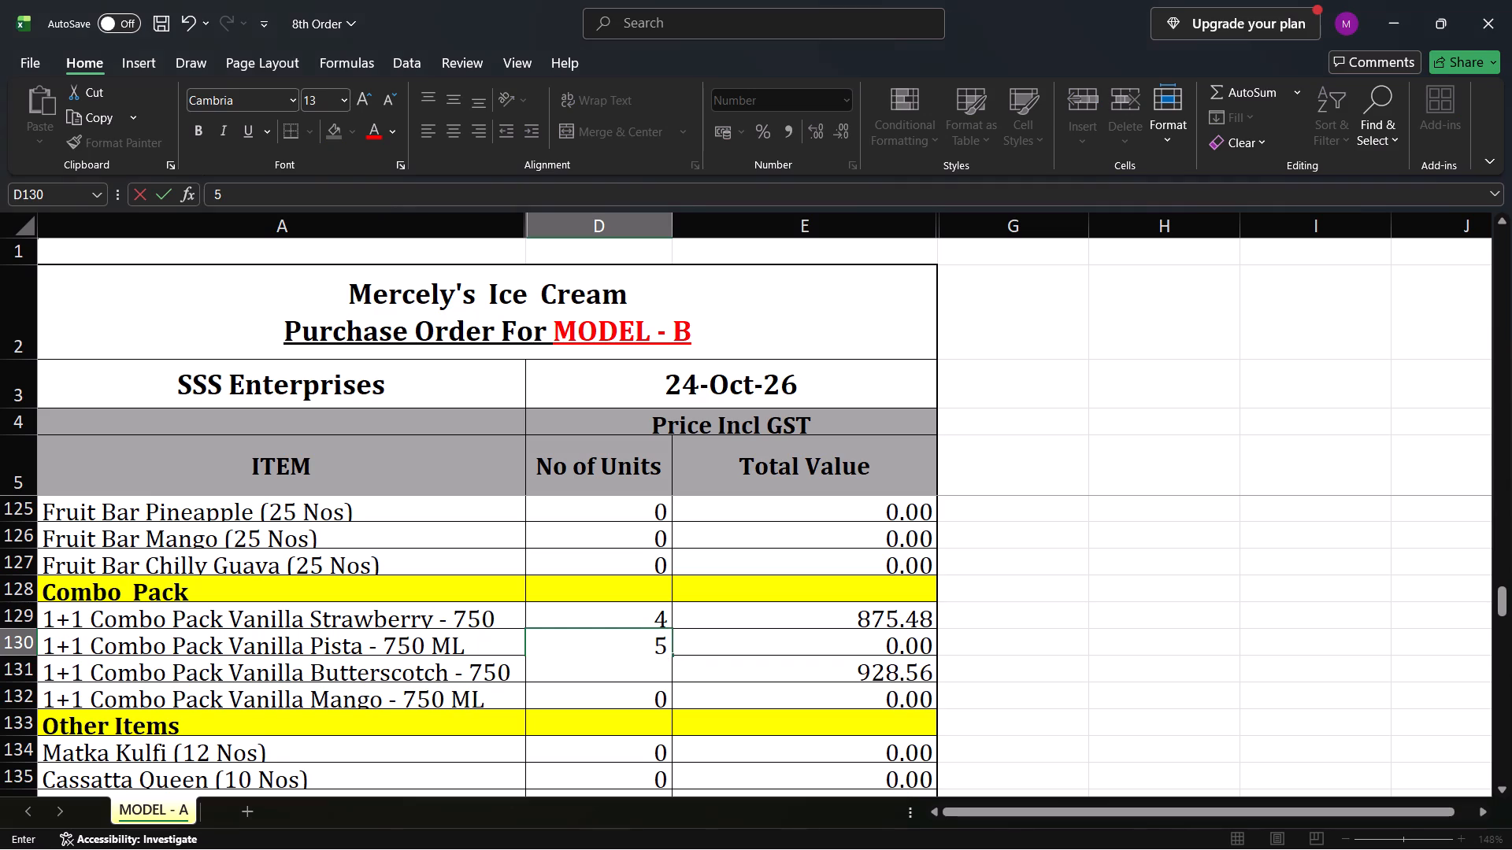
pyautogui.press('Down')
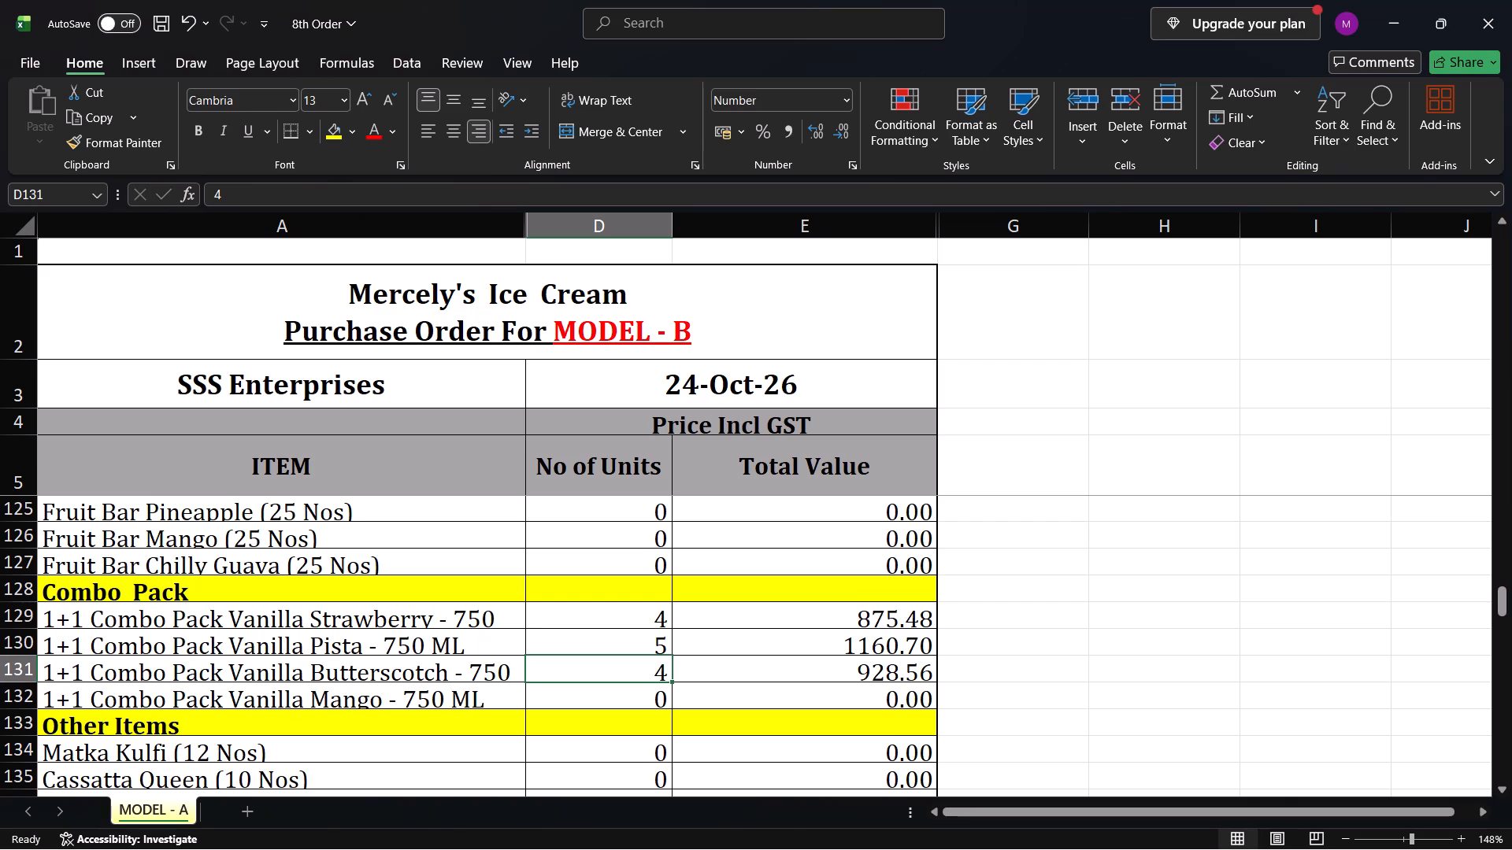
pyautogui.press('Down')
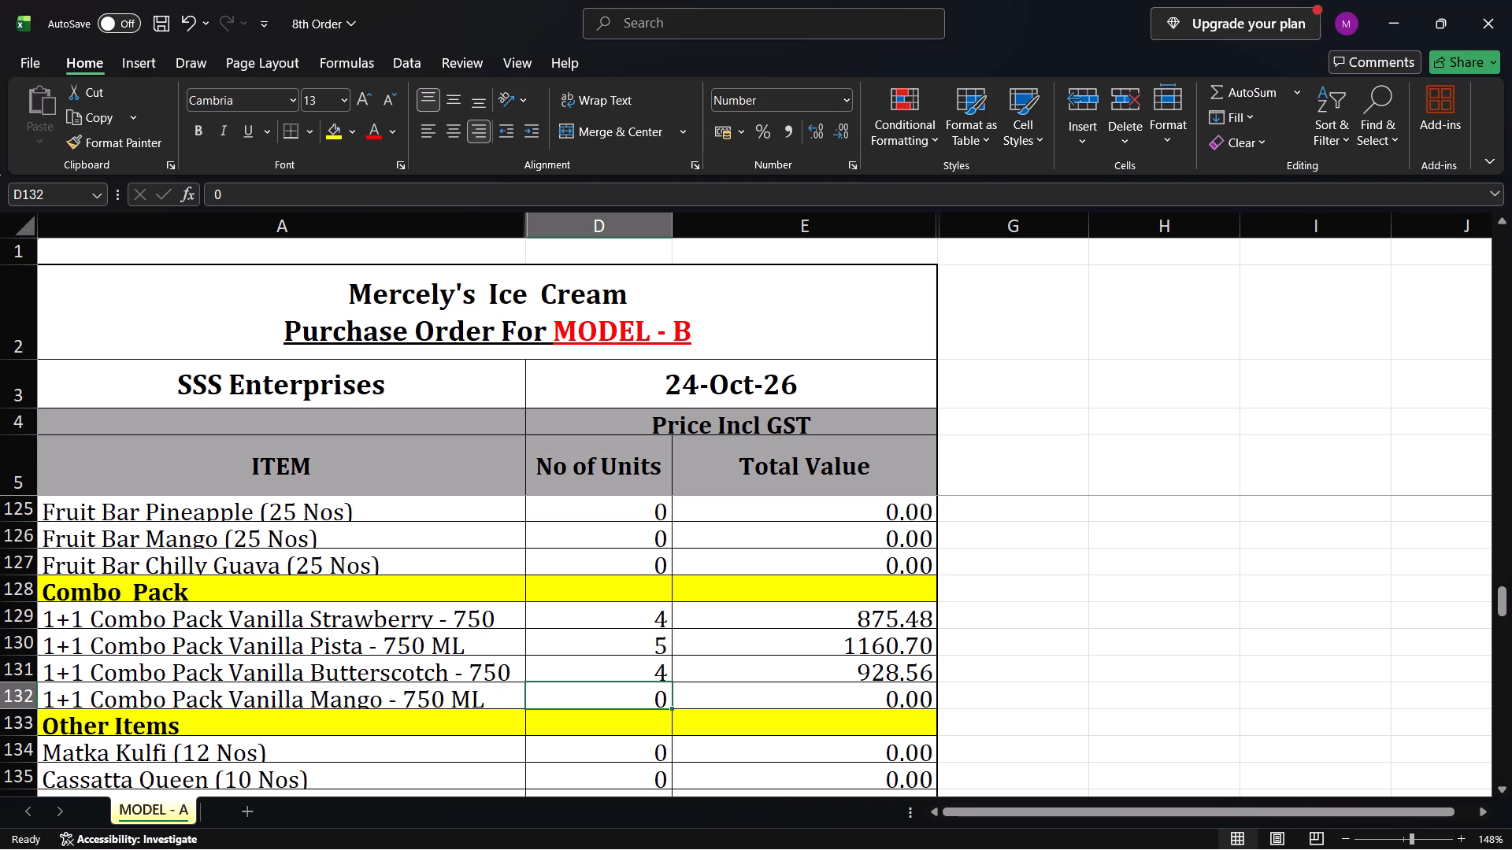
pyautogui.press('3')
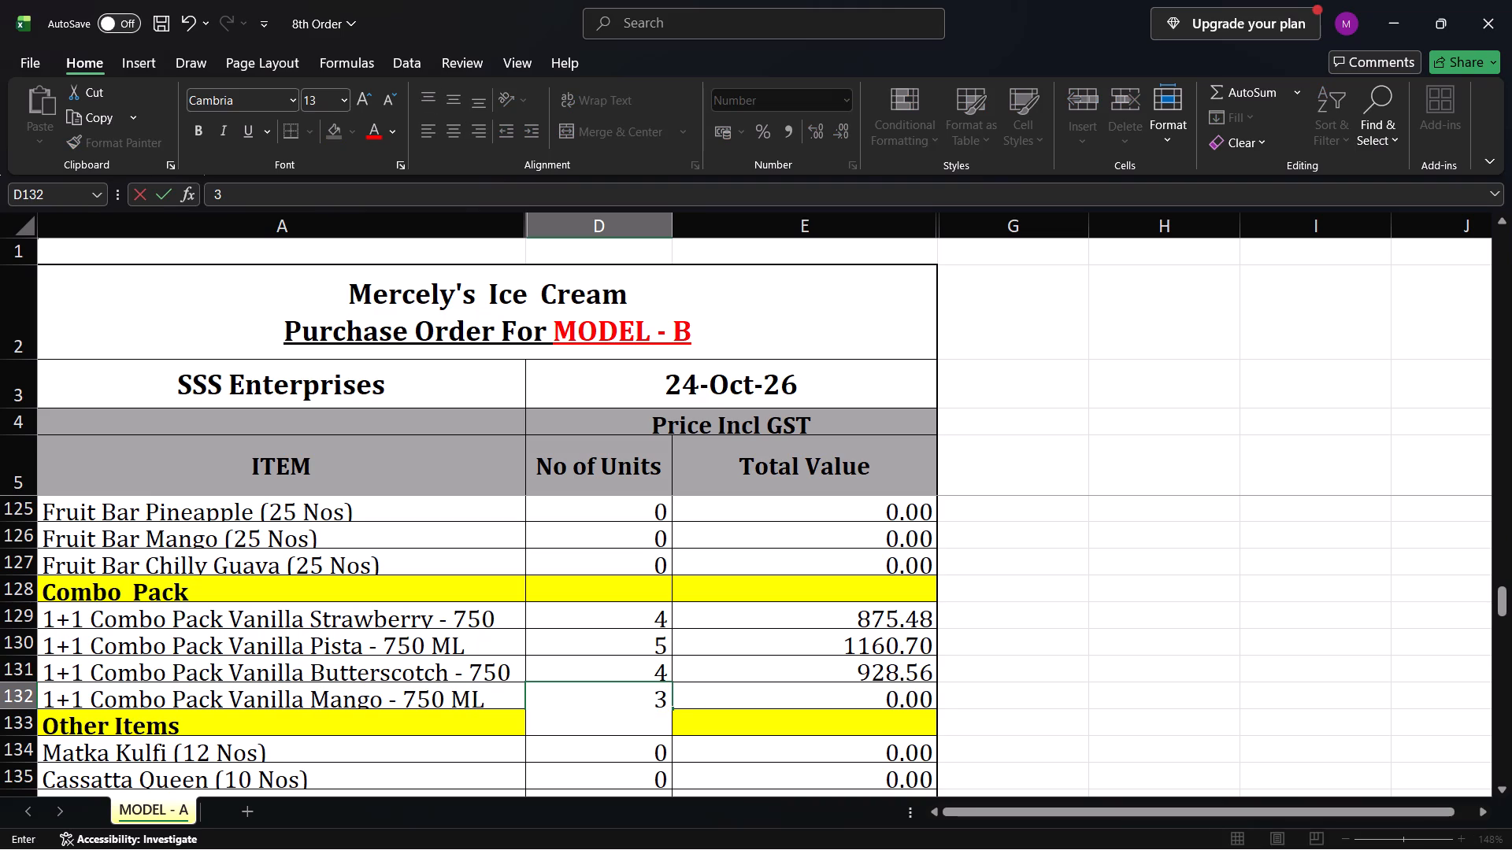
pyautogui.click(561, 556)
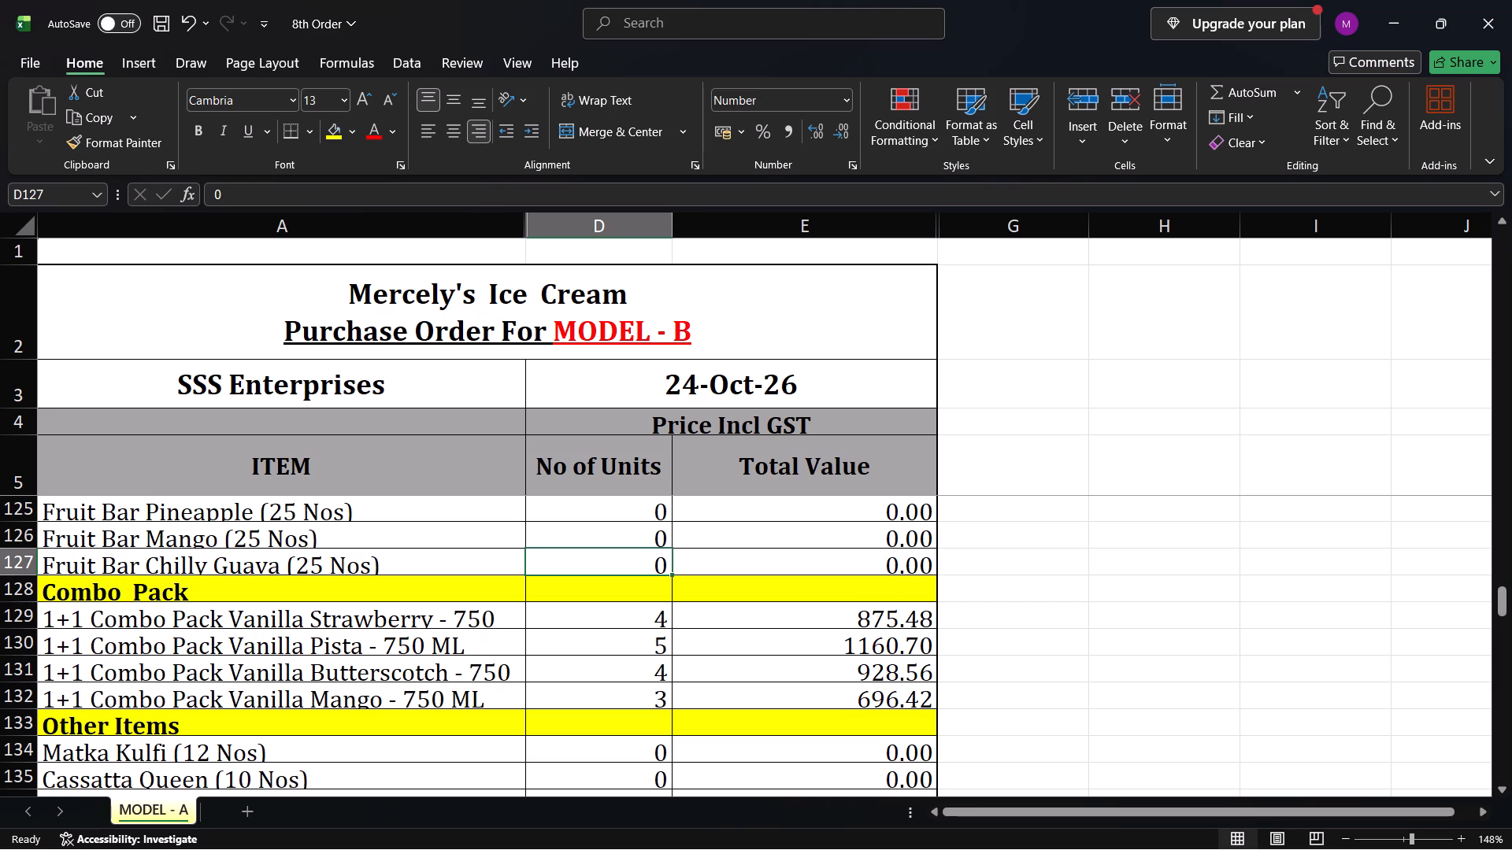
# Set the number of units to 23 for Big Lolly Pineapple (12 Nos) in the Milk Lolly section.
pyautogui.scroll(-2, 443, 576)
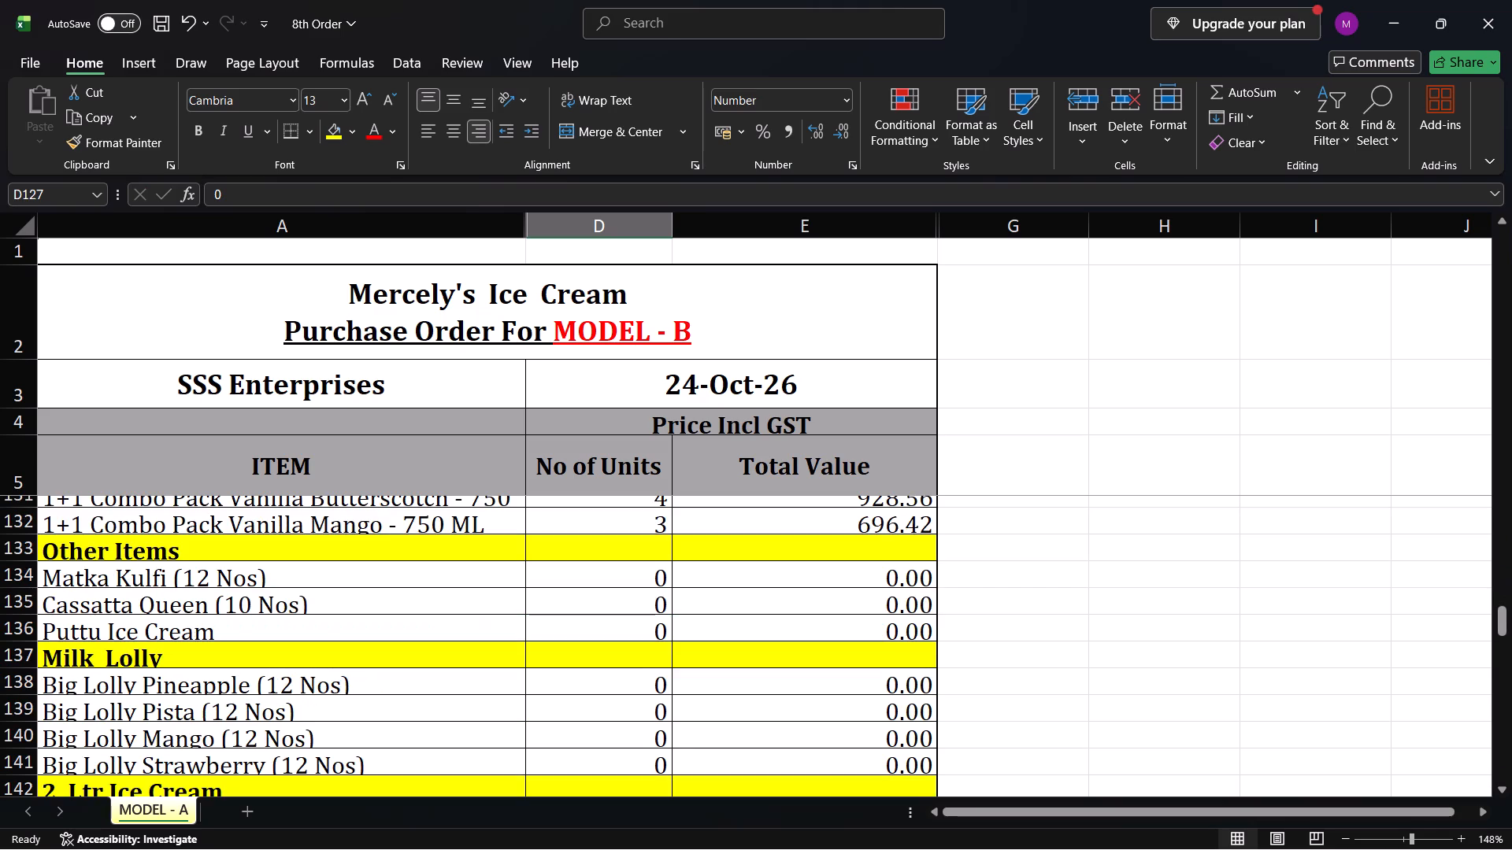
pyautogui.scroll(-2, 443, 576)
pyautogui.scroll(2, 695, 552)
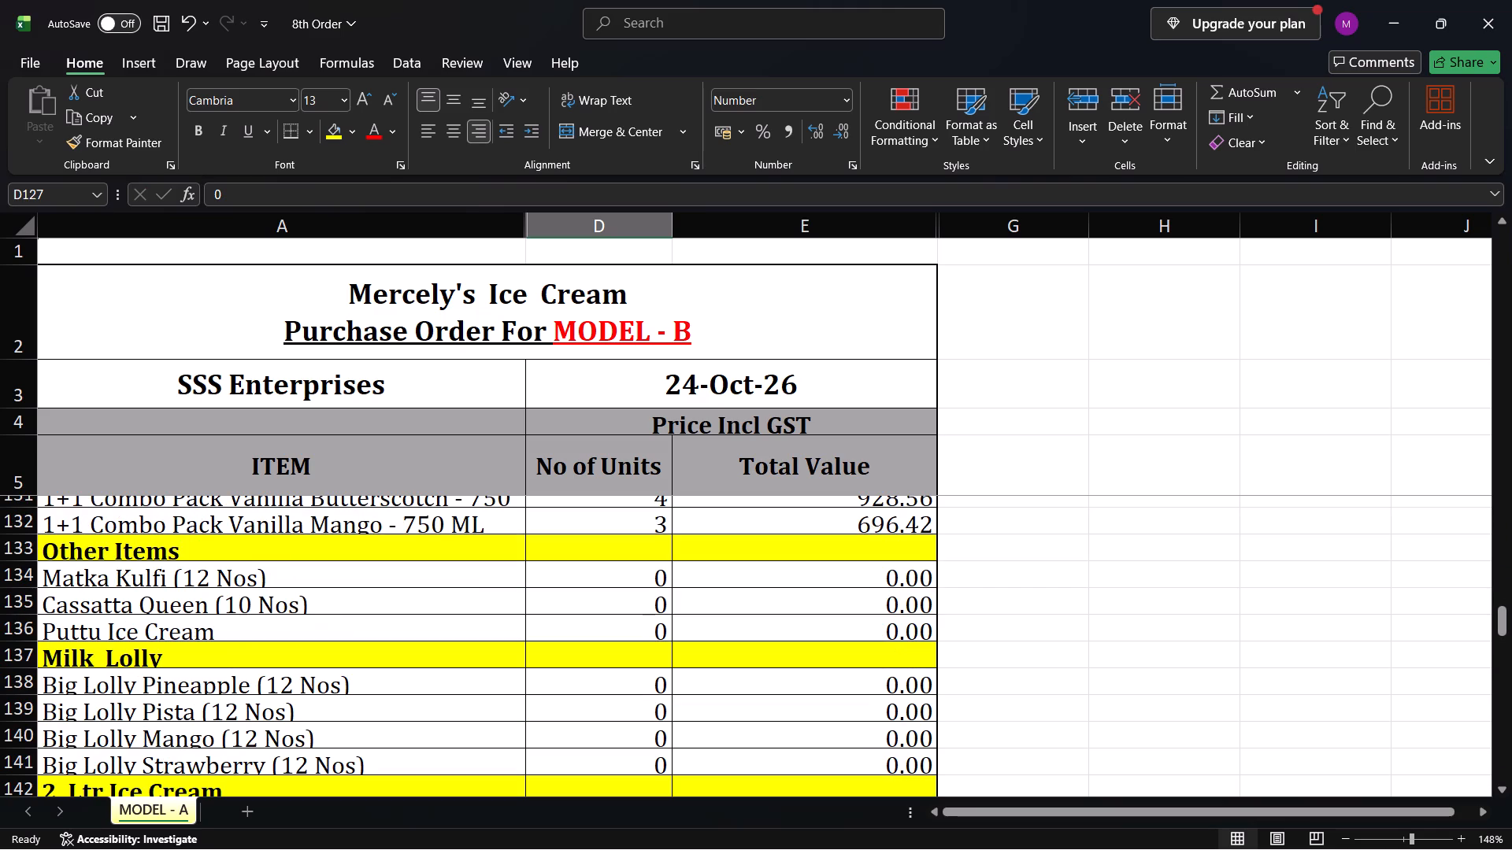
pyautogui.scroll(-1, 605, 639)
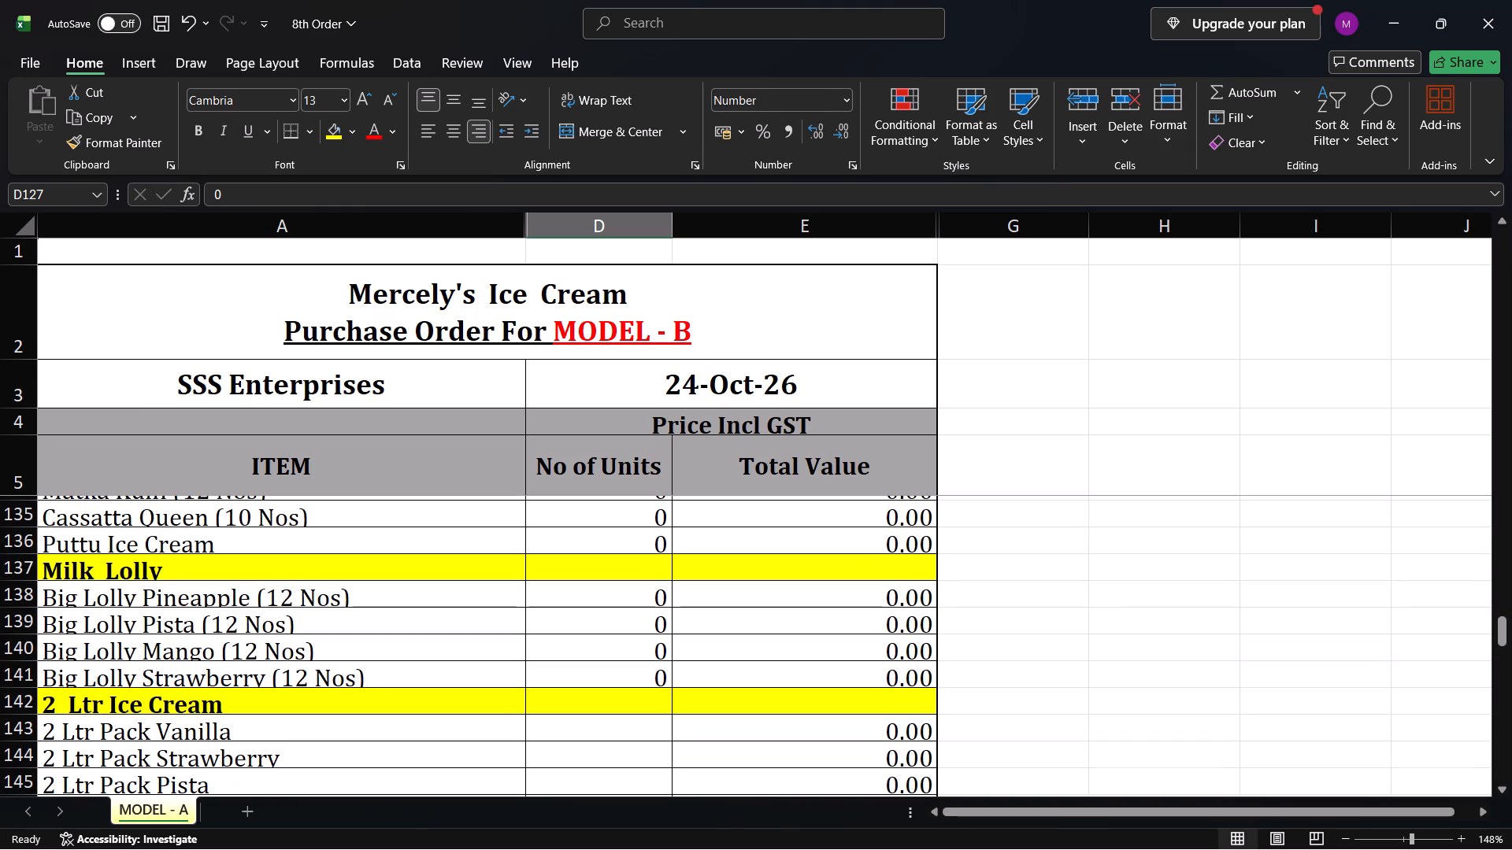
pyautogui.click(619, 593)
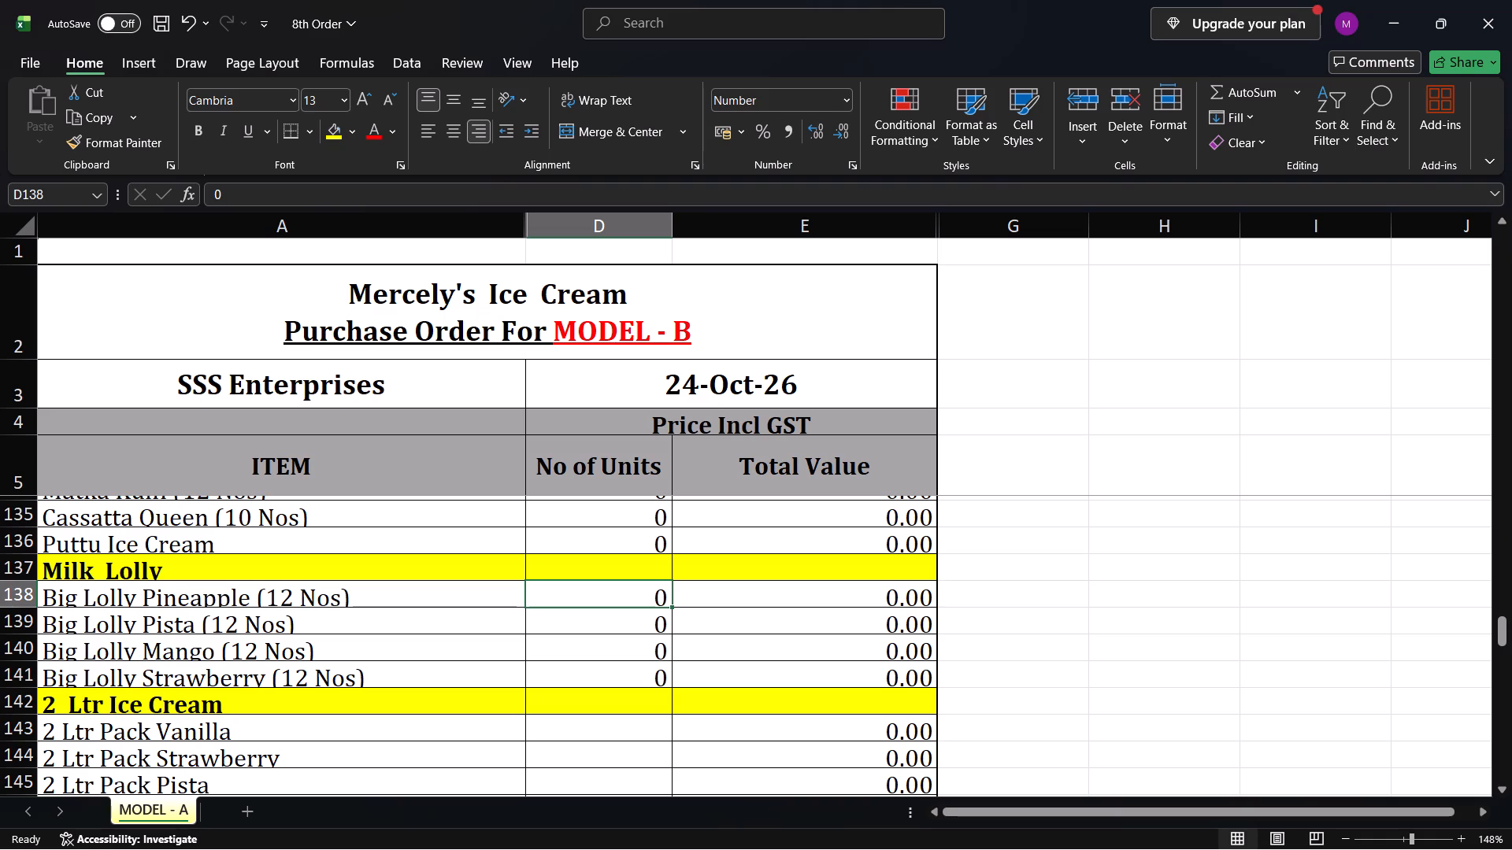
pyautogui.write('23')
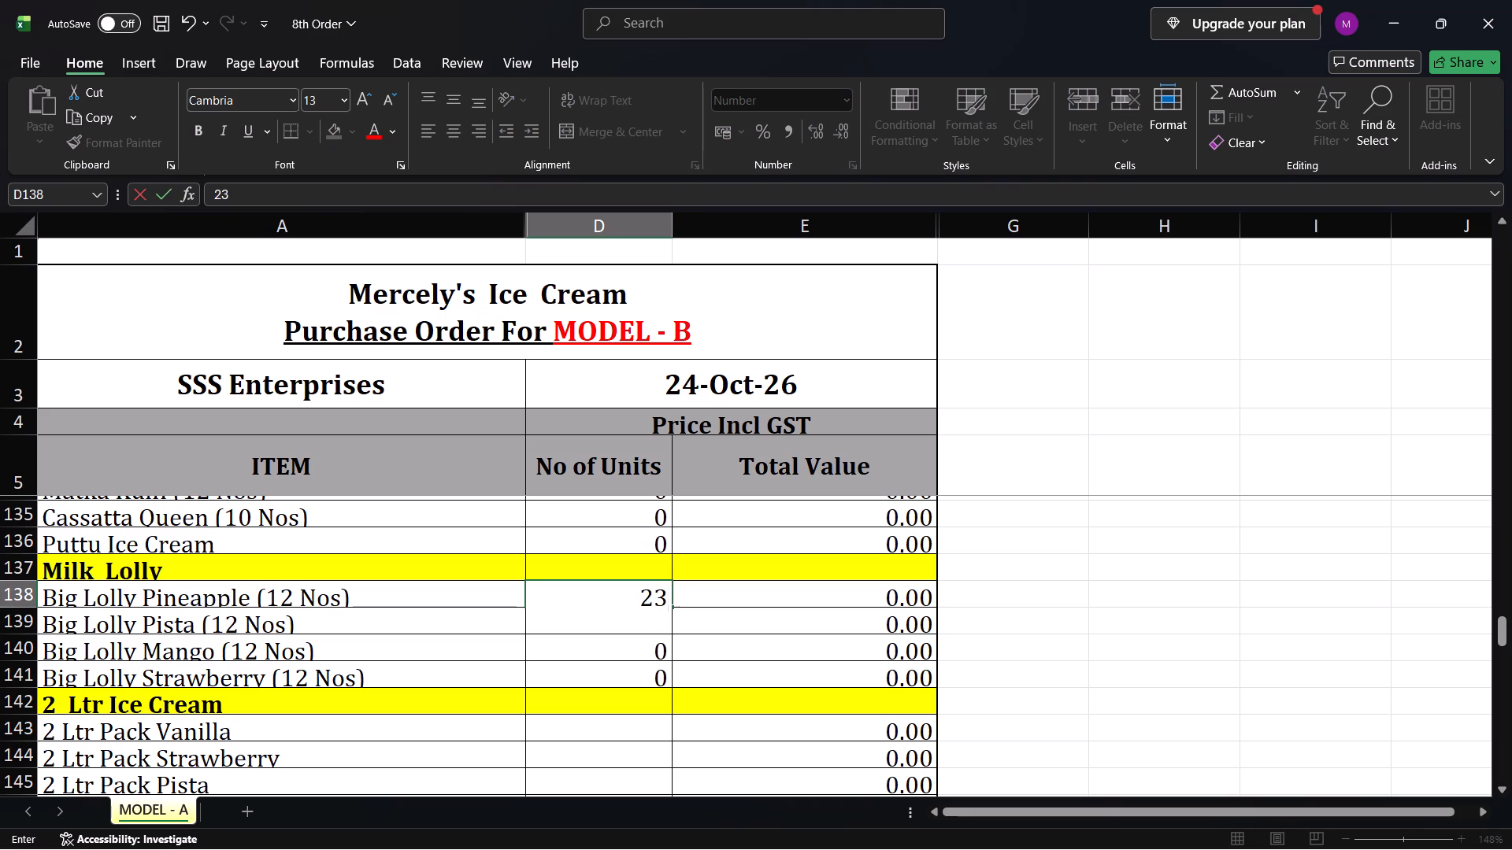
pyautogui.press('Down')
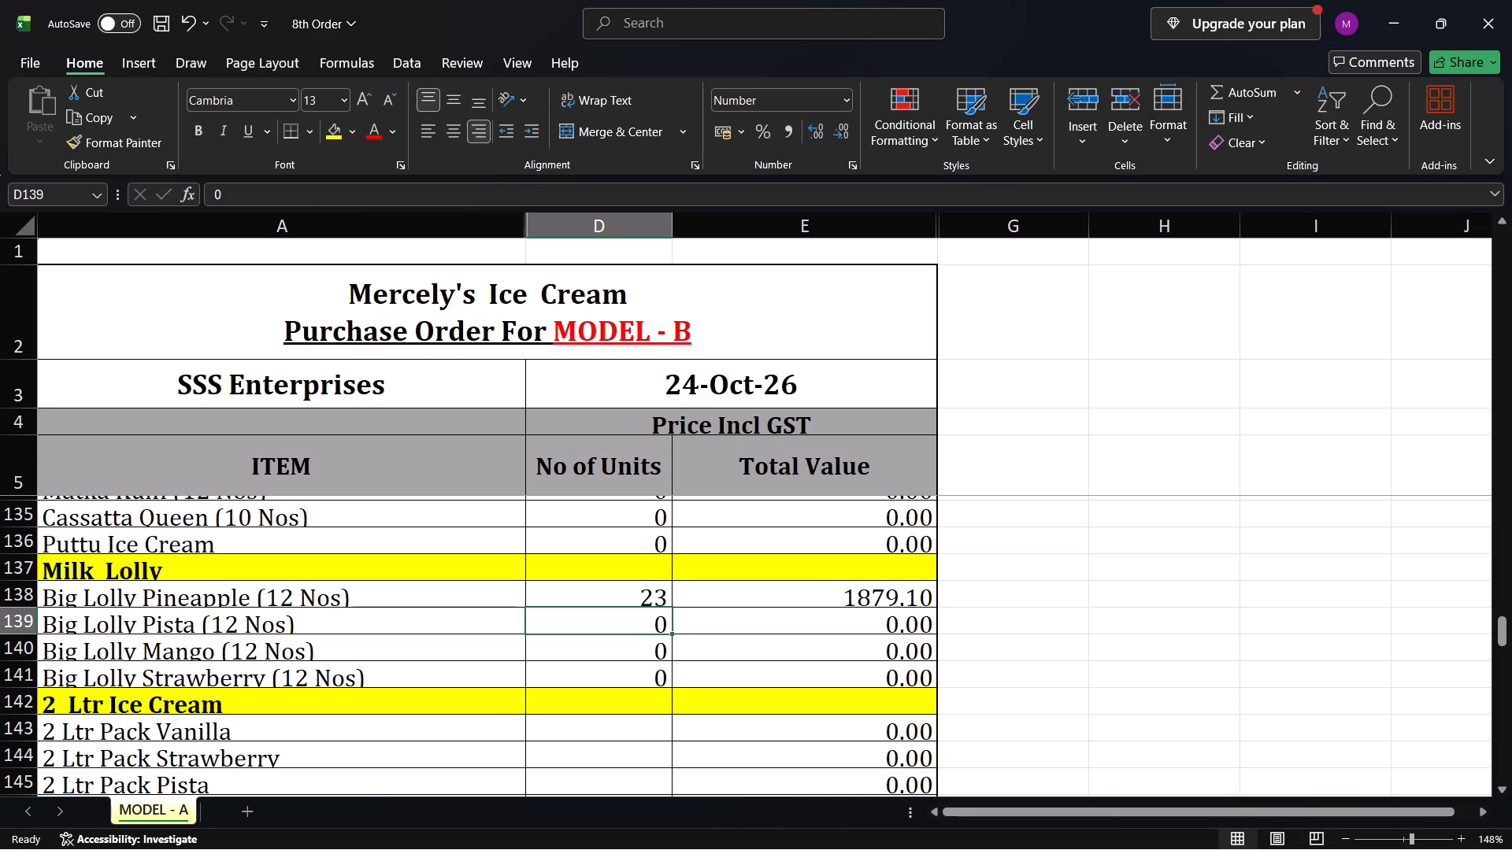
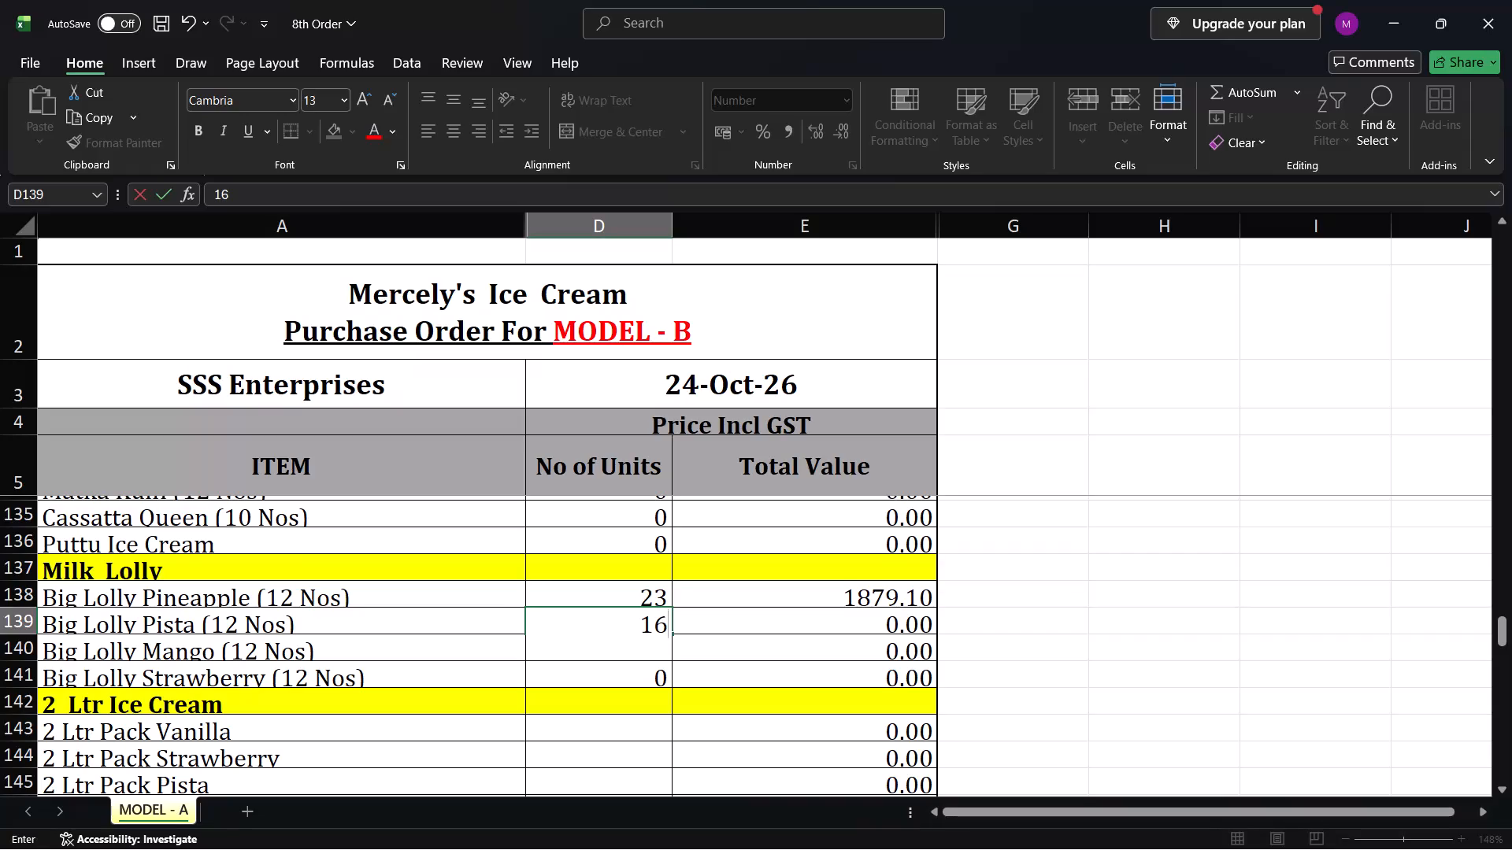
# Set the number of units to 16 for Big Lolly Pista (12 Nos) and 9 for Big Lolly Mango (12 Nos).
pyautogui.press('Down')
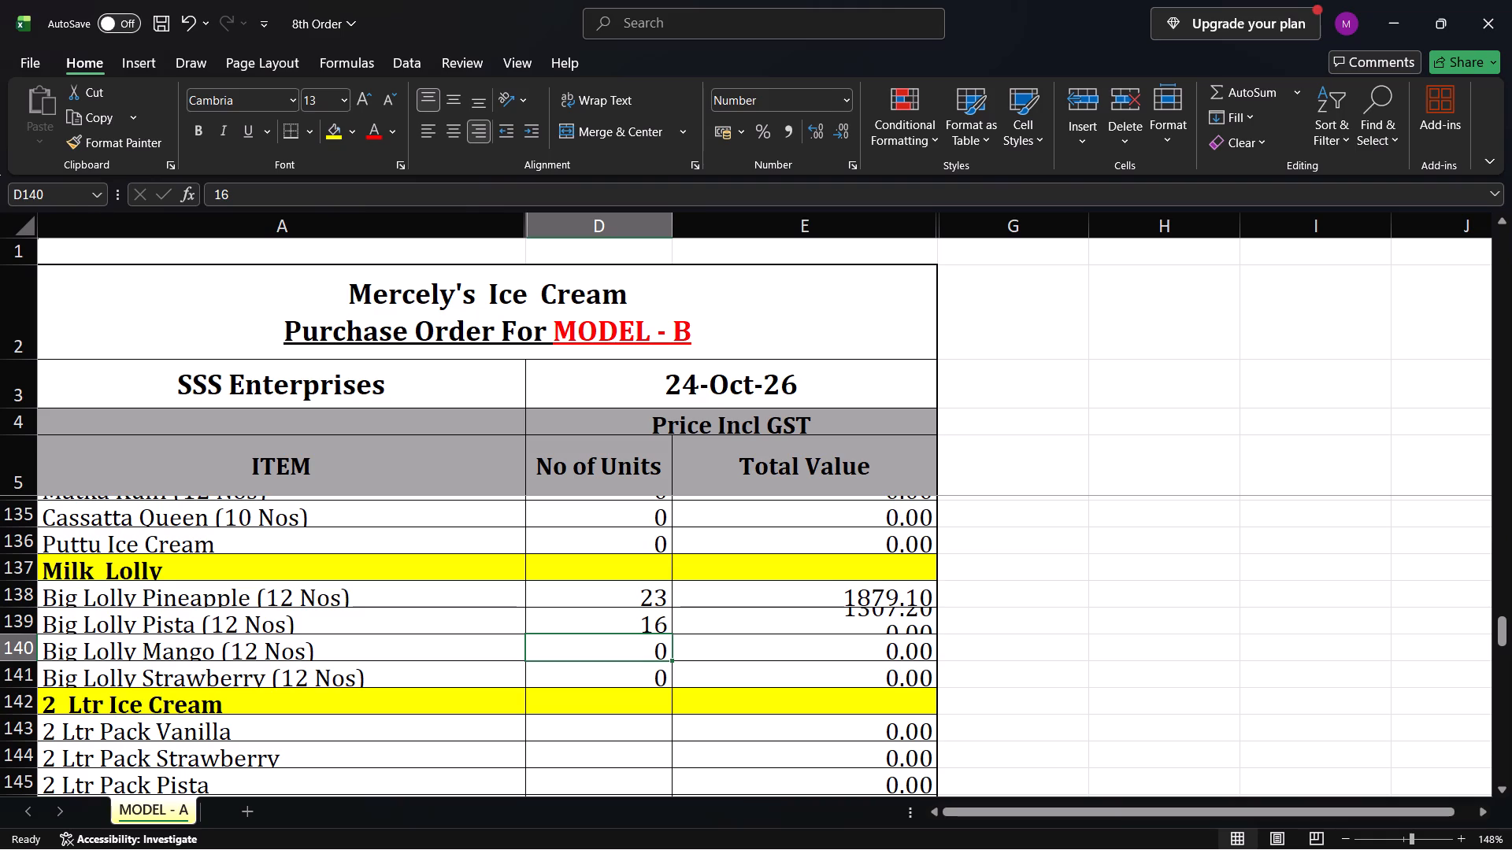
pyautogui.press('9')
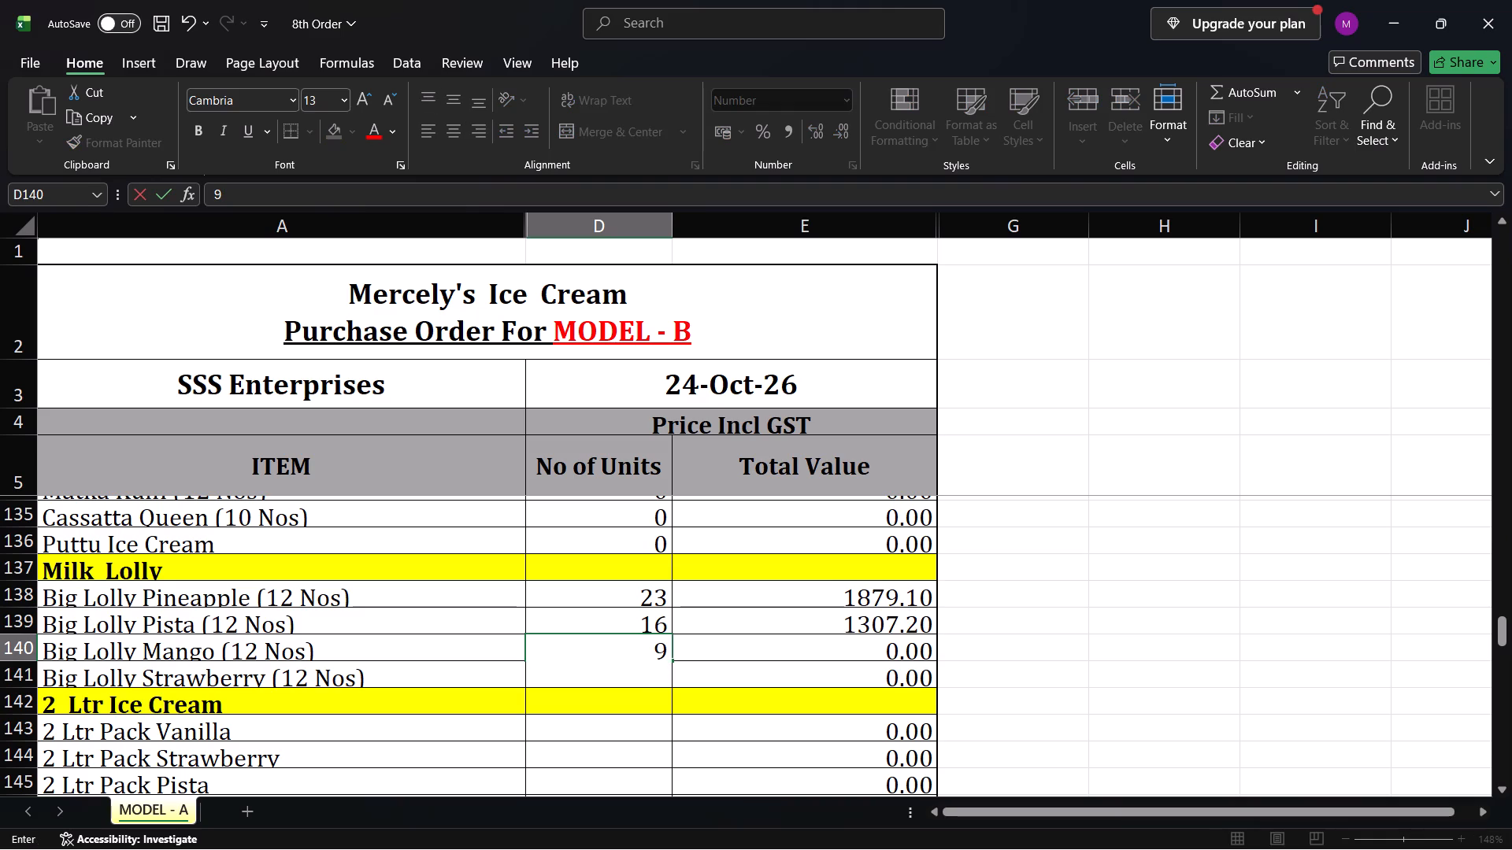
pyautogui.click(567, 534)
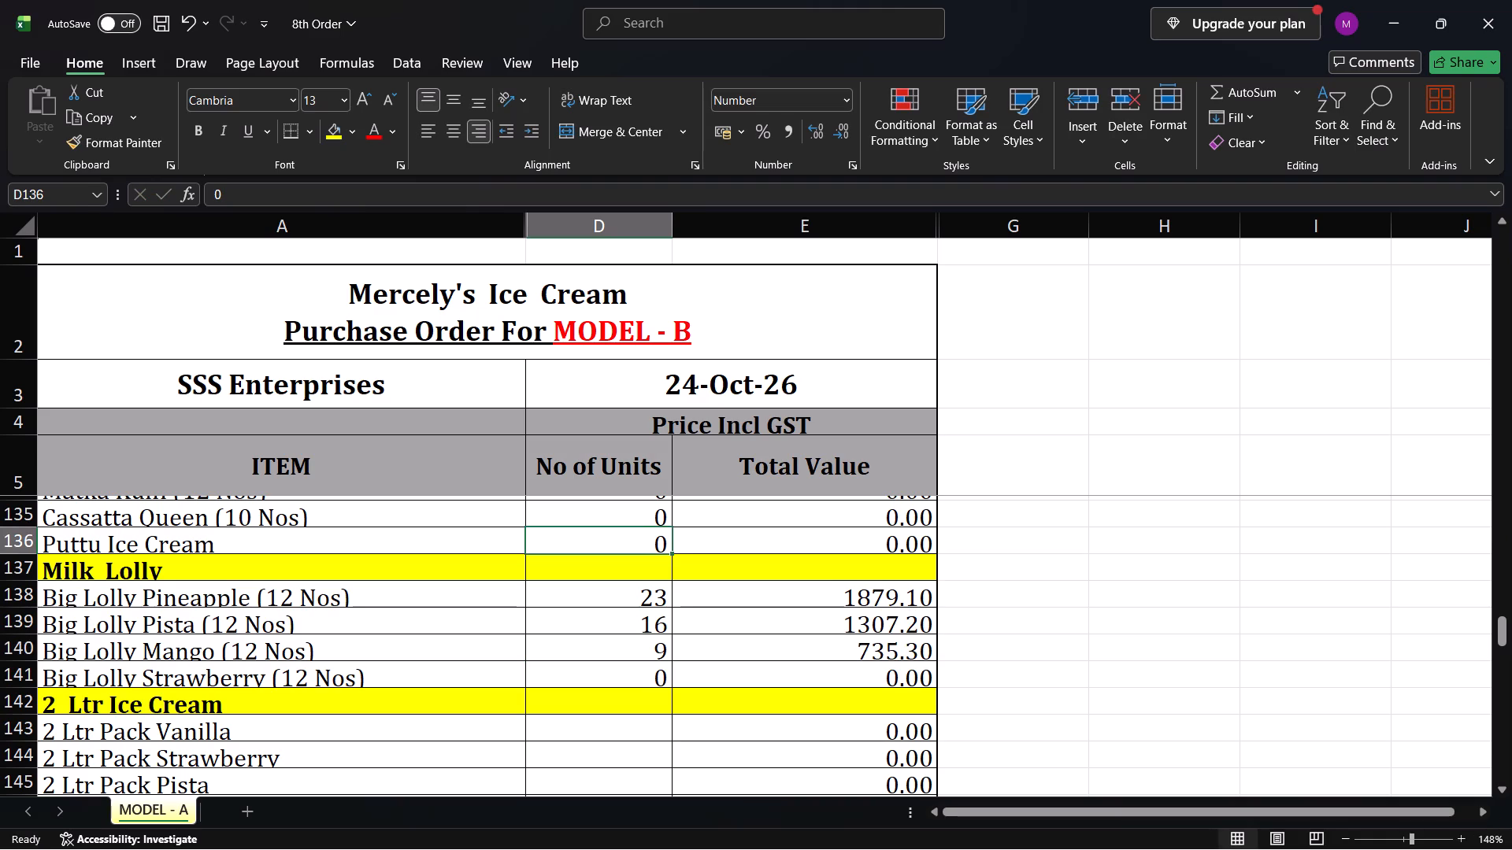
pyautogui.scroll(2, 556, 556)
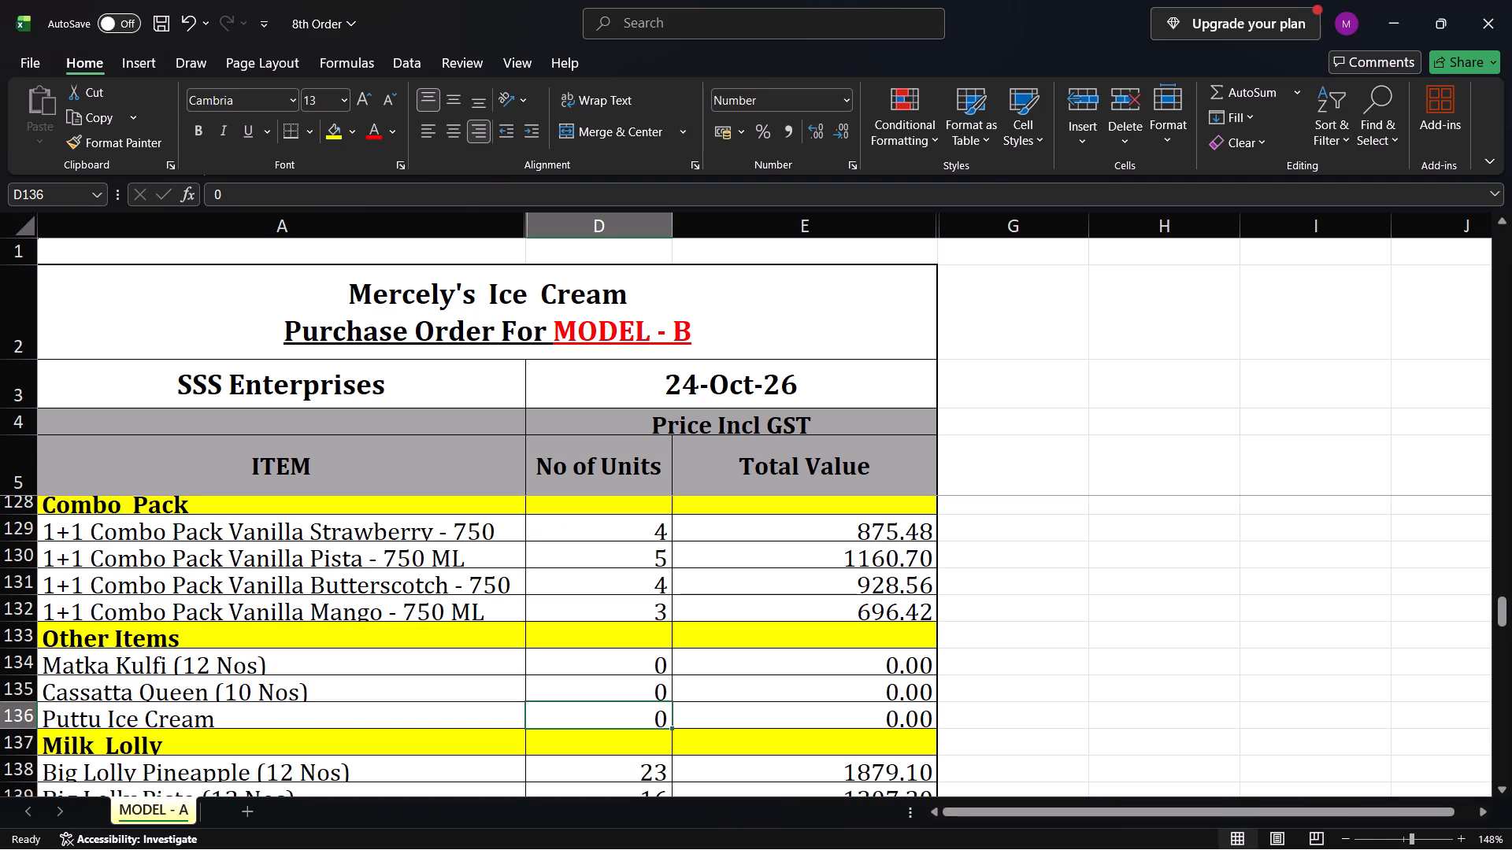
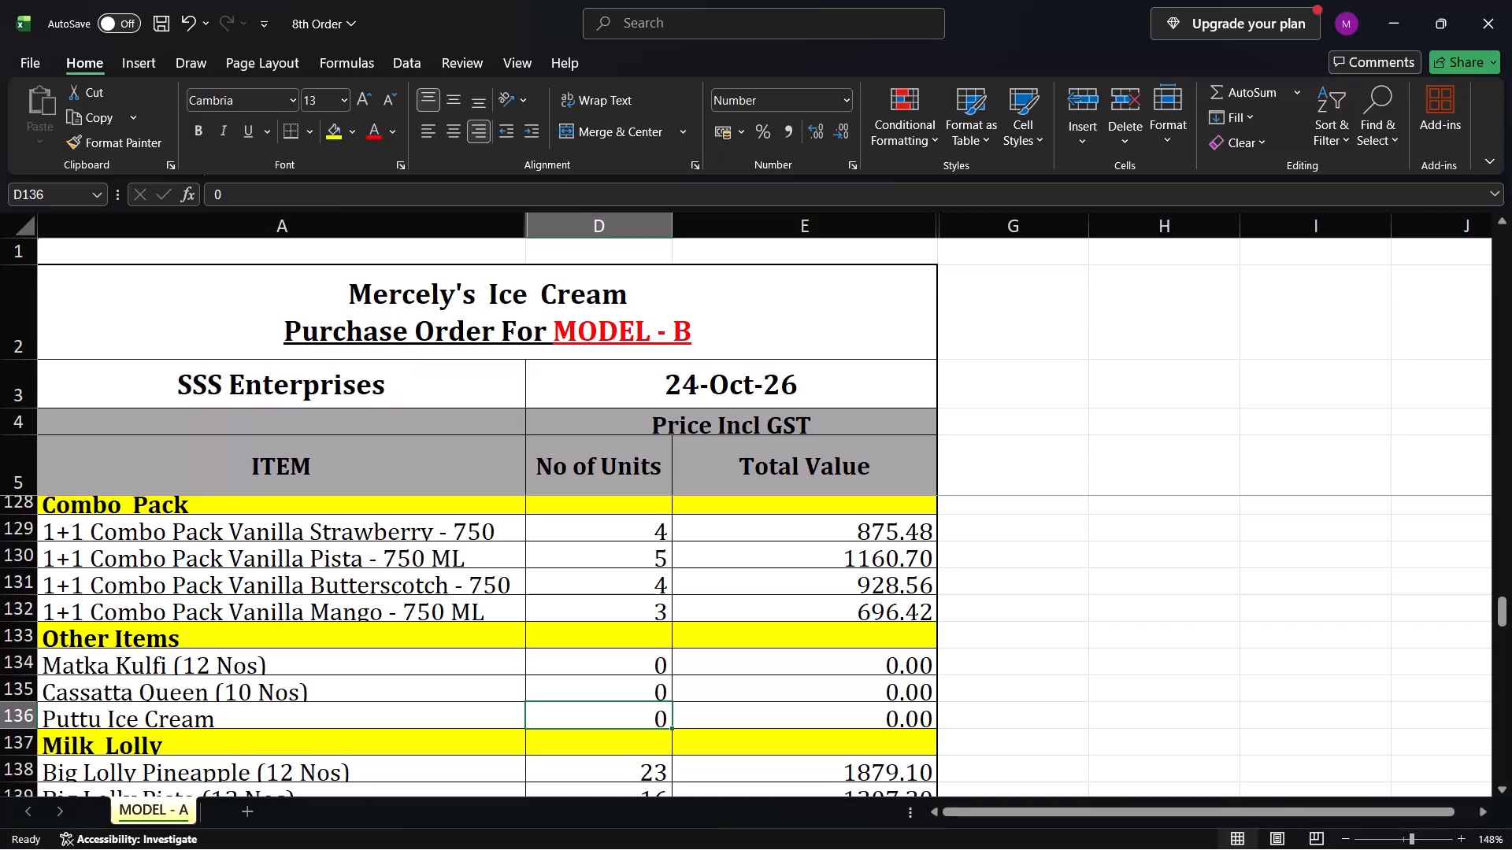
# Review the number of units entered for the sections from Mini Merry Cone - 45 ML through Milk Lolly.
pyautogui.scroll(-3, 535, 581)
pyautogui.scroll(6, 535, 581)
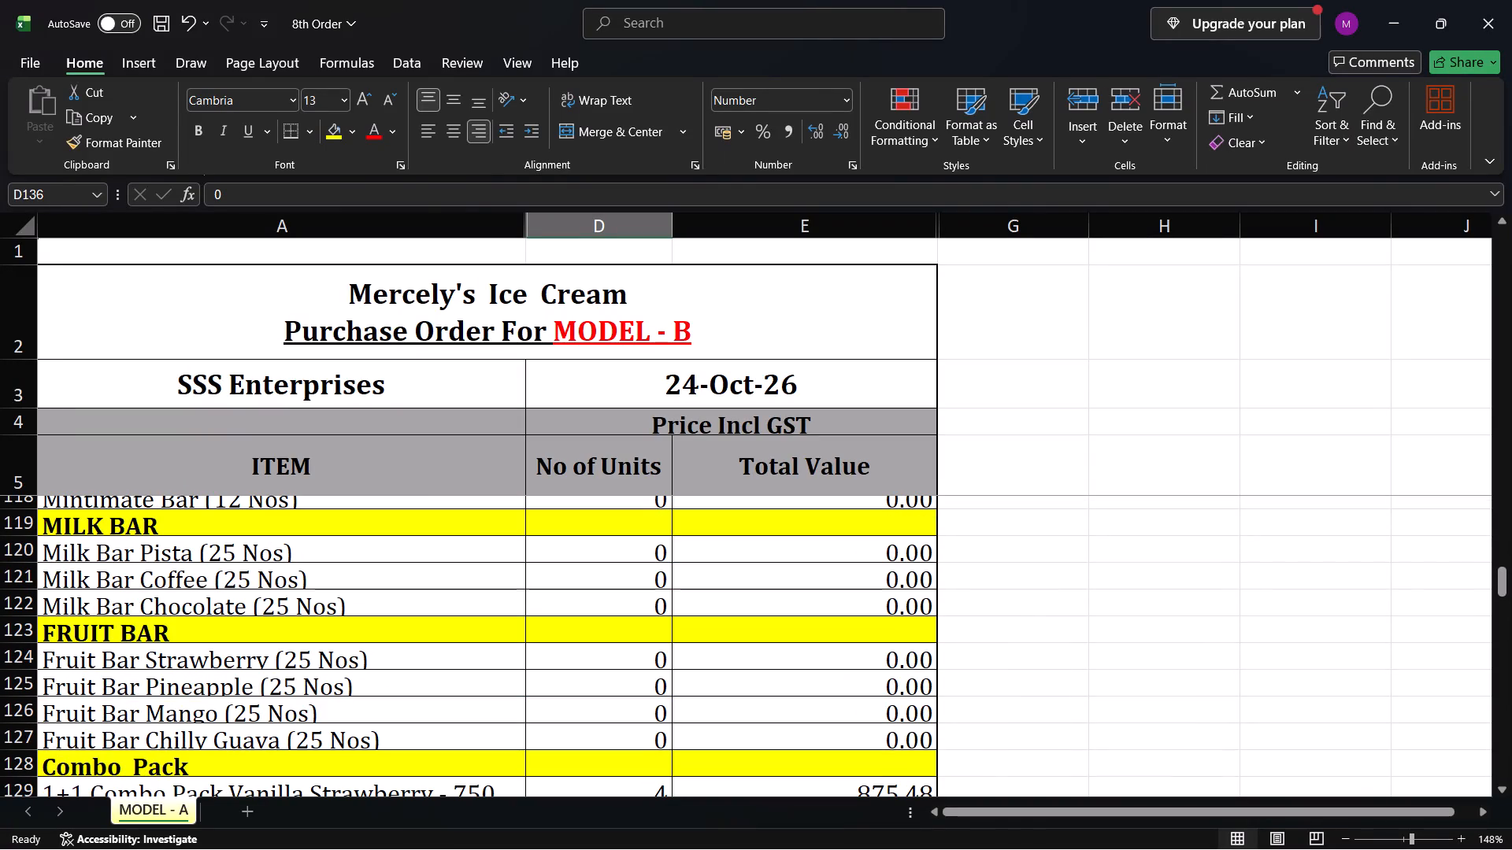
pyautogui.scroll(2, 535, 581)
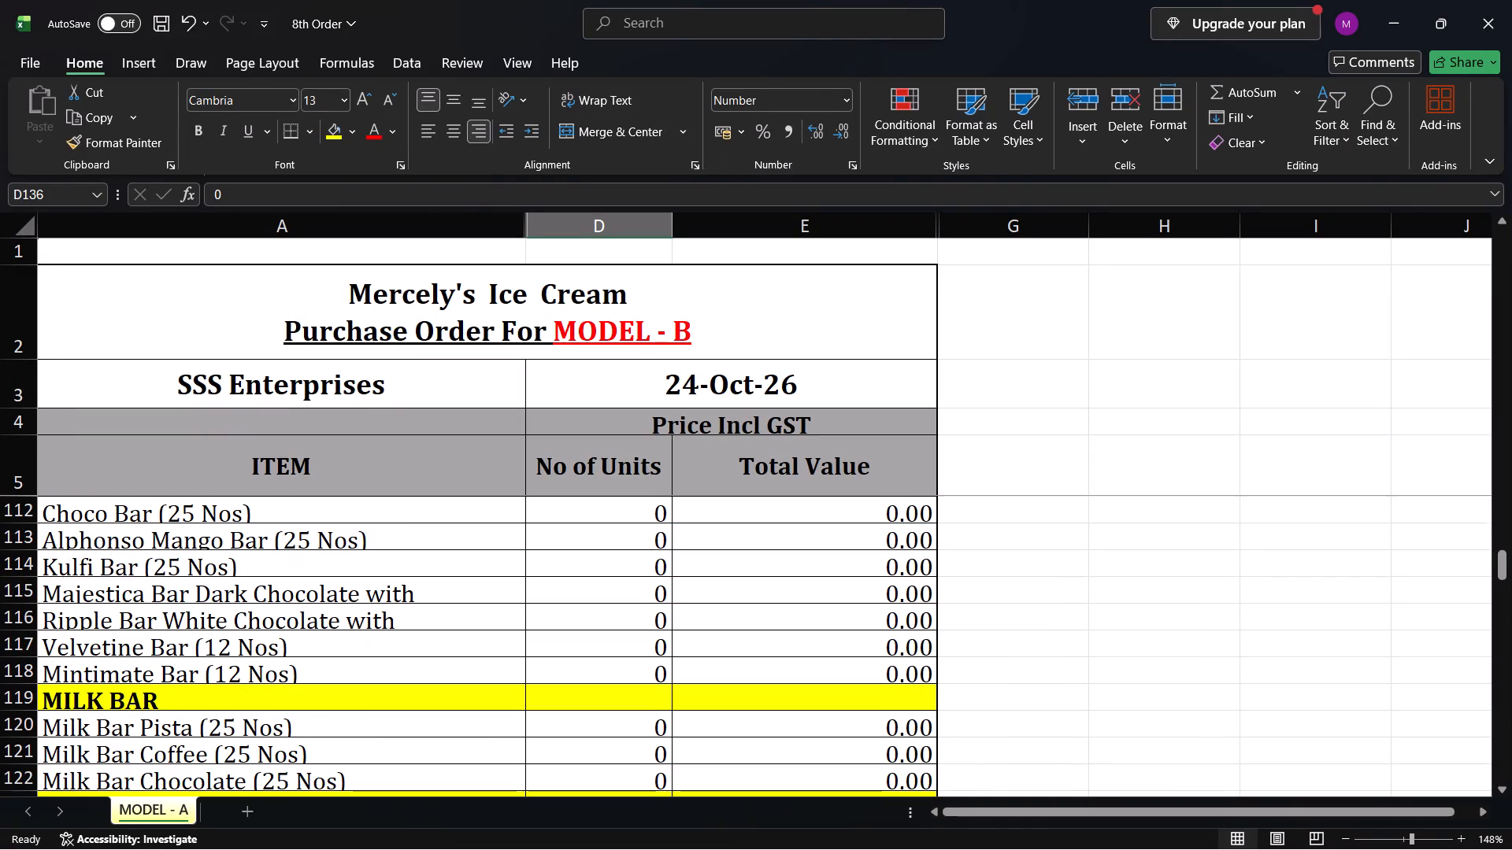
pyautogui.scroll(2, 535, 581)
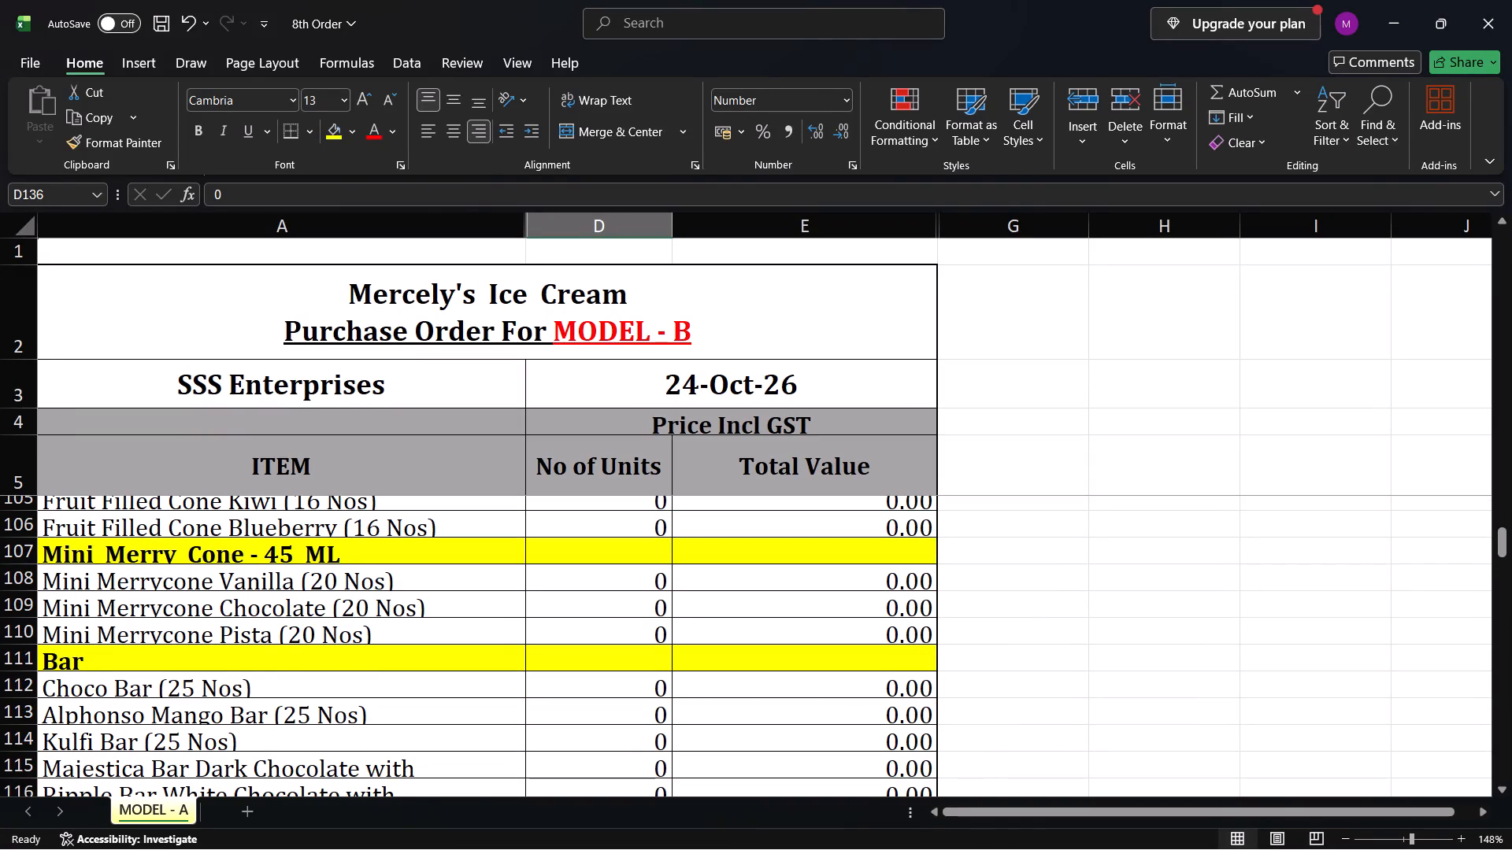
pyautogui.scroll(-7, 535, 581)
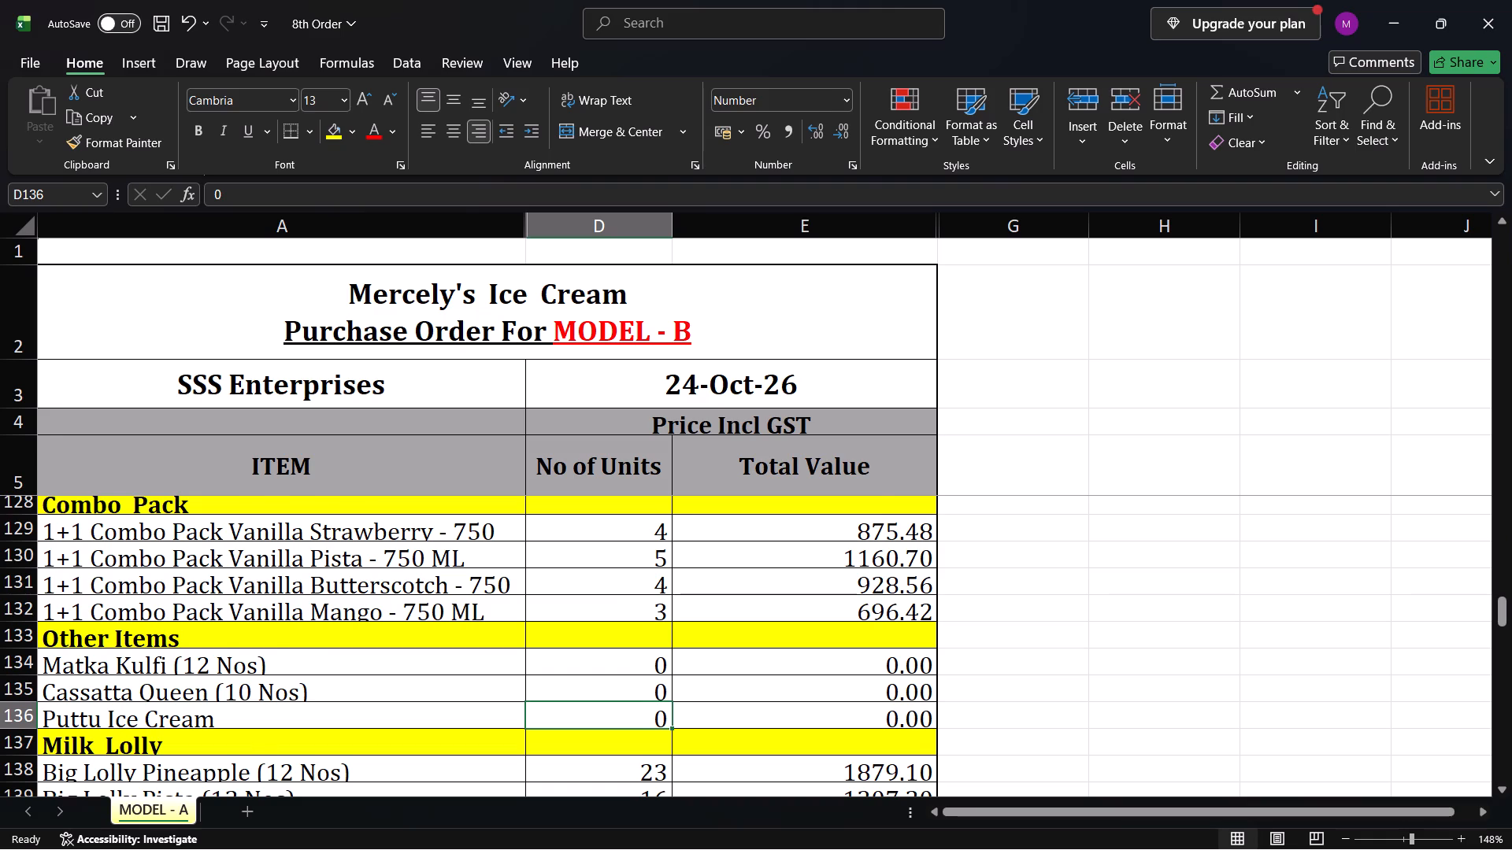
pyautogui.scroll(-2, 535, 581)
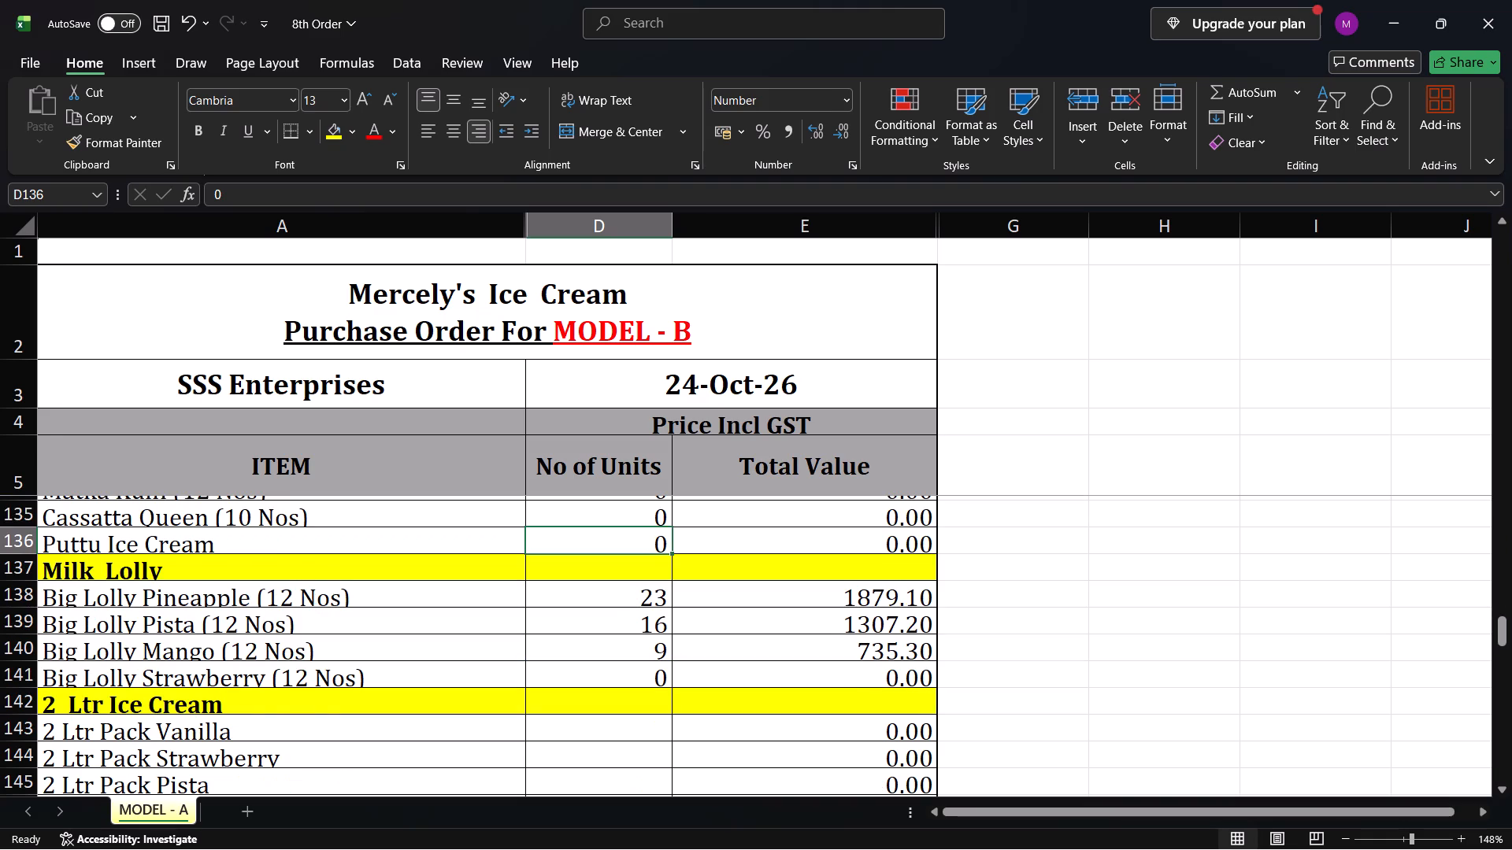
pyautogui.scroll(1, 535, 581)
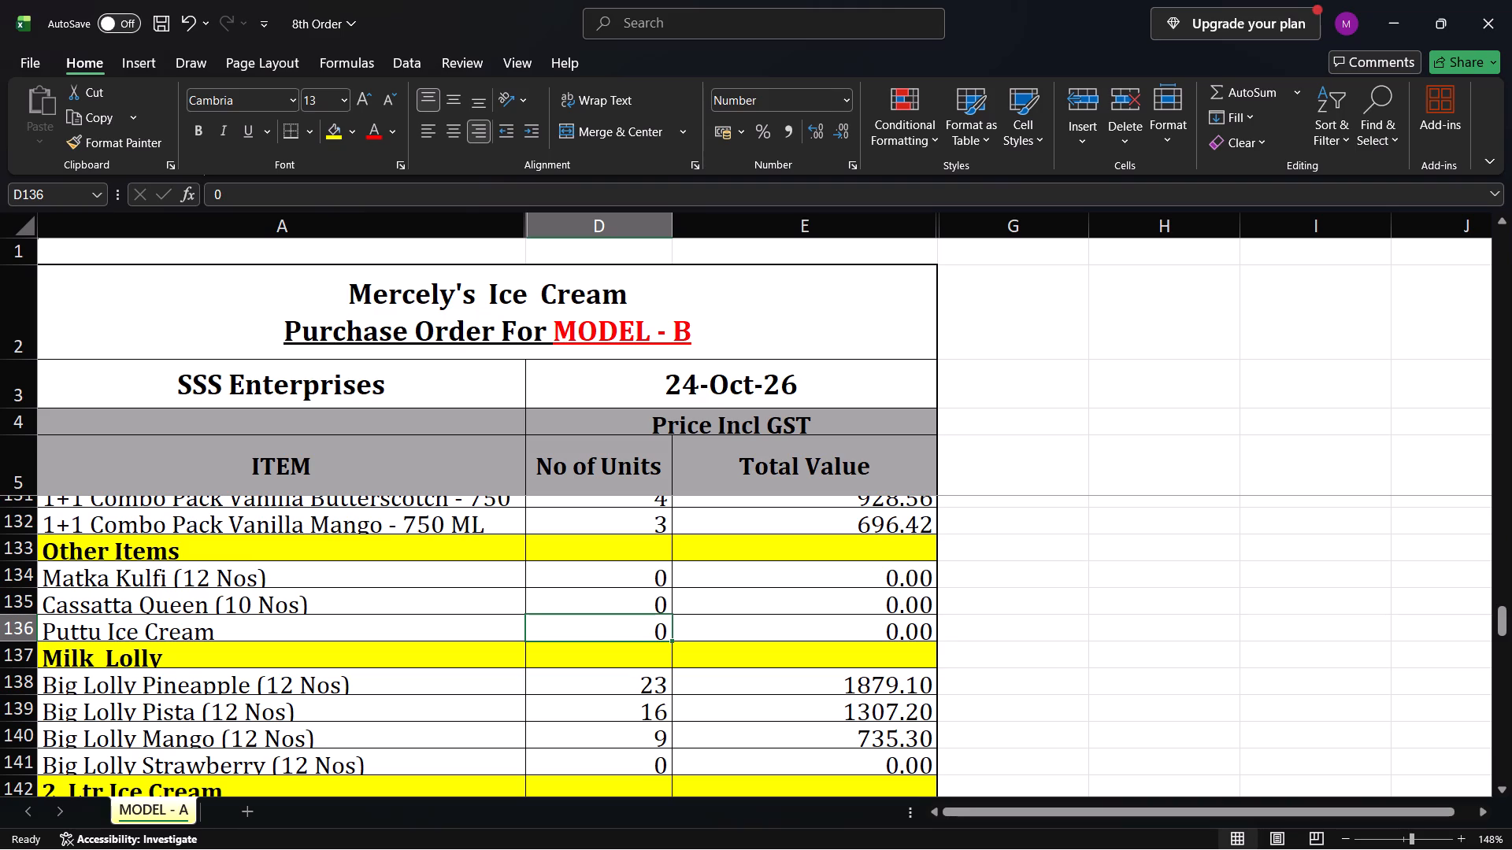
pyautogui.scroll(-1, 381, 608)
pyautogui.scroll(4, 376, 612)
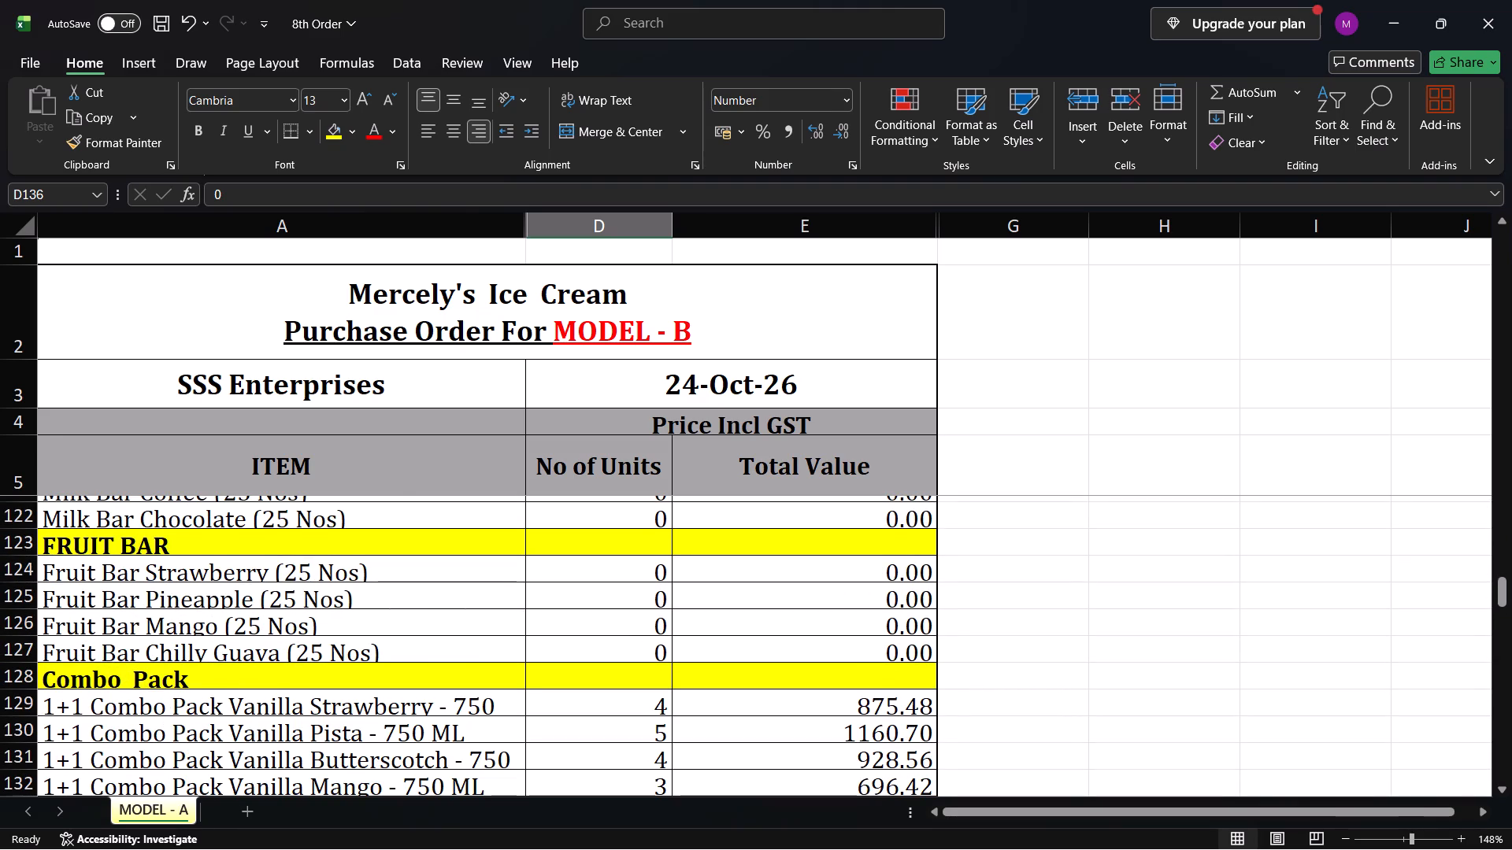
pyautogui.scroll(4, 342, 608)
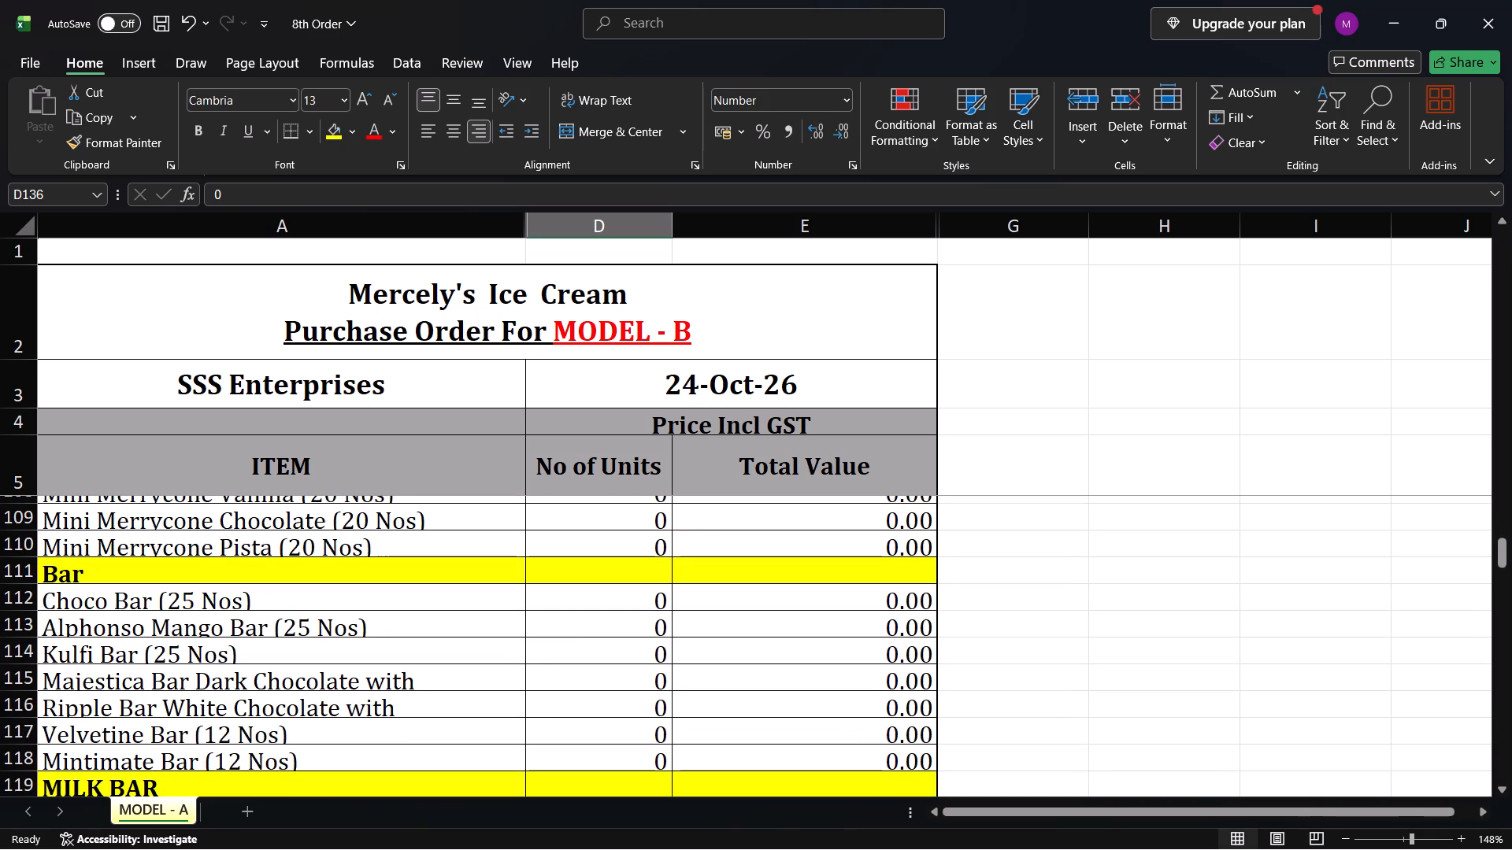
pyautogui.scroll(-5, 342, 608)
# Set the number of units to 3 for Richy (10 Nos) and 2 for Baby Richy (16 Nos).
pyautogui.scroll(3, 342, 608)
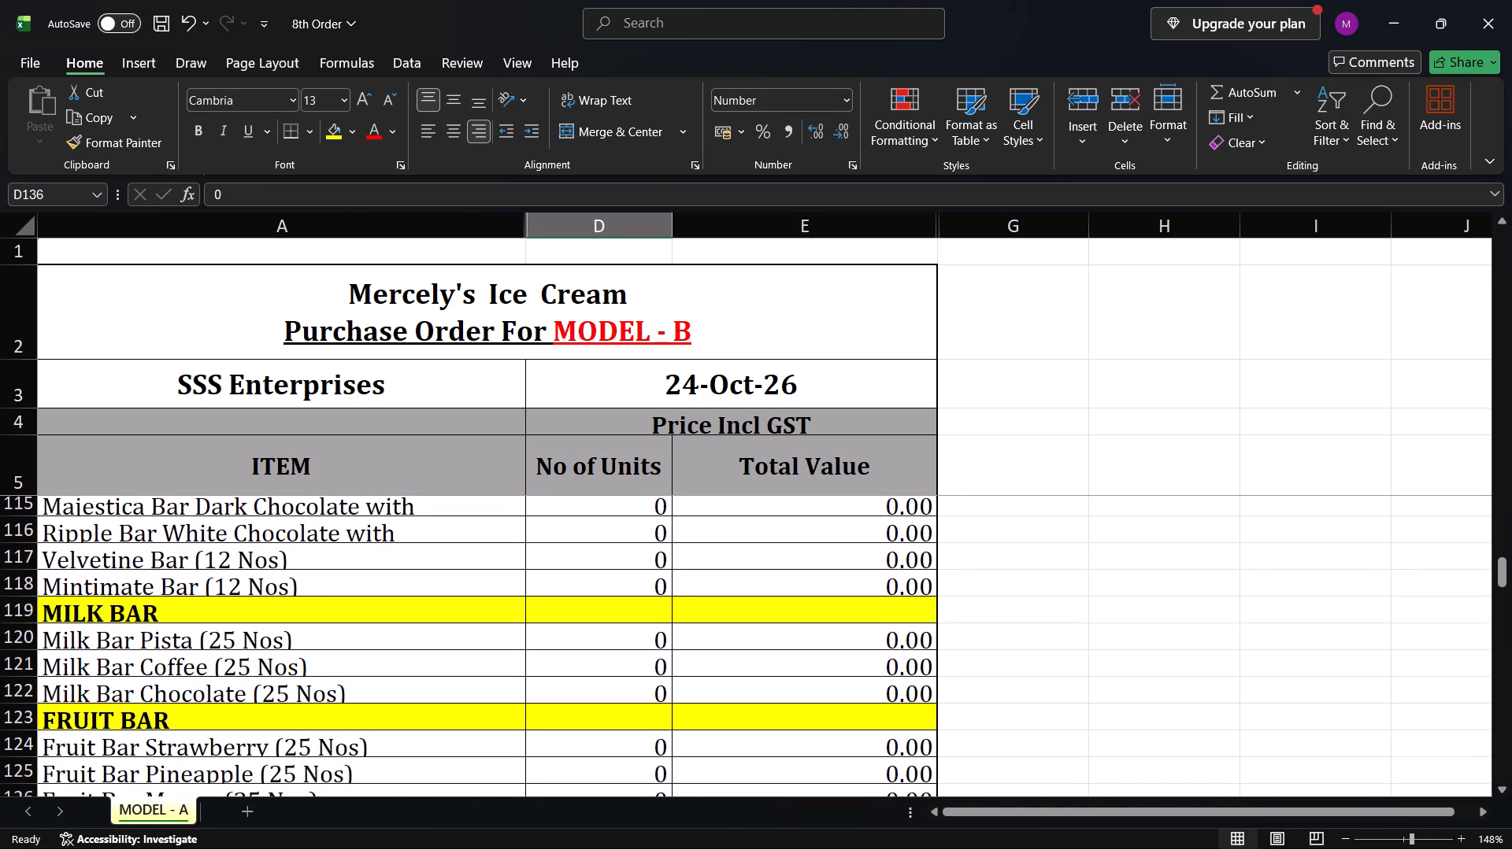
pyautogui.scroll(4, 342, 608)
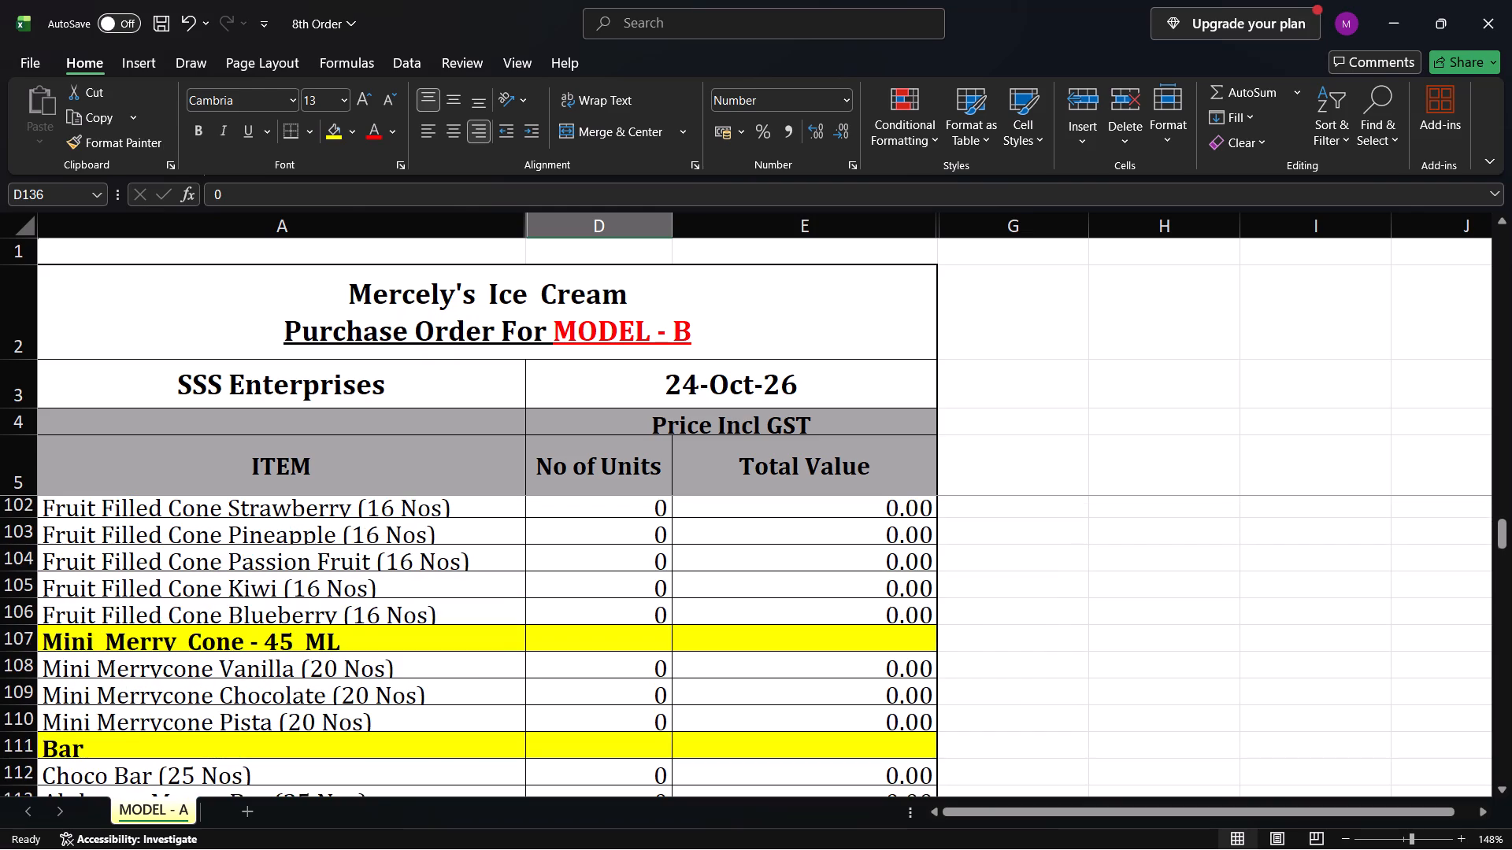
pyautogui.scroll(2, 342, 608)
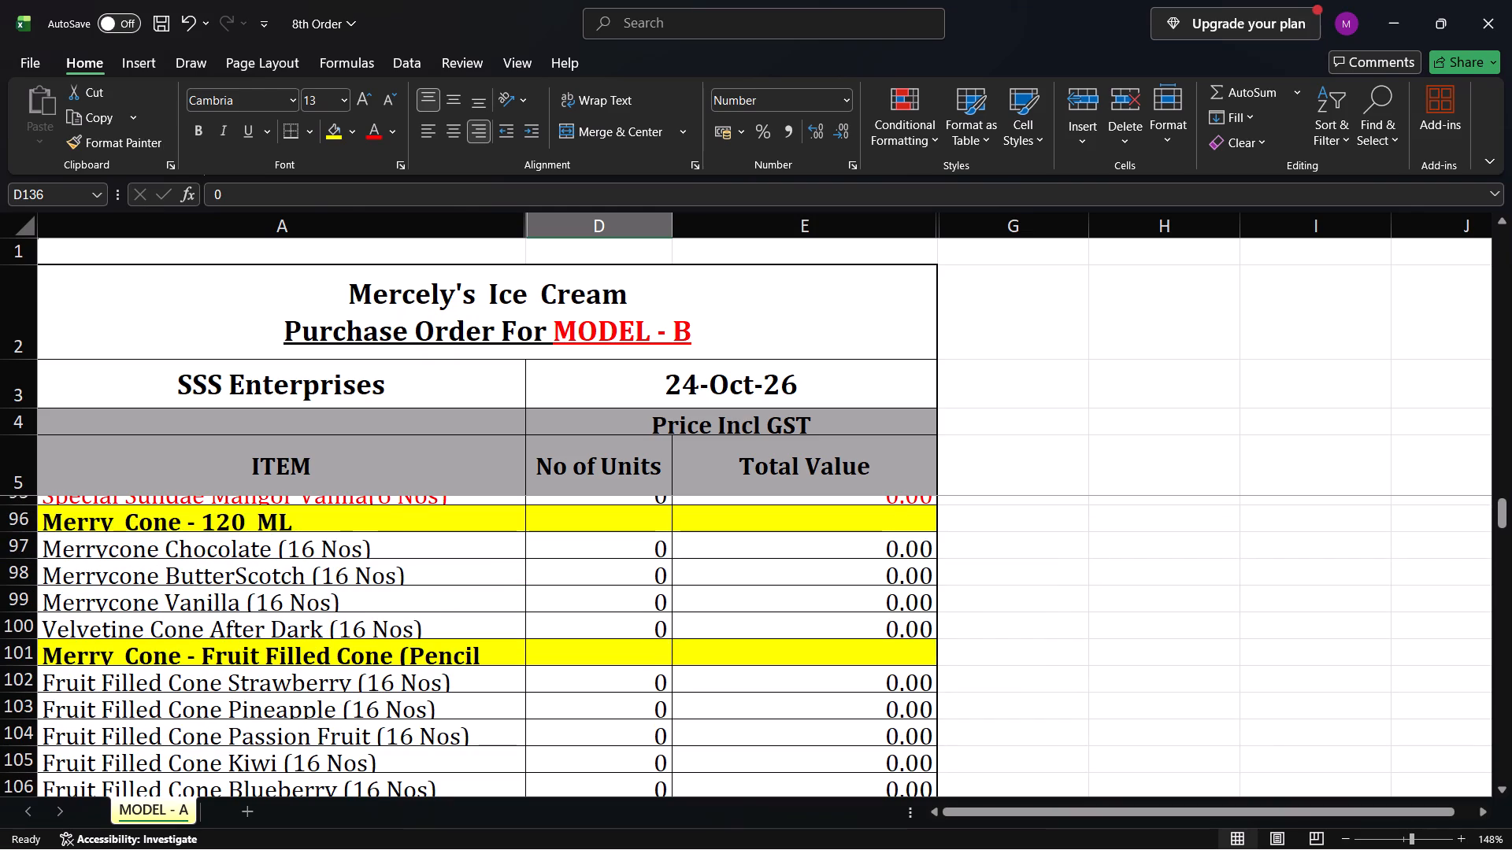
pyautogui.scroll(2, 342, 608)
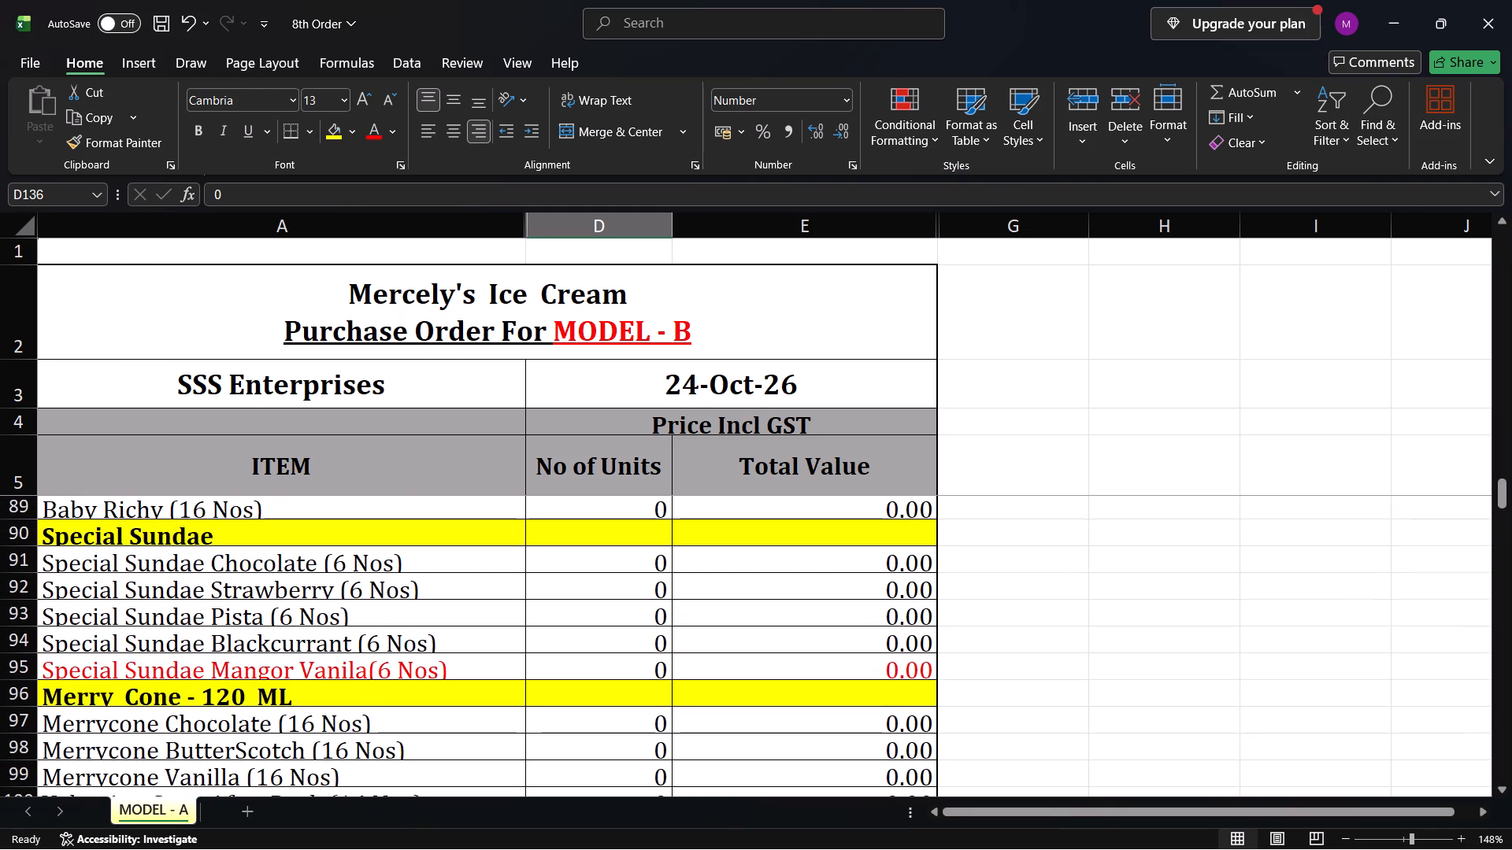
pyautogui.scroll(1, 342, 608)
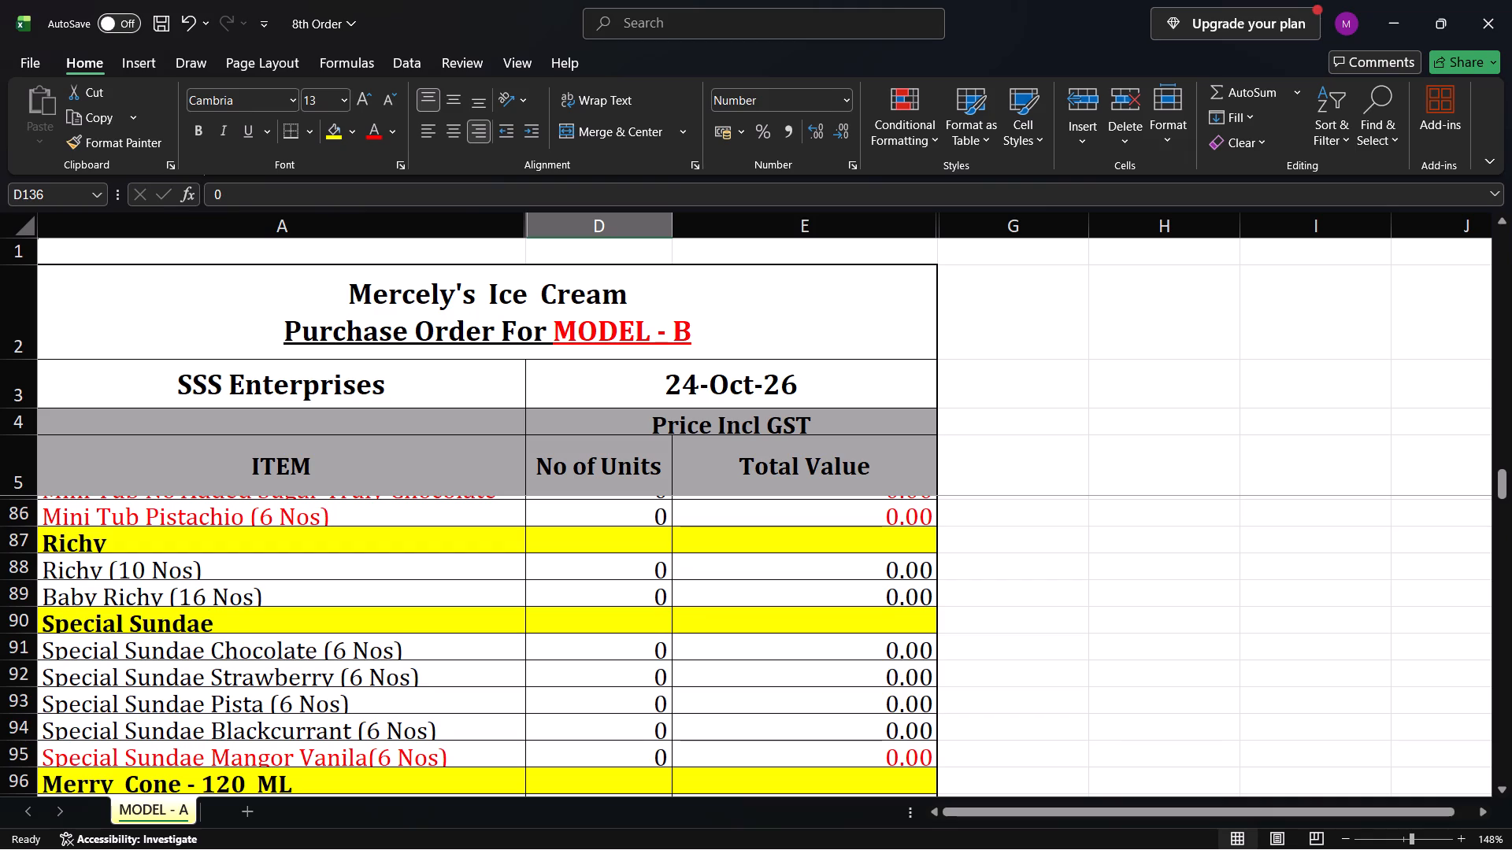
pyautogui.click(642, 566)
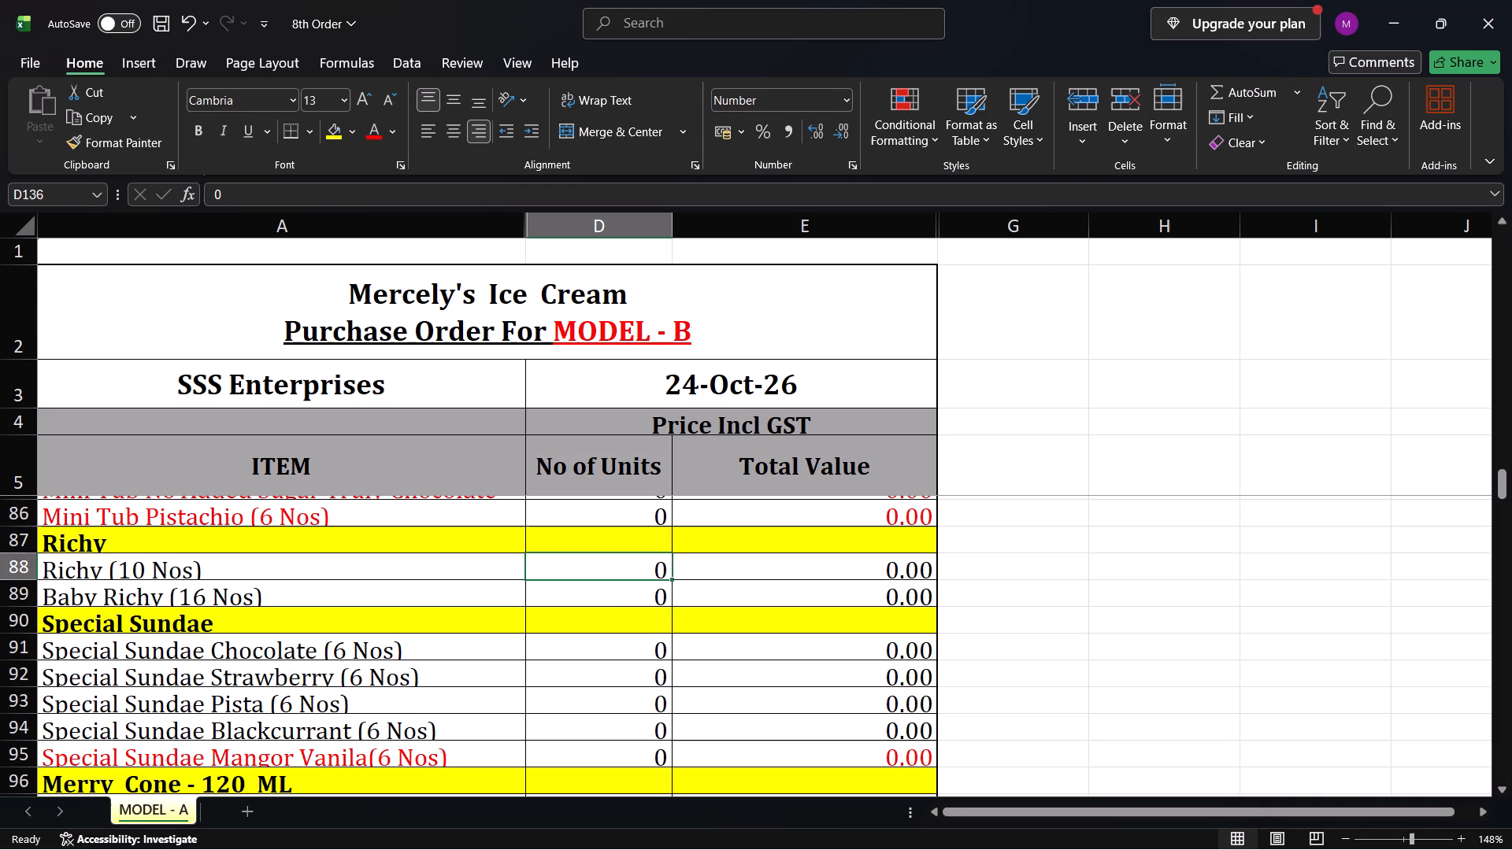
pyautogui.press('3')
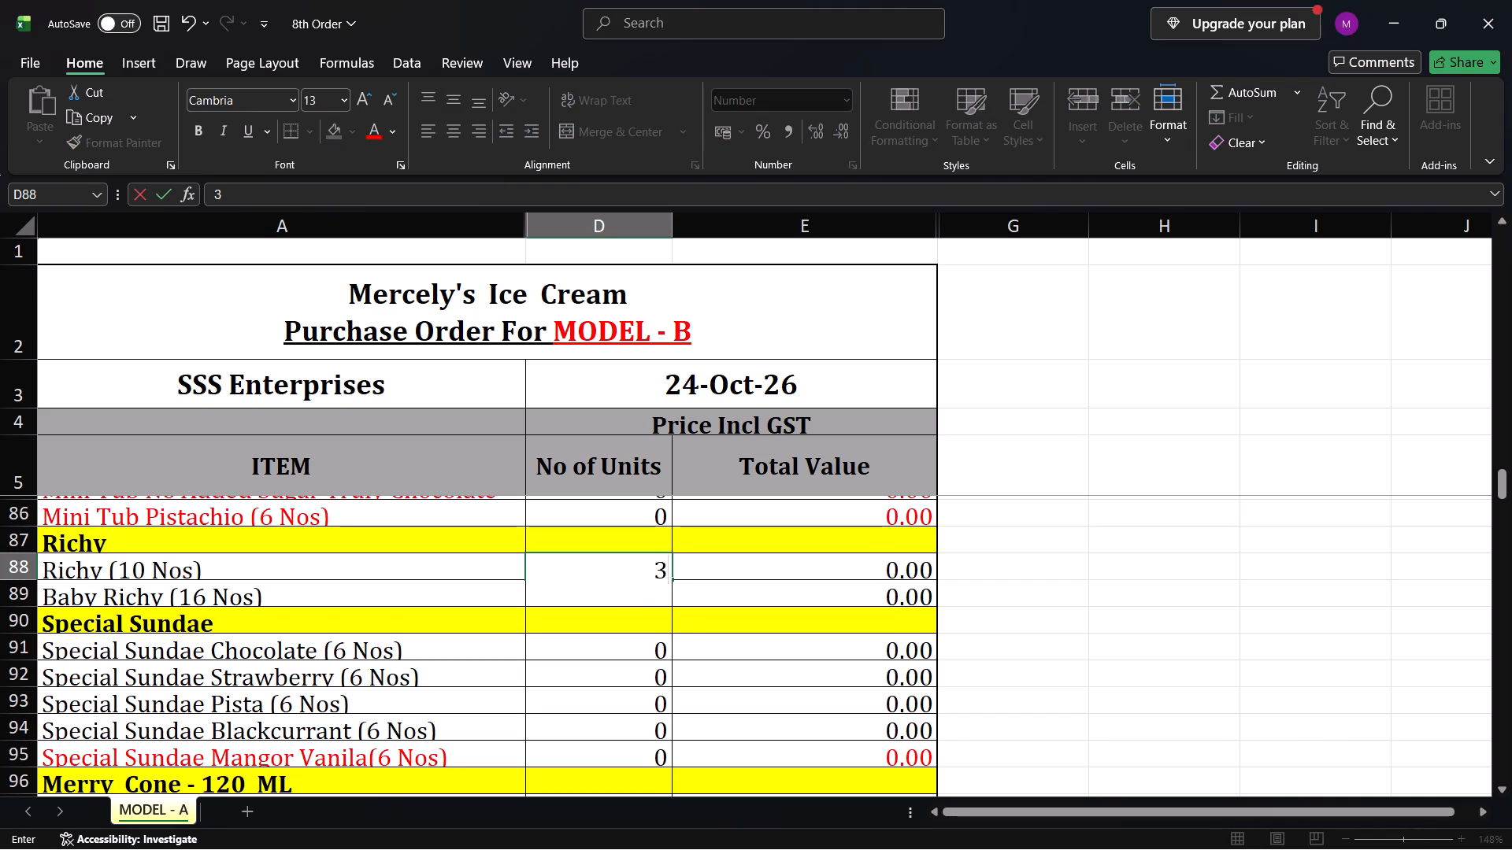
pyautogui.press('Down')
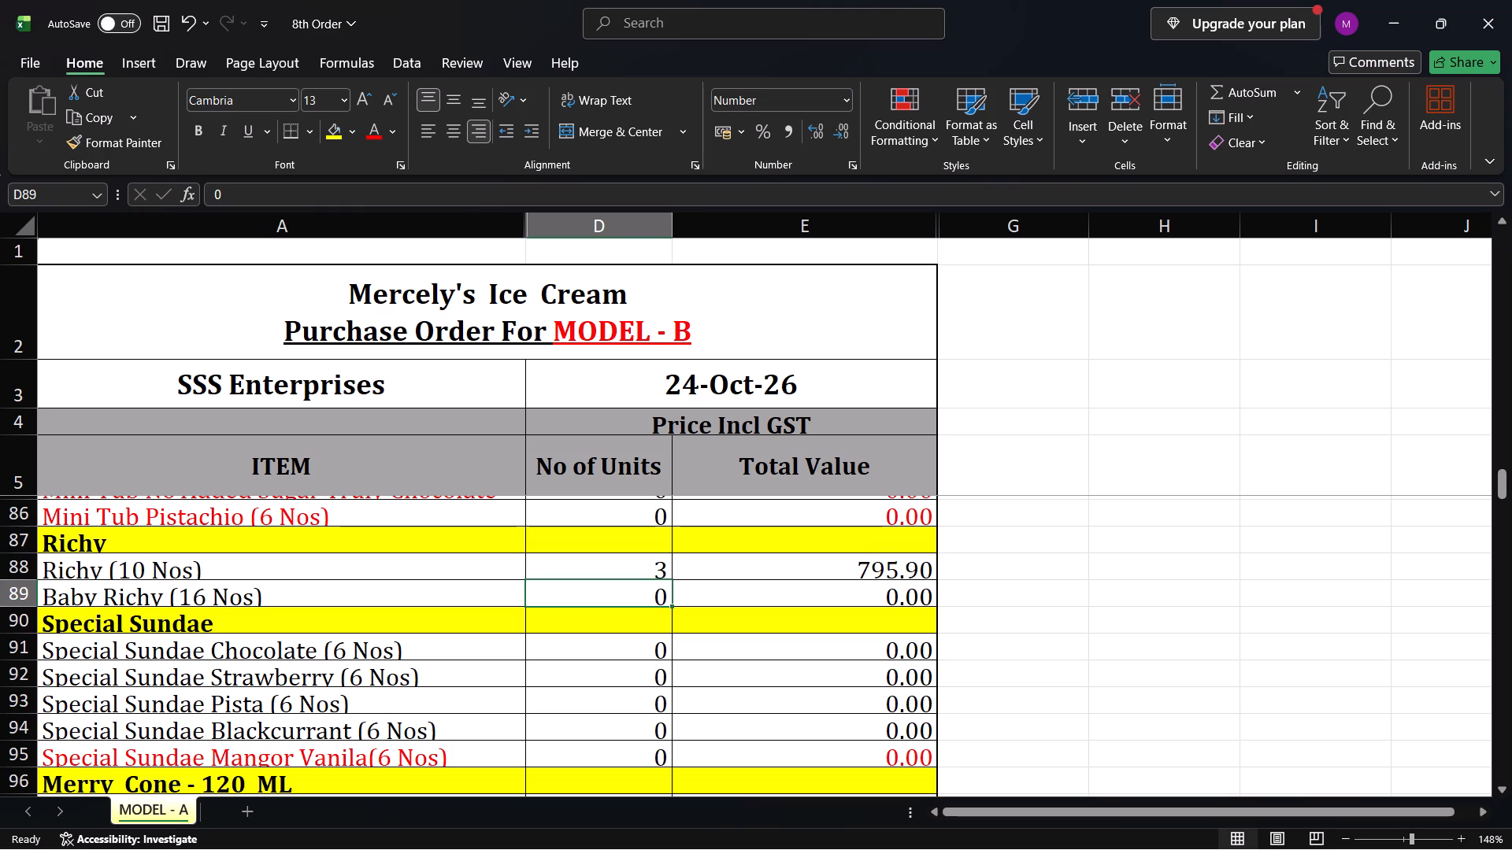
pyautogui.press('2')
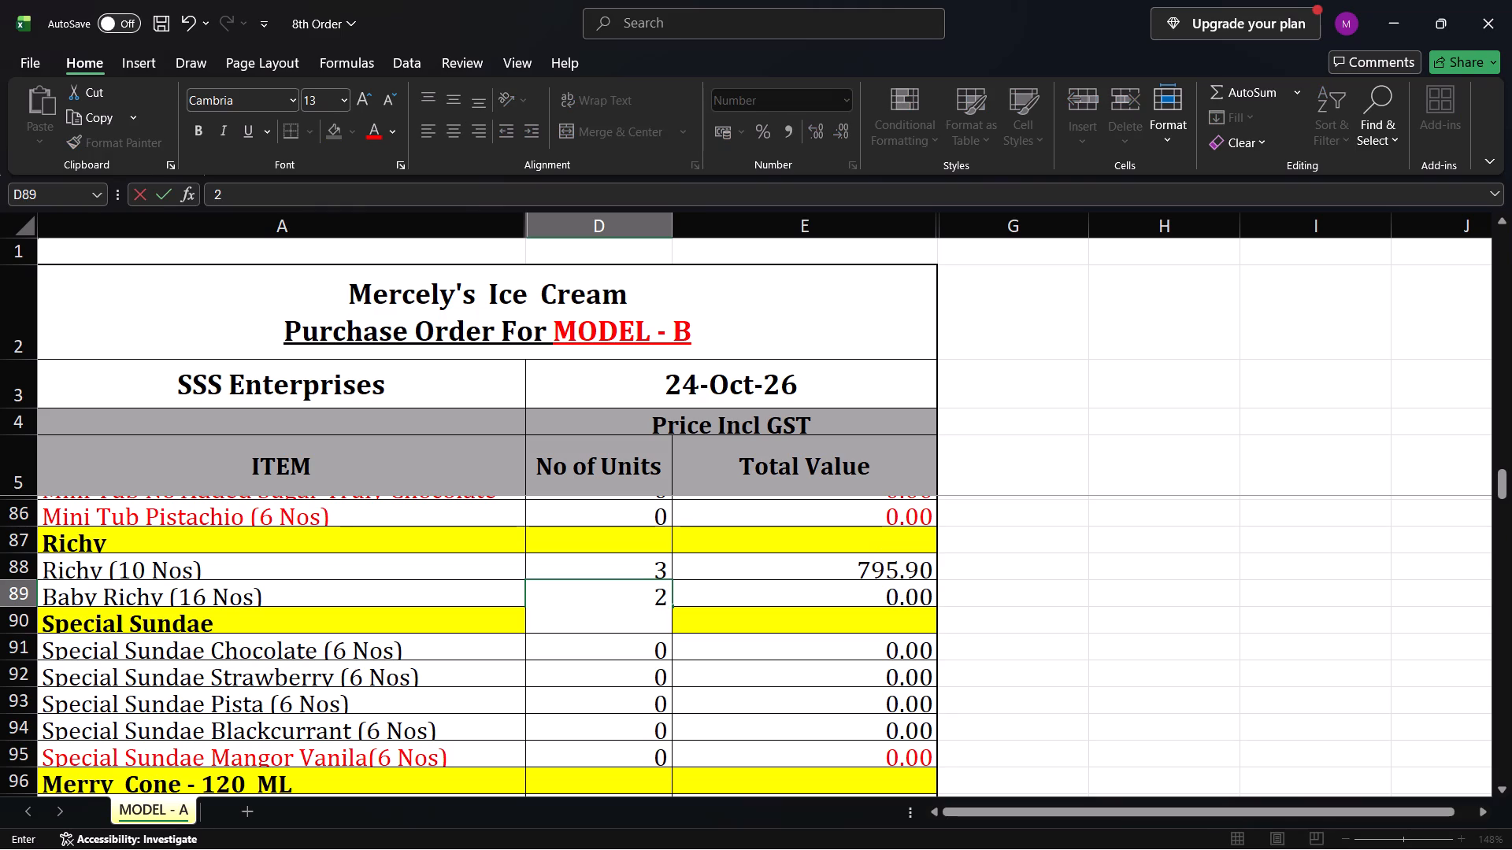
pyautogui.click(582, 643)
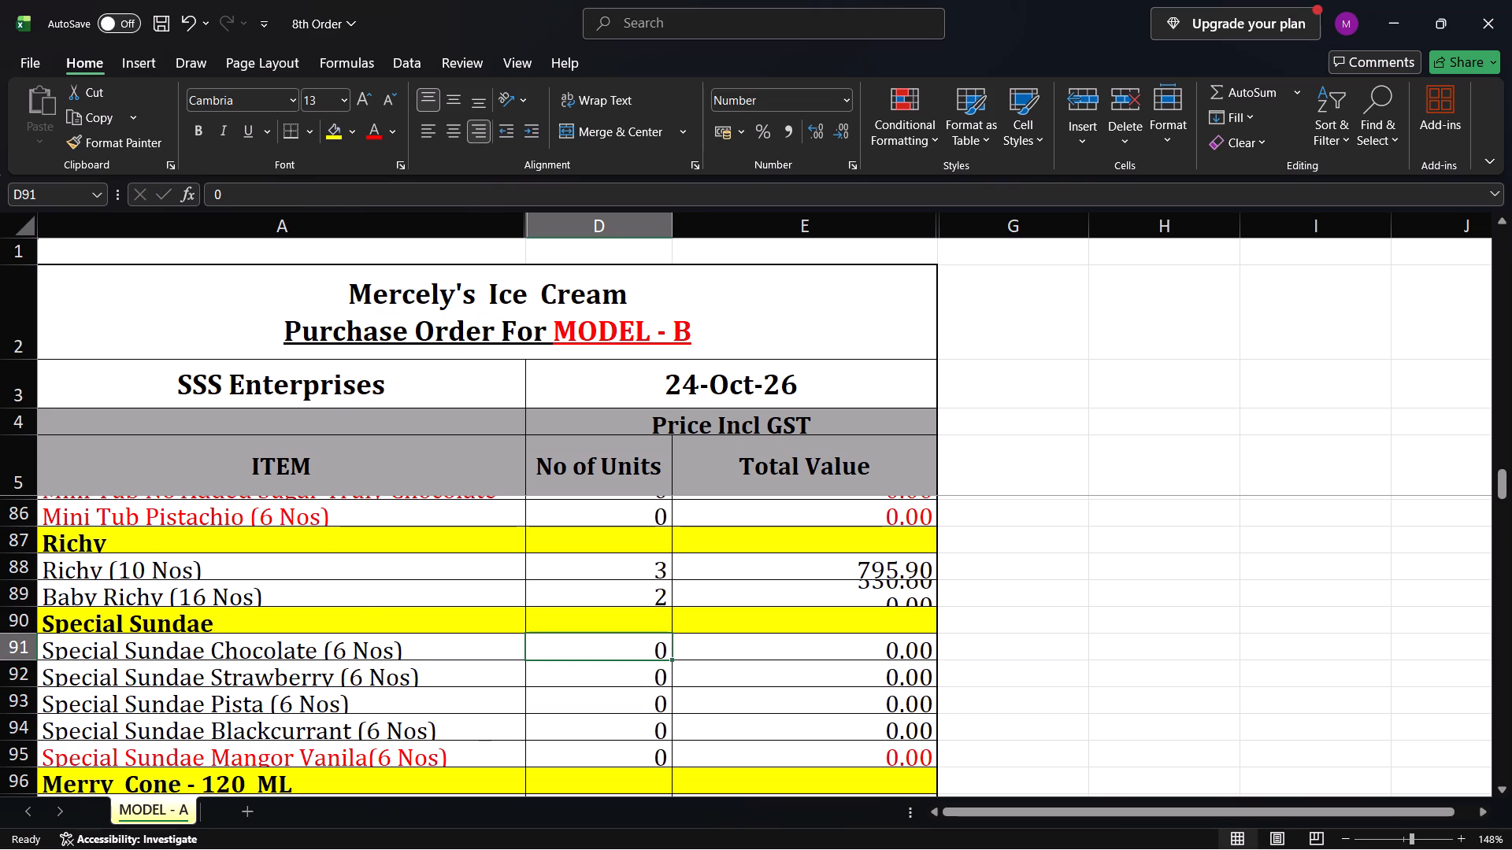
# Set the number of units to 19 for Big Lolly Strawberry (12 Nos) in the Milk Lolly section.
pyautogui.scroll(-9, 473, 576)
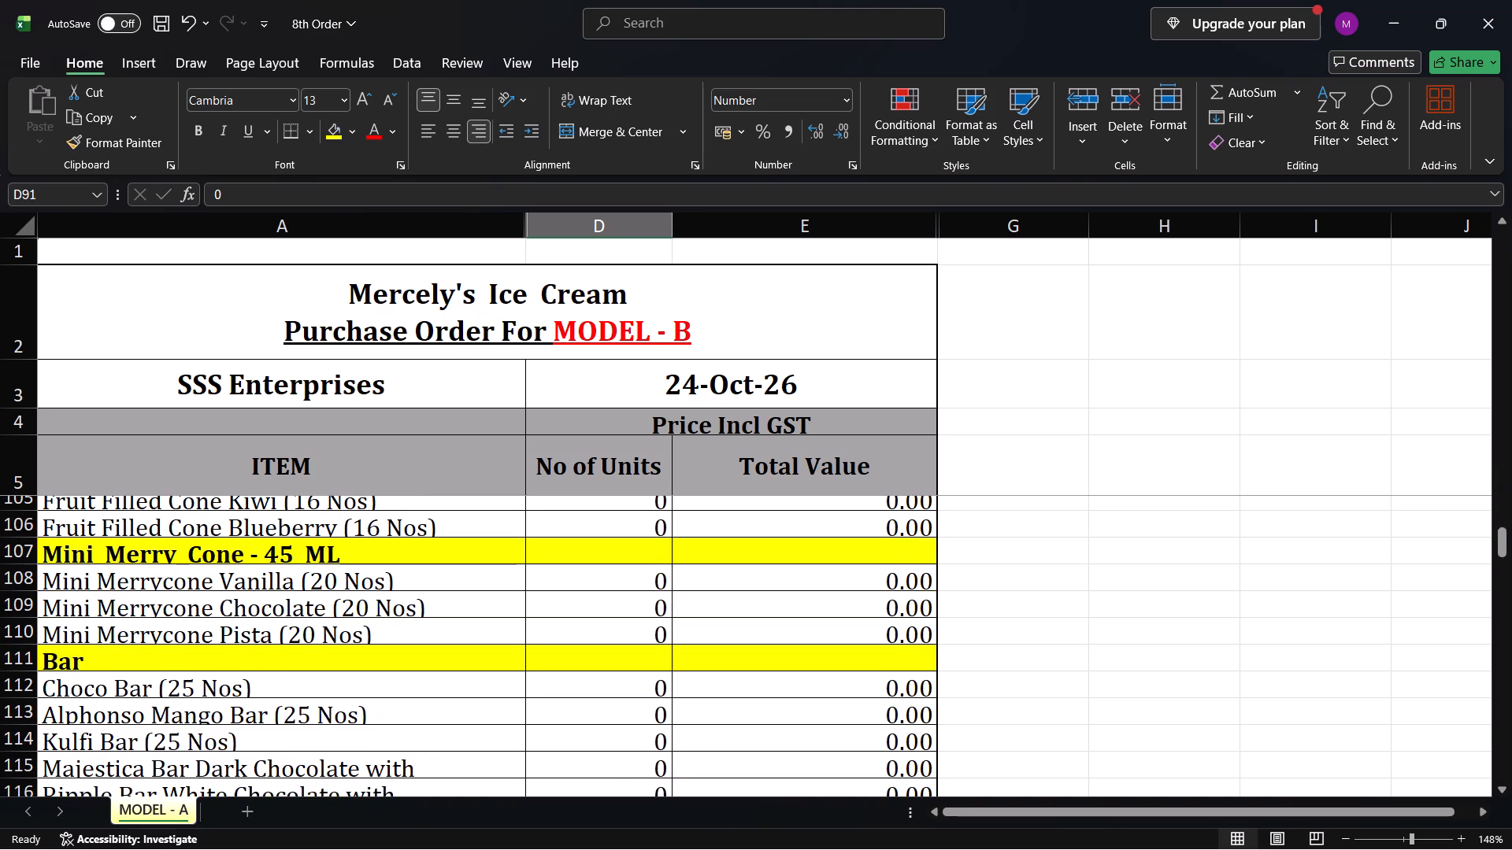
pyautogui.scroll(-3, 470, 580)
pyautogui.scroll(2, 470, 580)
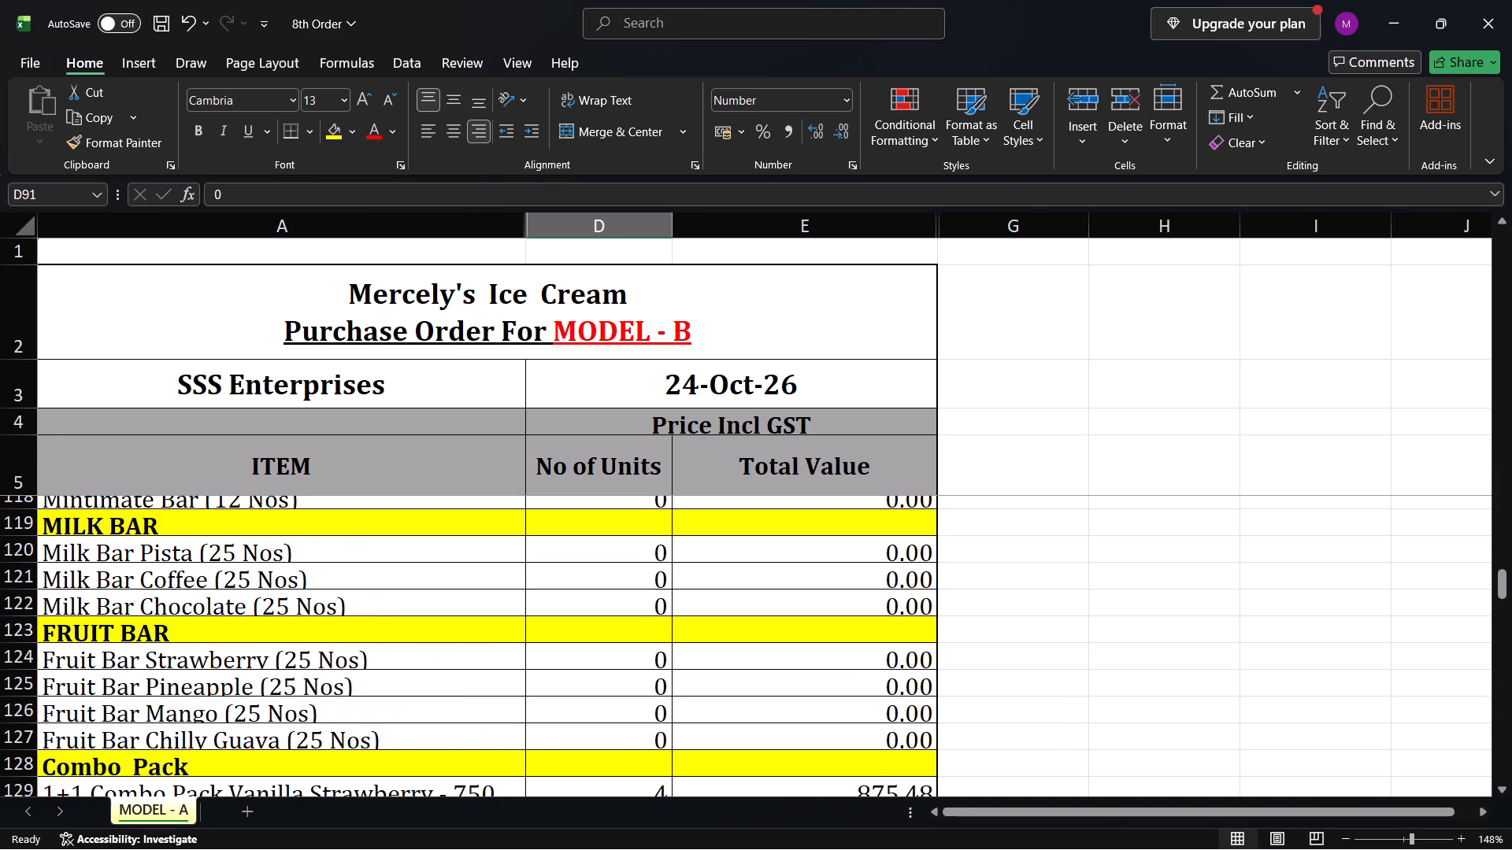
pyautogui.scroll(-3, 470, 580)
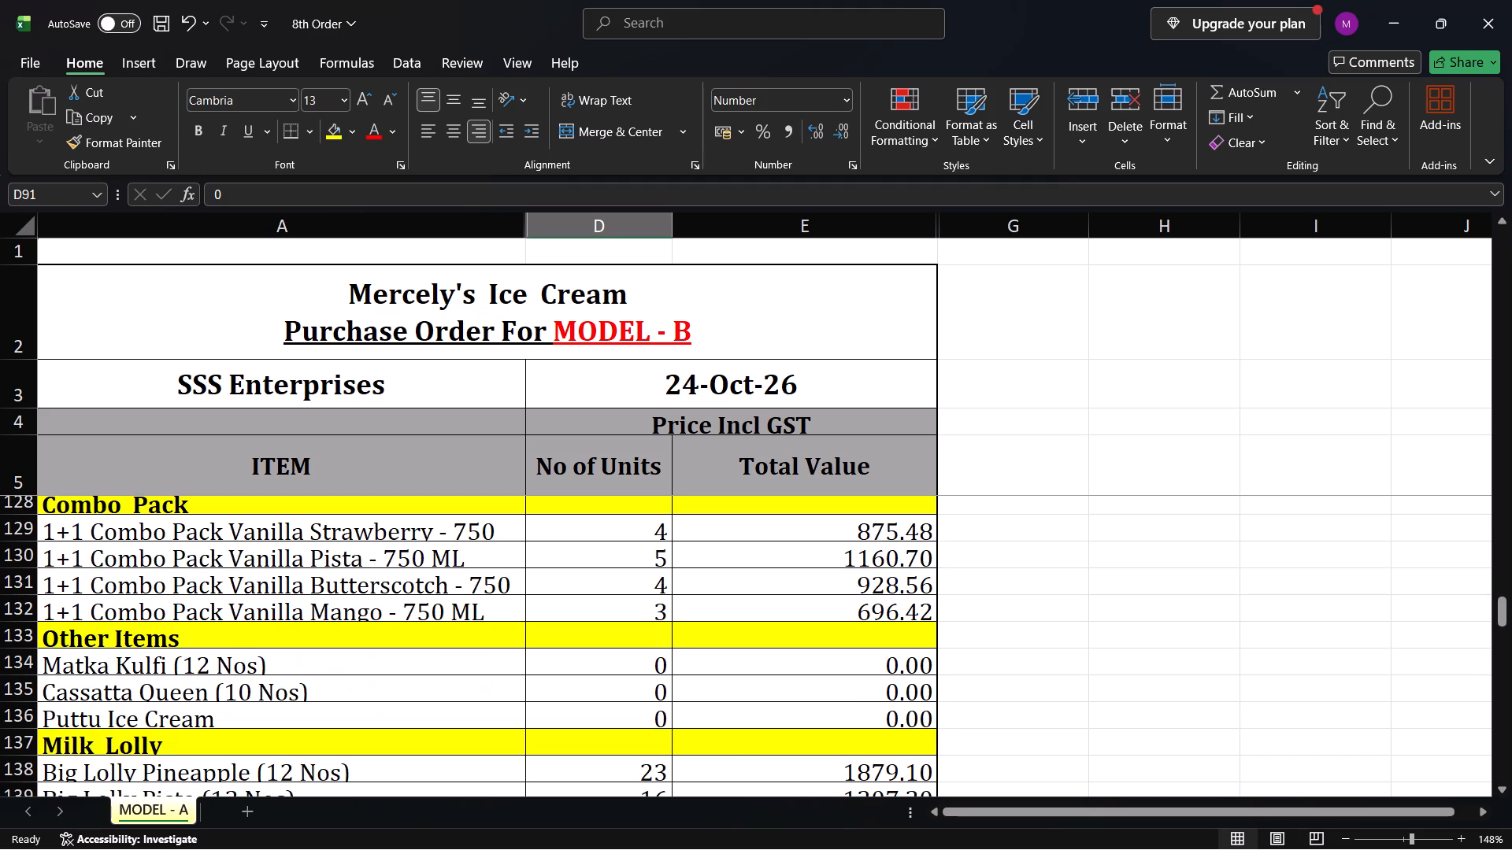
pyautogui.scroll(-3, 470, 580)
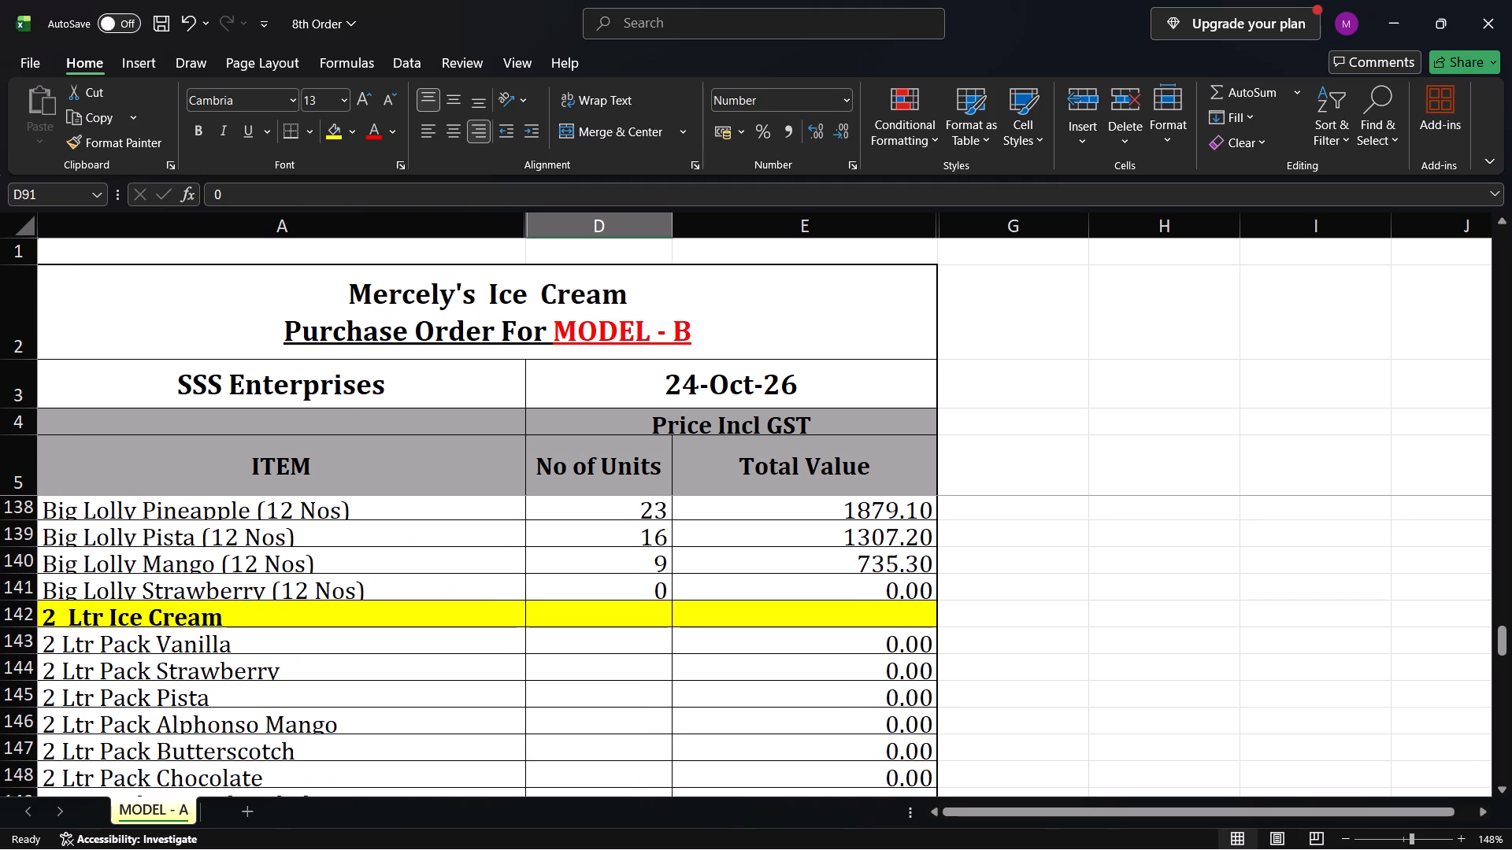
pyautogui.scroll(1, 470, 580)
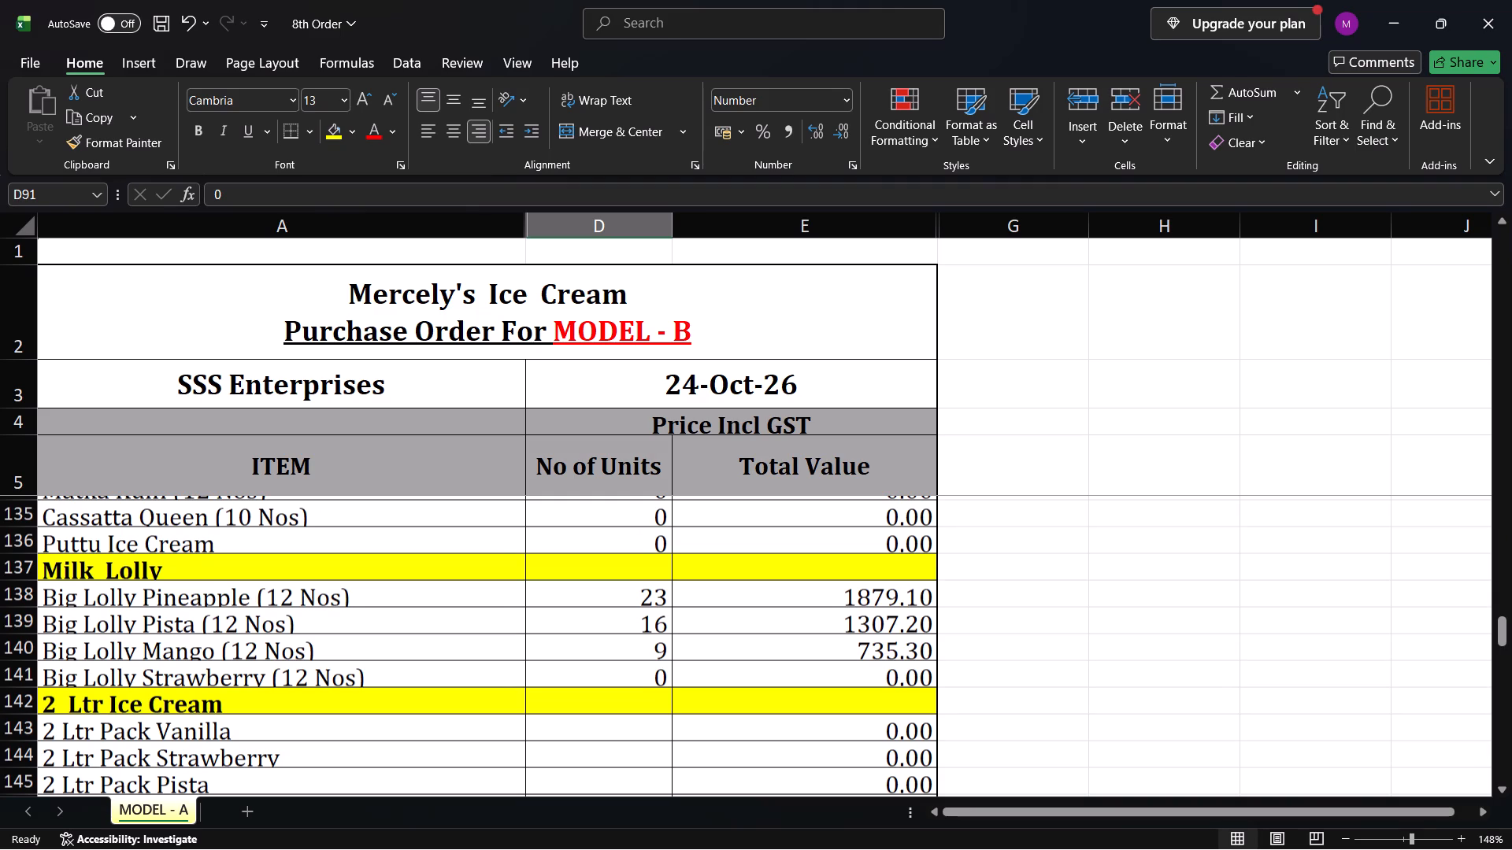
pyautogui.click(603, 678)
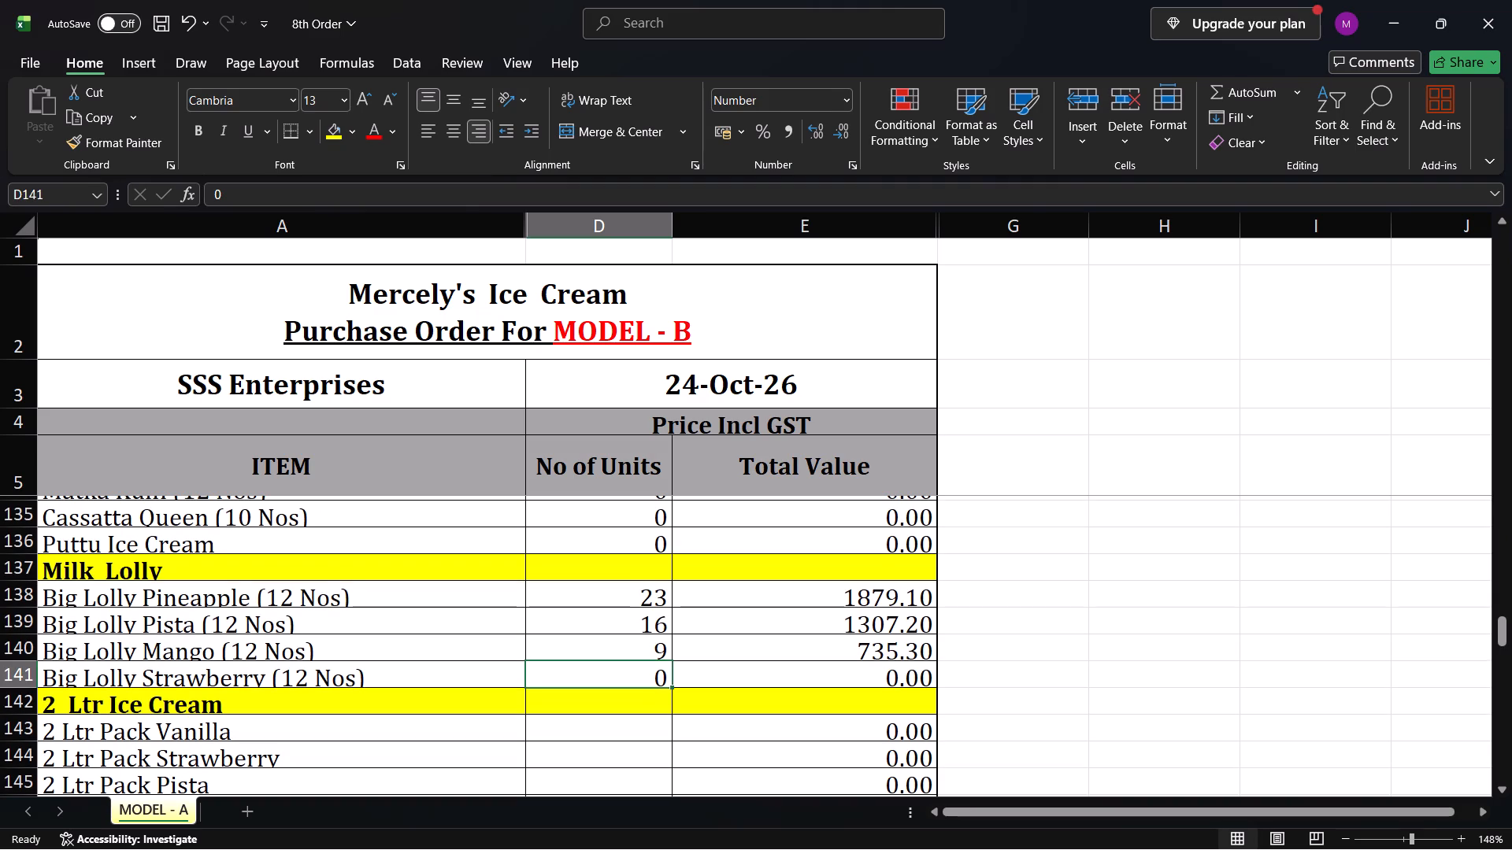
pyautogui.press('1')
pyautogui.press('9')
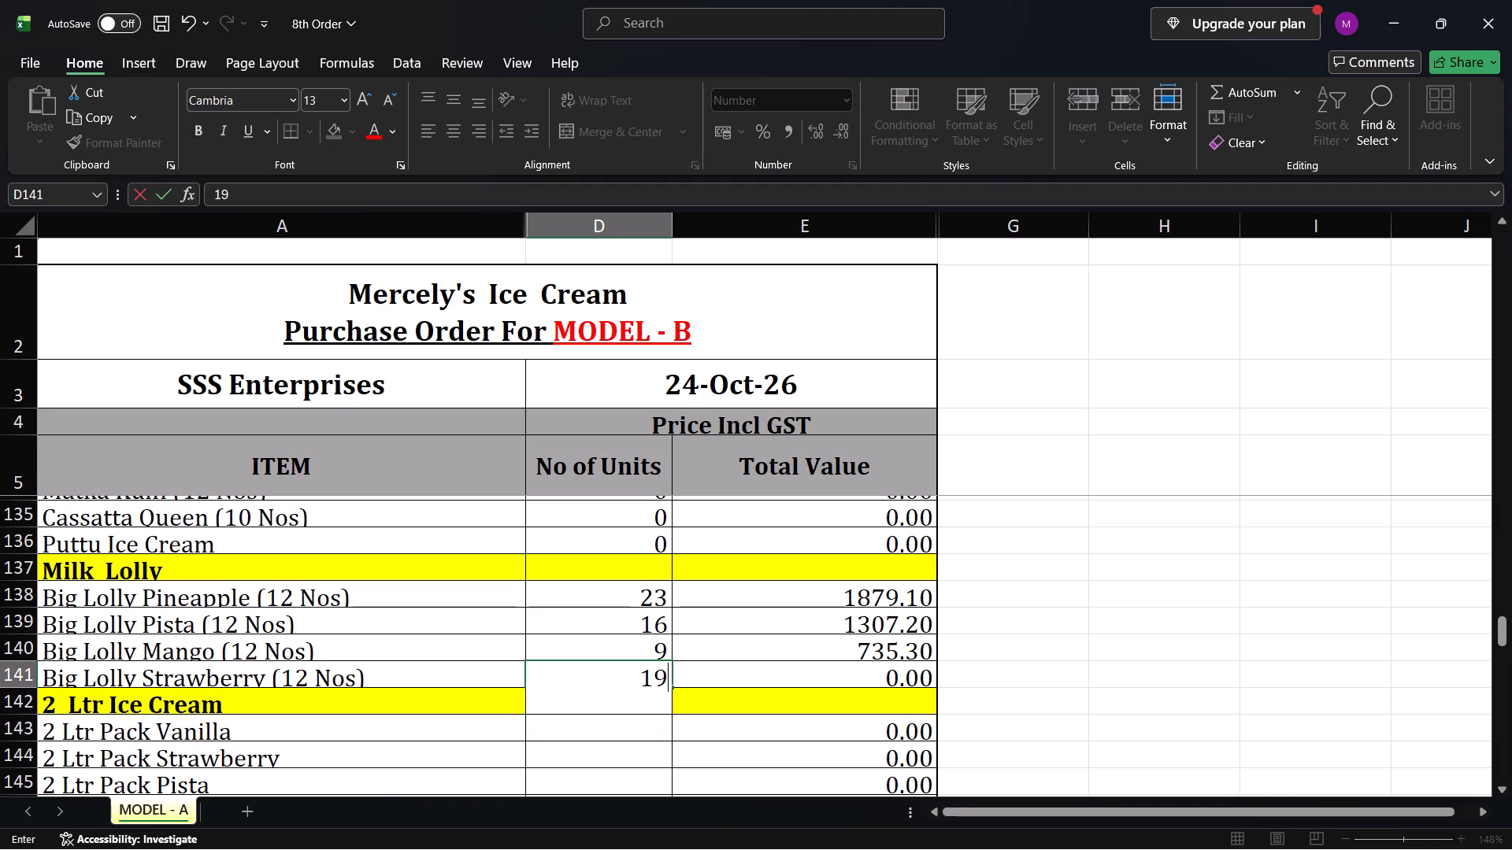
pyautogui.click(571, 534)
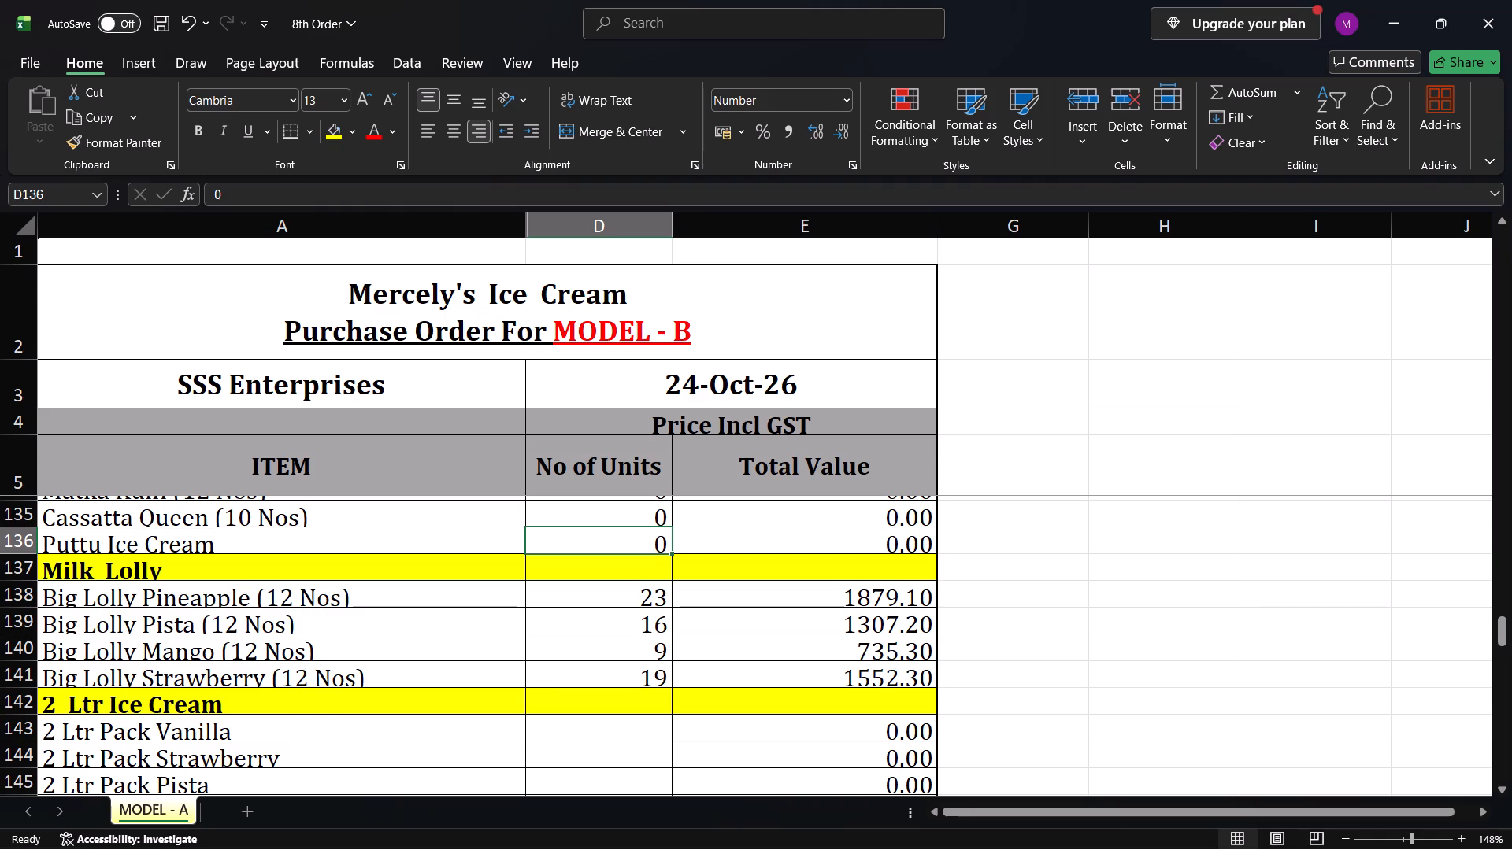
# Set the number of units to 2 for 60 ML Cup Straberry (18 Nos) in the Cup section.
pyautogui.scroll(1, 404, 601)
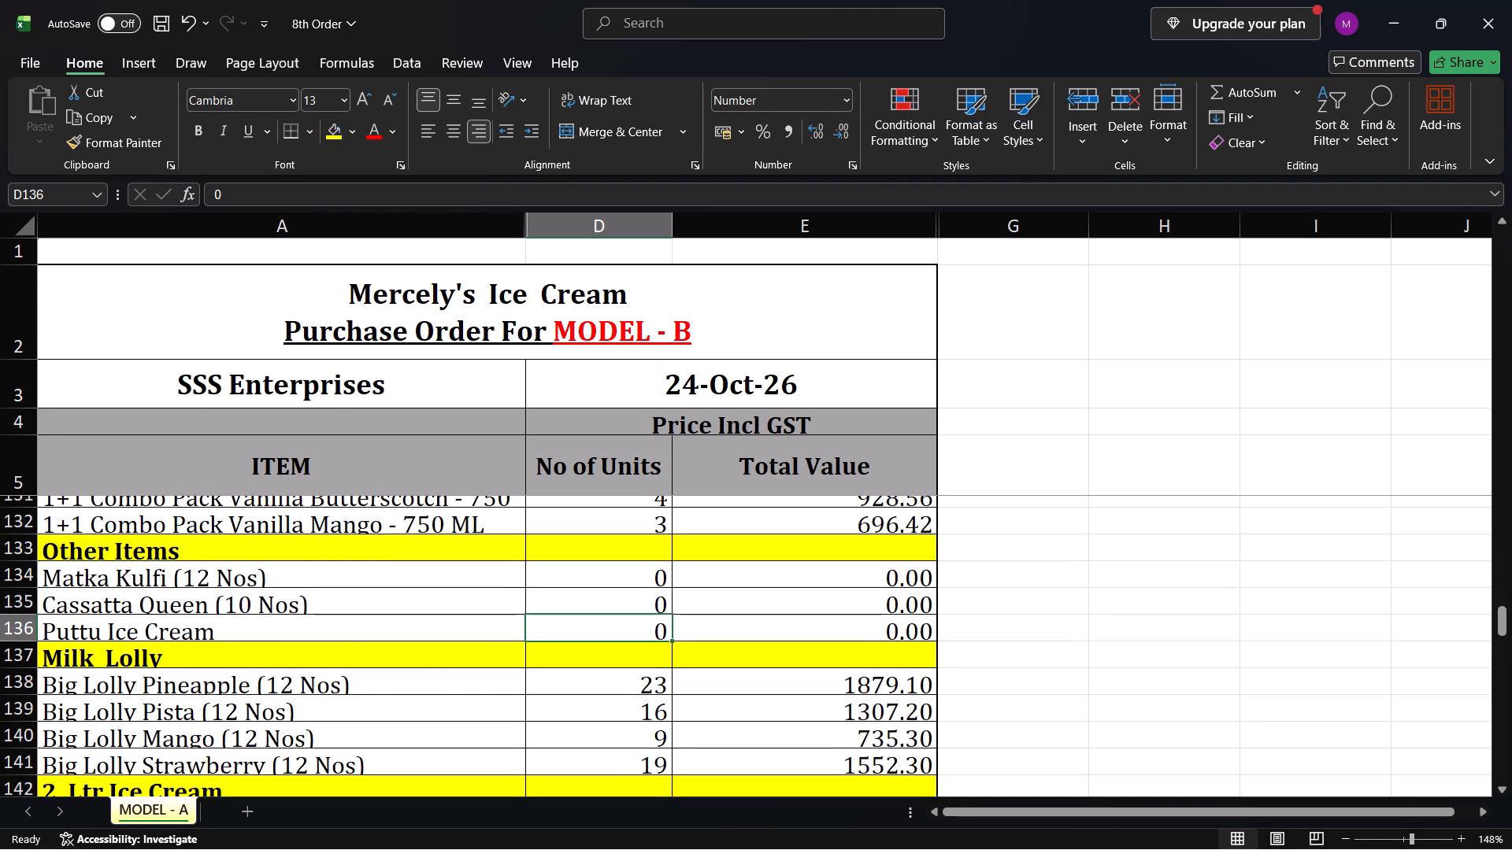
pyautogui.scroll(5, 459, 601)
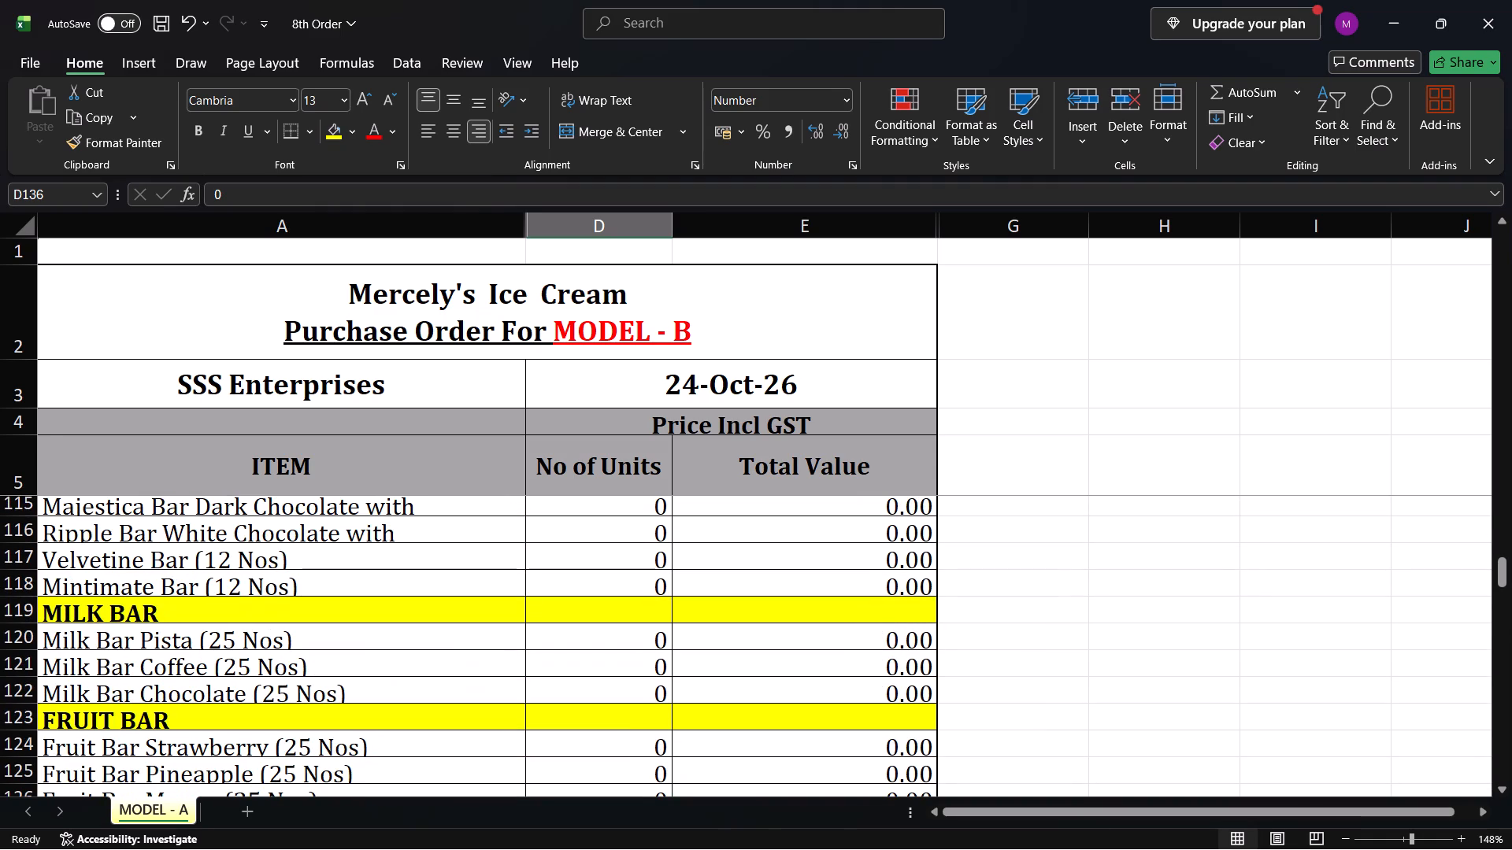
pyautogui.scroll(2, 459, 601)
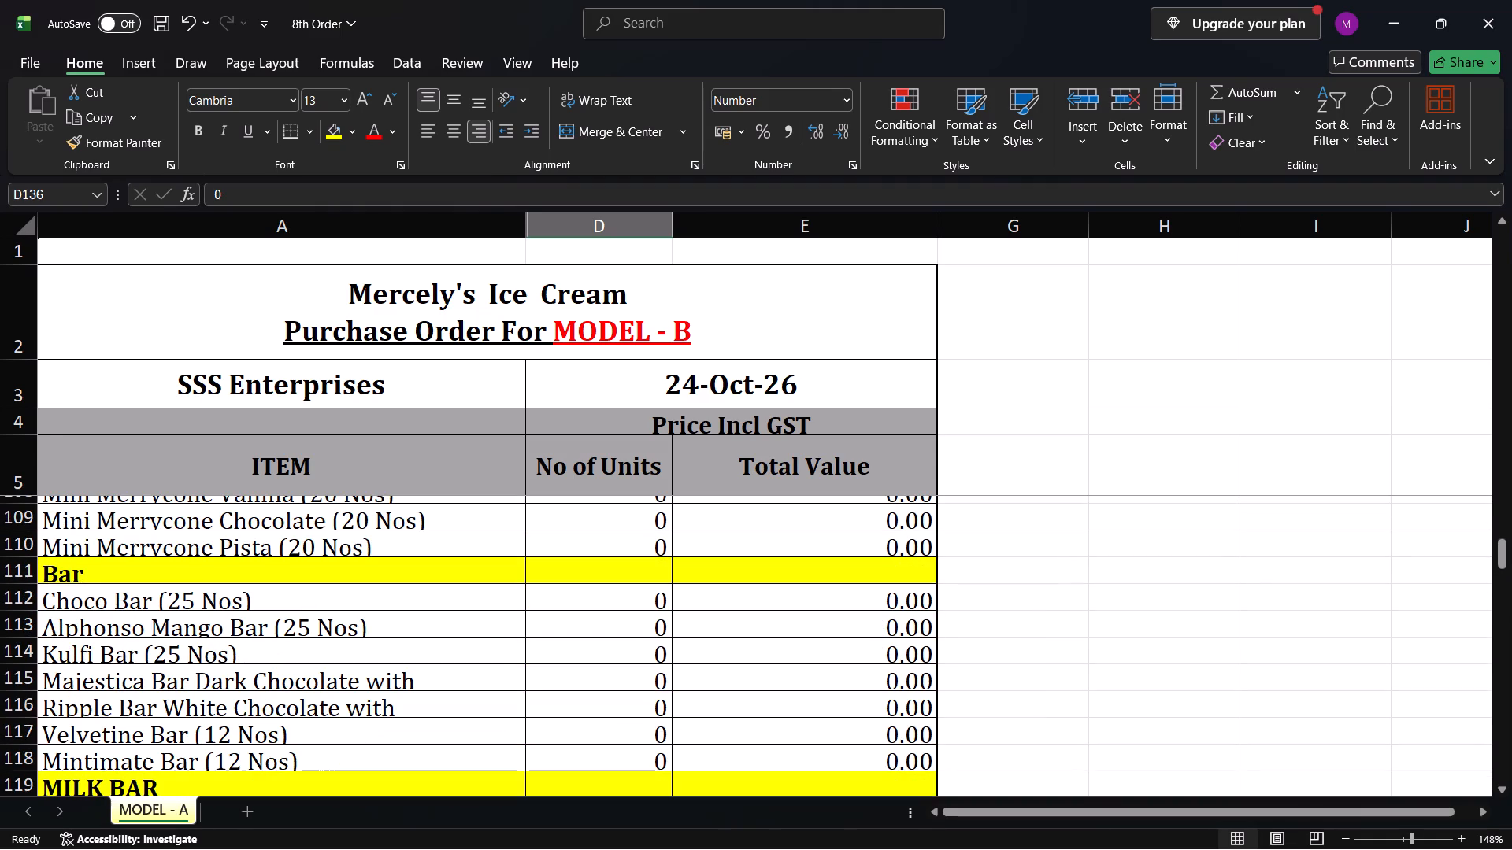
pyautogui.scroll(2, 459, 601)
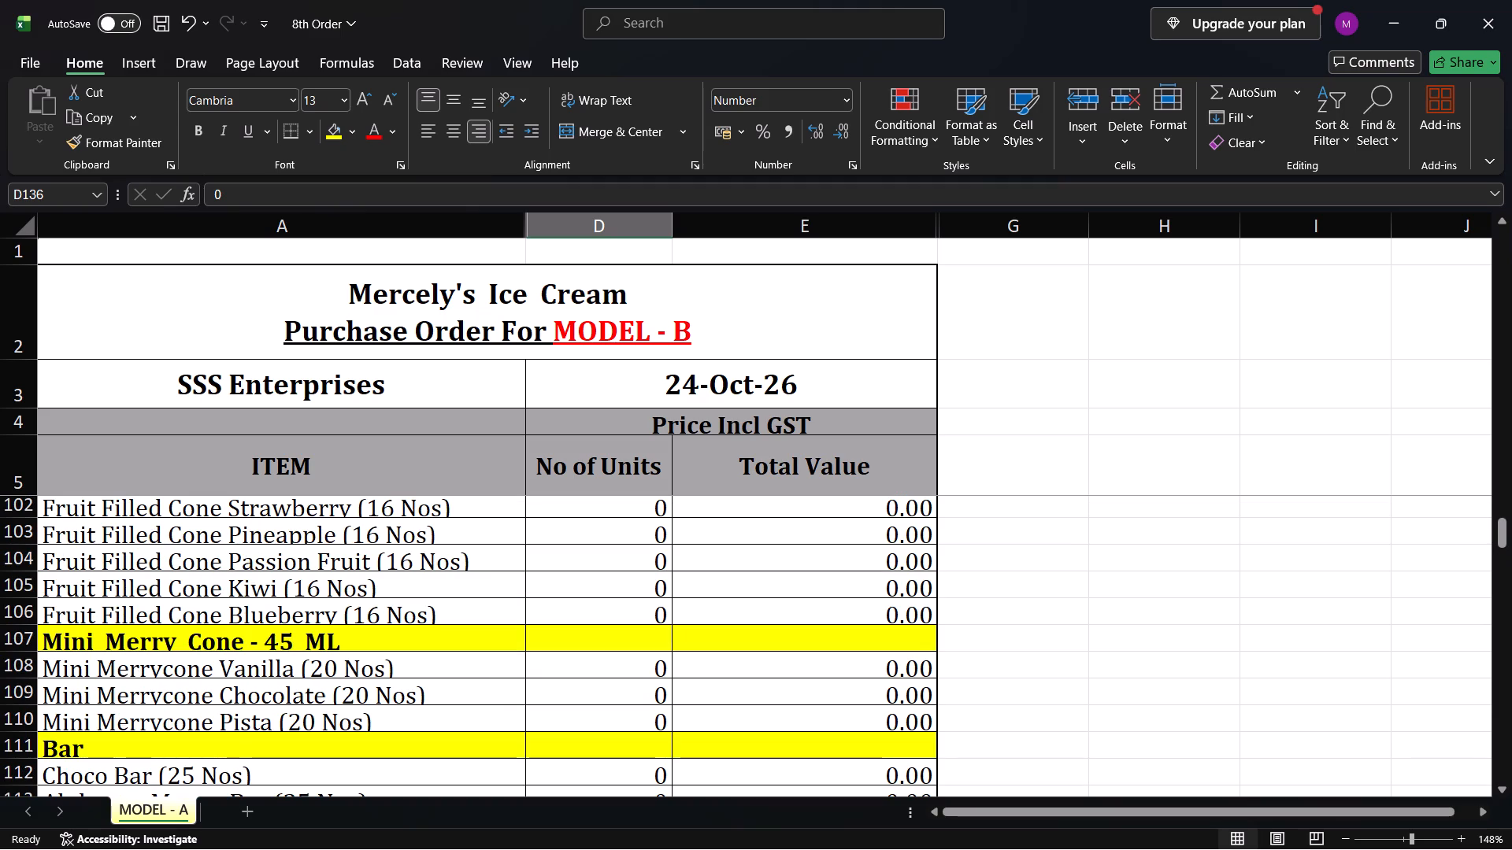
pyautogui.scroll(2, 459, 601)
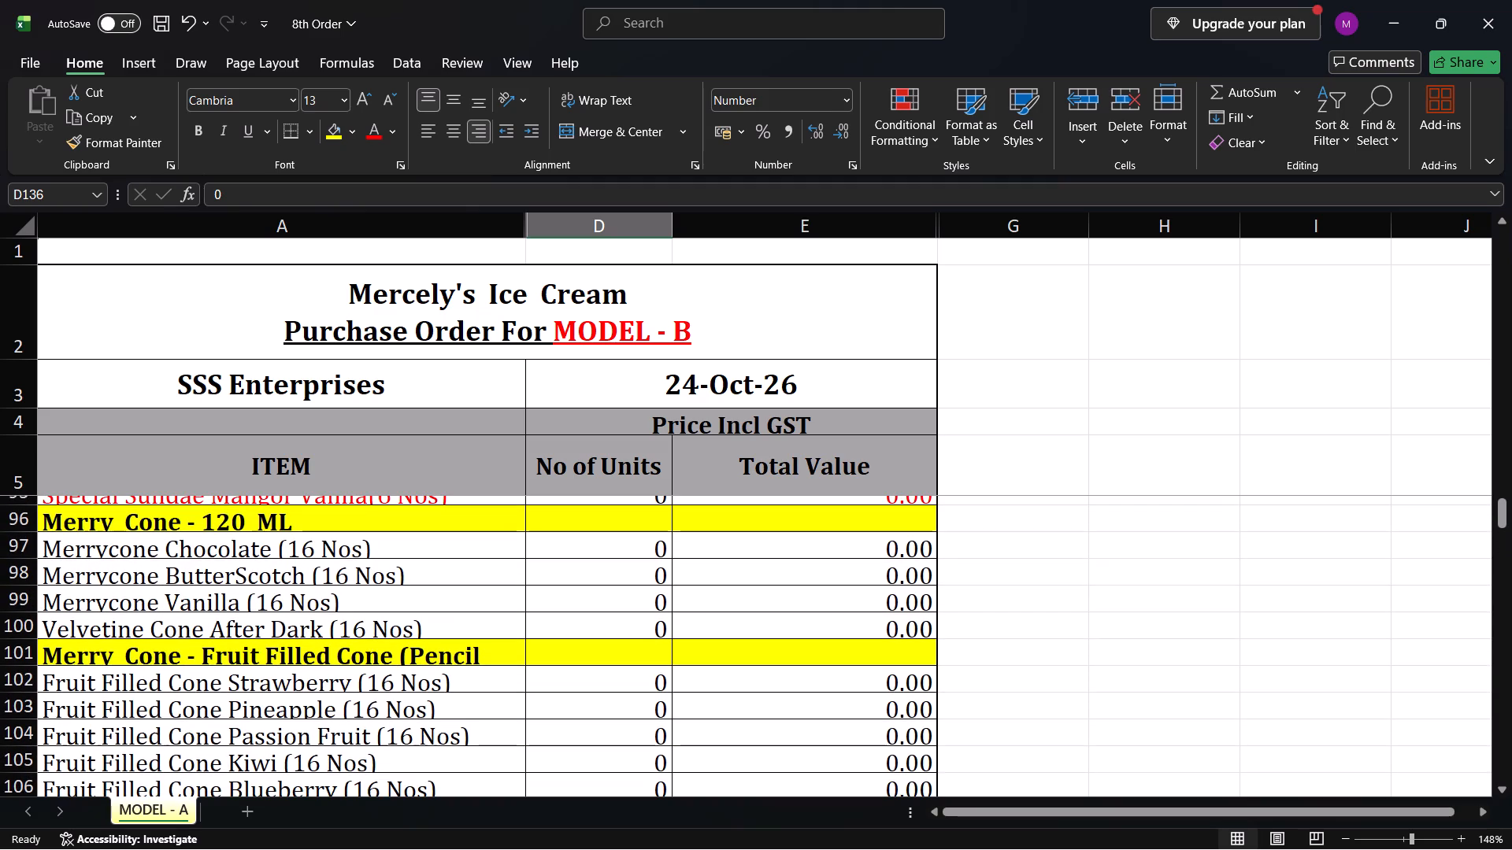
pyautogui.scroll(1, 459, 601)
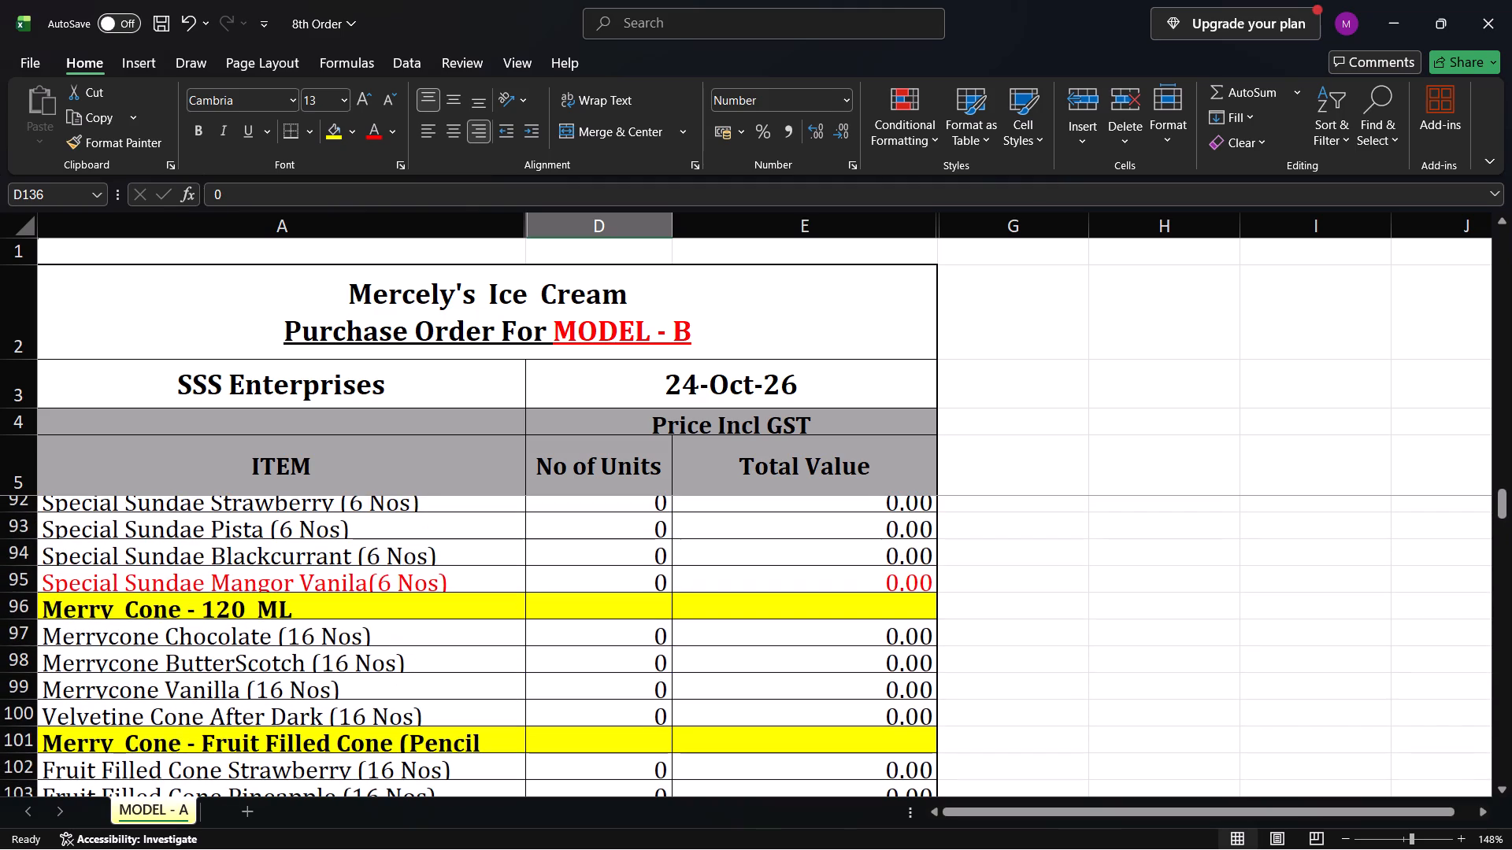
pyautogui.scroll(2, 459, 601)
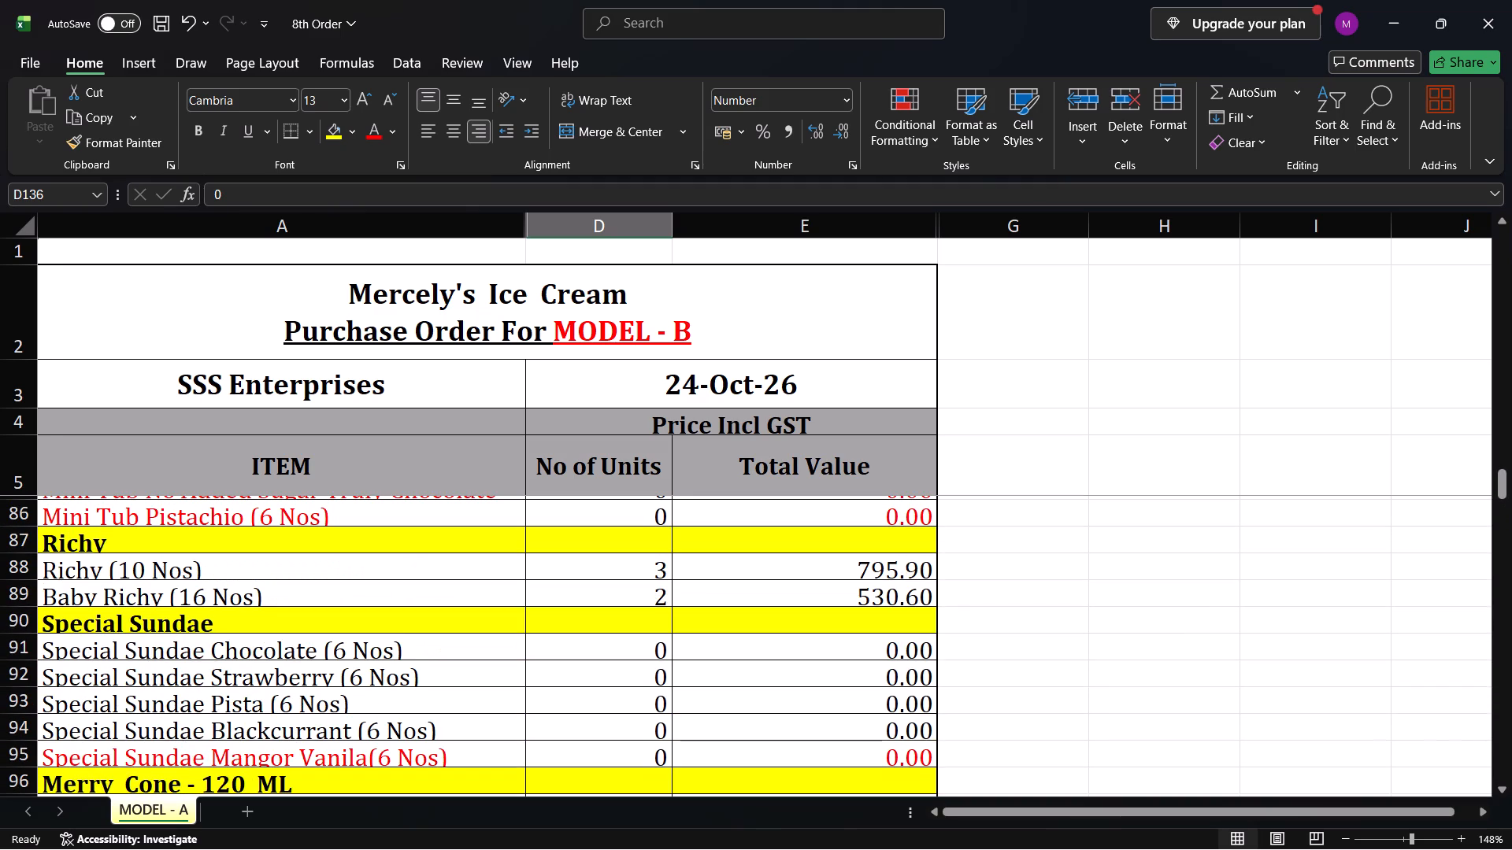
pyautogui.scroll(3, 459, 601)
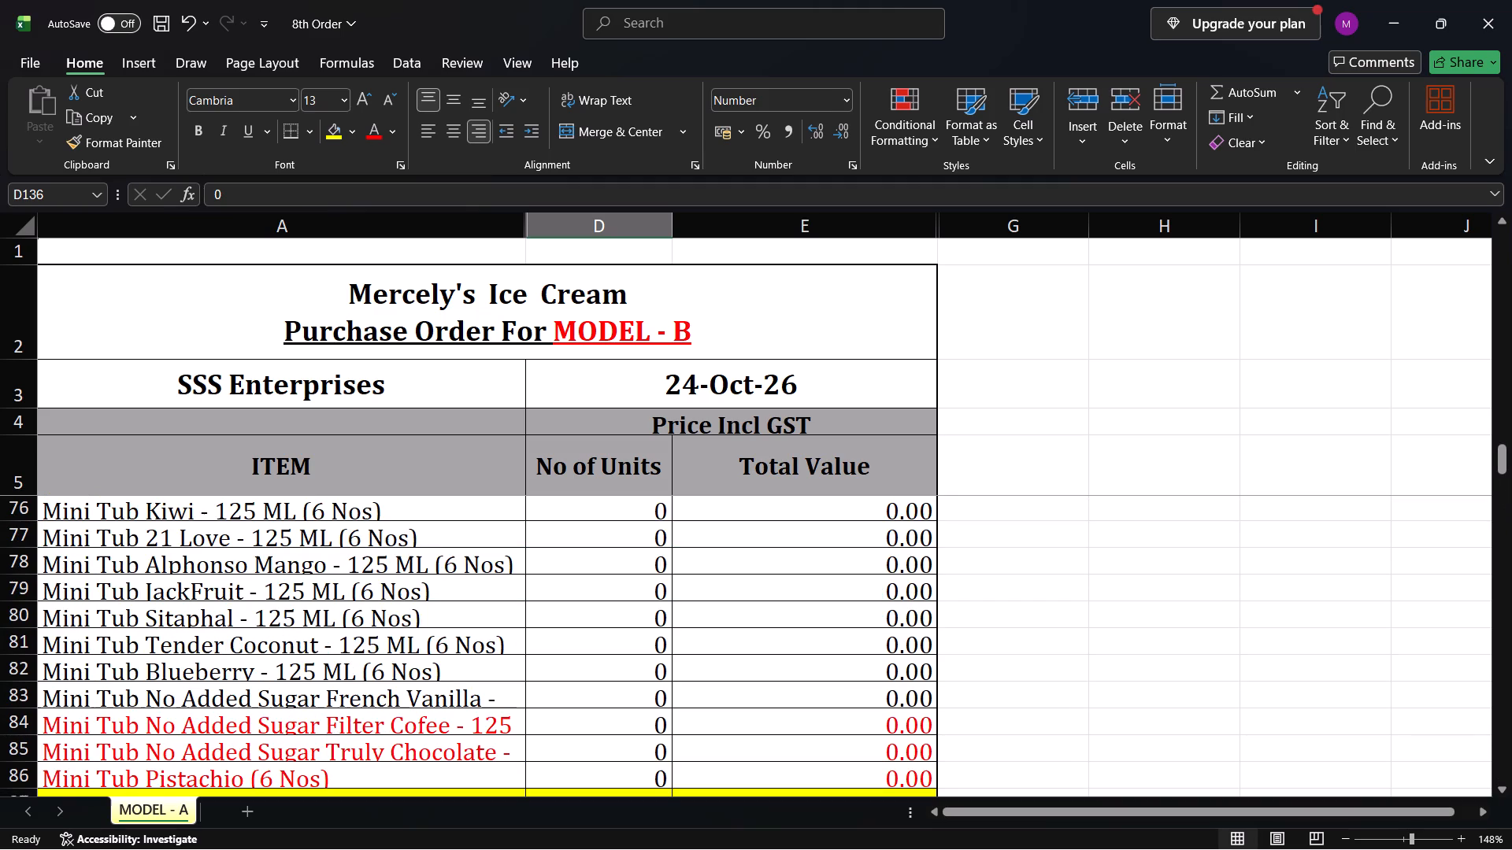
pyautogui.scroll(3, 459, 601)
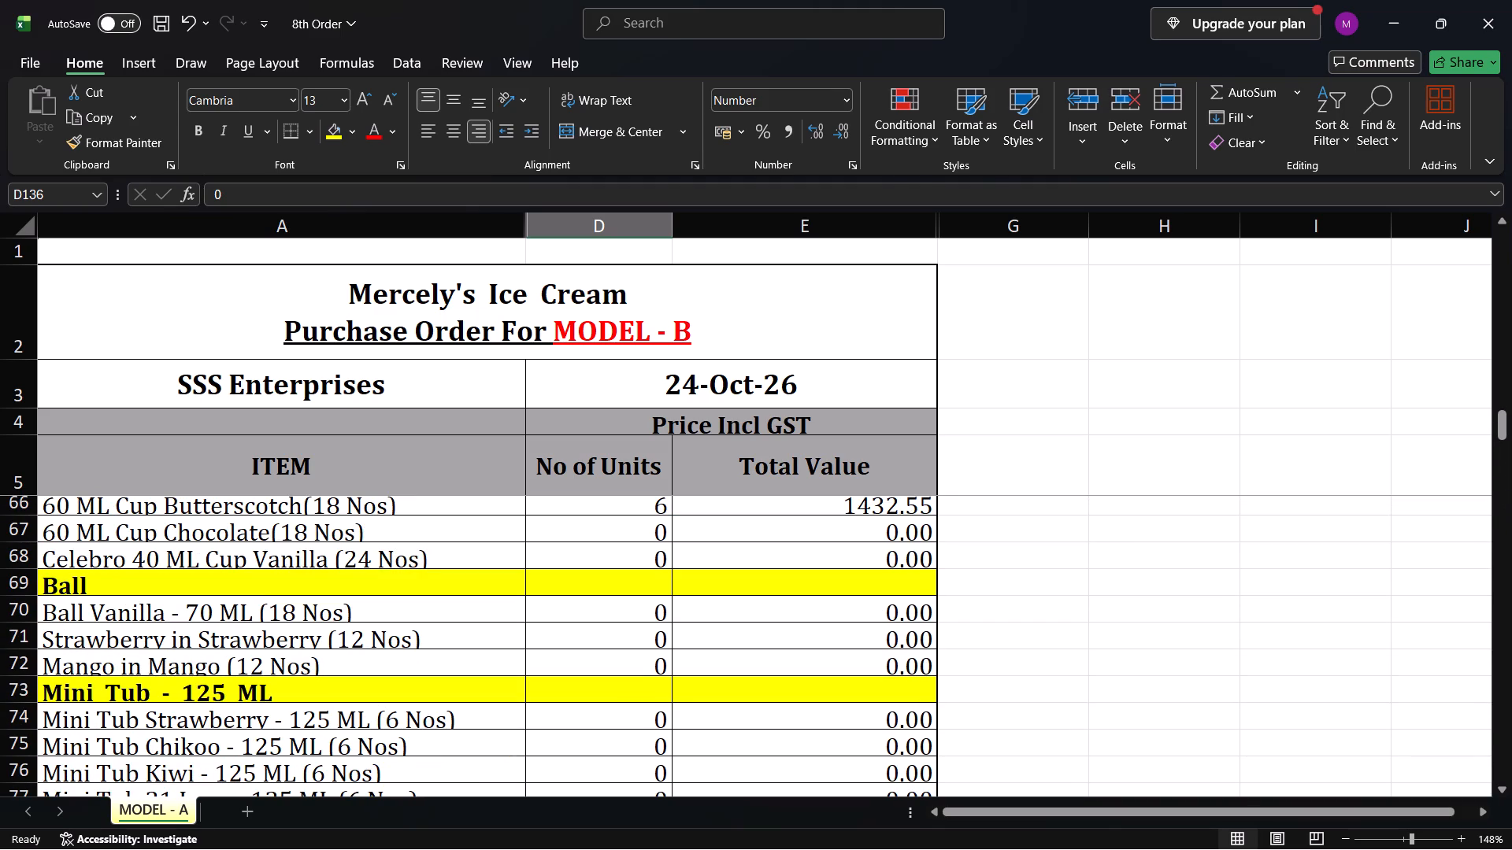
pyautogui.scroll(-2, 459, 601)
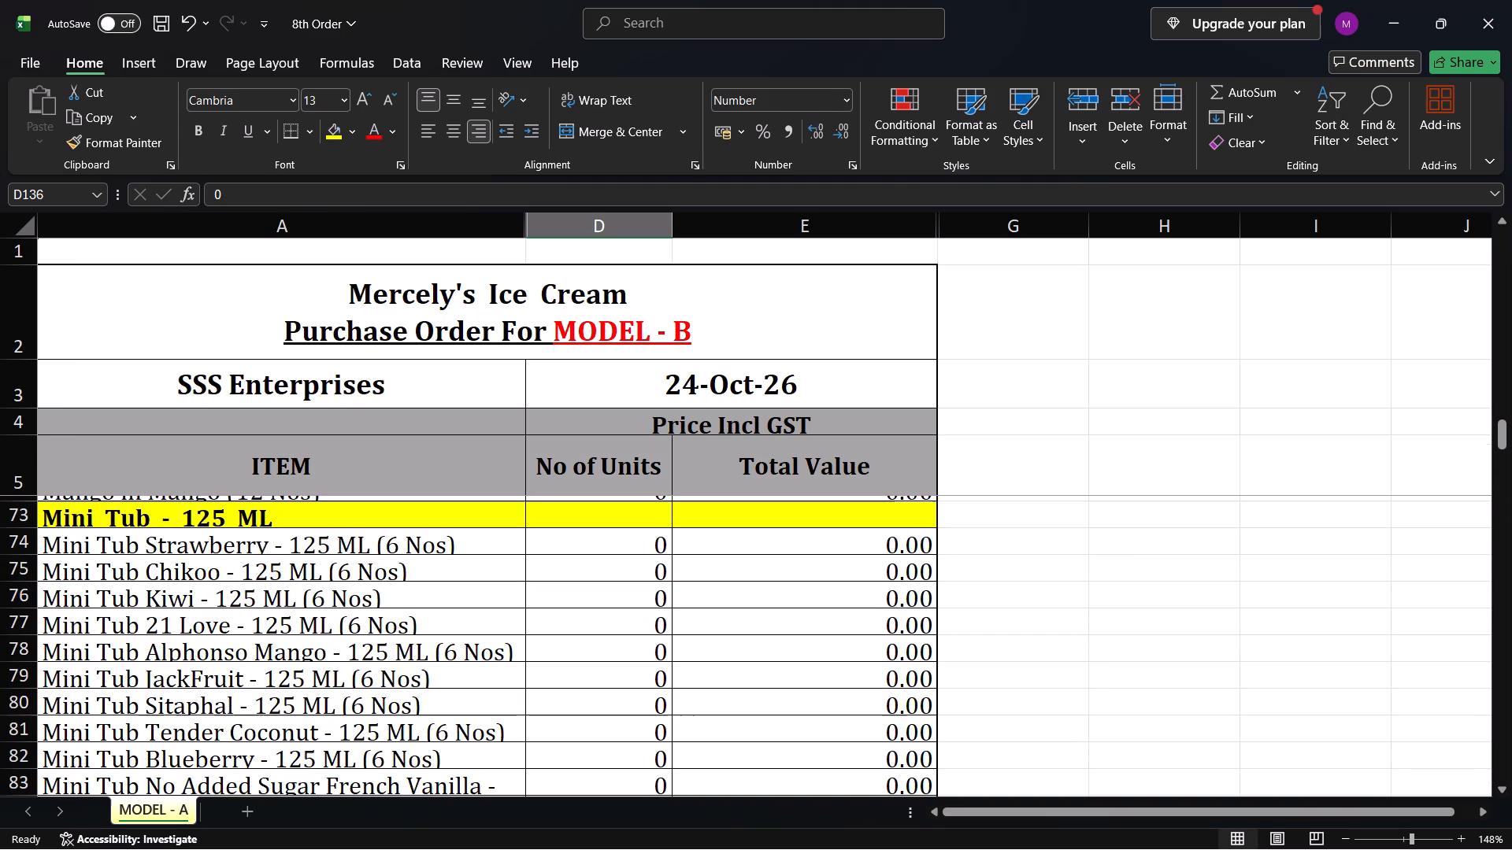
pyautogui.scroll(4, 459, 601)
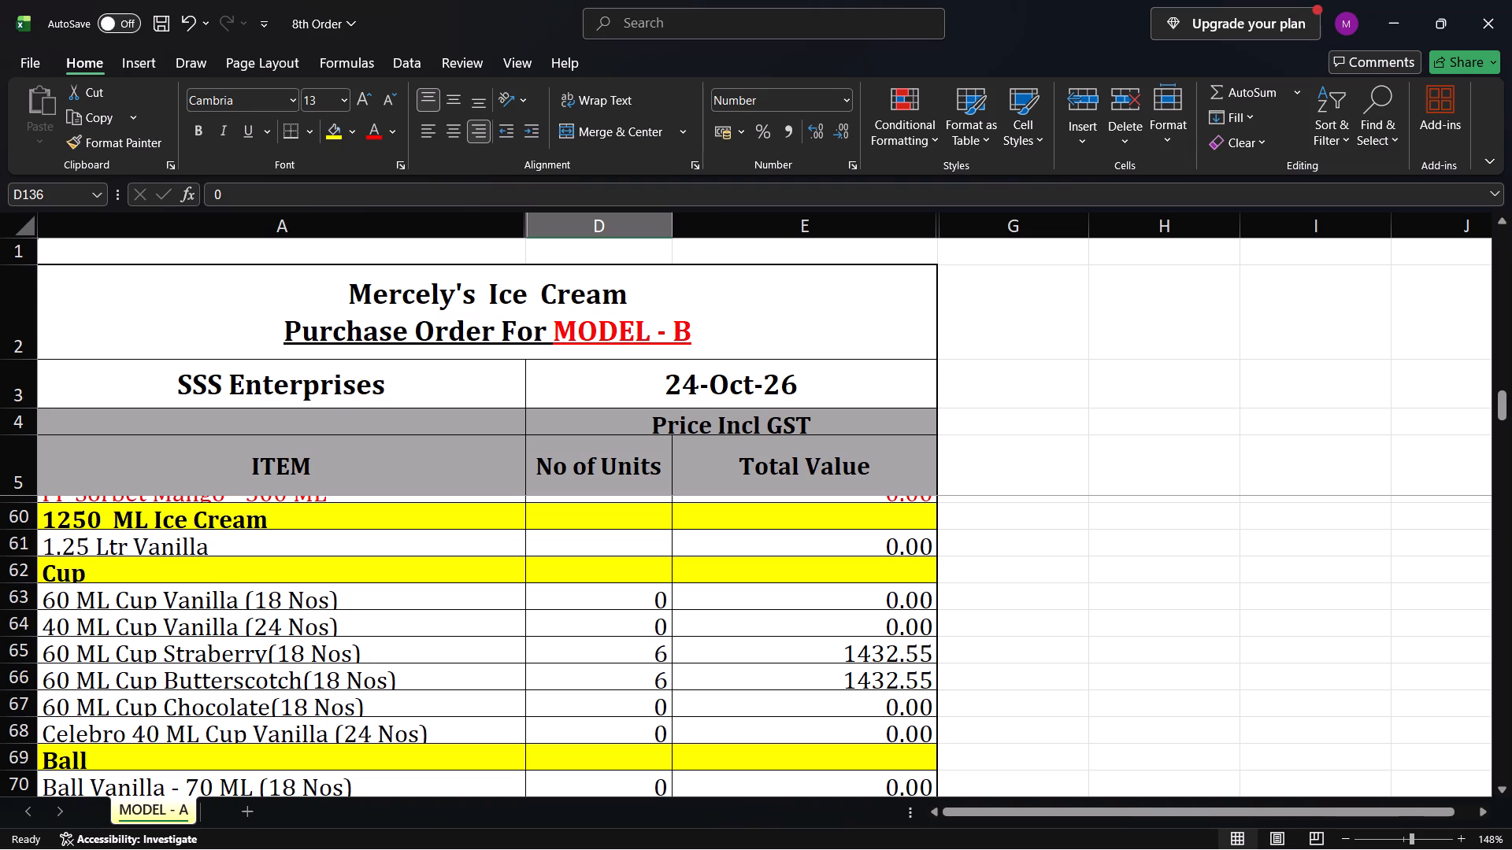
pyautogui.click(621, 660)
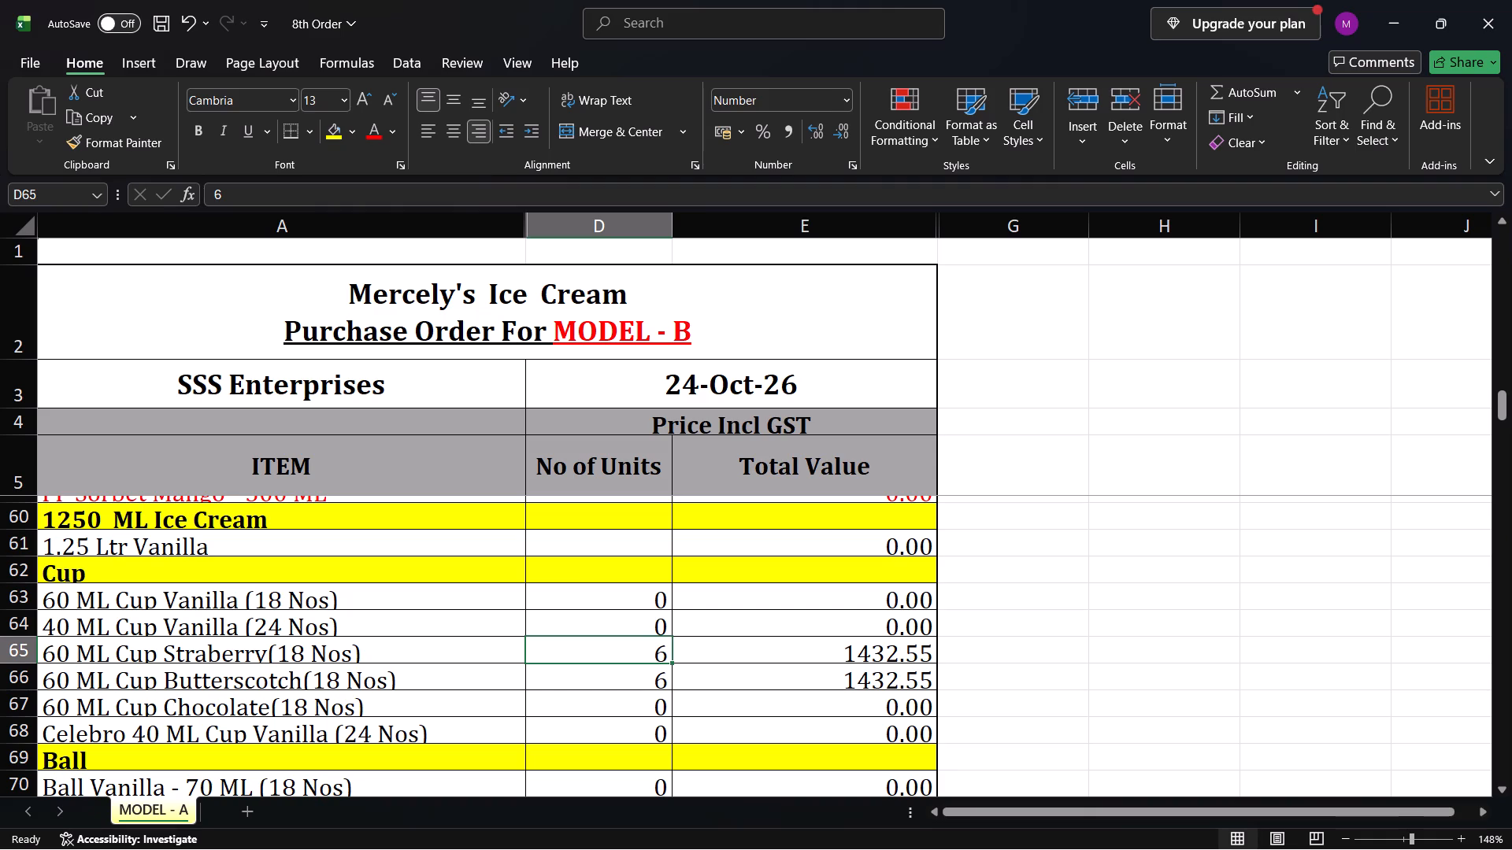
pyautogui.press('2')
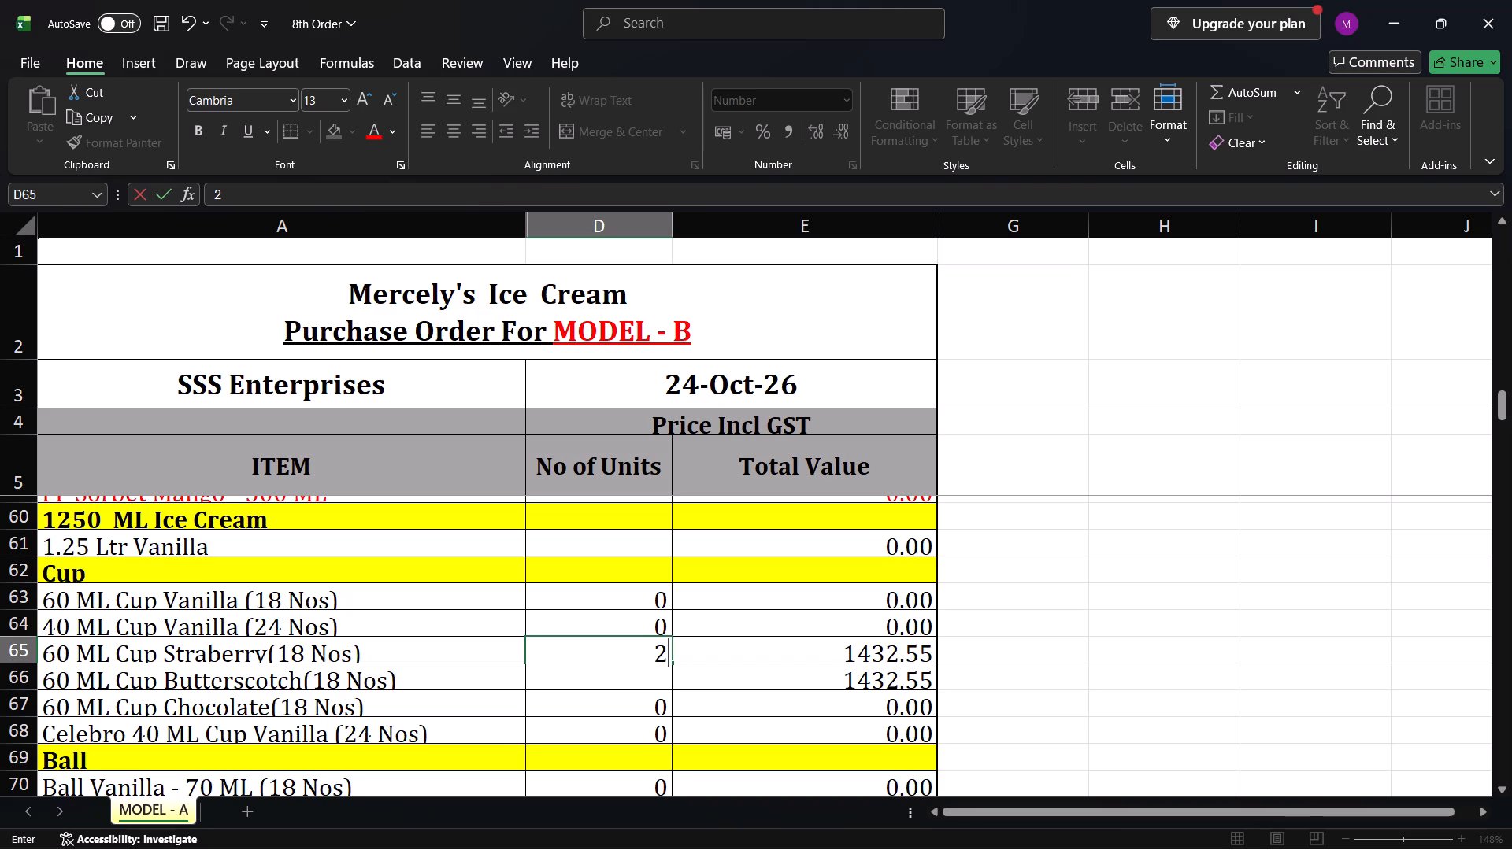
# Set the number of units to 1 for Mini Tub Alphonso Mango - 125 ML (6 Nos).
pyautogui.scroll(-4, 510, 754)
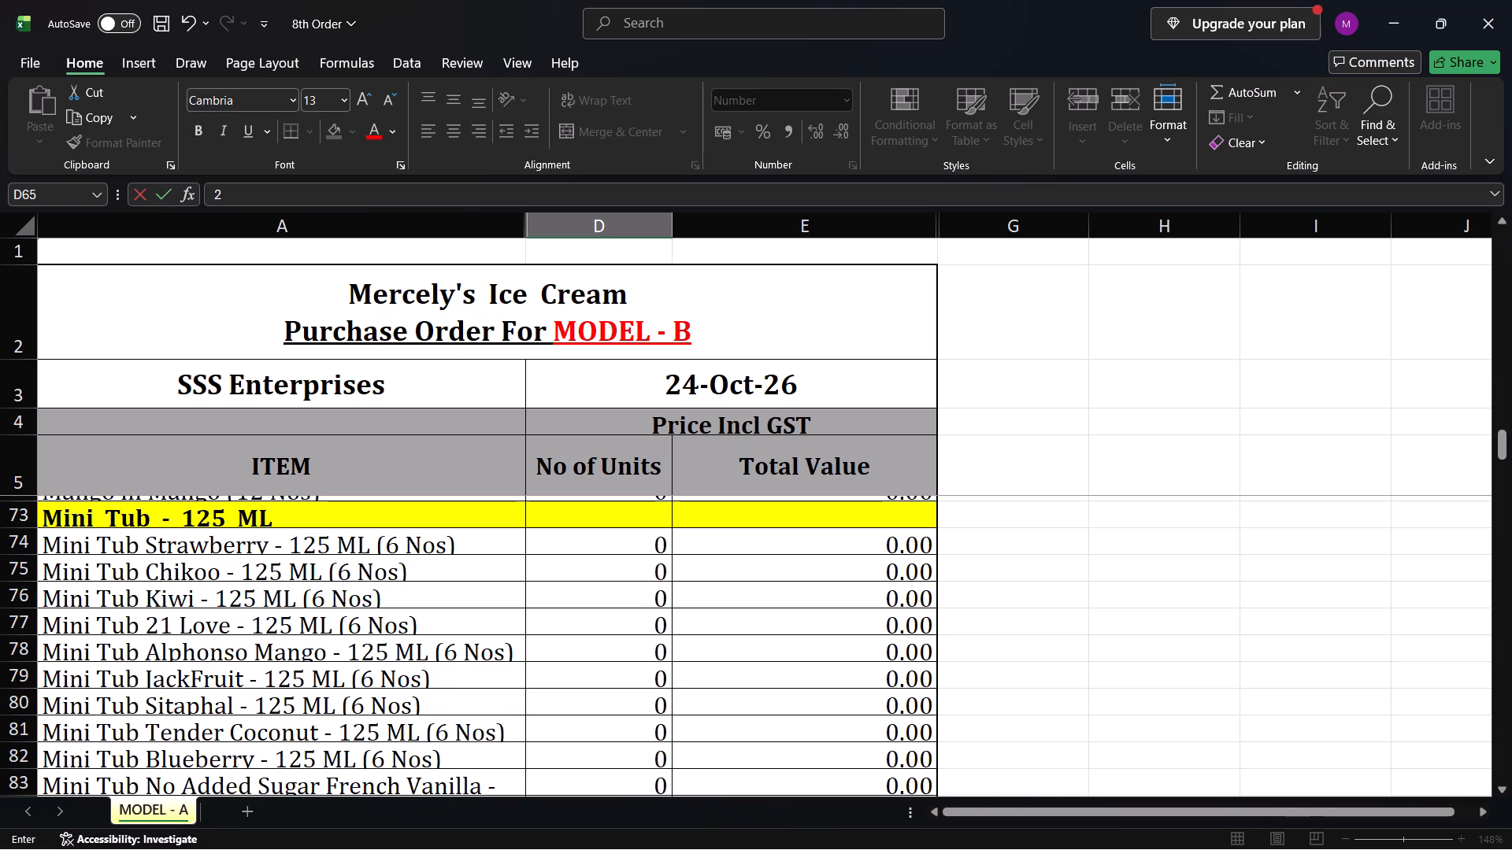
pyautogui.click(589, 649)
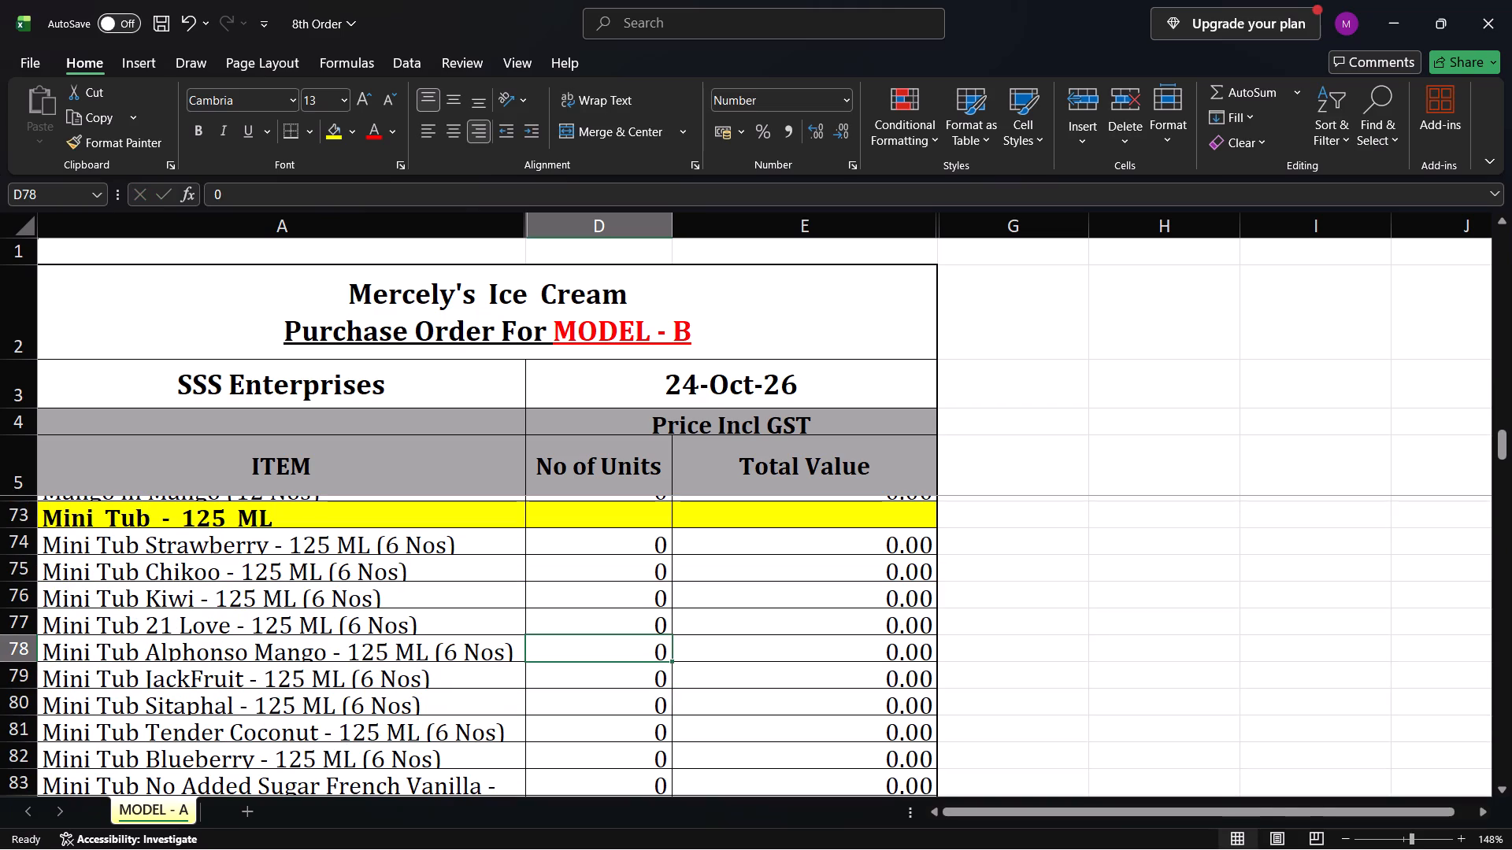
pyautogui.press('1')
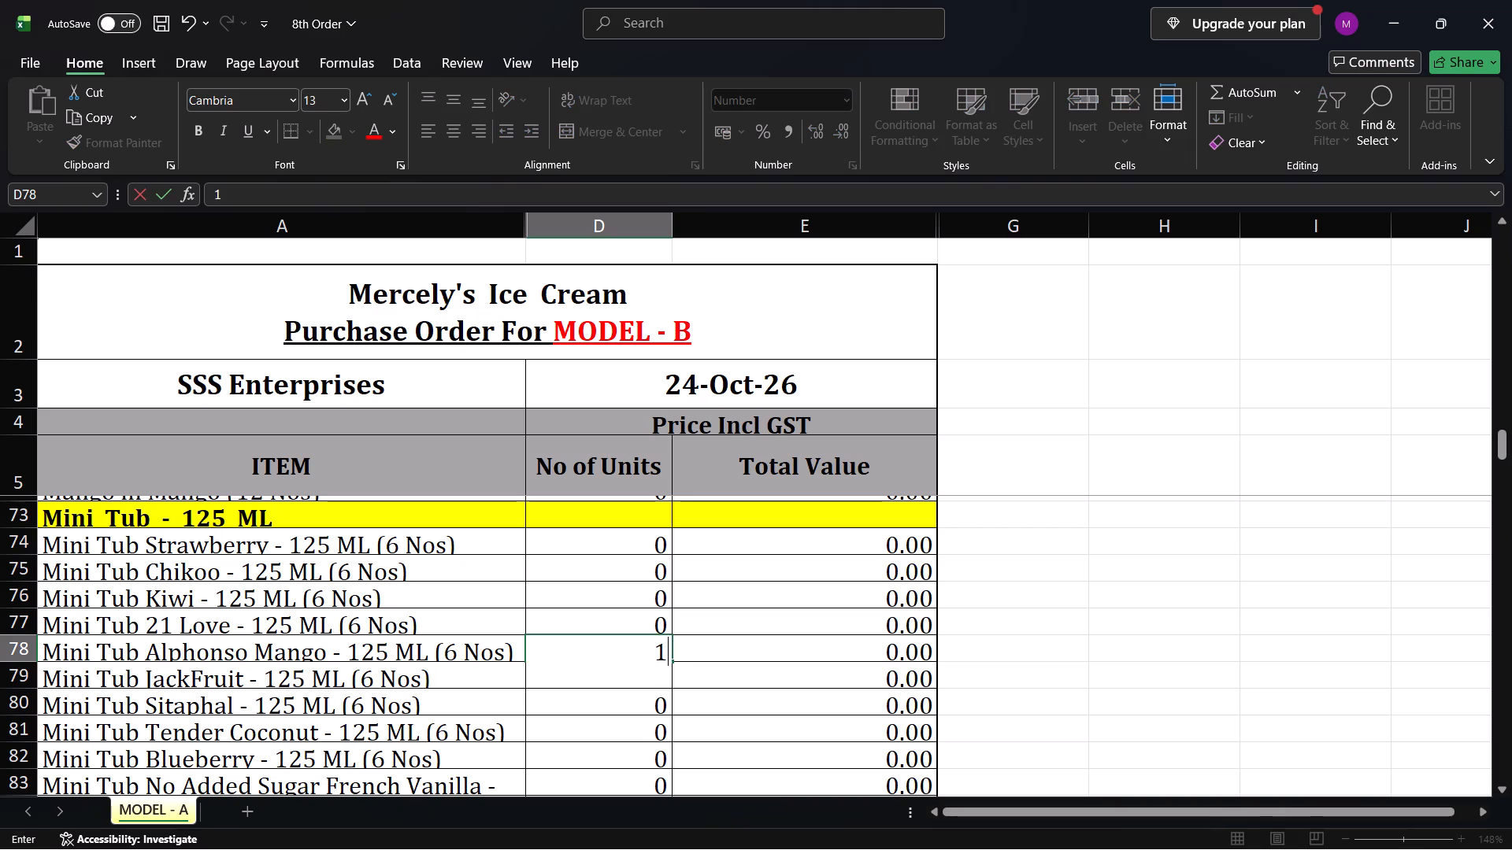
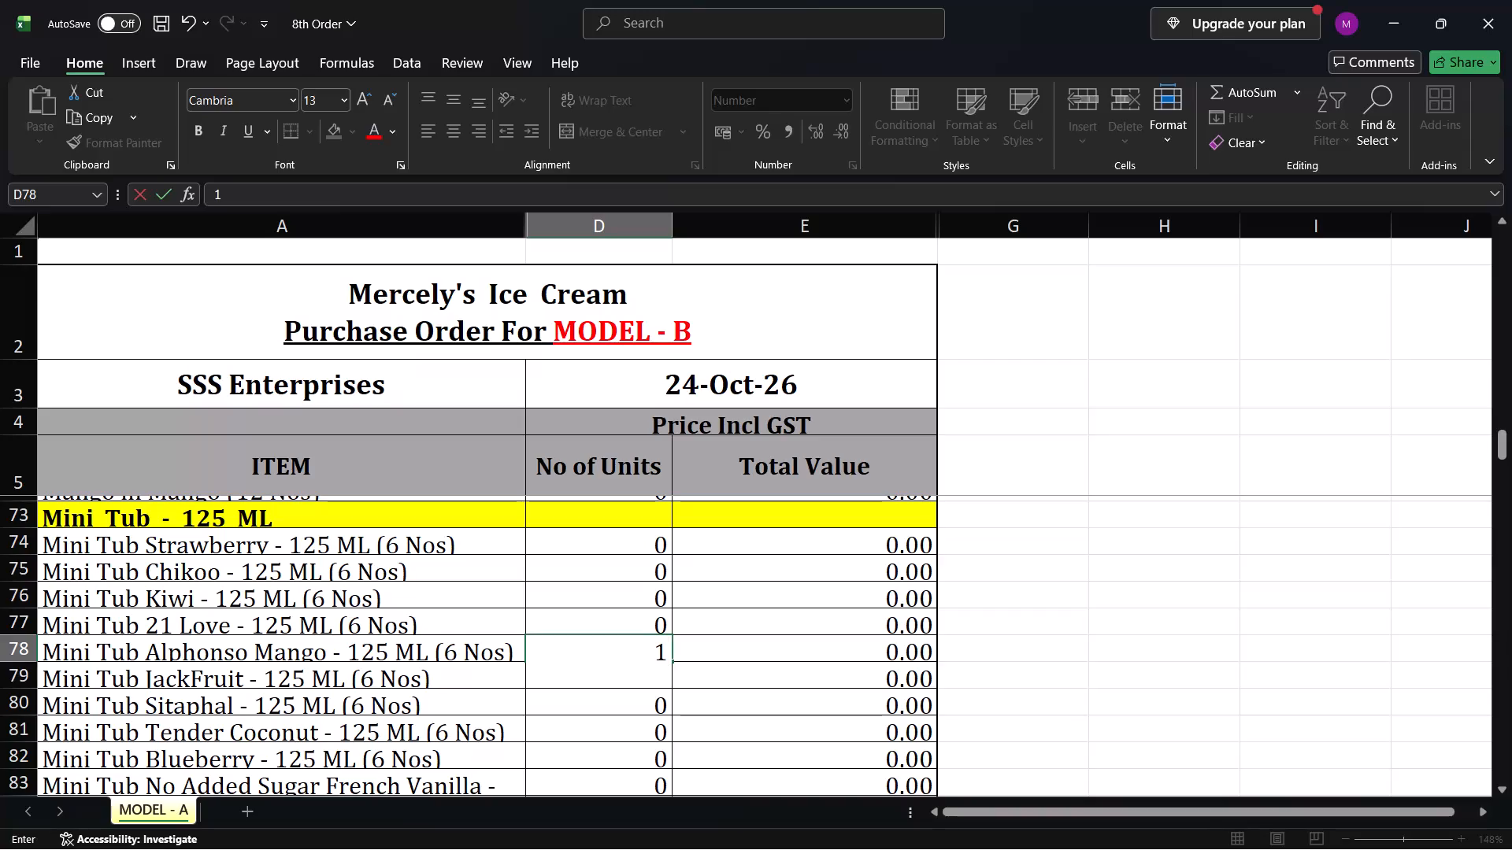
# Set the number of units to 1 each for Mini Tub Kiwi and Mini Tub Strawberry - 125 ML (6 Nos).
pyautogui.click(604, 594)
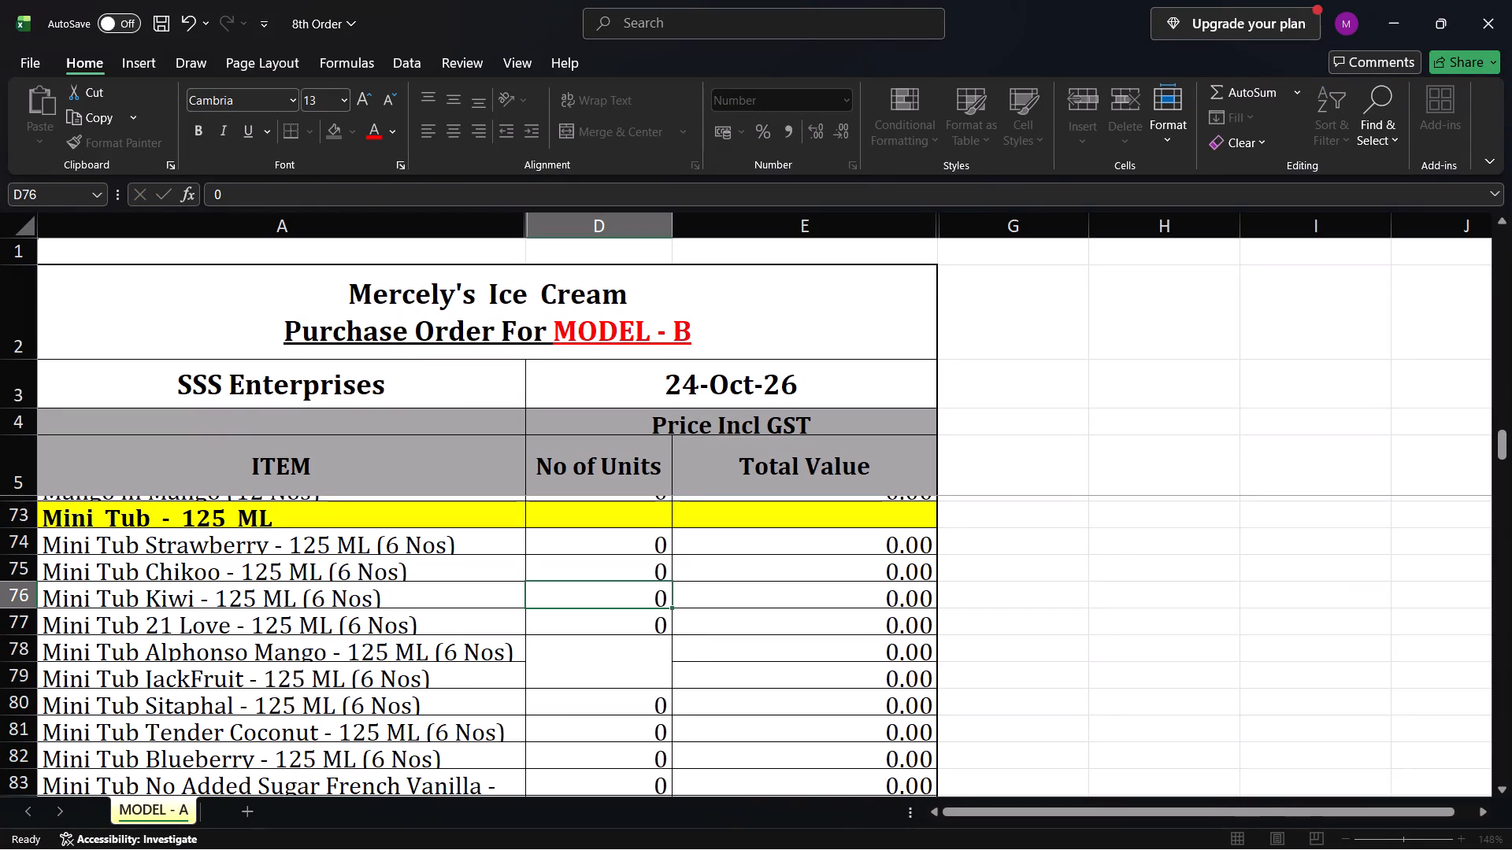
pyautogui.press('1')
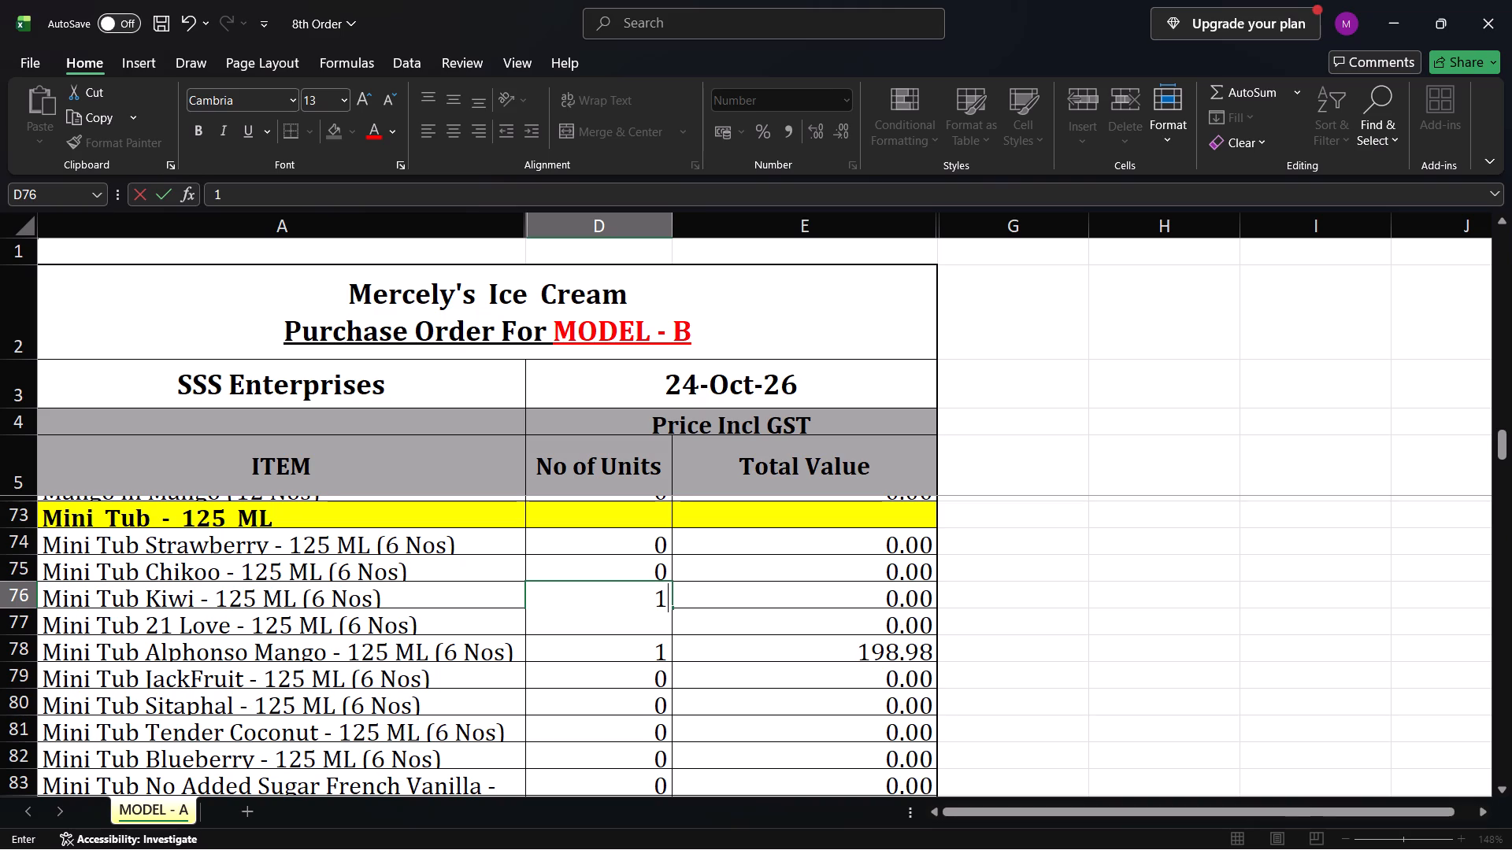
pyautogui.click(596, 543)
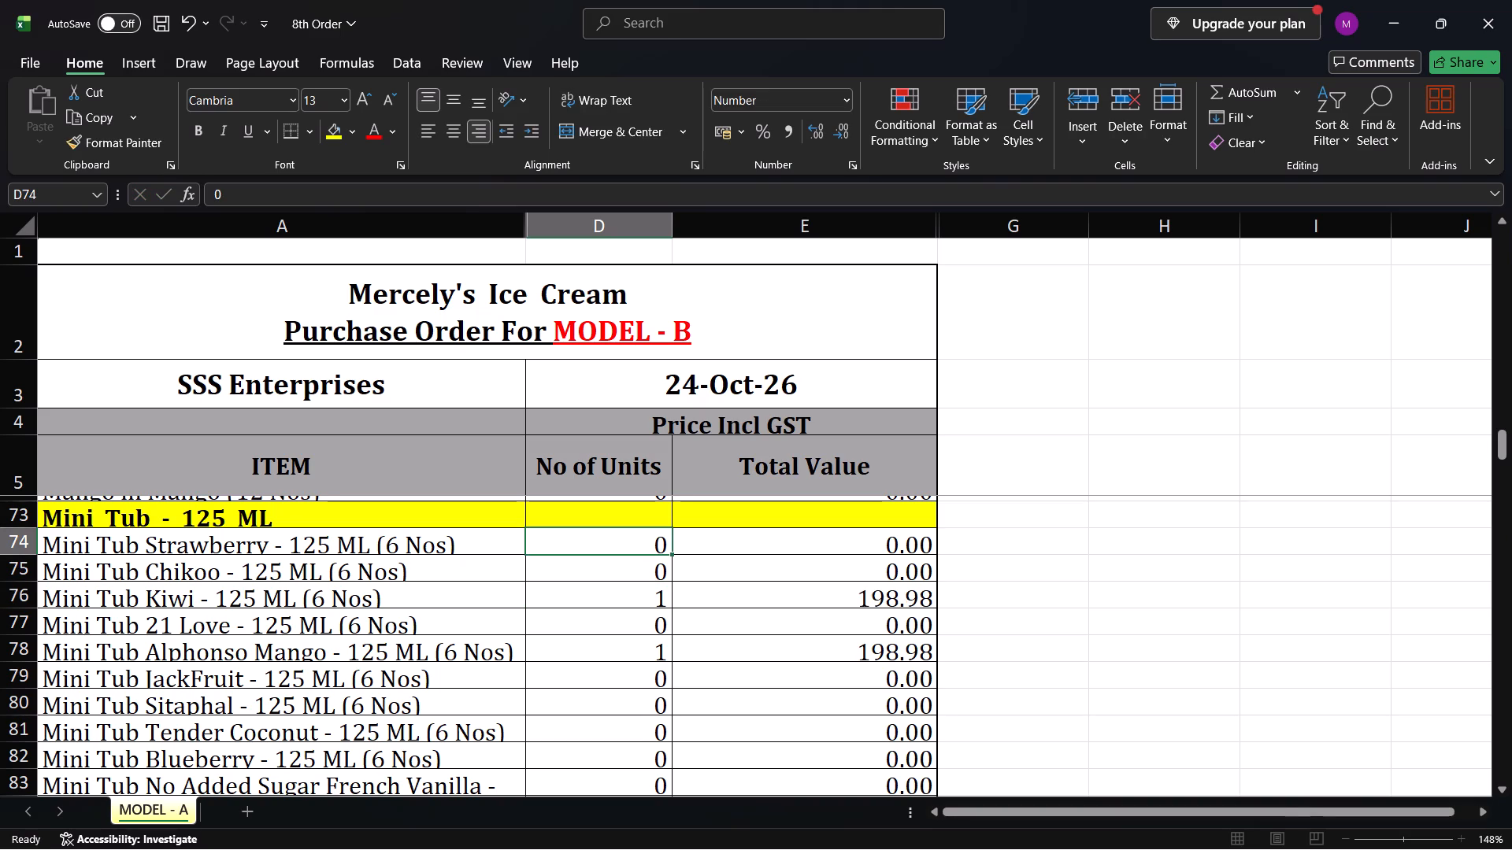
pyautogui.press('1')
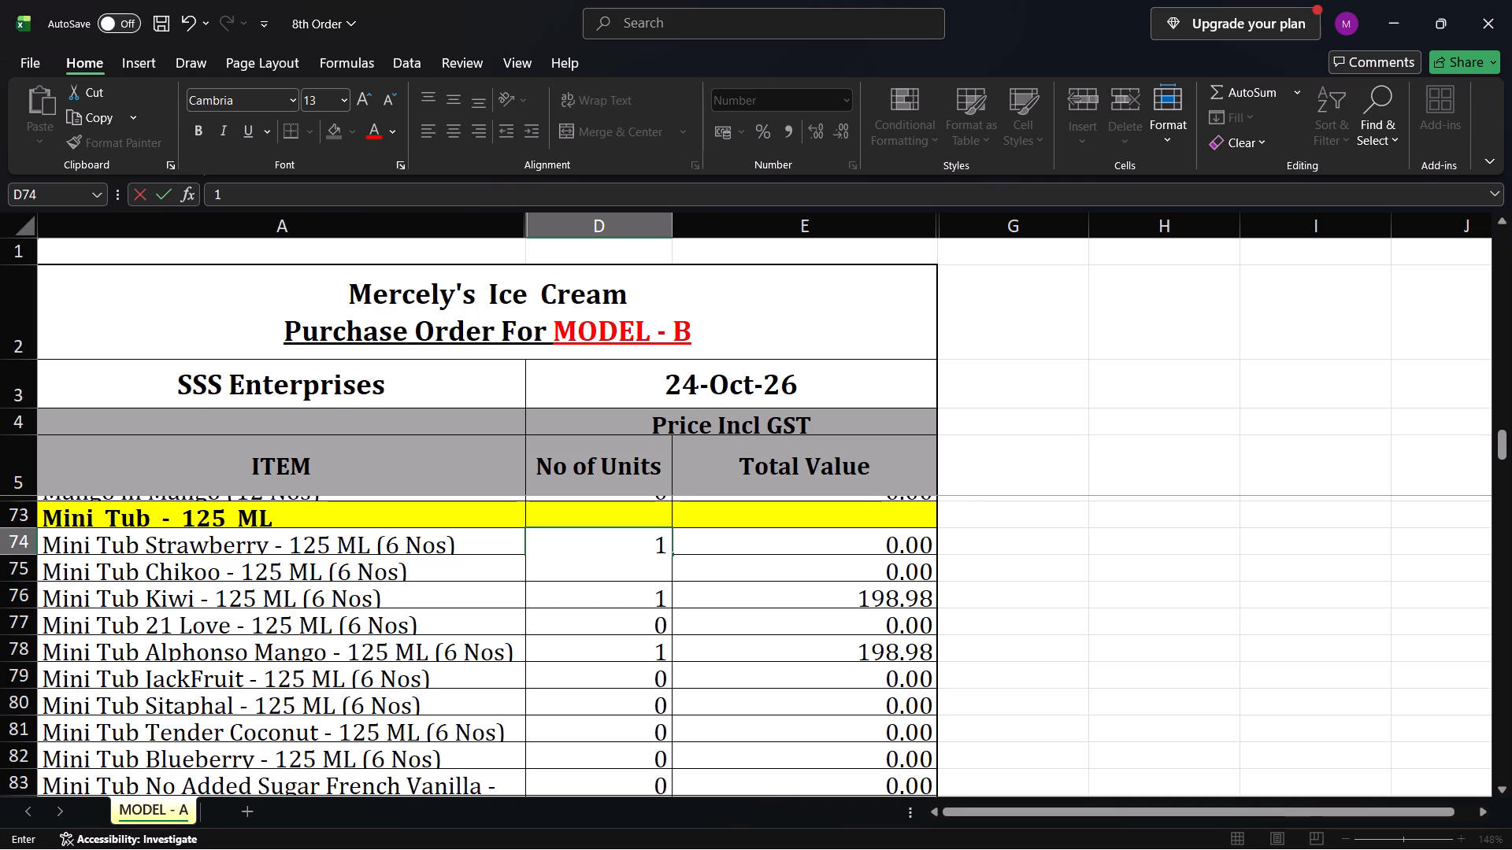
# Set the number of units to 2 for Mini Tub No Added Sugar Truly Chocolate and 1 for No Added Sugar Filter Cofee.
pyautogui.scroll(-2, 351, 680)
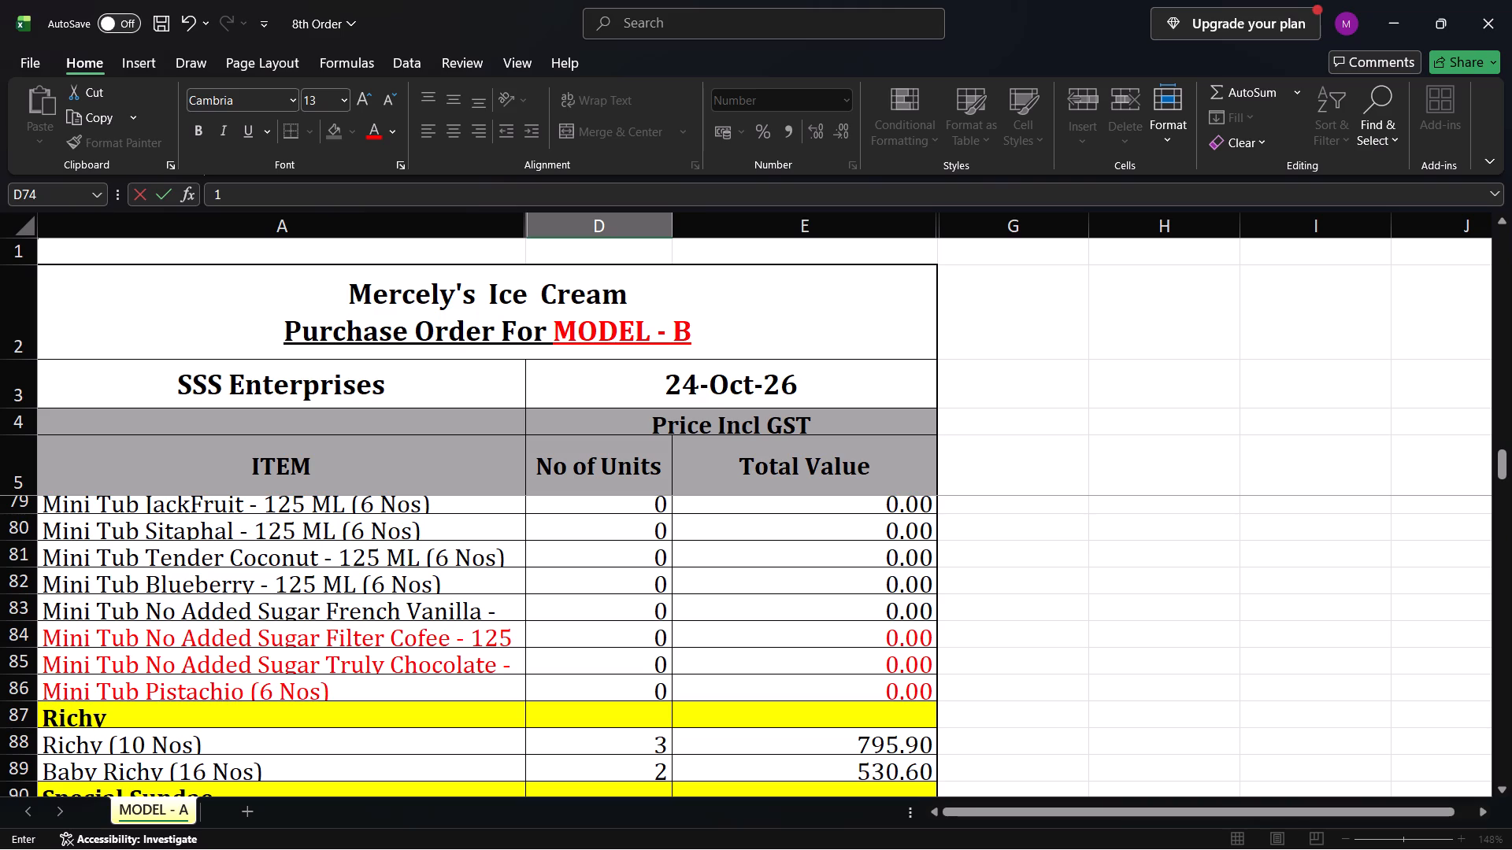
pyautogui.scroll(3, 569, 664)
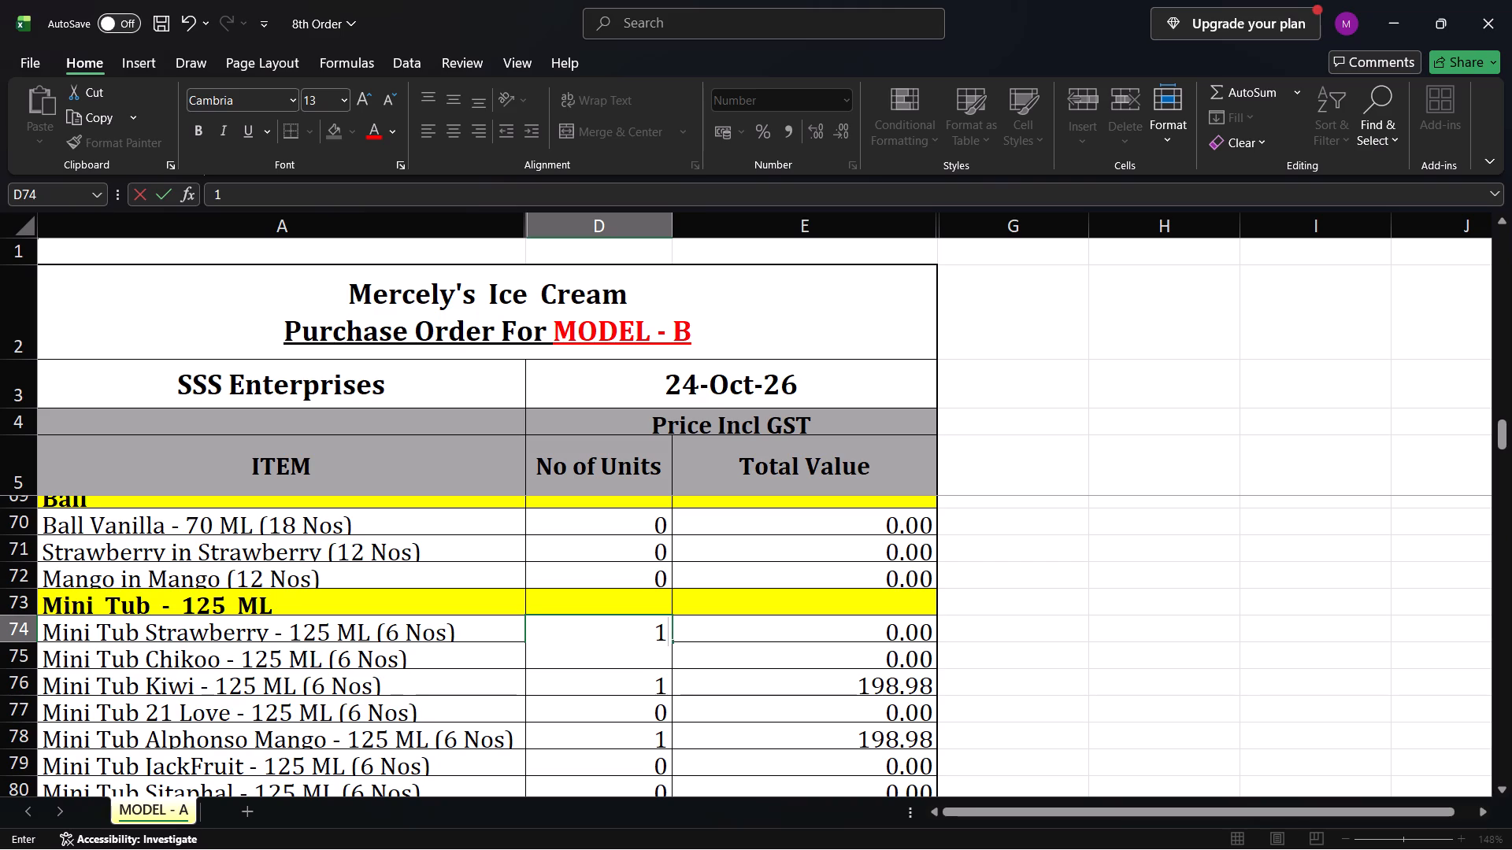
pyautogui.scroll(-3, 569, 664)
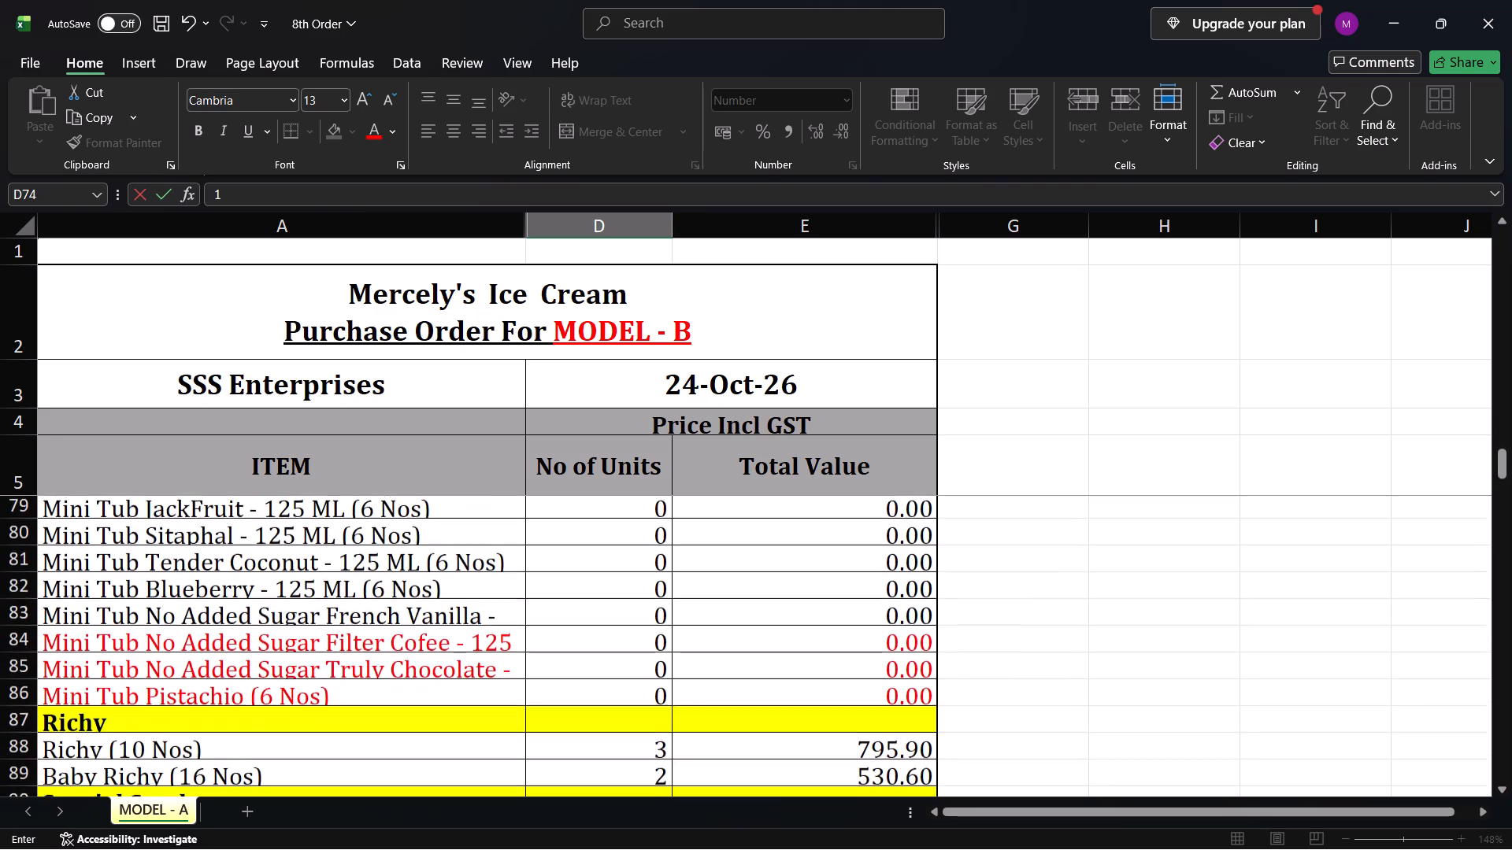
pyautogui.click(634, 662)
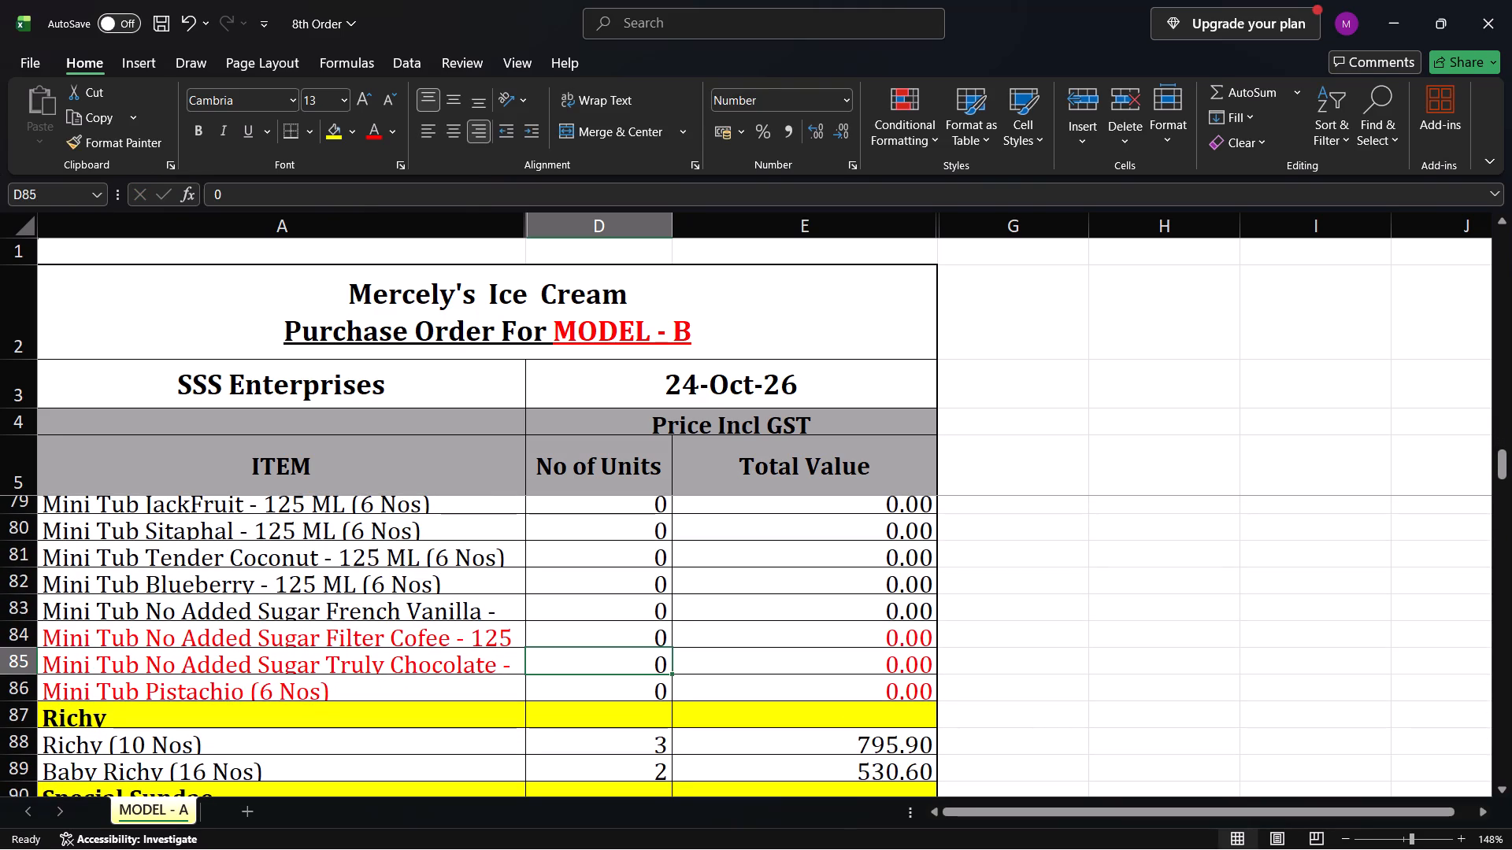
pyautogui.press('2')
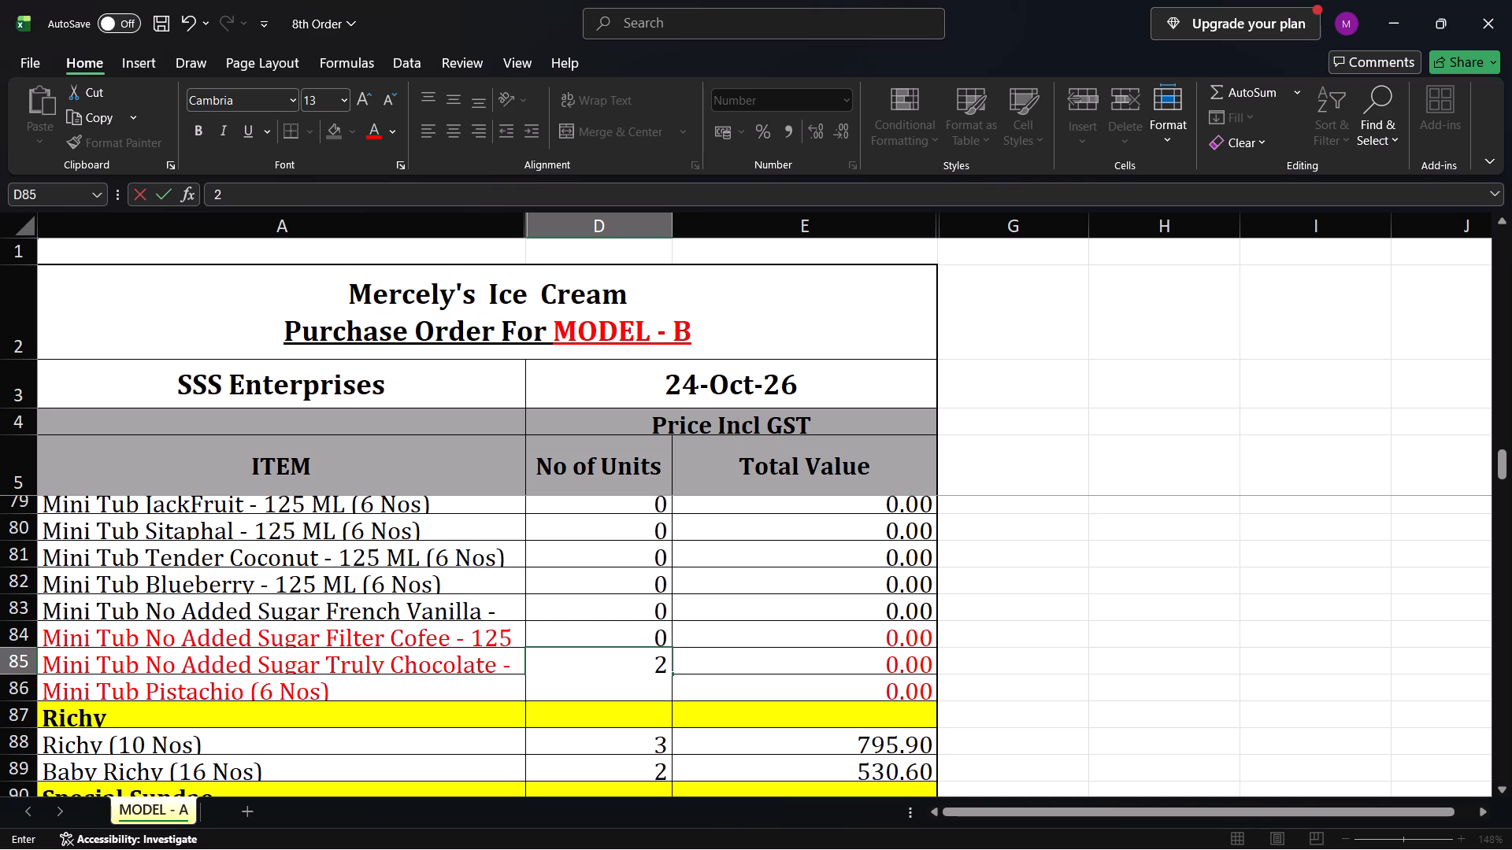
pyautogui.click(621, 630)
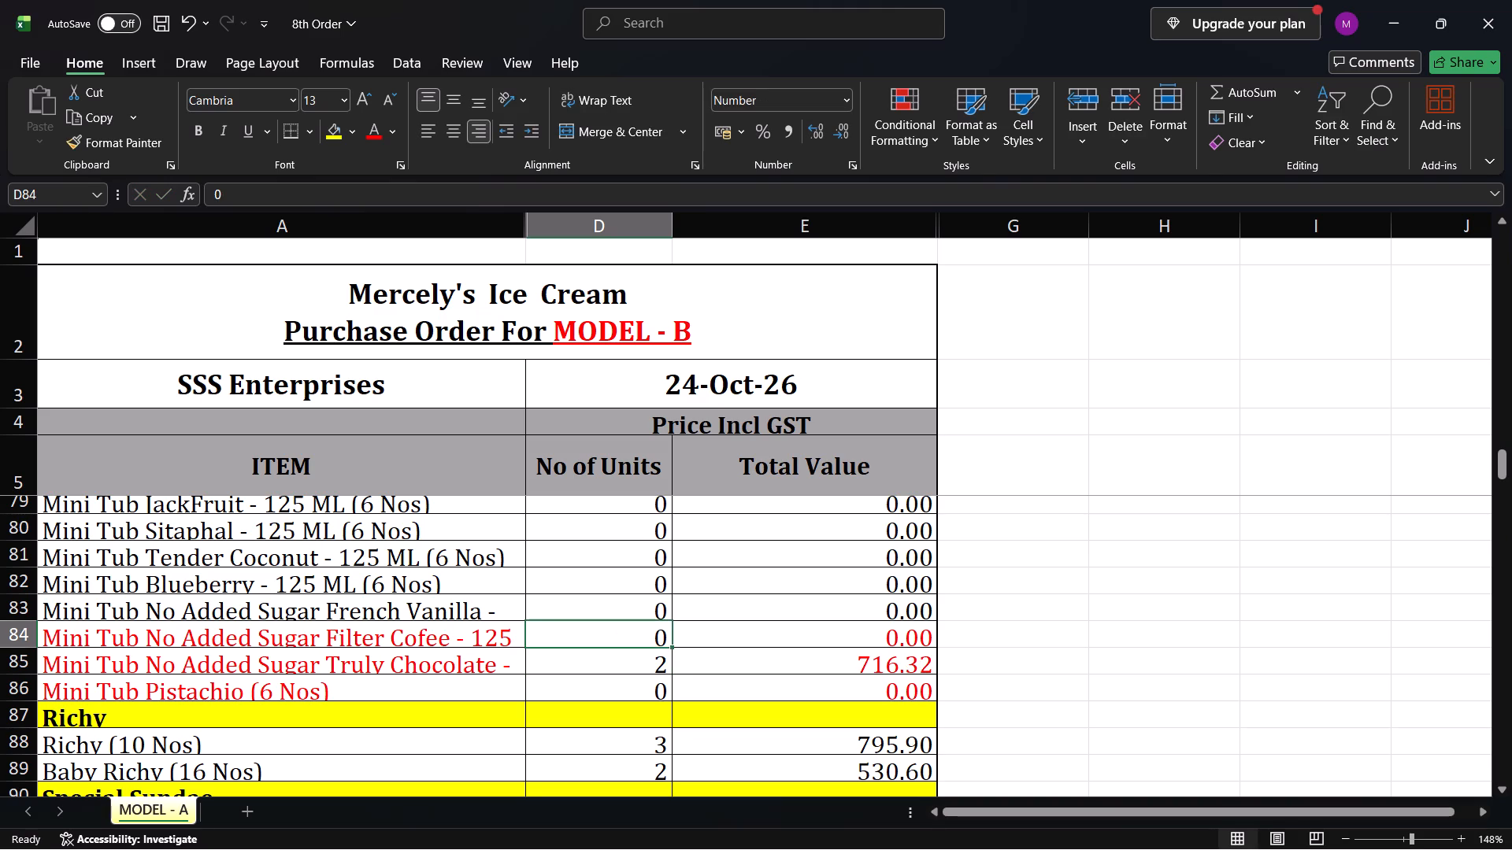
pyautogui.press('1')
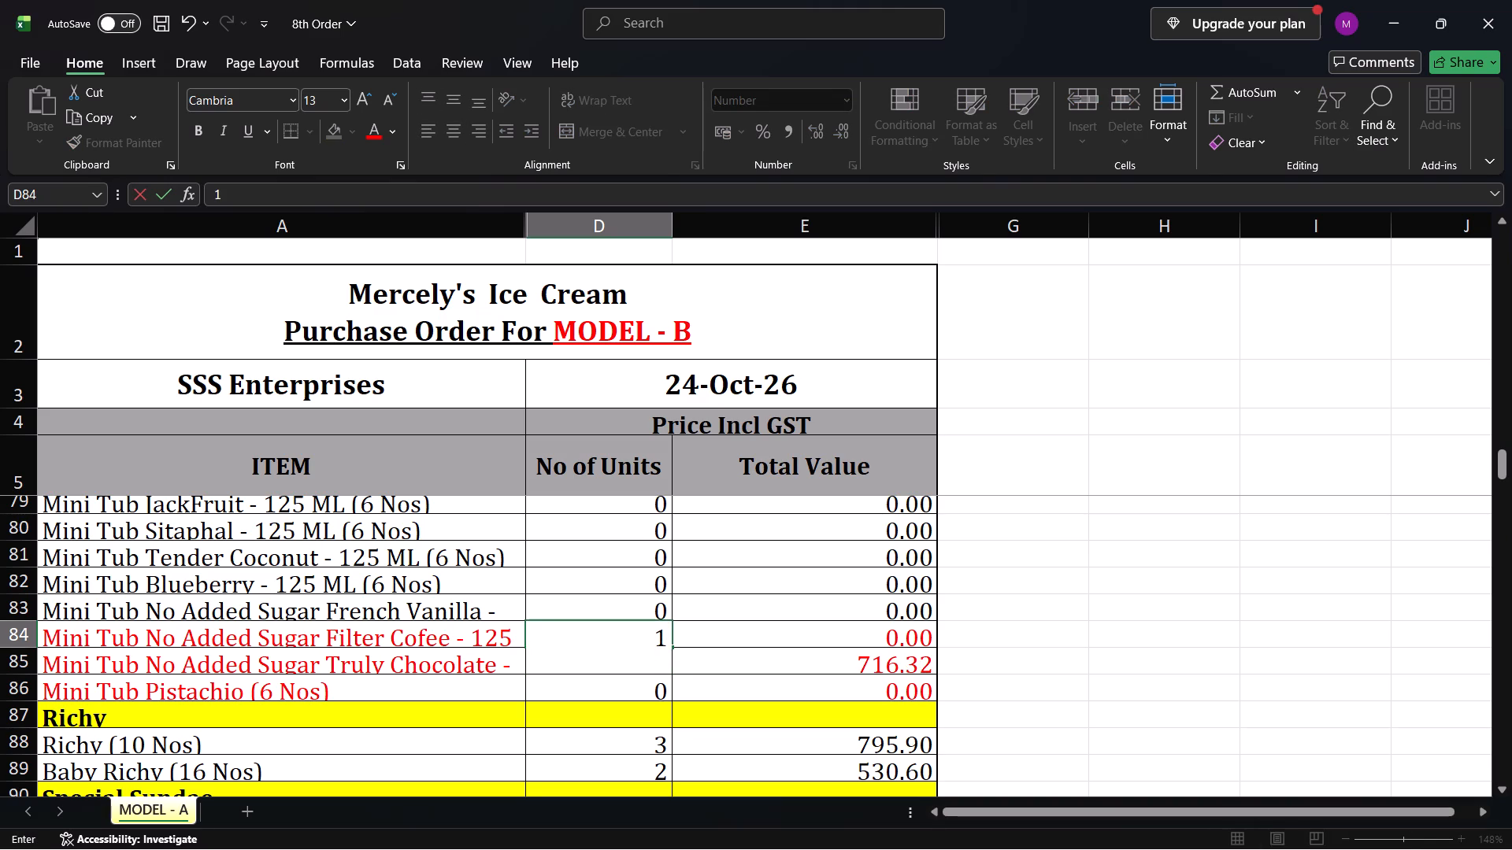
# Set the number of units to 1 for Mini Tub Pistachio (6 Nos).
pyautogui.click(639, 686)
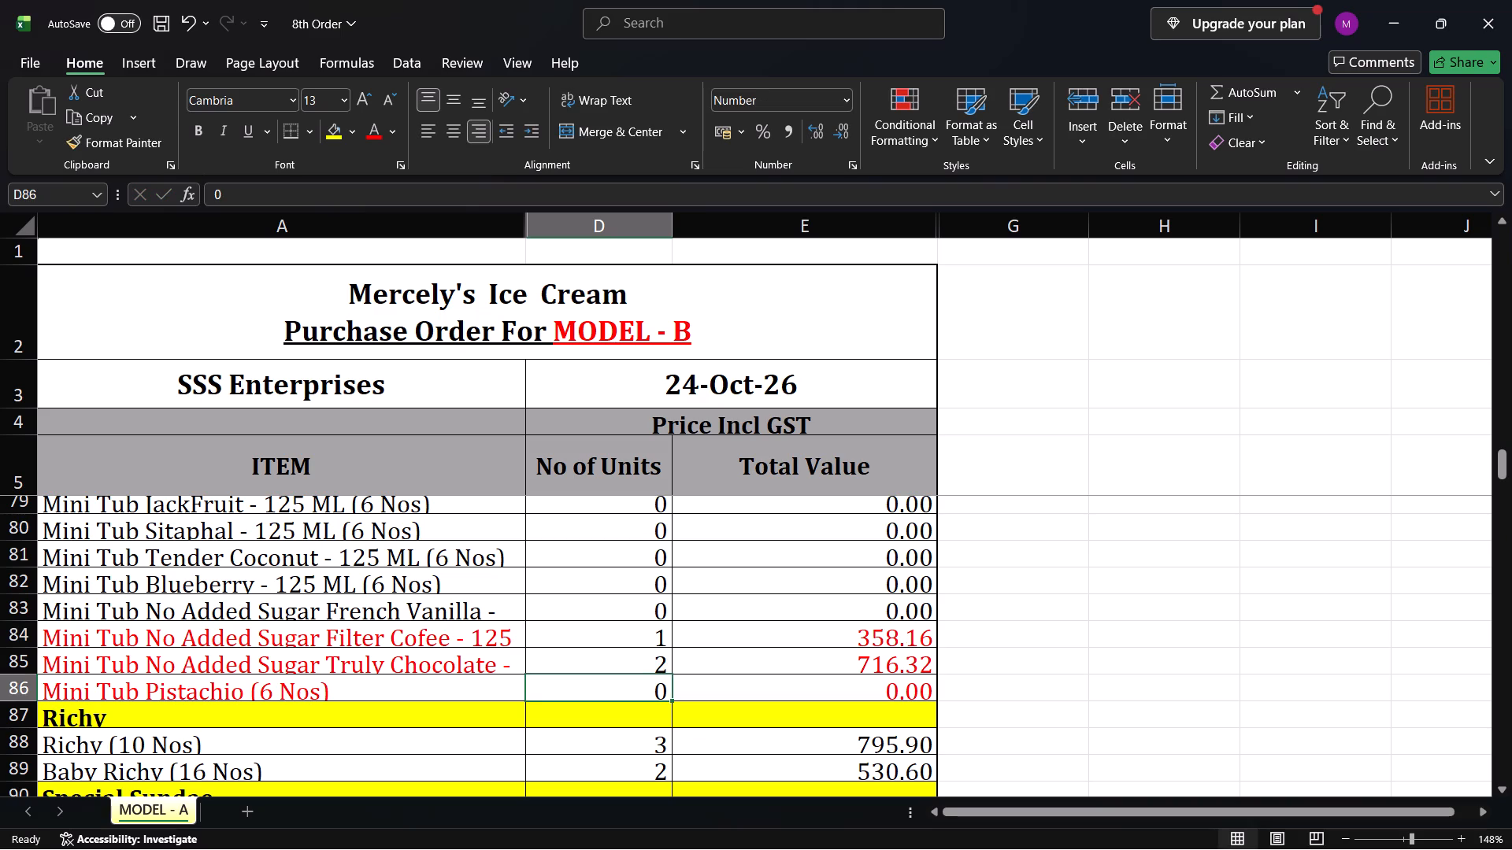
pyautogui.press('1')
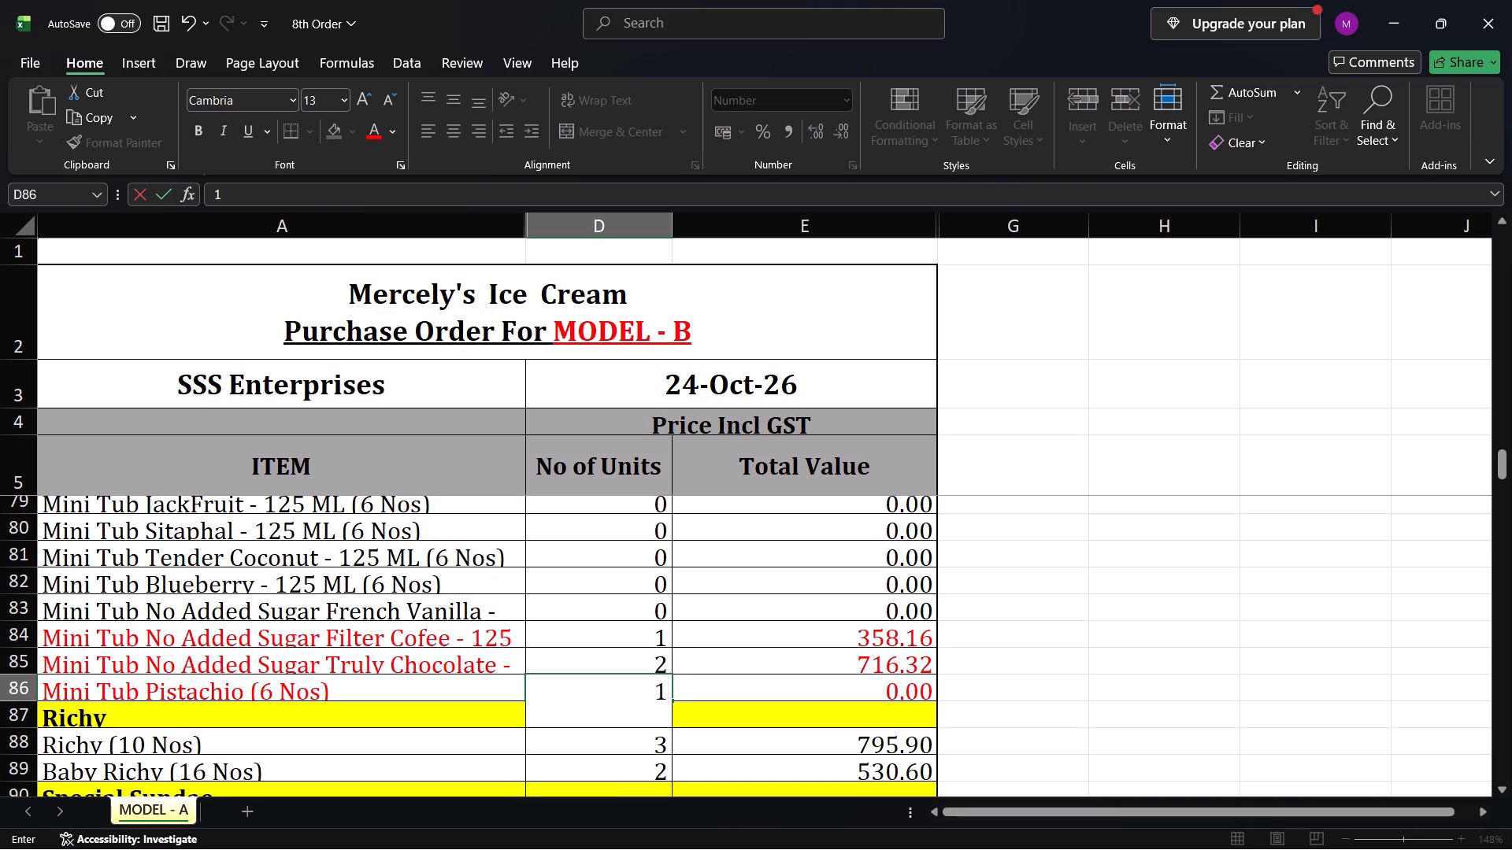
pyautogui.click(592, 602)
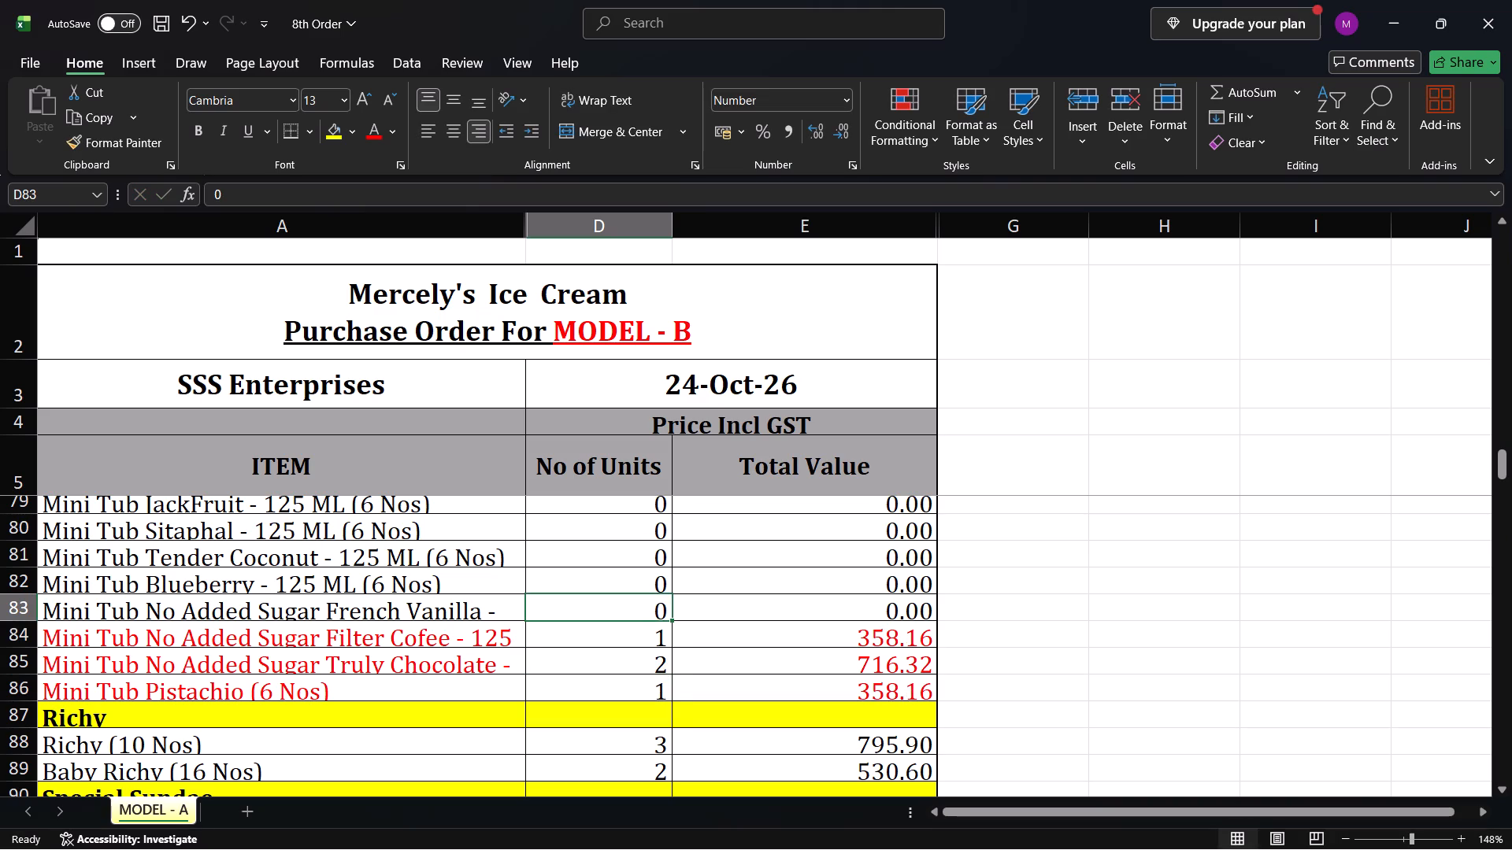
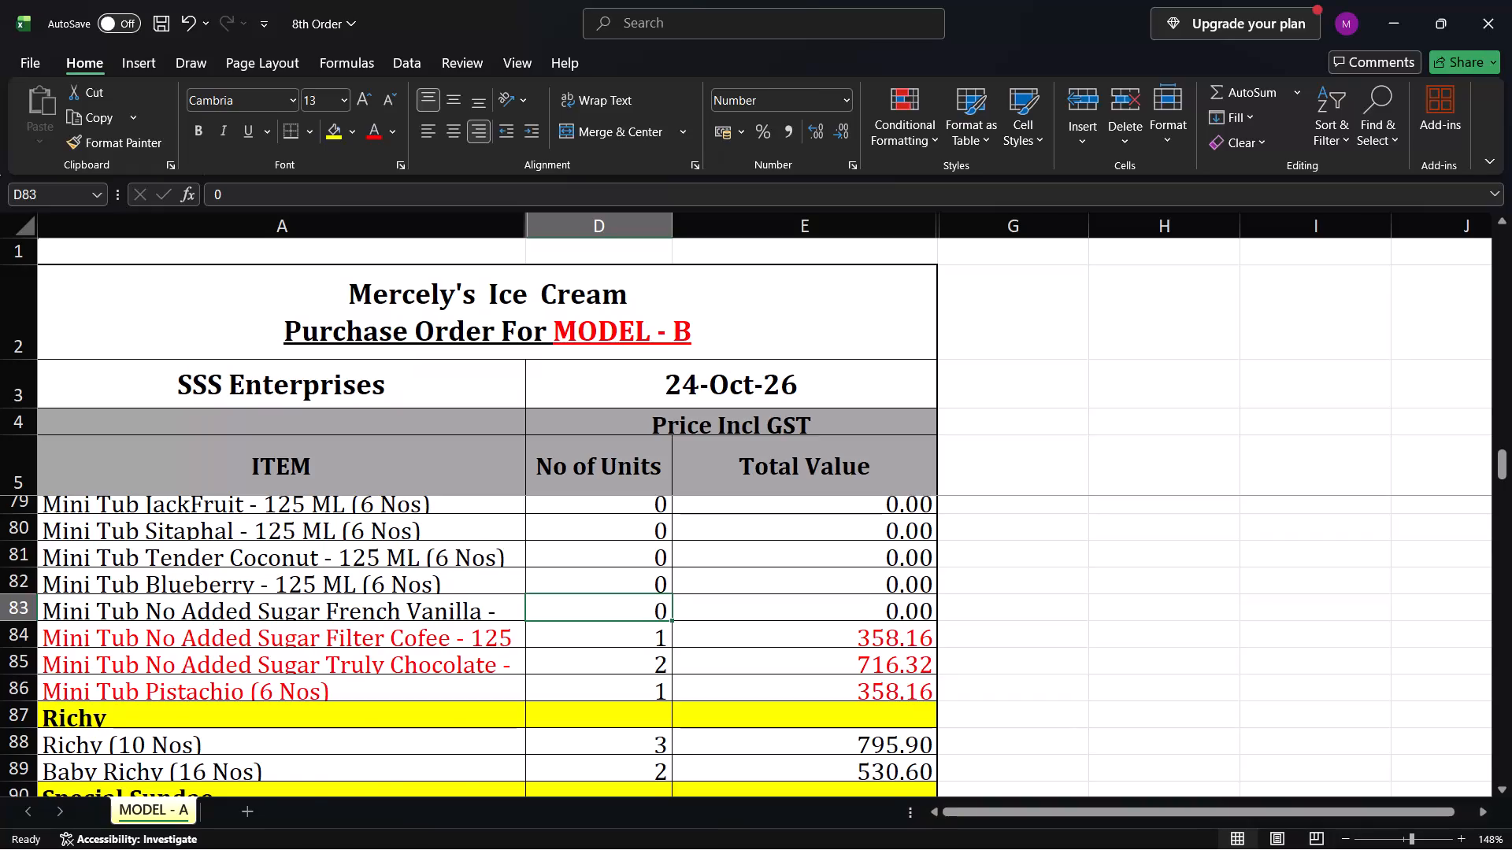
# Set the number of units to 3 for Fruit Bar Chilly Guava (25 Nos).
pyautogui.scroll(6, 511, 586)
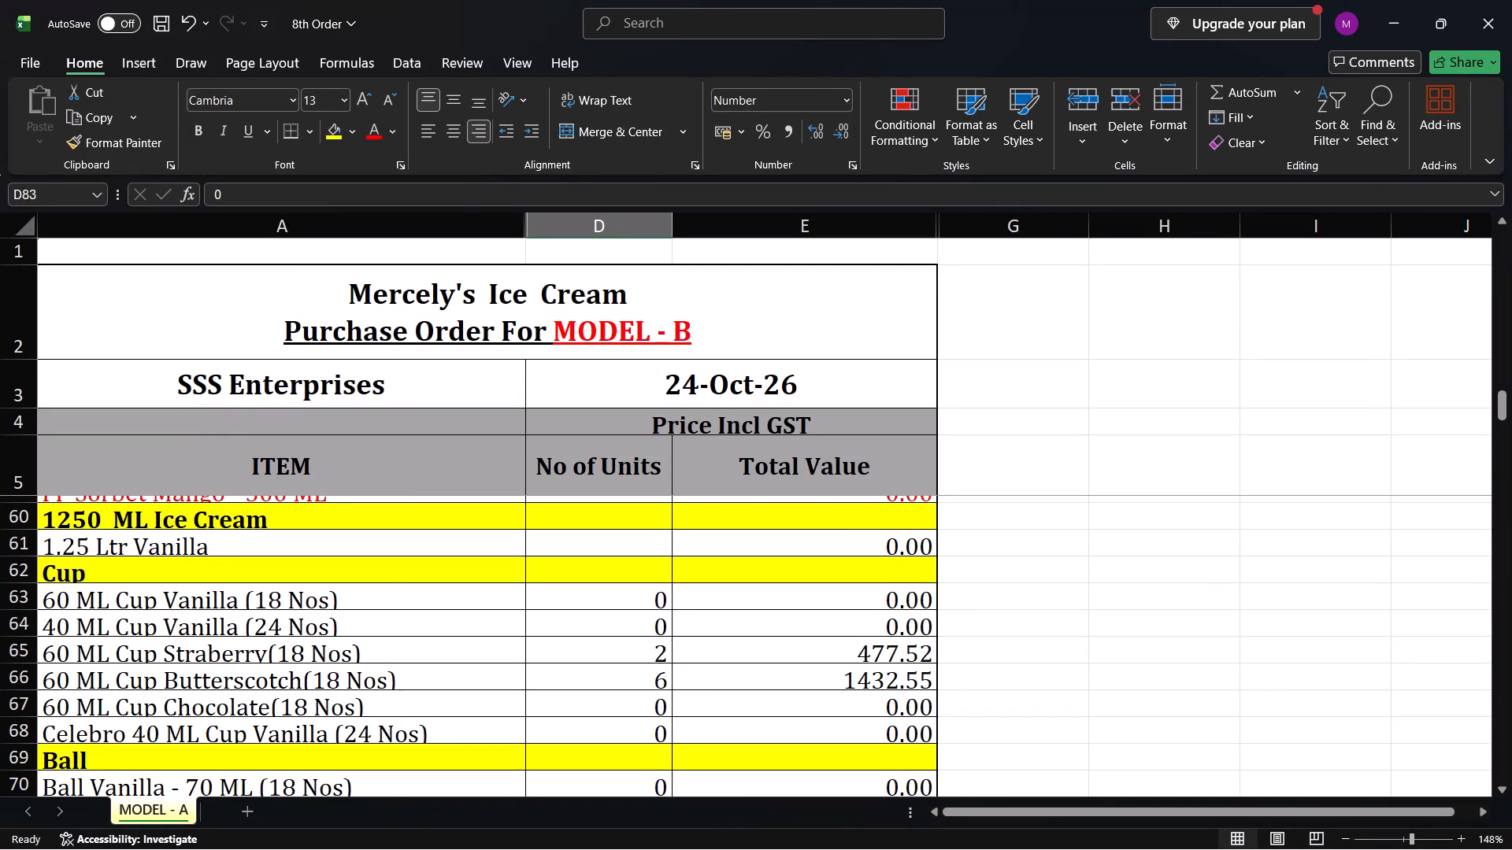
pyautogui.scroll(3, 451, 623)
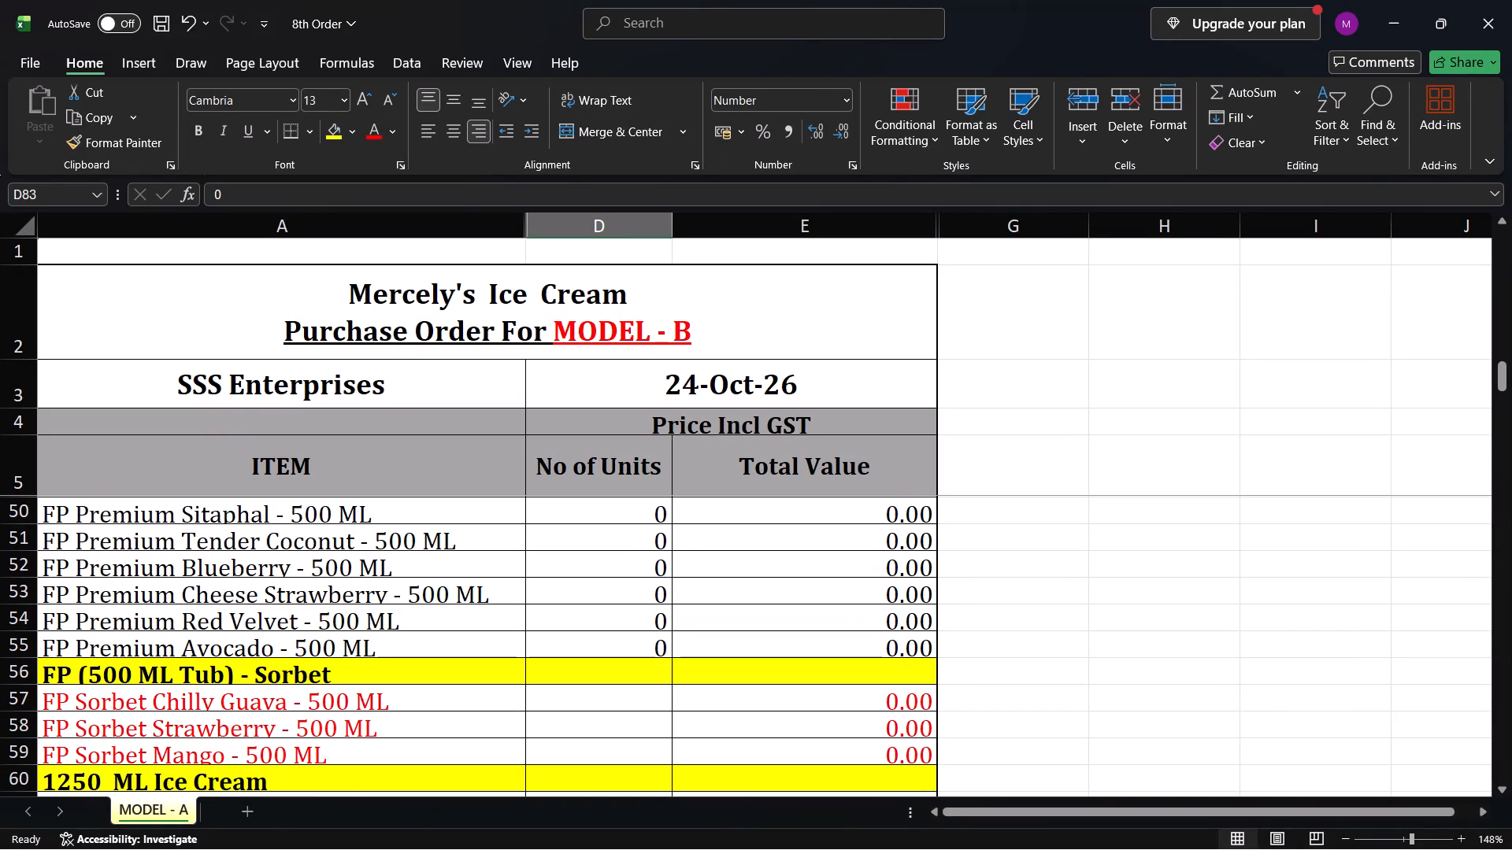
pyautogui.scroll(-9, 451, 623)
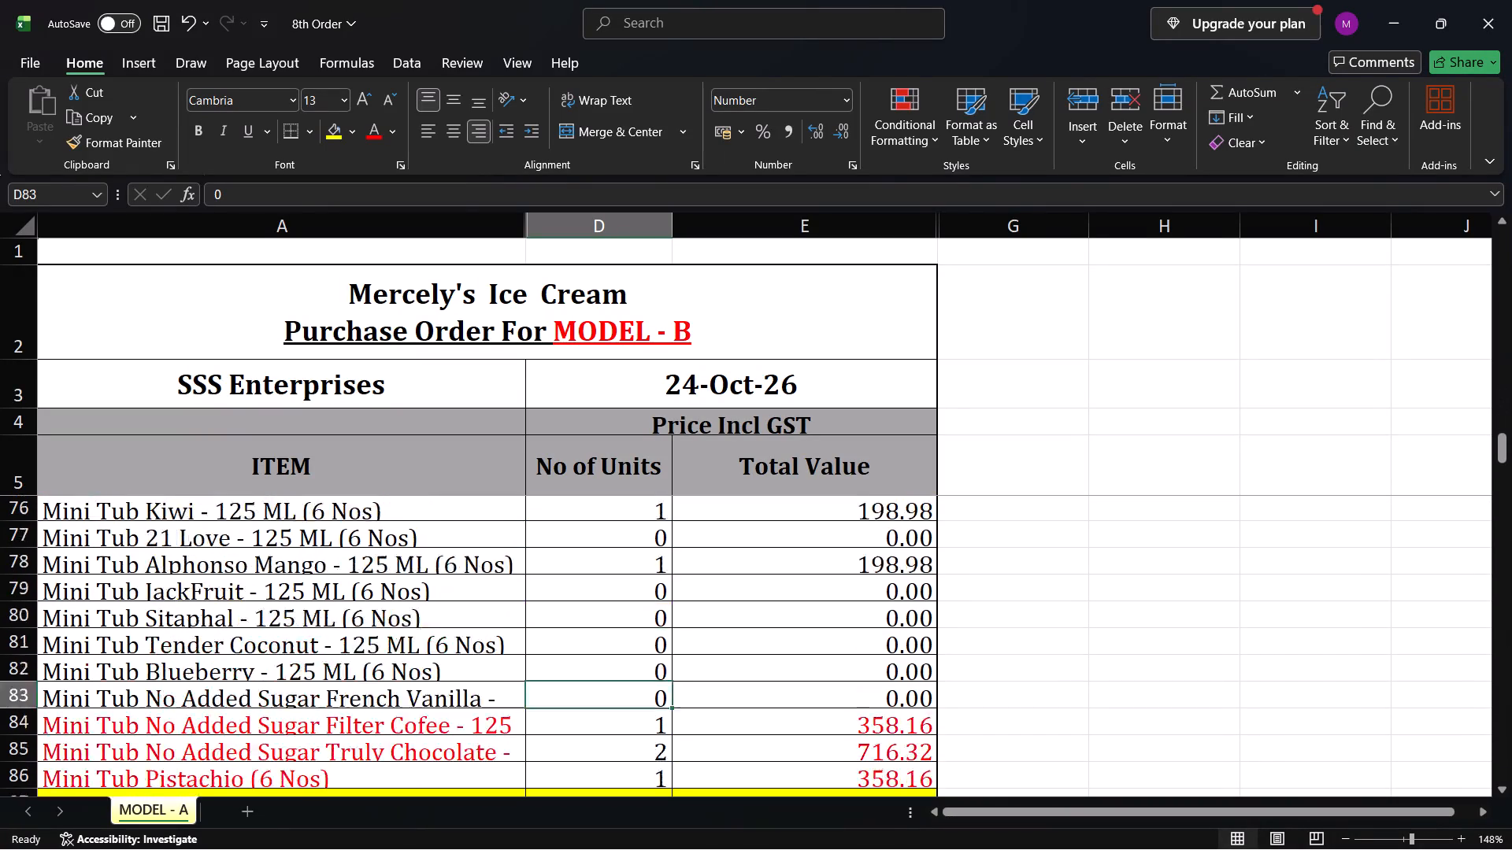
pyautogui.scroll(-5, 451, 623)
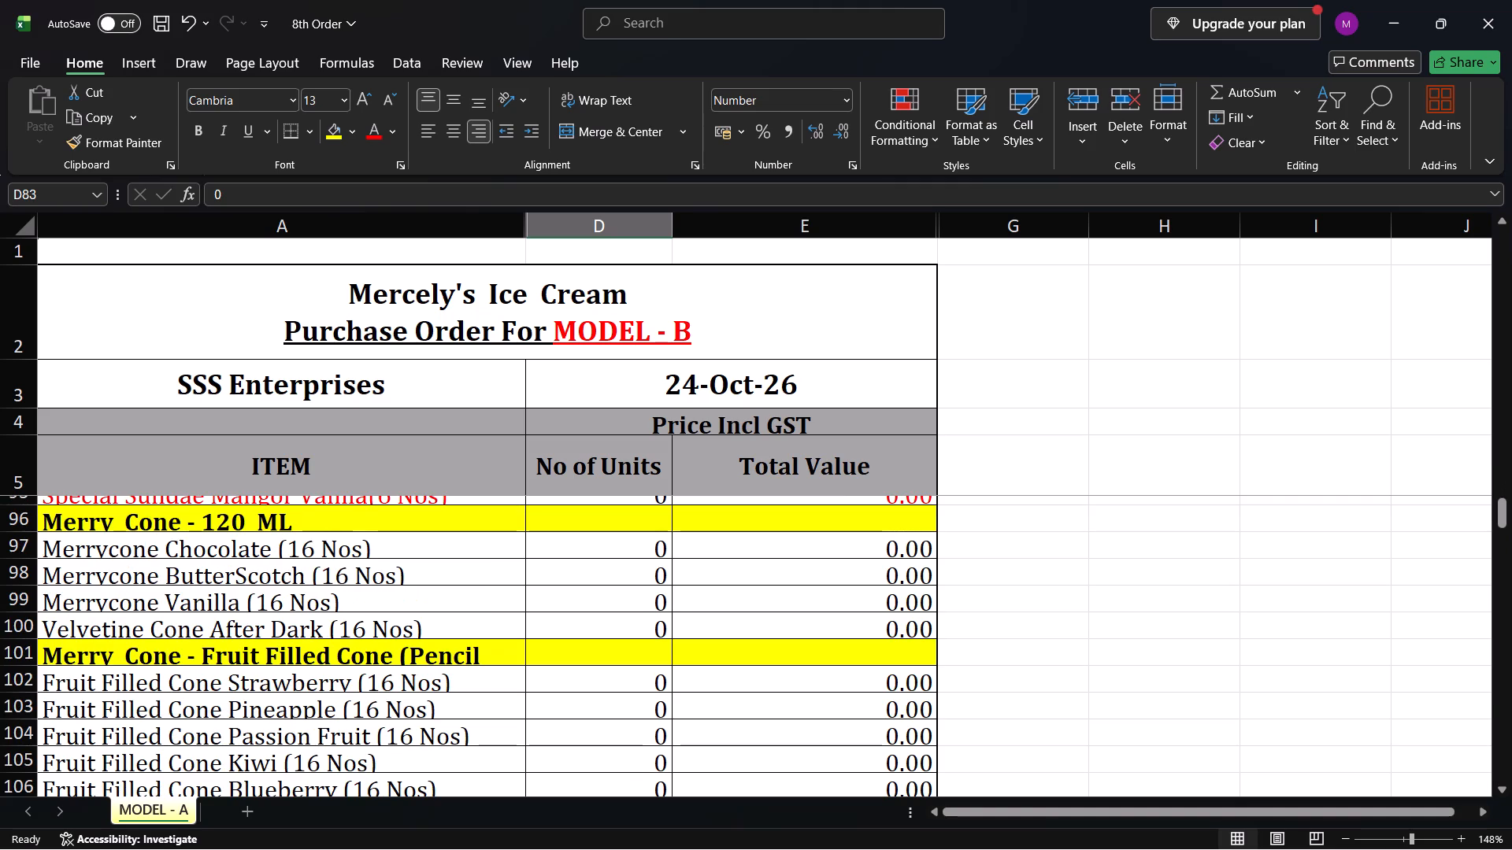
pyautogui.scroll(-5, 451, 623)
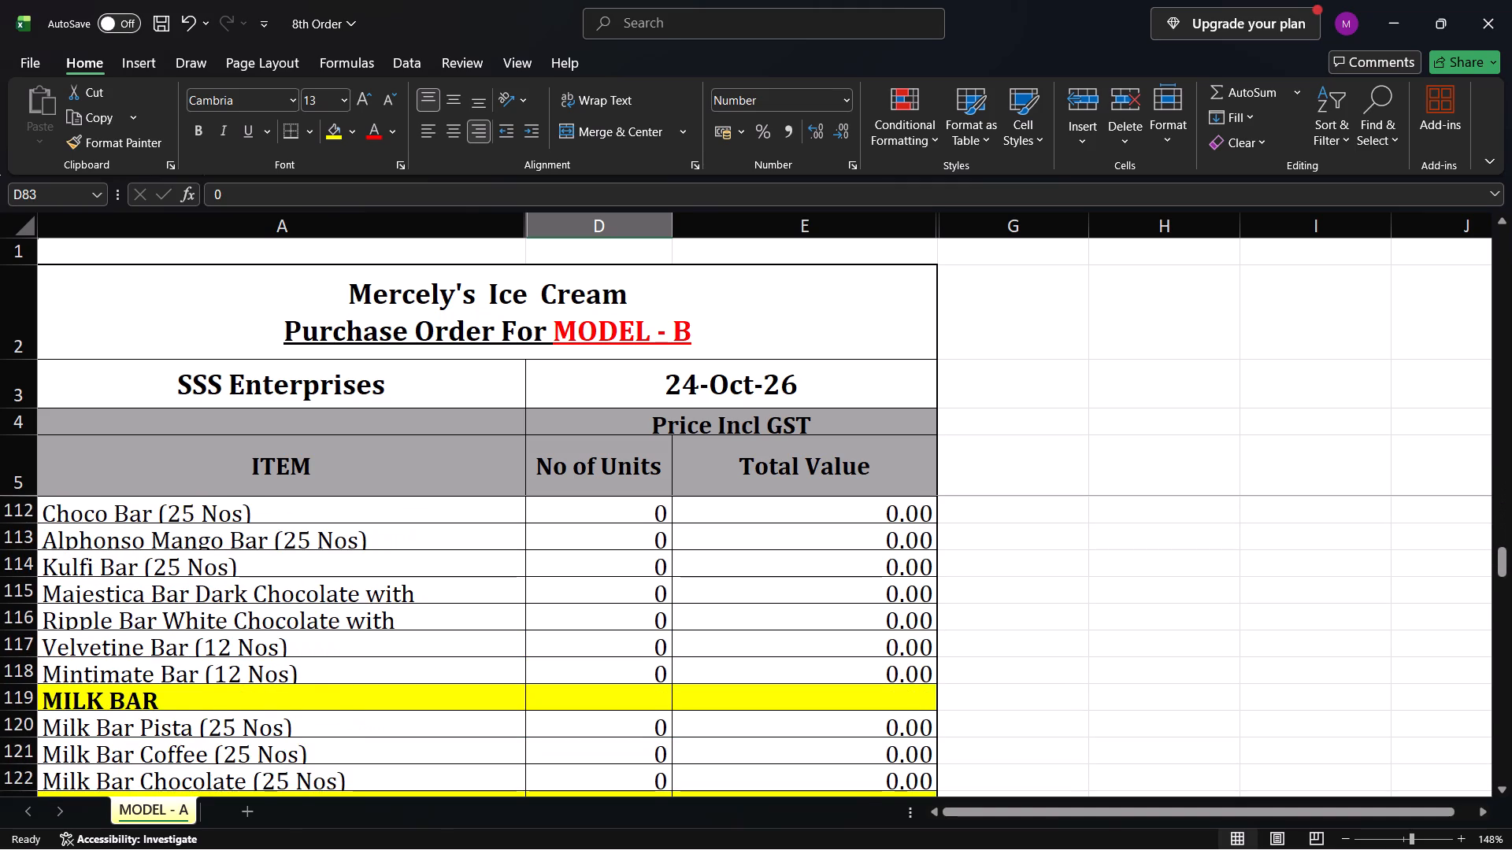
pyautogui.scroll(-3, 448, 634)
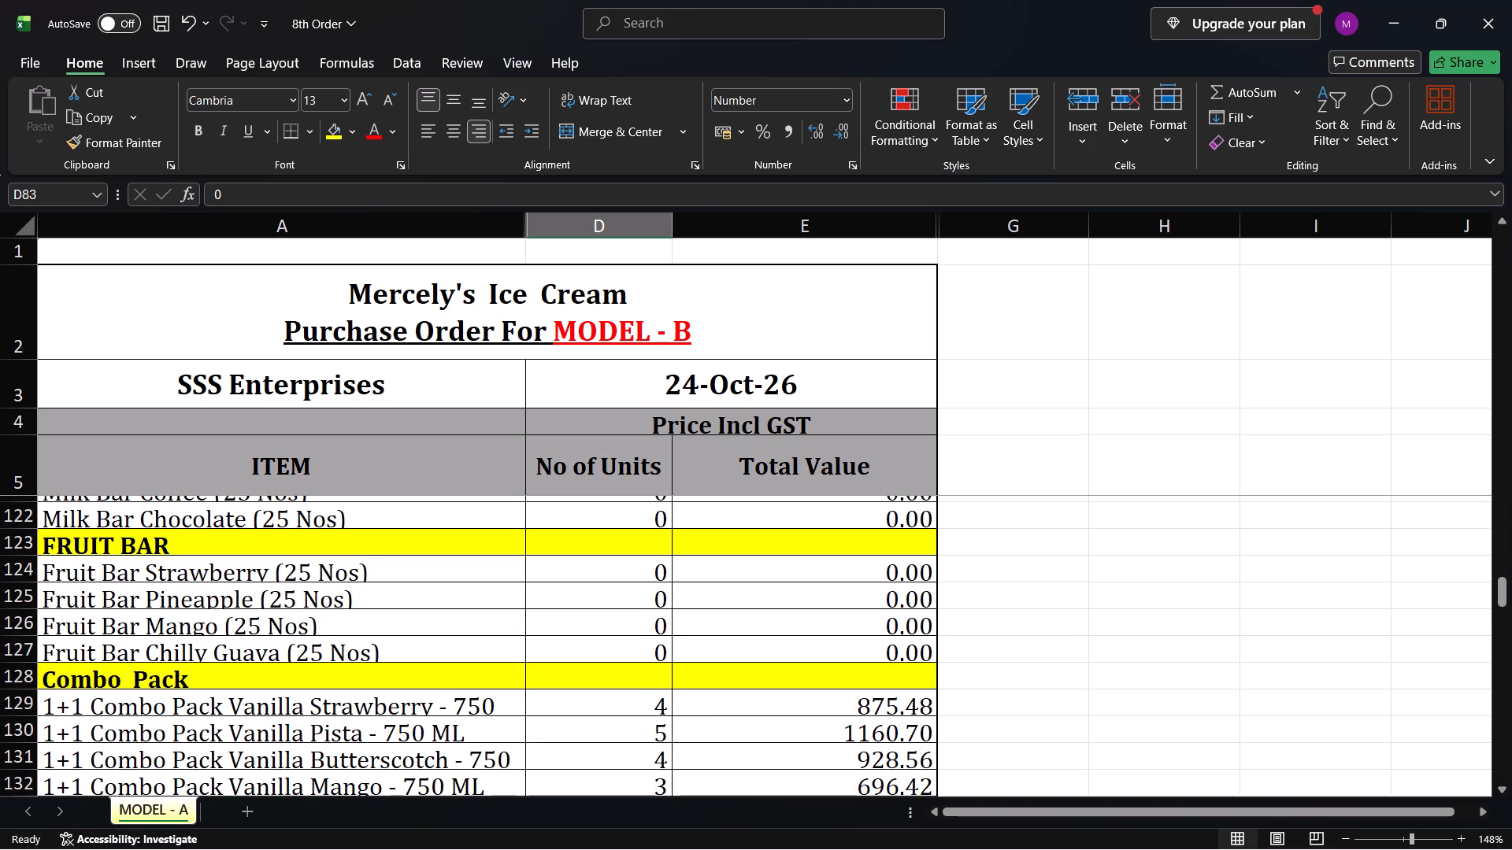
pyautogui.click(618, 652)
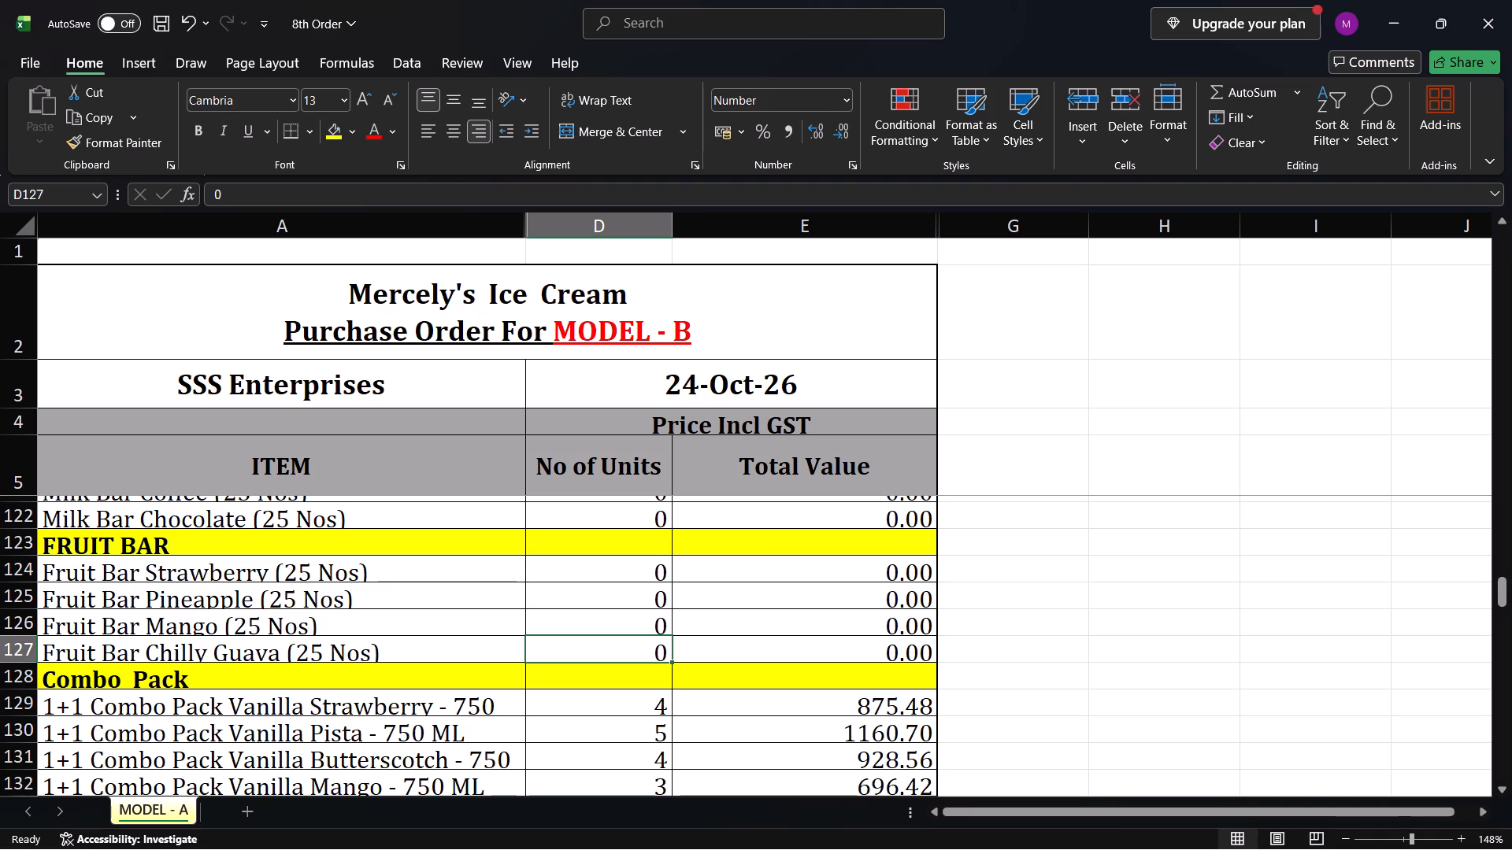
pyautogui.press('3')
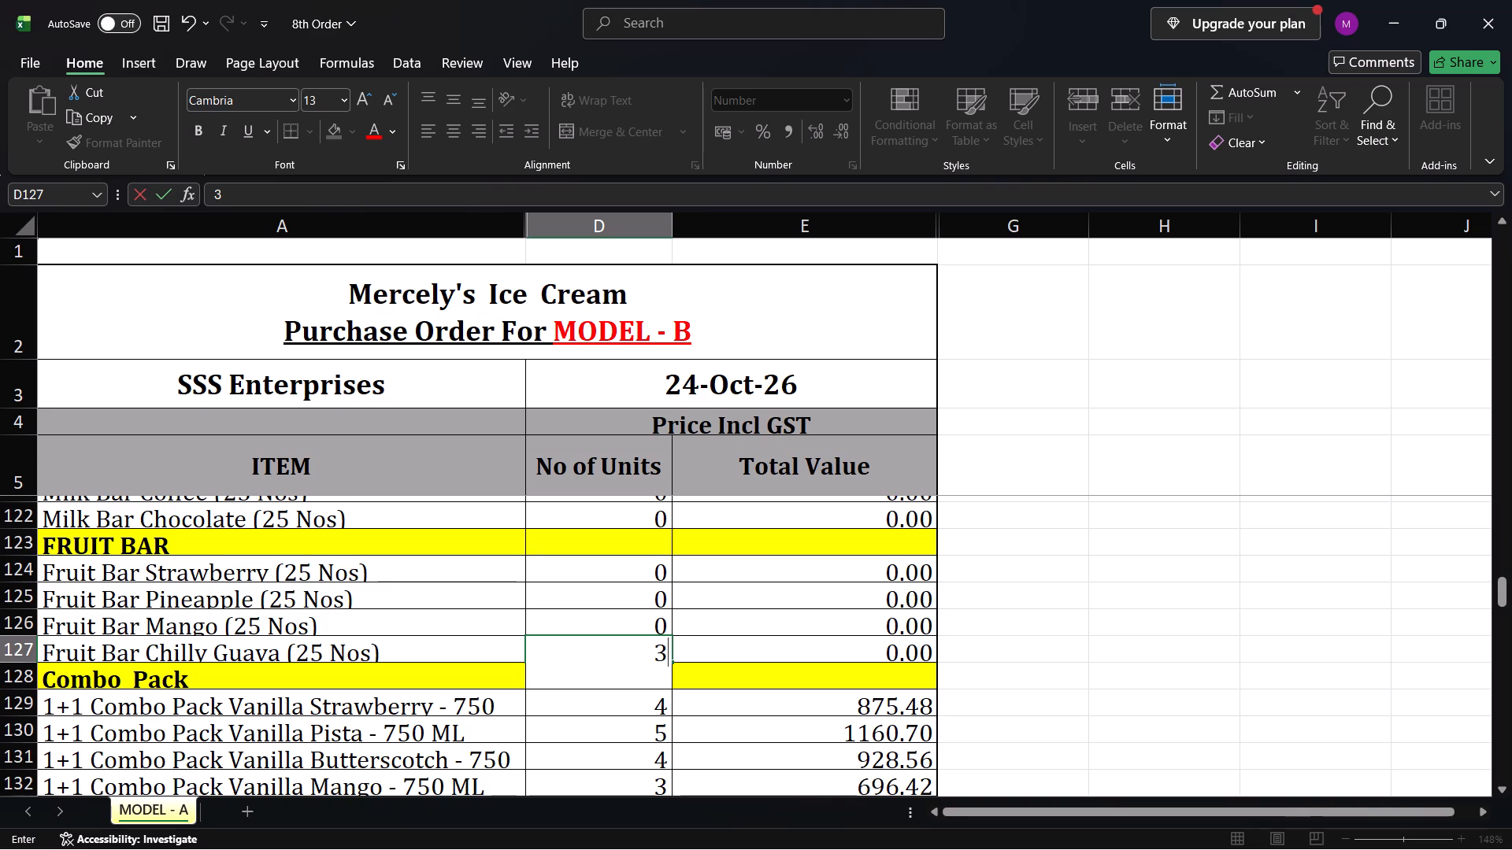
# Set the number of units to 1 for Fruit Bar Strawberry (25 Nos) and 4 for Fruit Bar Chilly Guava (25 Nos).
pyautogui.click(588, 567)
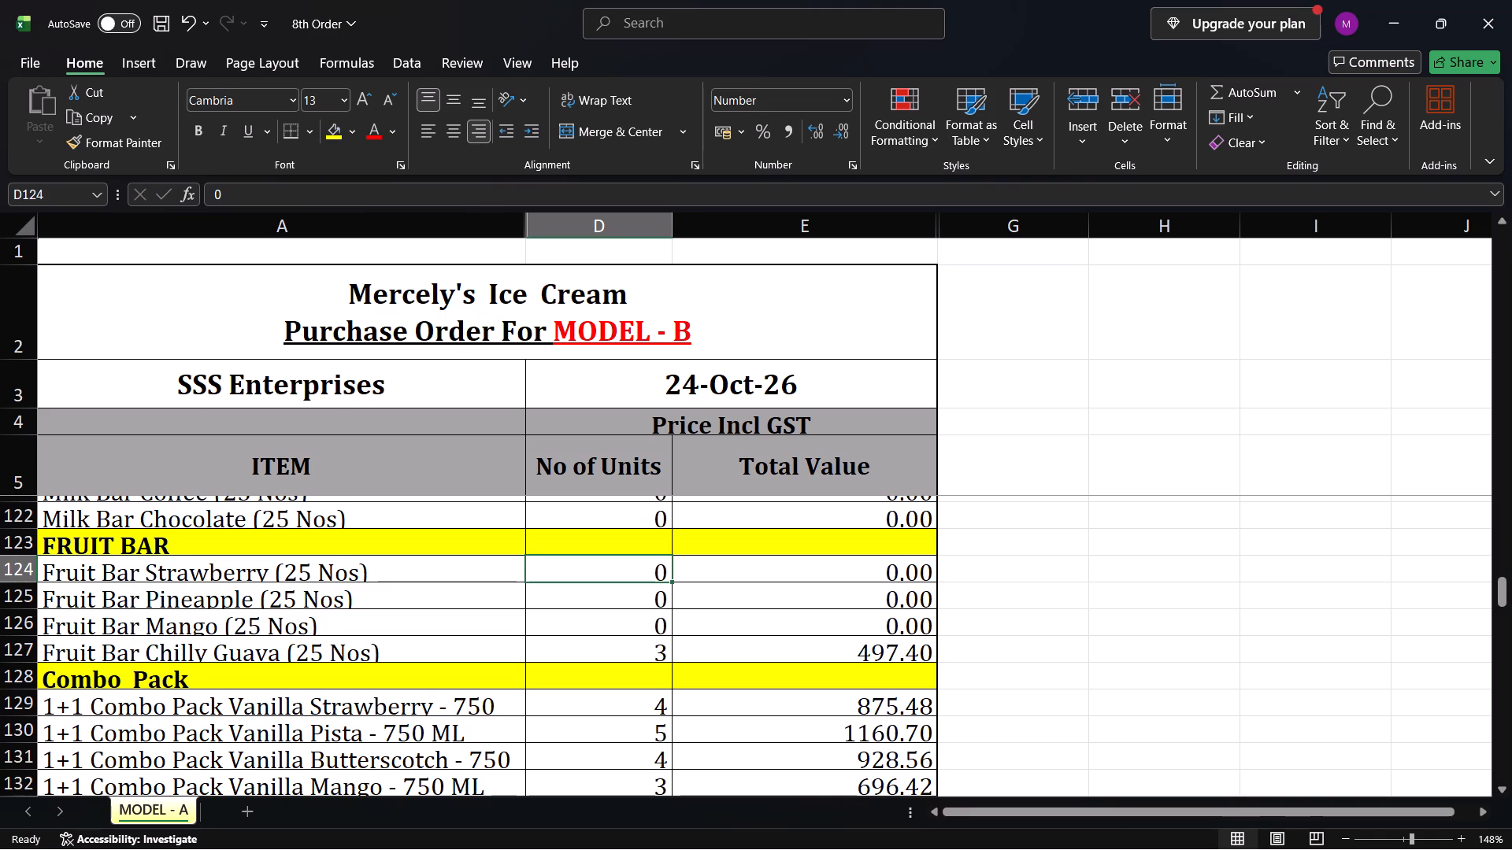
pyautogui.press('1')
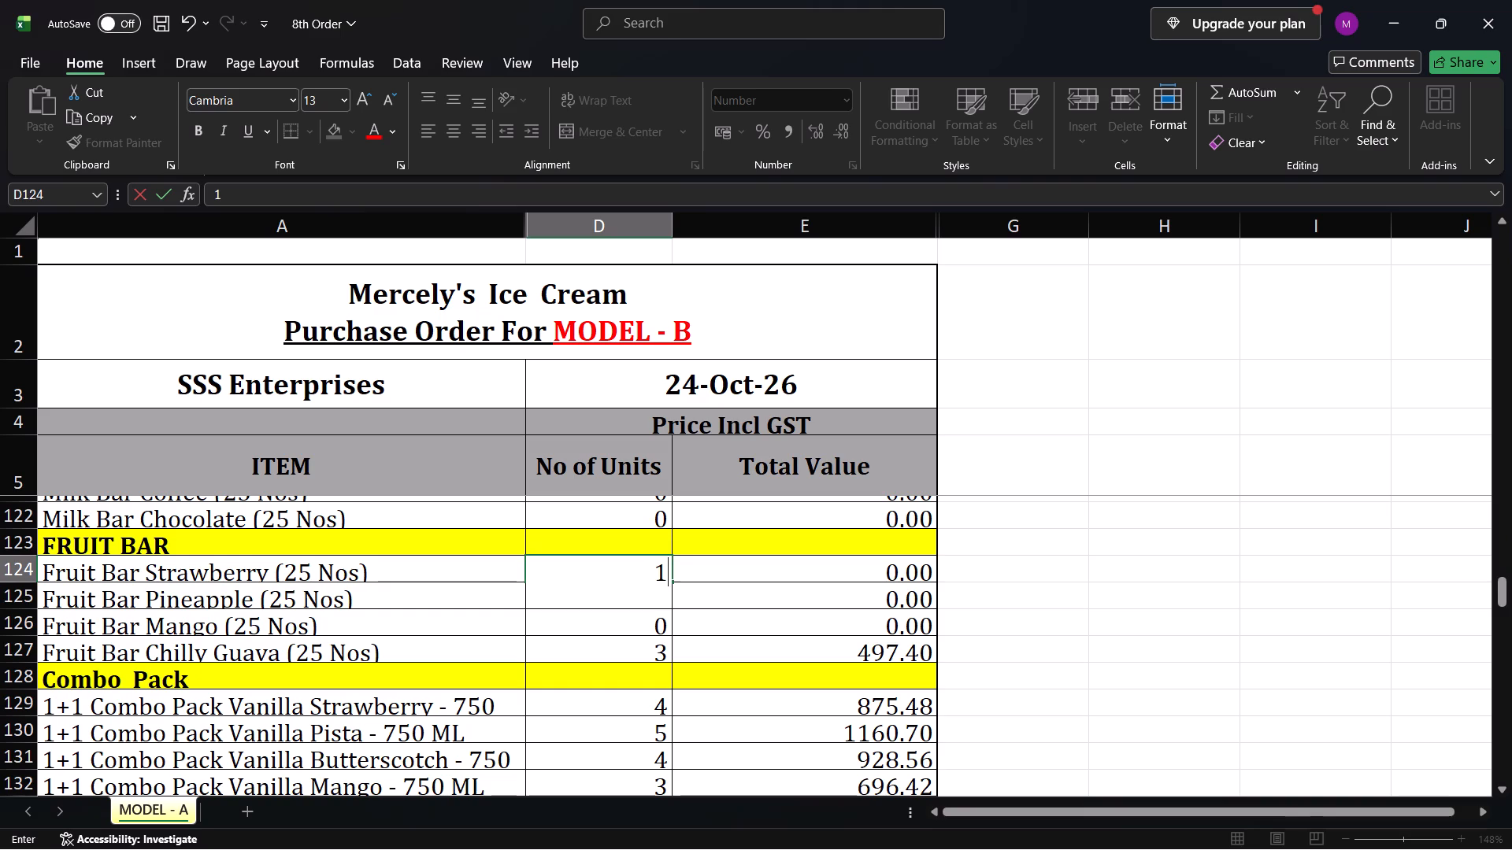
pyautogui.click(614, 650)
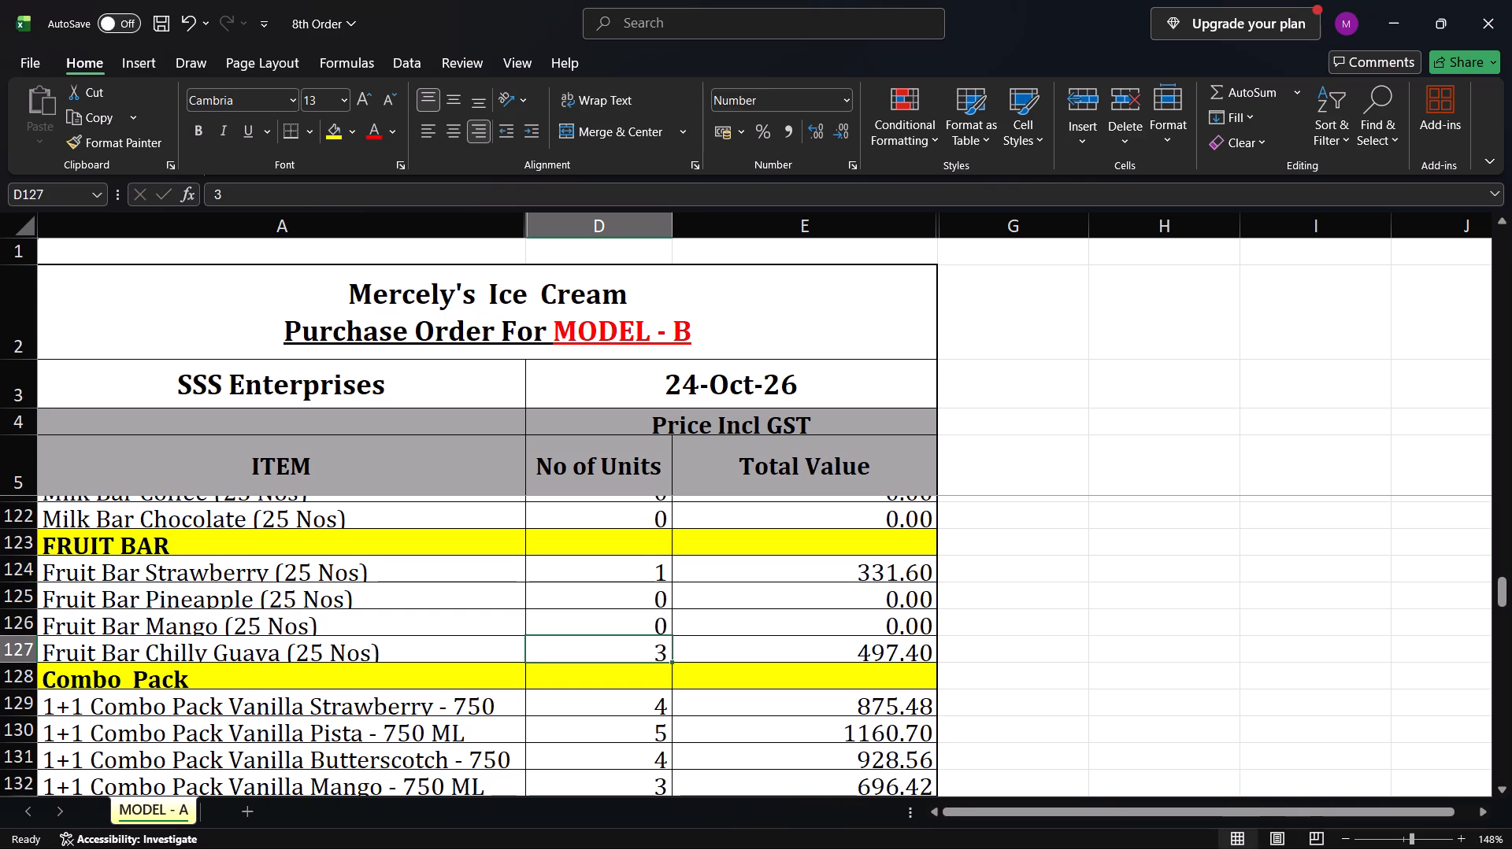
pyautogui.press('4')
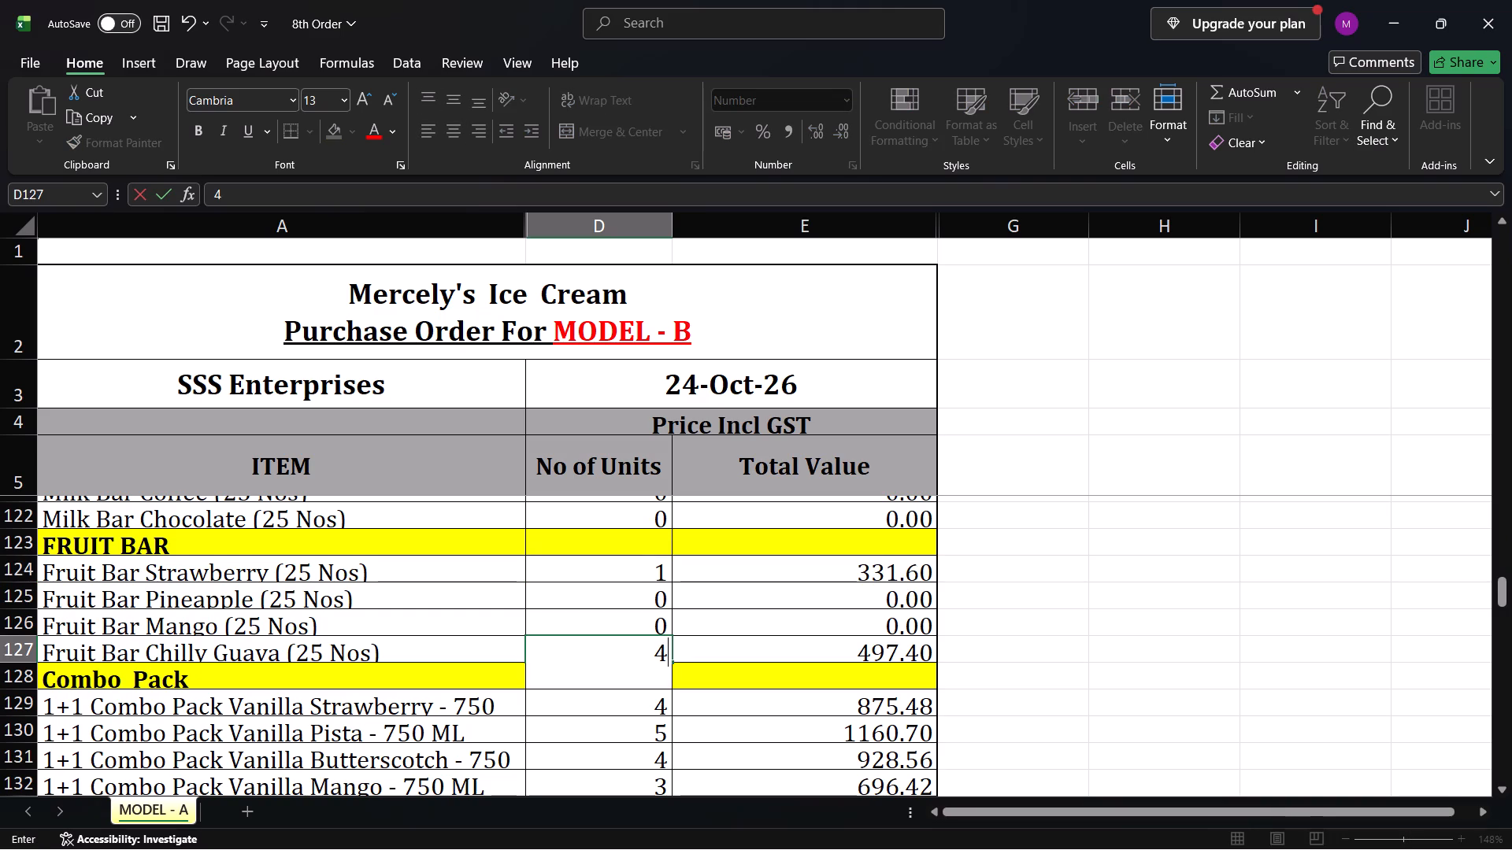
pyautogui.click(598, 594)
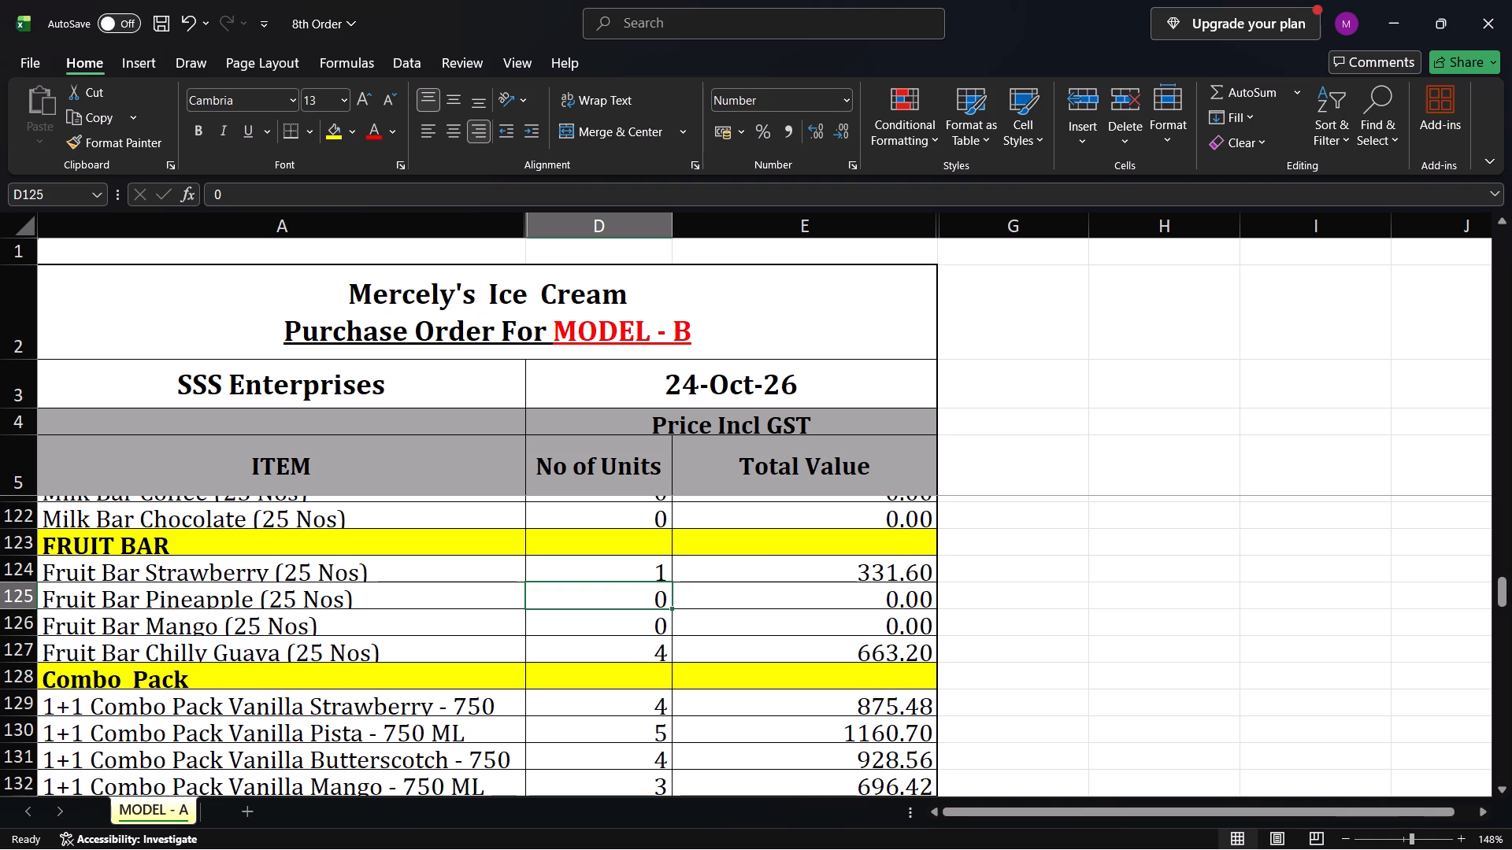
# Set the number of units to 1 each for Velvetine Bar (12 Nos) and Fruit Filled Cone Strawberry (16 Nos).
pyautogui.scroll(3, 410, 612)
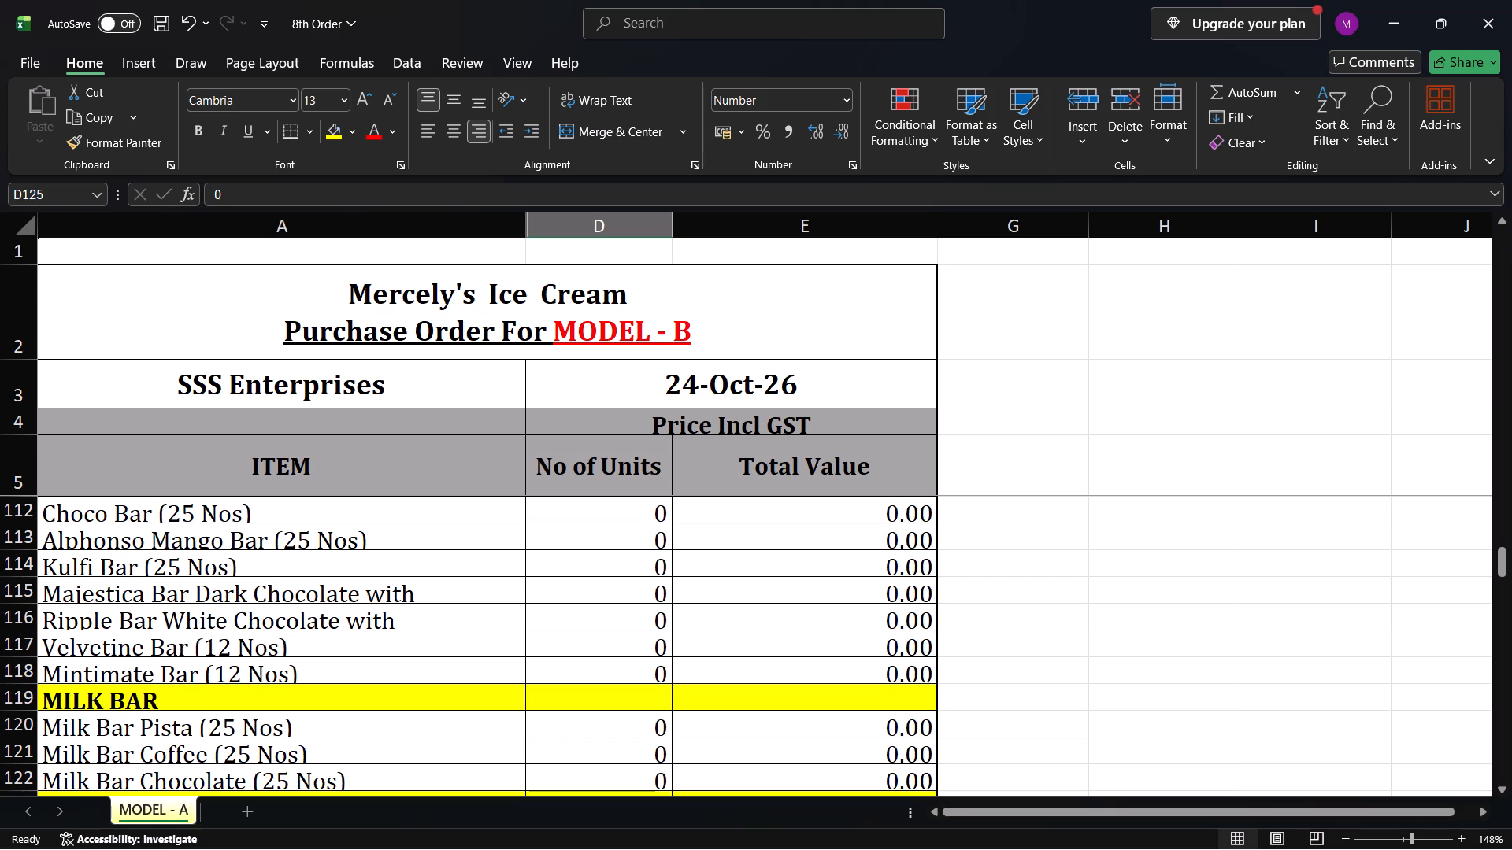
pyautogui.click(615, 649)
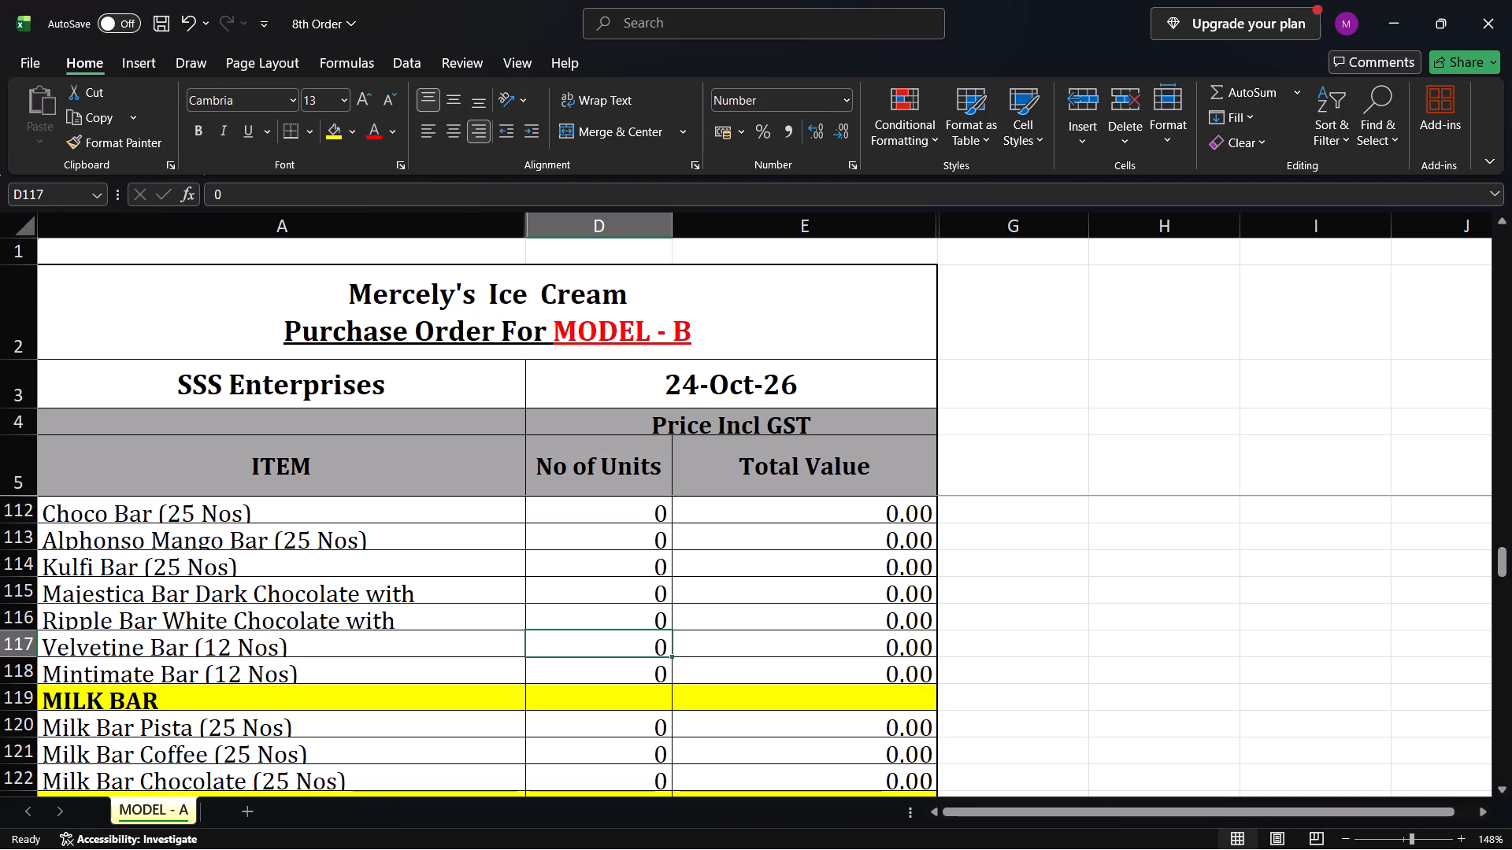
pyautogui.press('1')
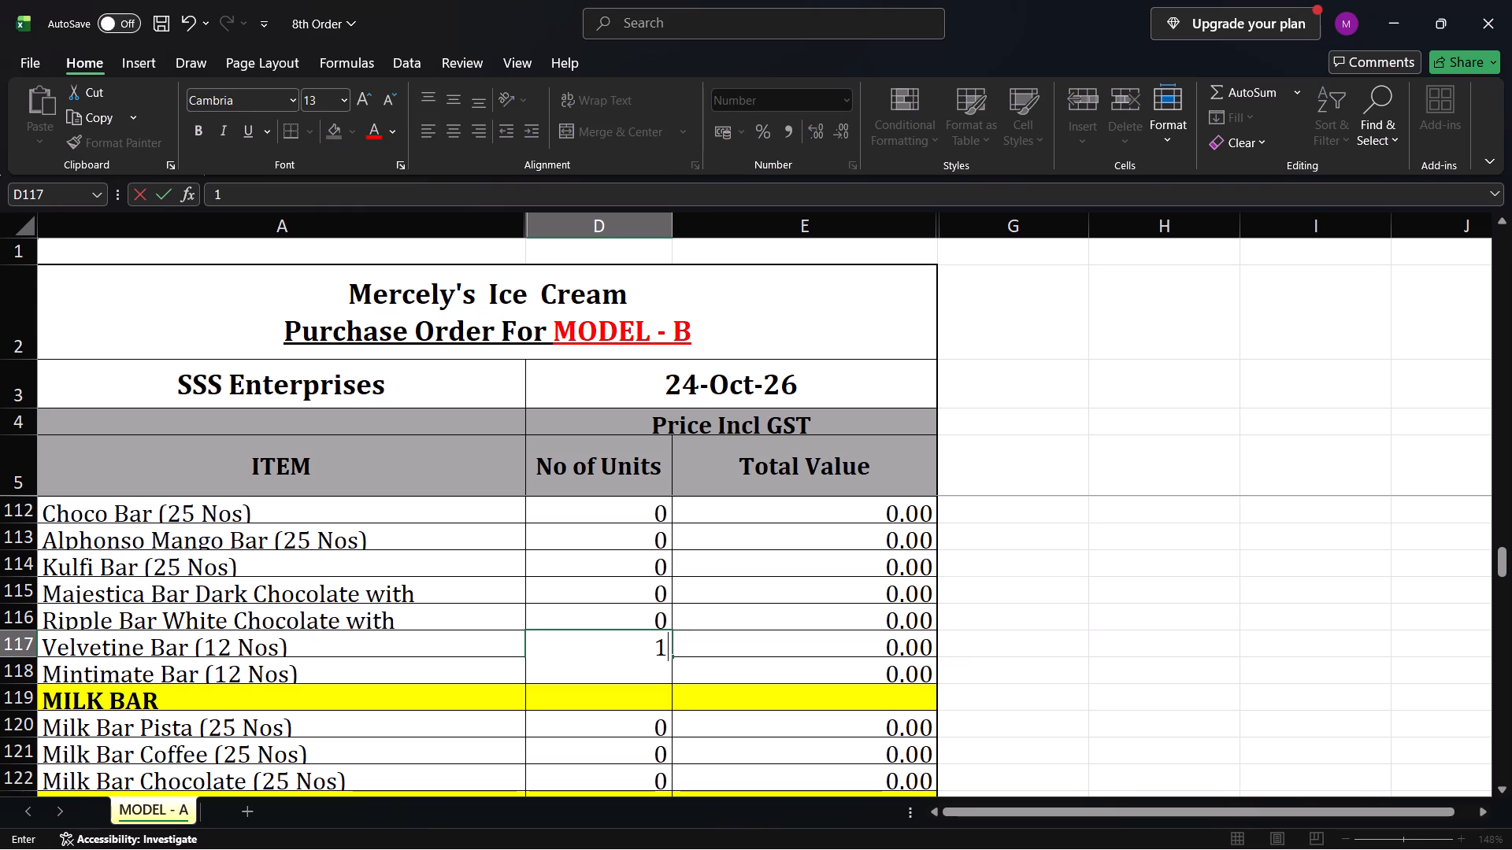
pyautogui.scroll(2, 488, 678)
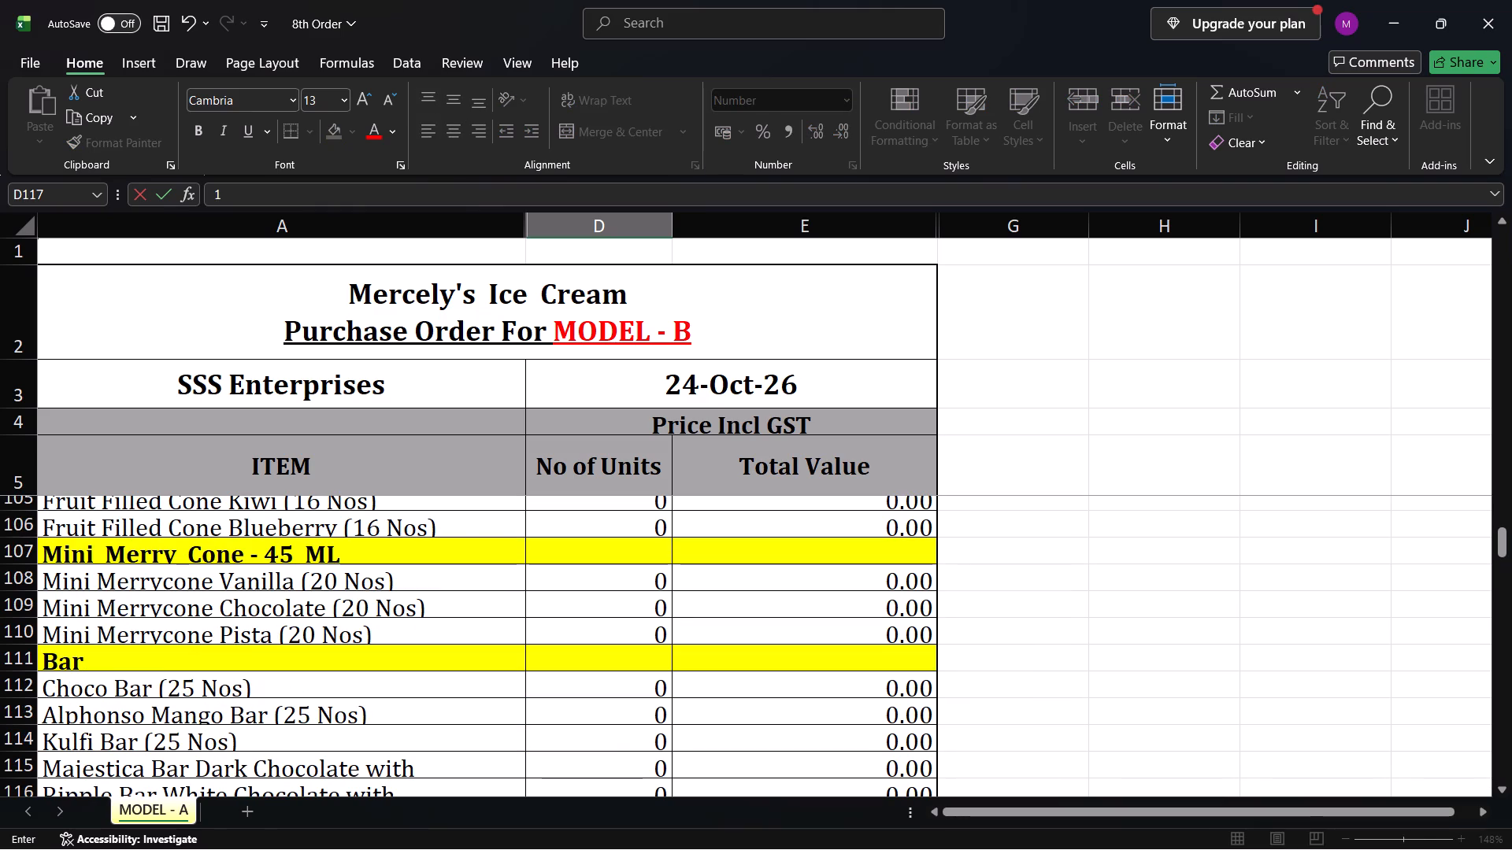
pyautogui.scroll(1, 488, 678)
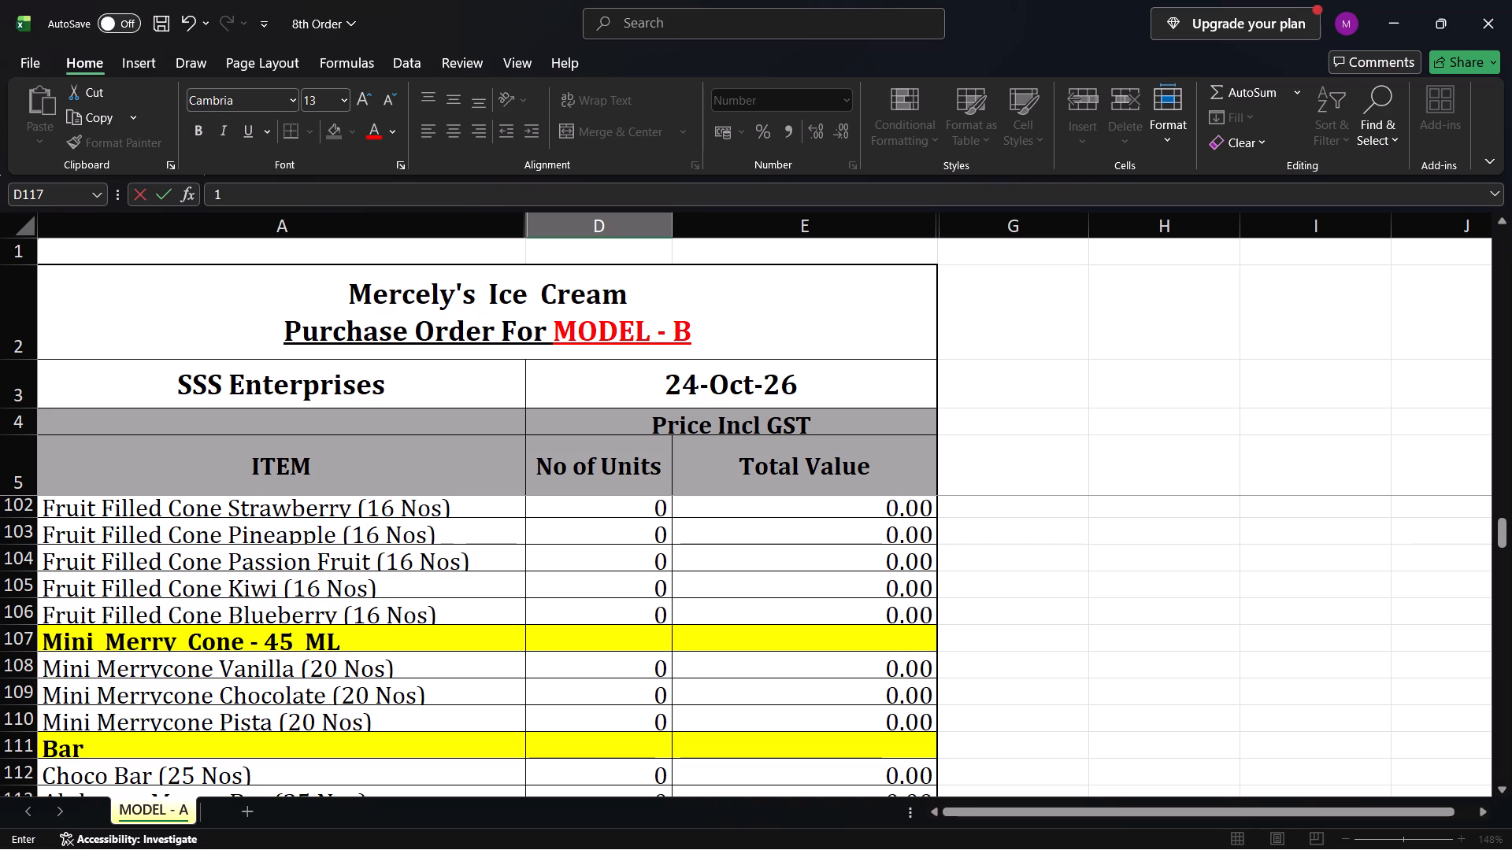
pyautogui.scroll(1, 582, 534)
pyautogui.click(581, 593)
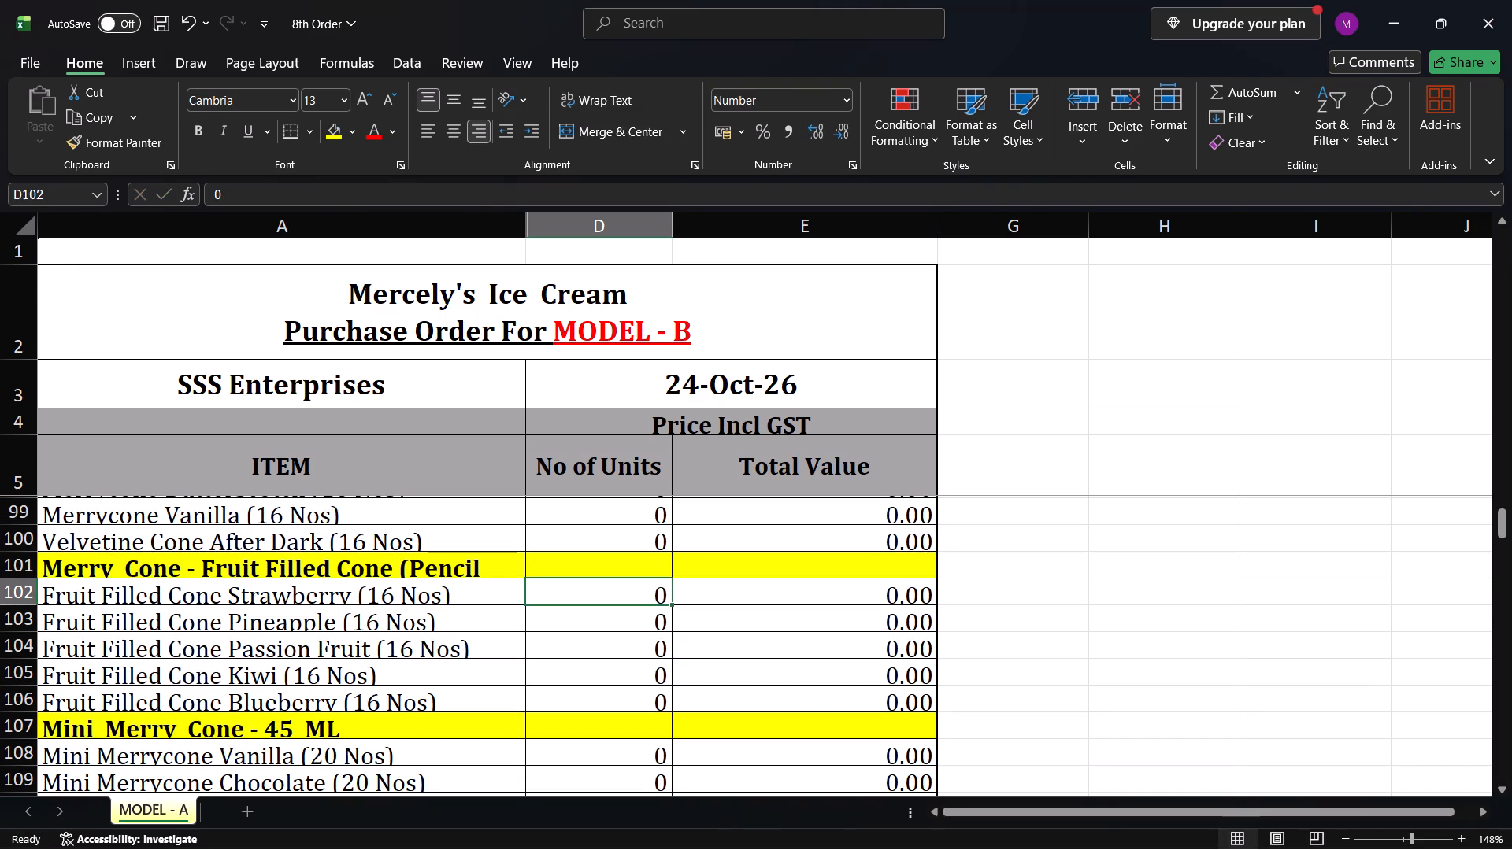
pyautogui.press('1')
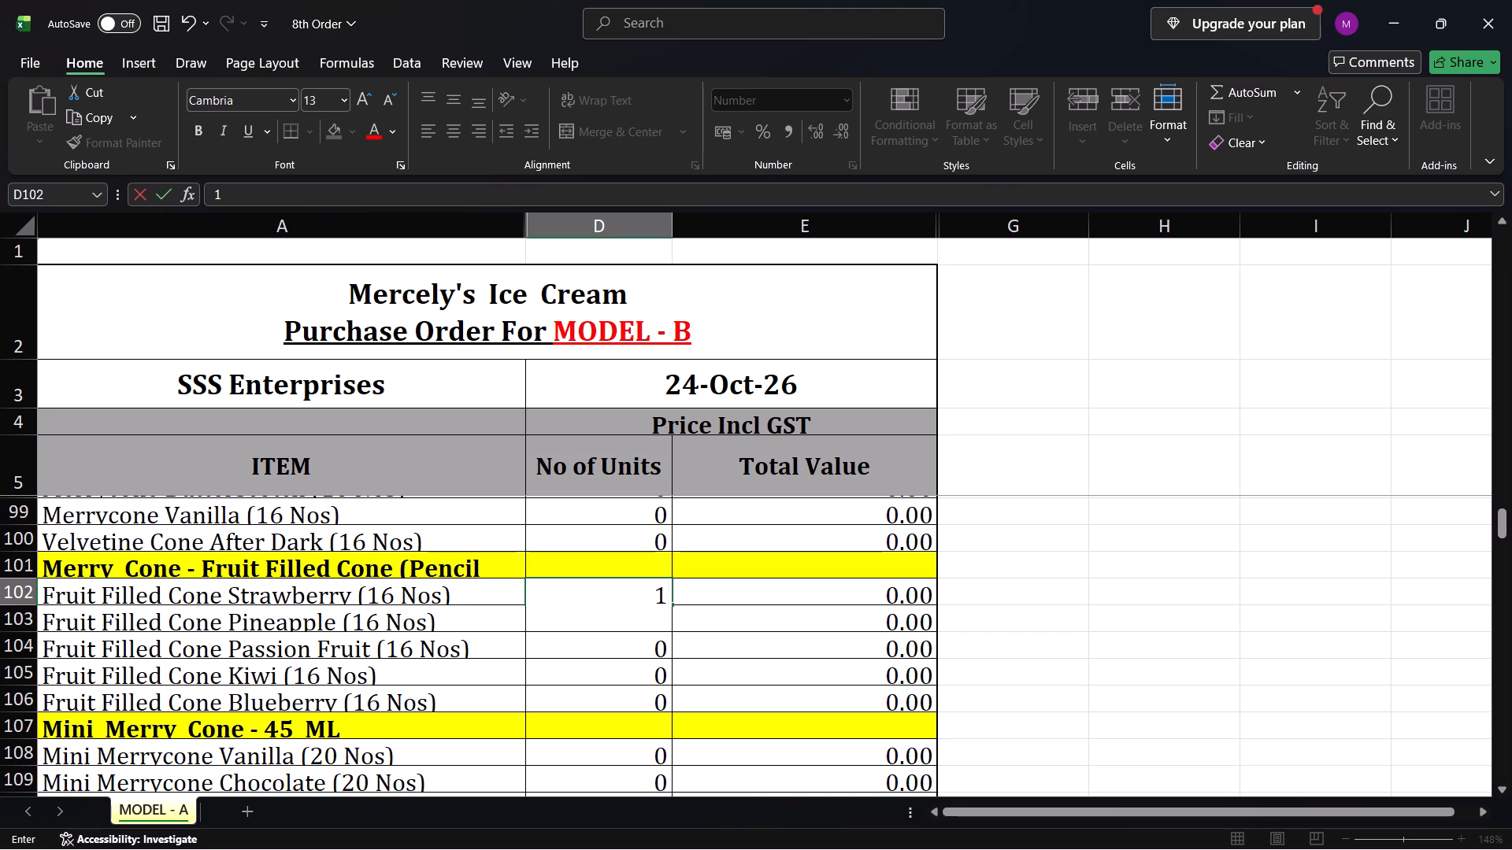
# Set the number of units to 3 for Kulfi Bar (25 Nos) in the Bar section.
pyautogui.scroll(4, 388, 650)
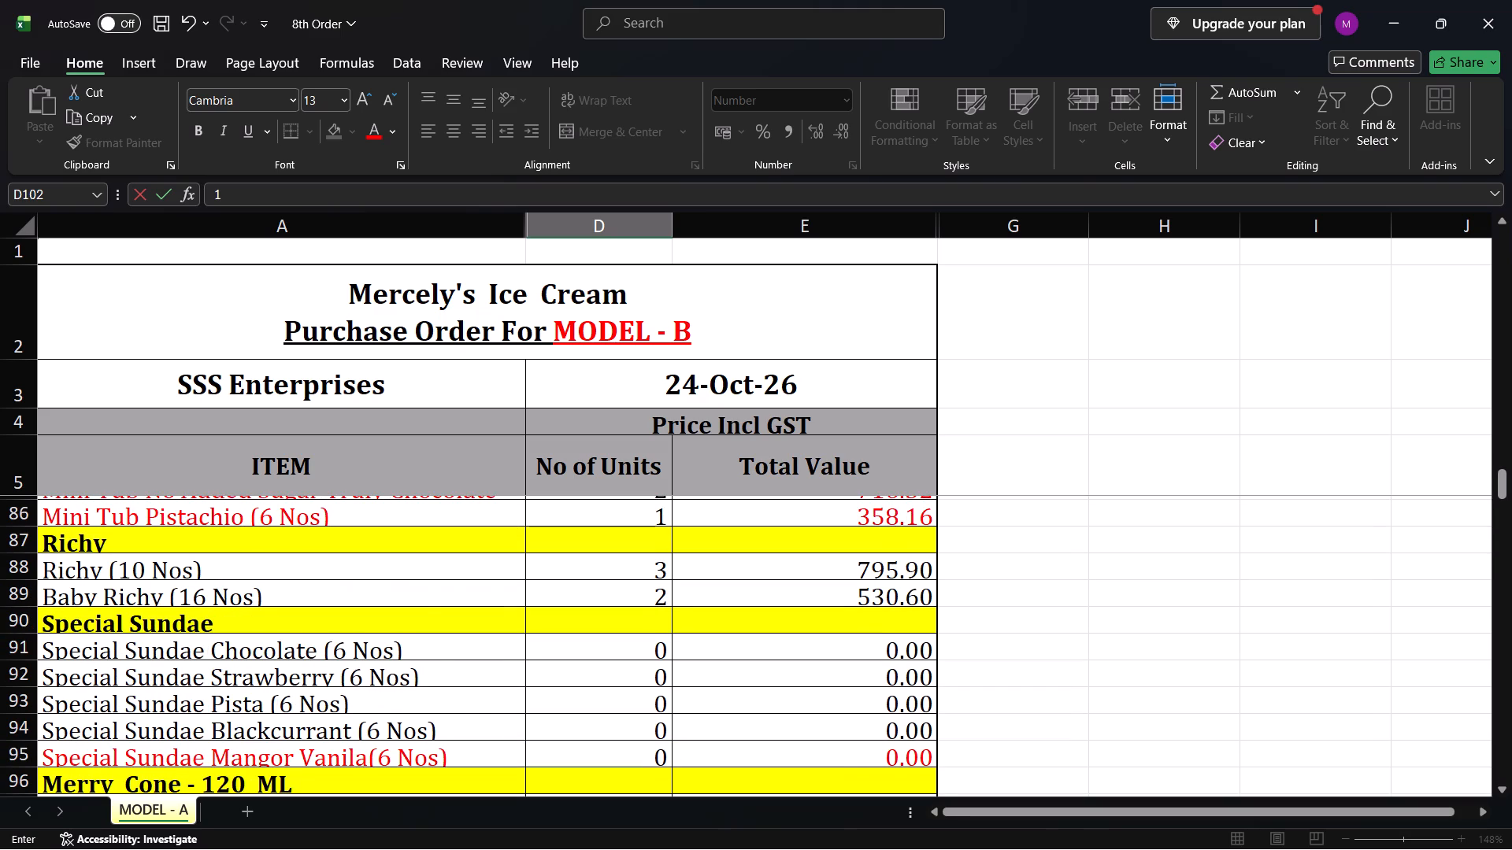
pyautogui.scroll(3, 398, 652)
pyautogui.scroll(-5, 398, 652)
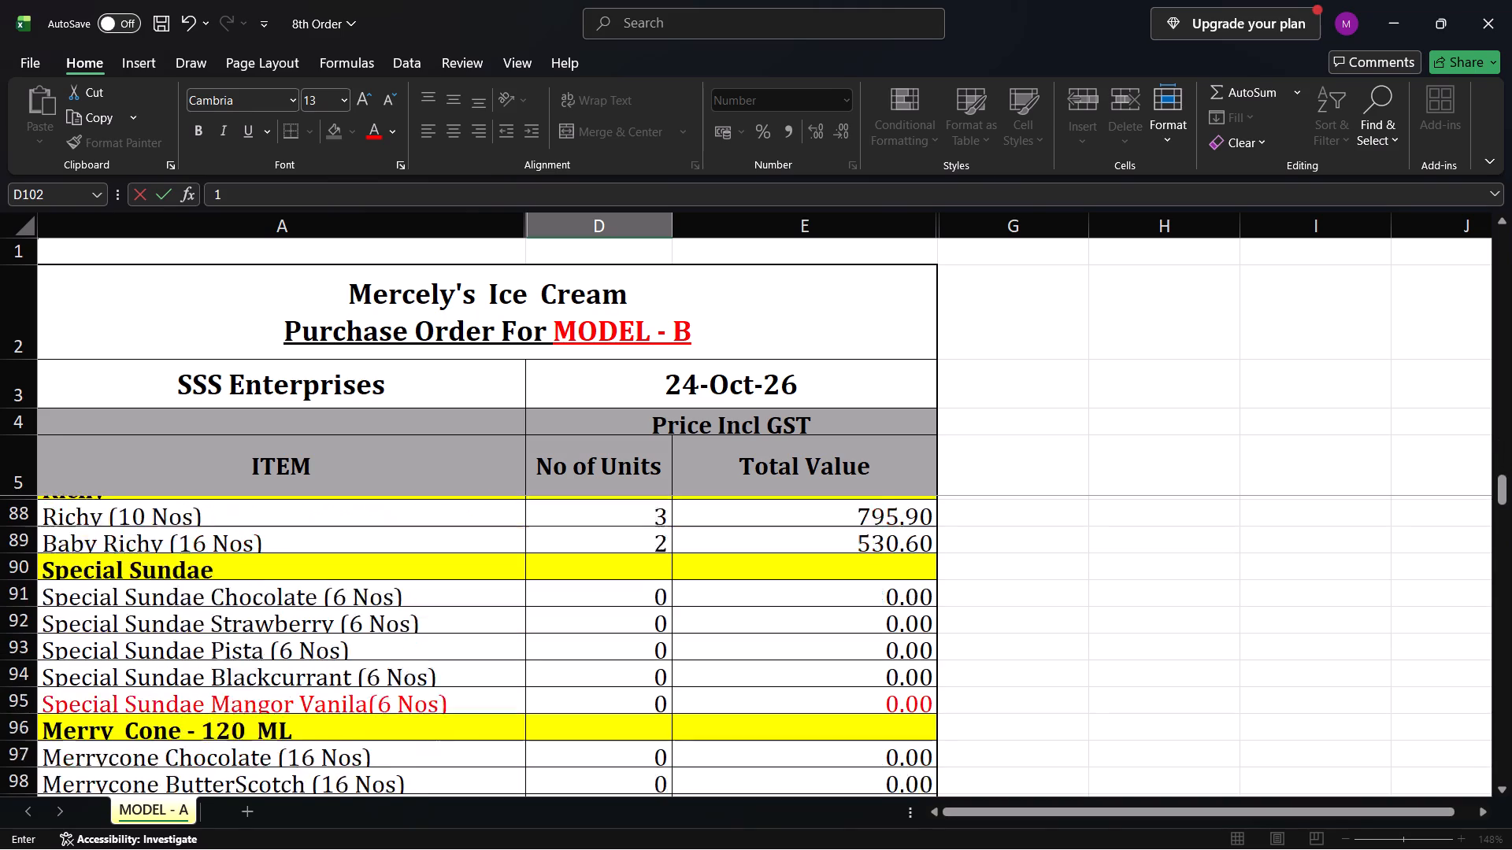
pyautogui.scroll(-3, 398, 652)
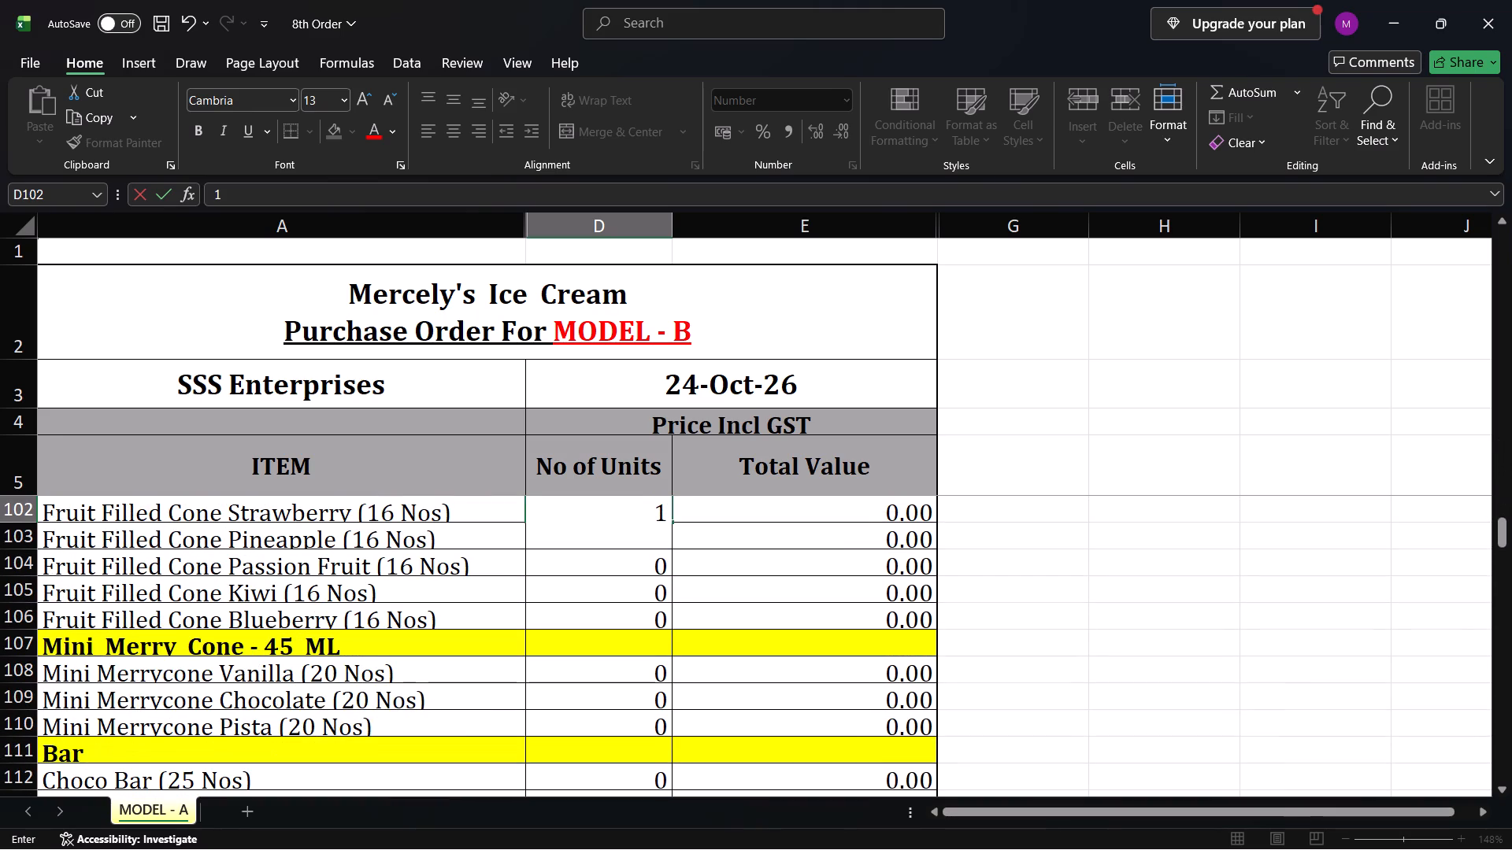
pyautogui.scroll(-2, 398, 652)
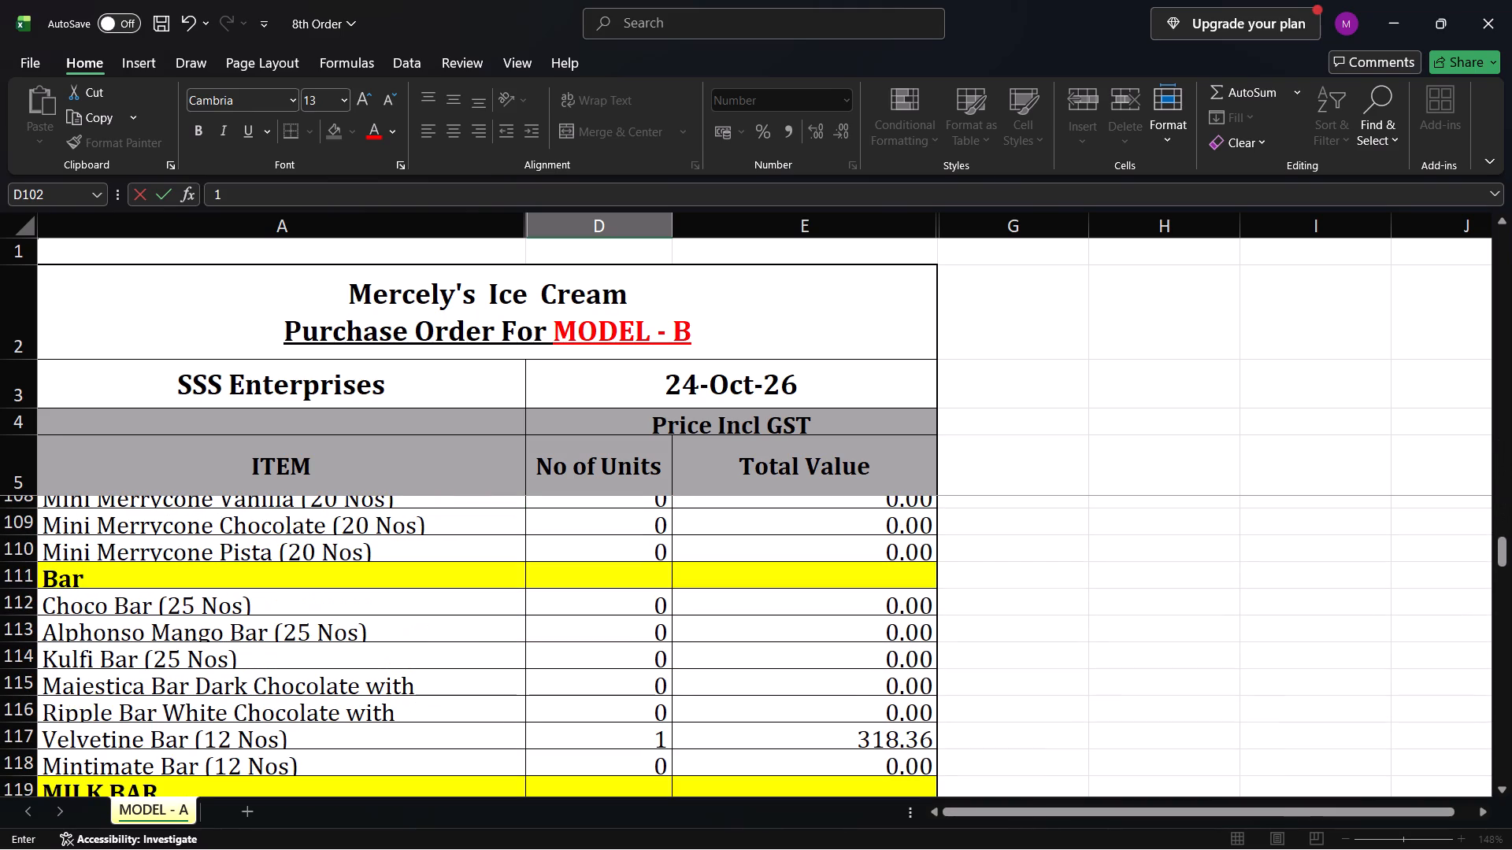
pyautogui.click(637, 667)
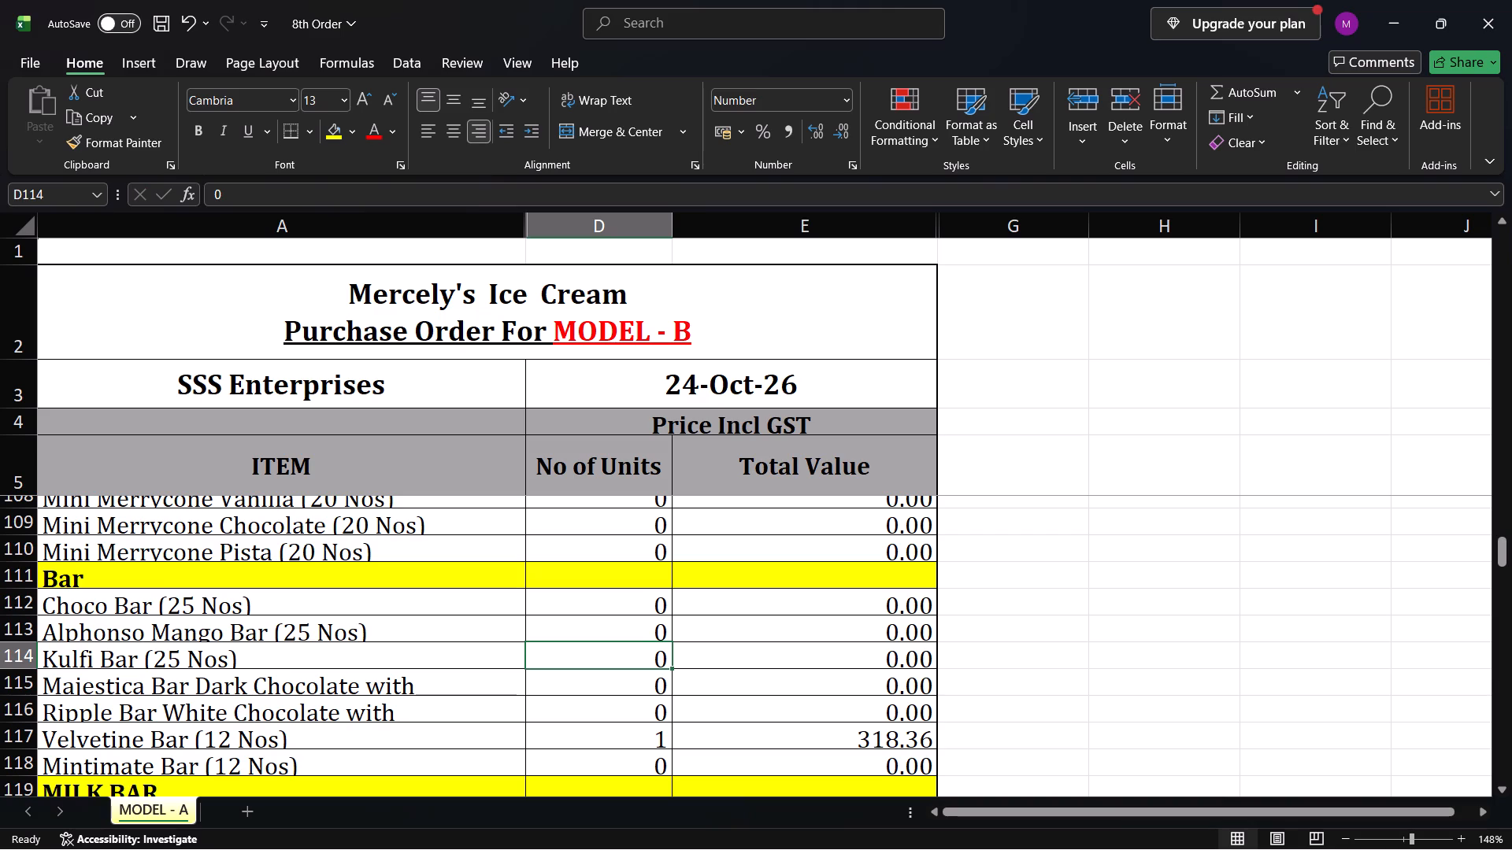
pyautogui.press('3')
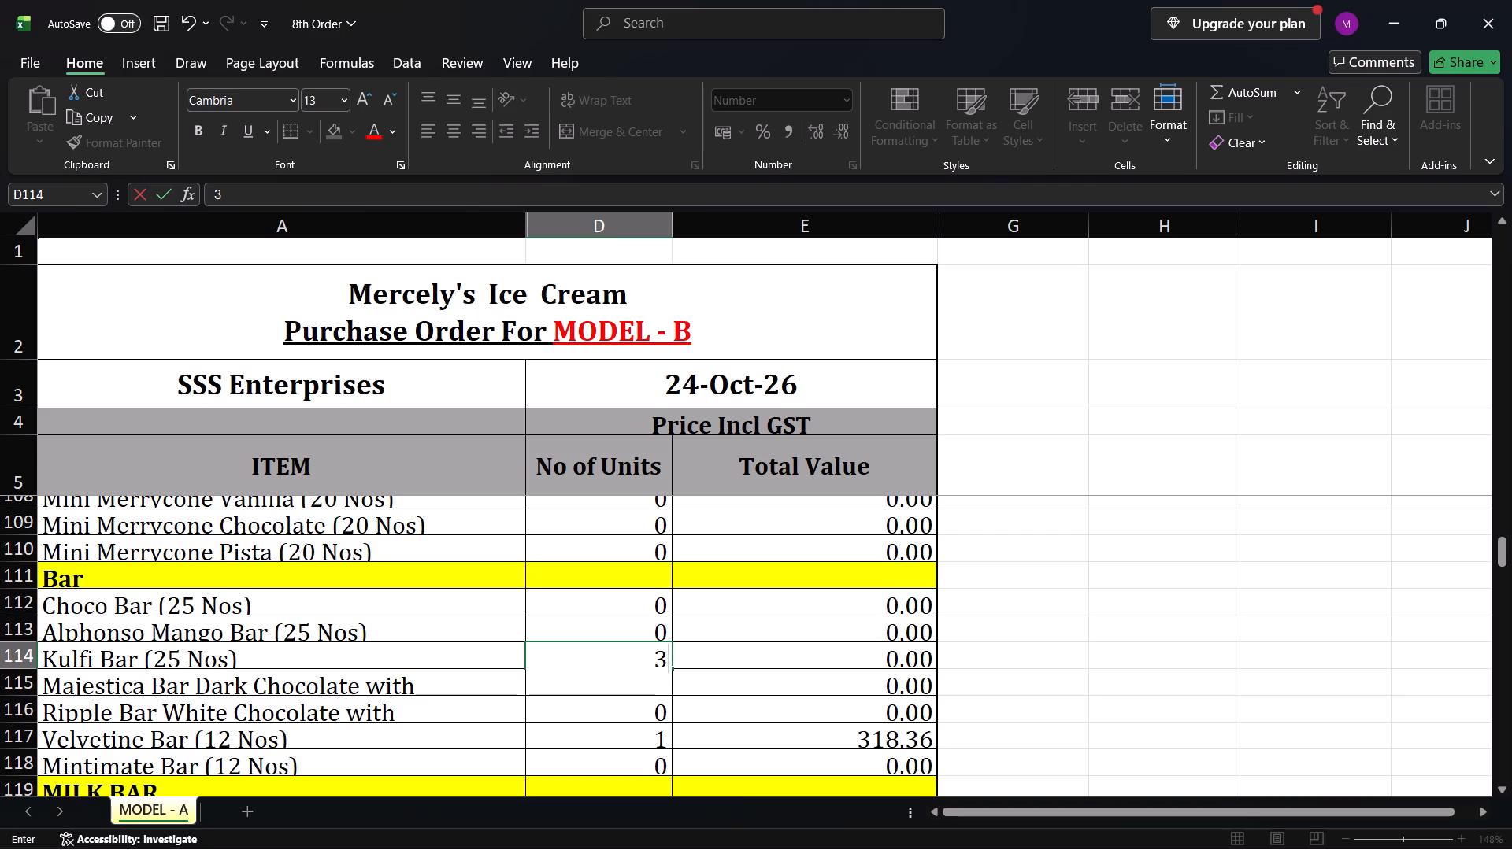
# Review the order quantities between the Bar section and the 500 ML tub sections, including cups, mini tubs, sundaes and cones.
pyautogui.scroll(3, 302, 564)
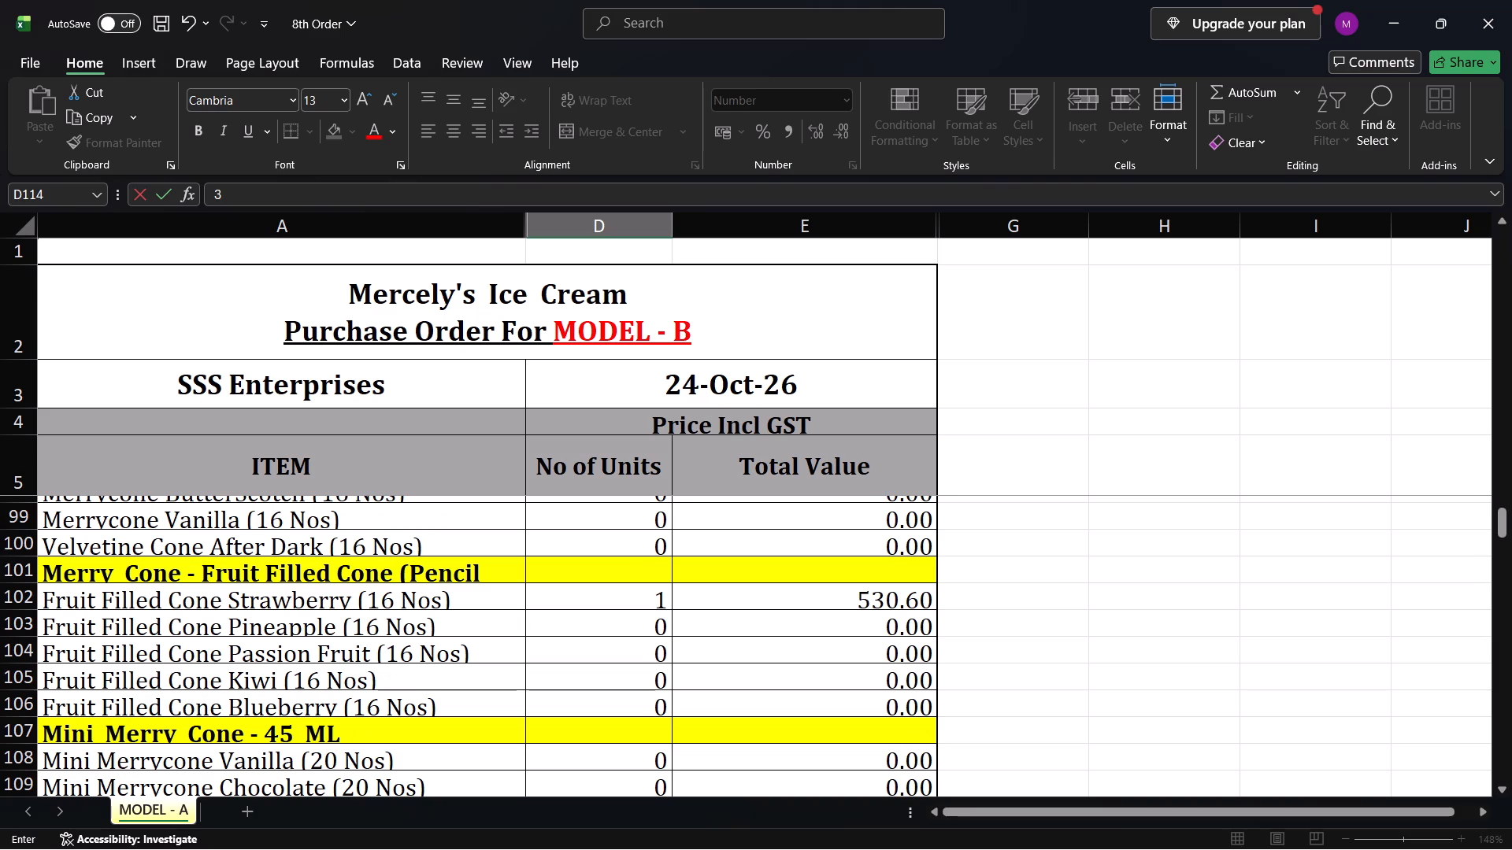
pyautogui.scroll(2, 302, 564)
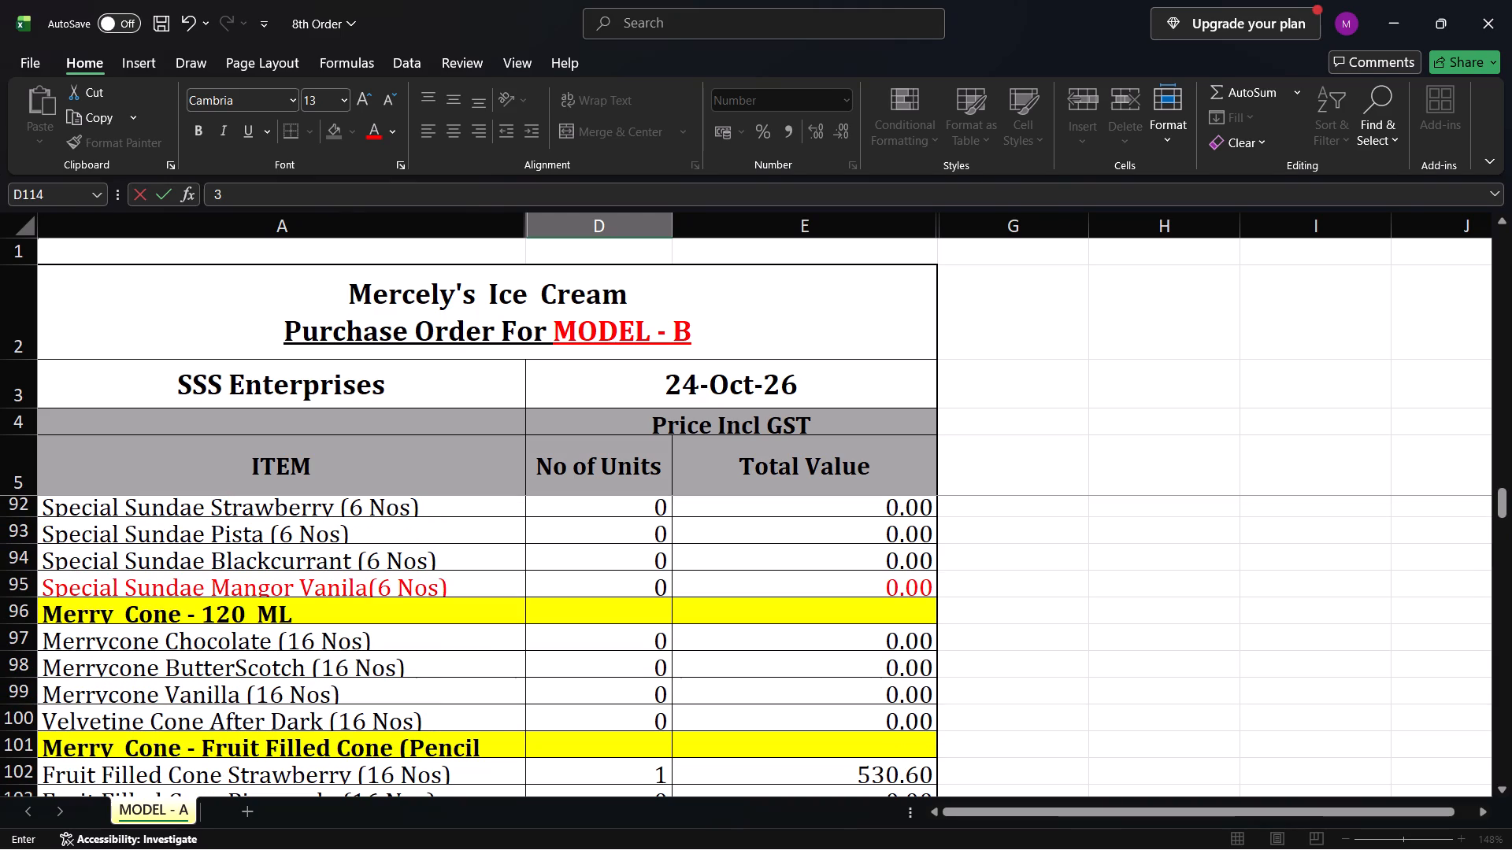
pyautogui.scroll(3, 302, 564)
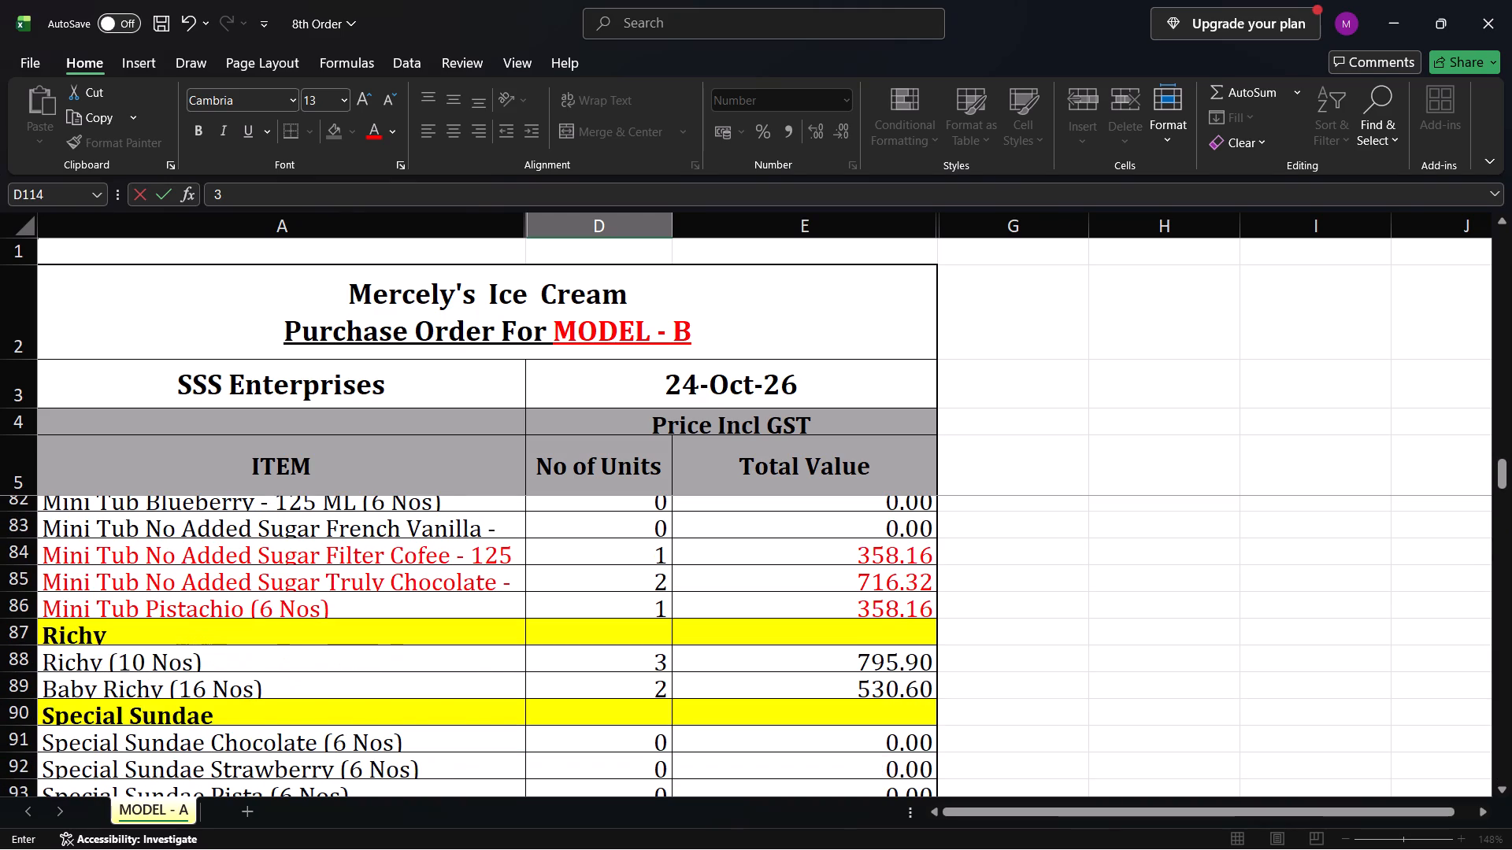
pyautogui.scroll(5, 302, 564)
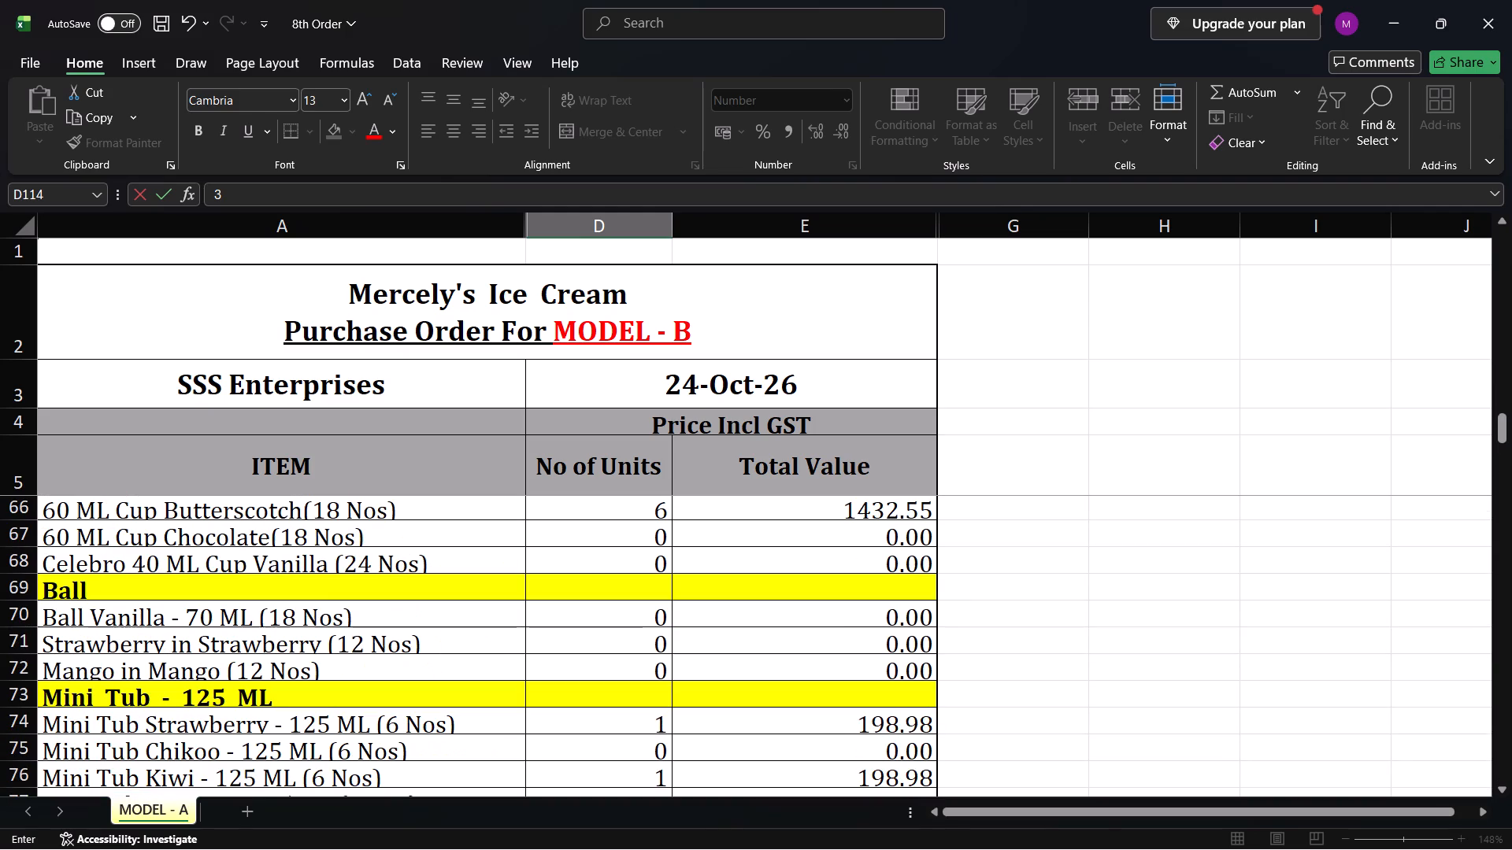
pyautogui.scroll(4, 302, 564)
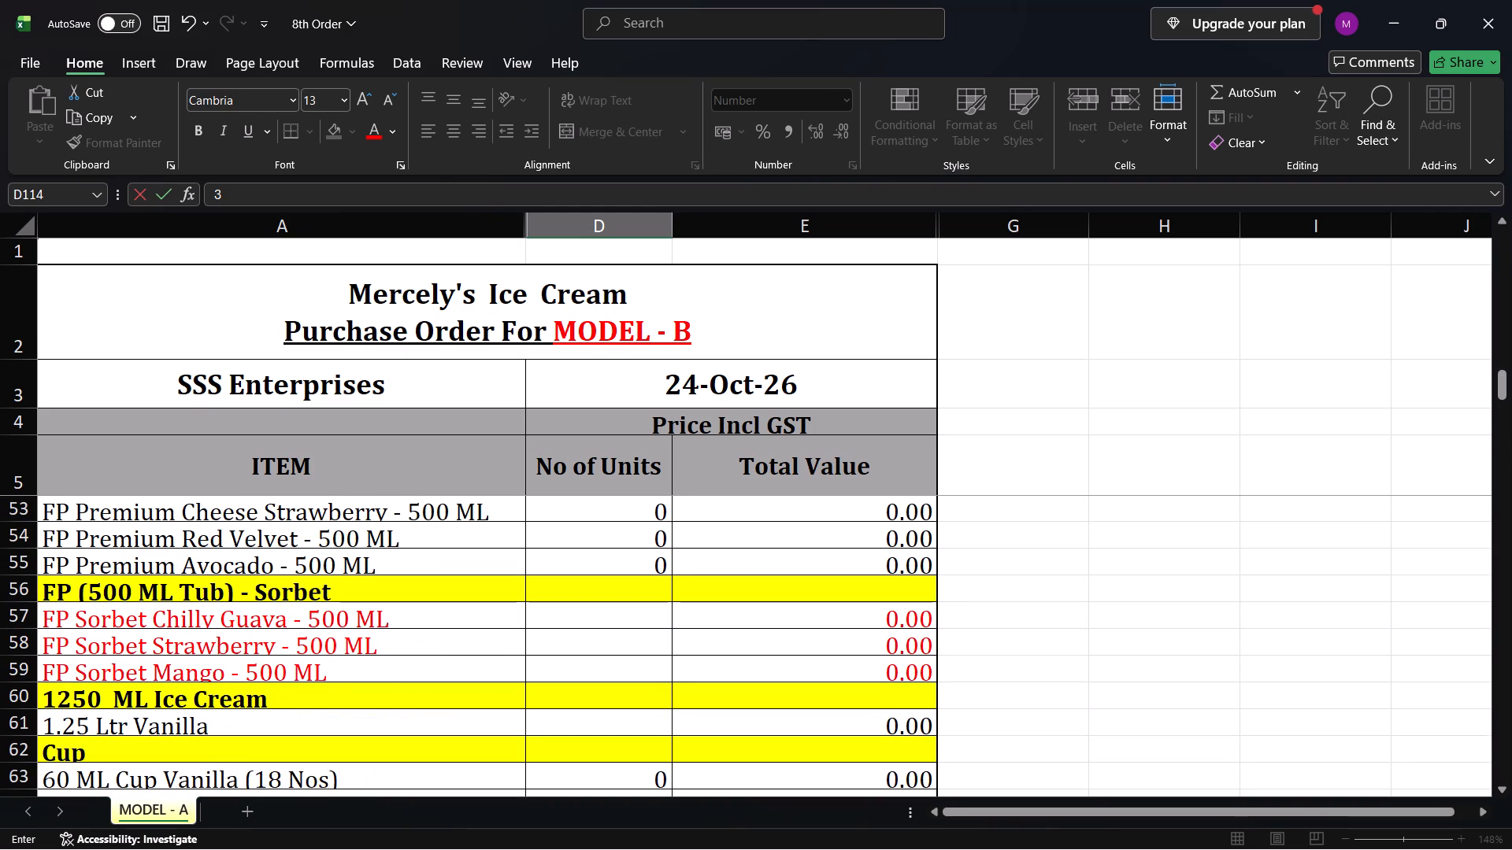
pyautogui.scroll(2, 302, 564)
pyautogui.scroll(-6, 302, 564)
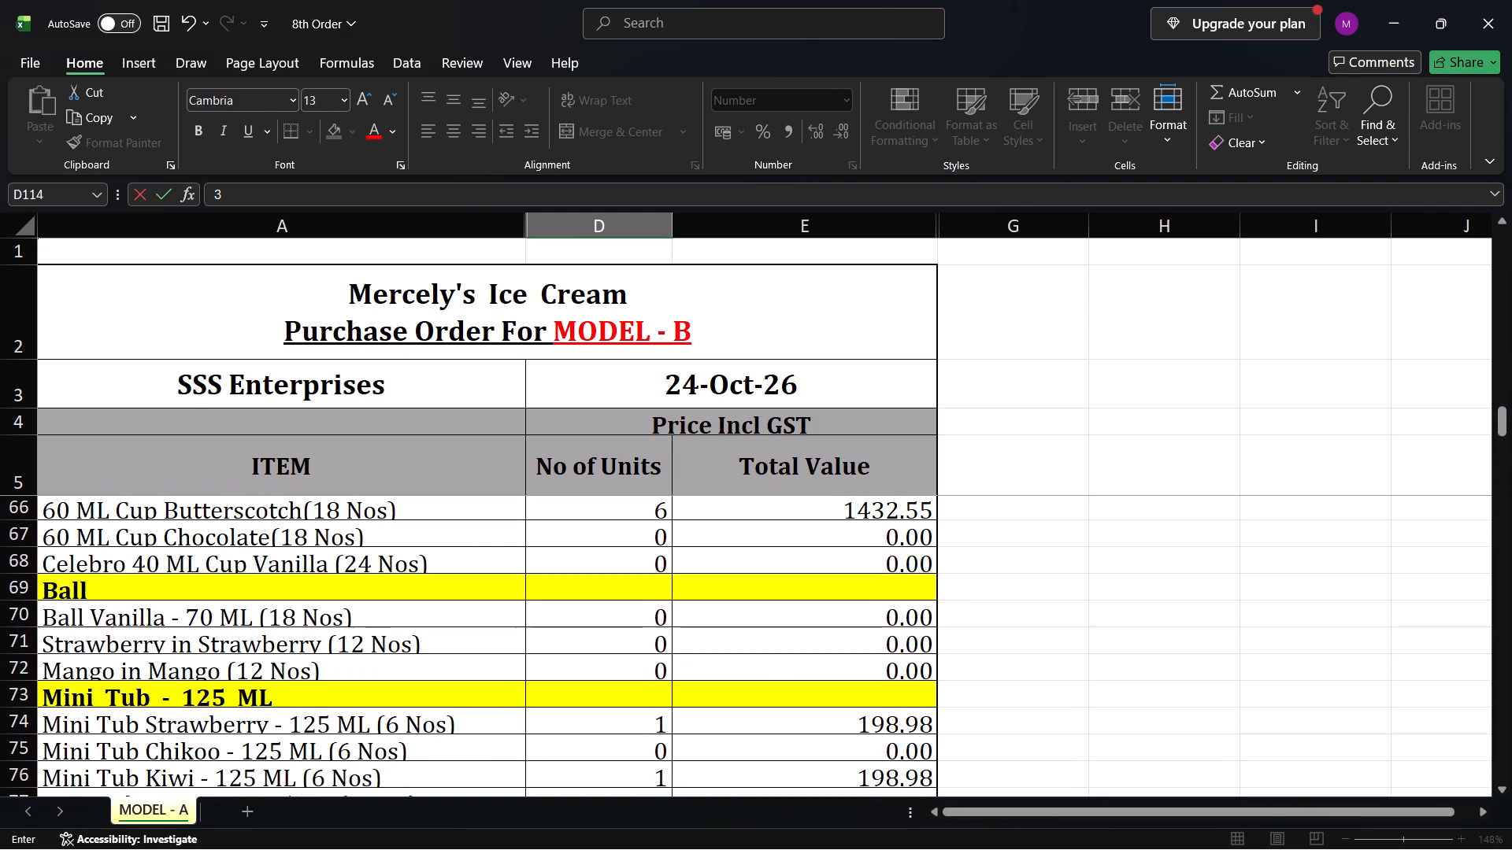
pyautogui.scroll(-7, 302, 564)
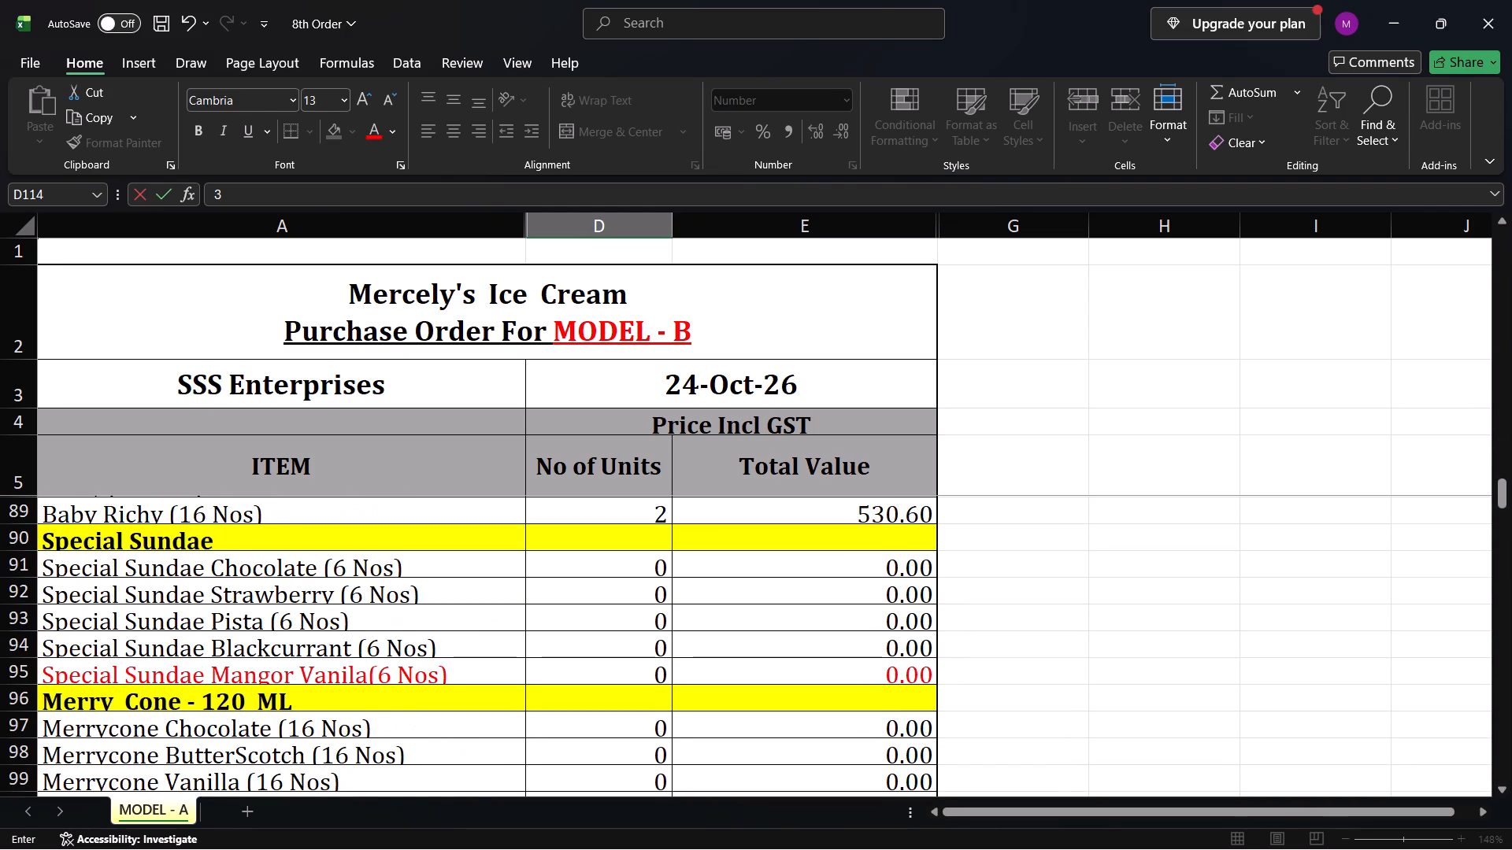
pyautogui.scroll(-4, 302, 564)
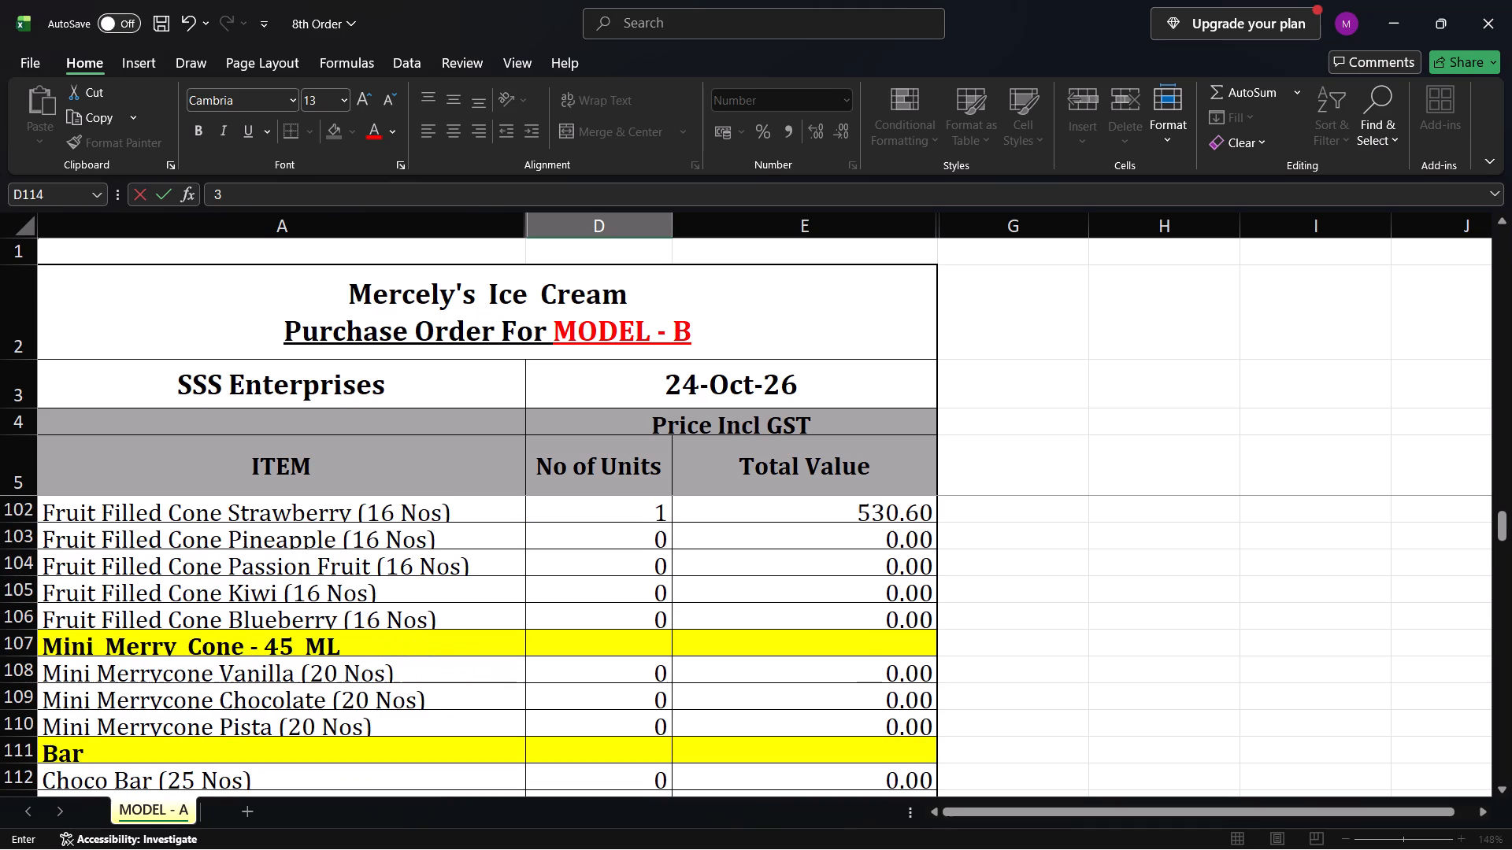
pyautogui.scroll(-2, 302, 564)
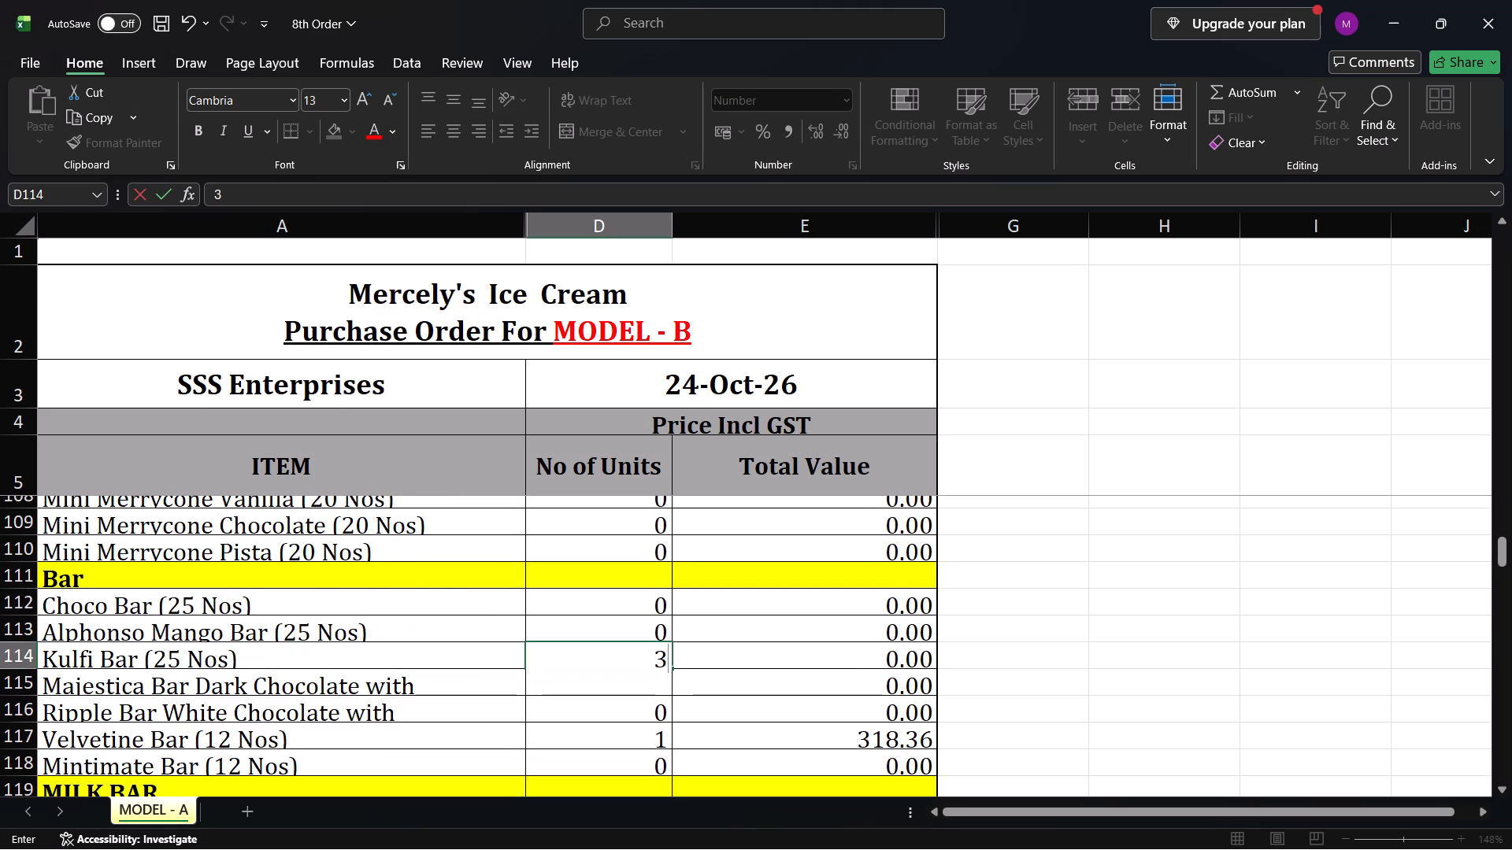
# Set the number of units to 1 for Mini Merrycone Chocolate (20 Nos) in the Mini Merry Cone - 45 ML section.
pyautogui.scroll(2, 302, 564)
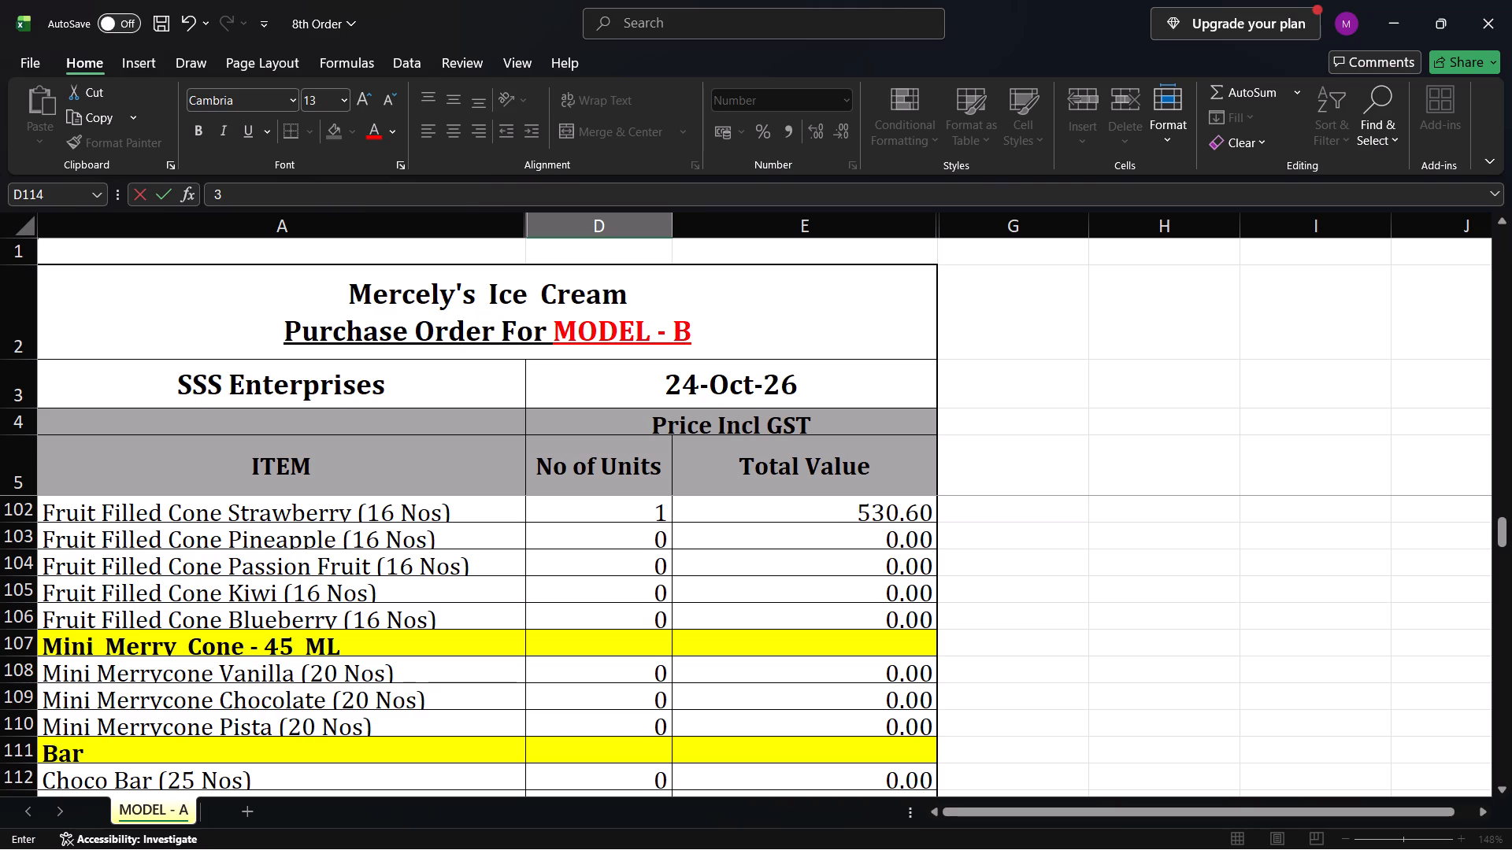
pyautogui.click(536, 697)
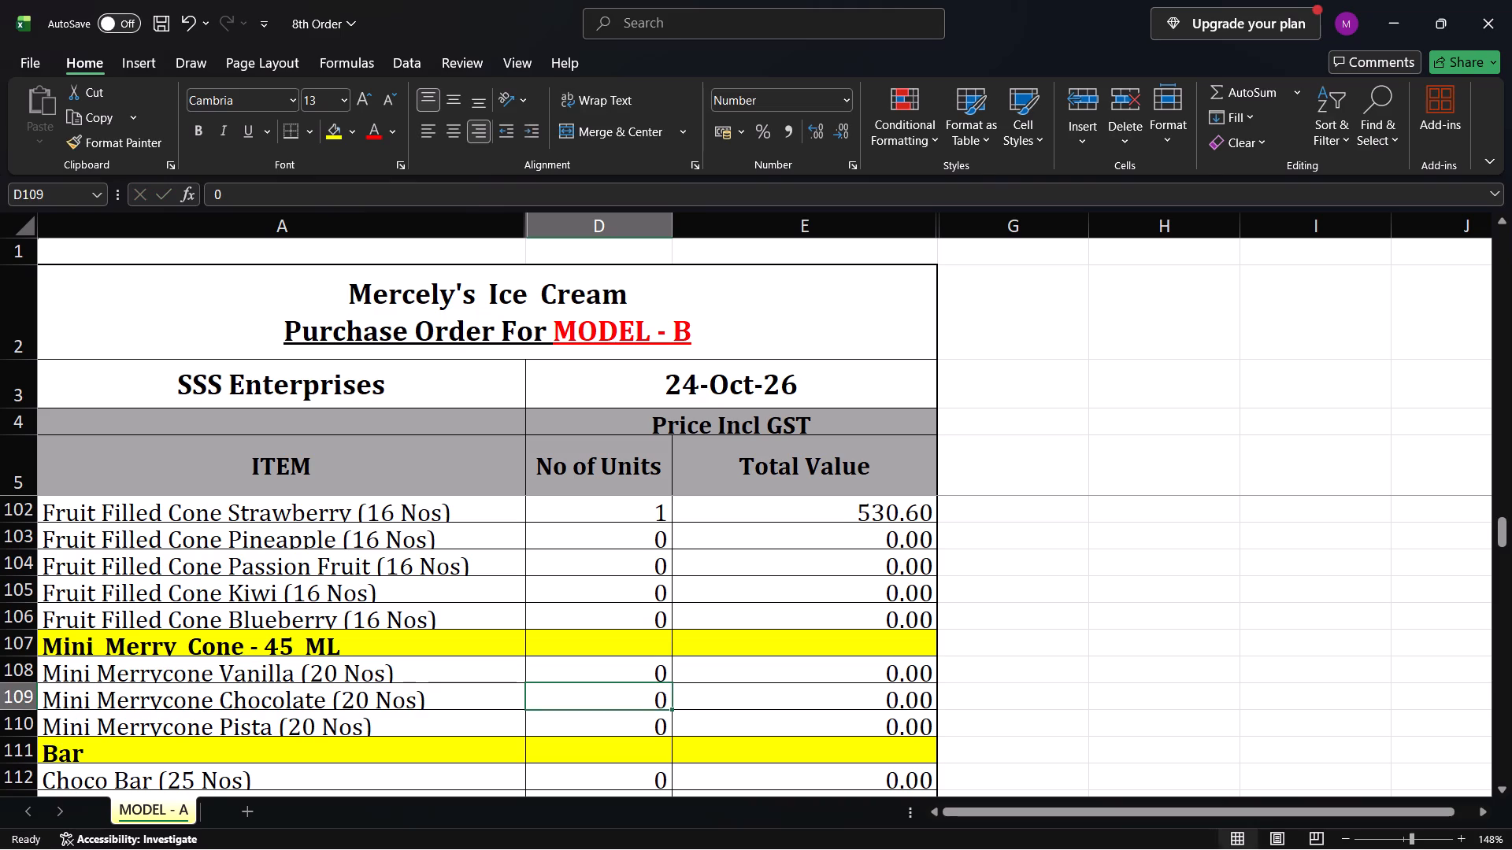
pyautogui.press('1')
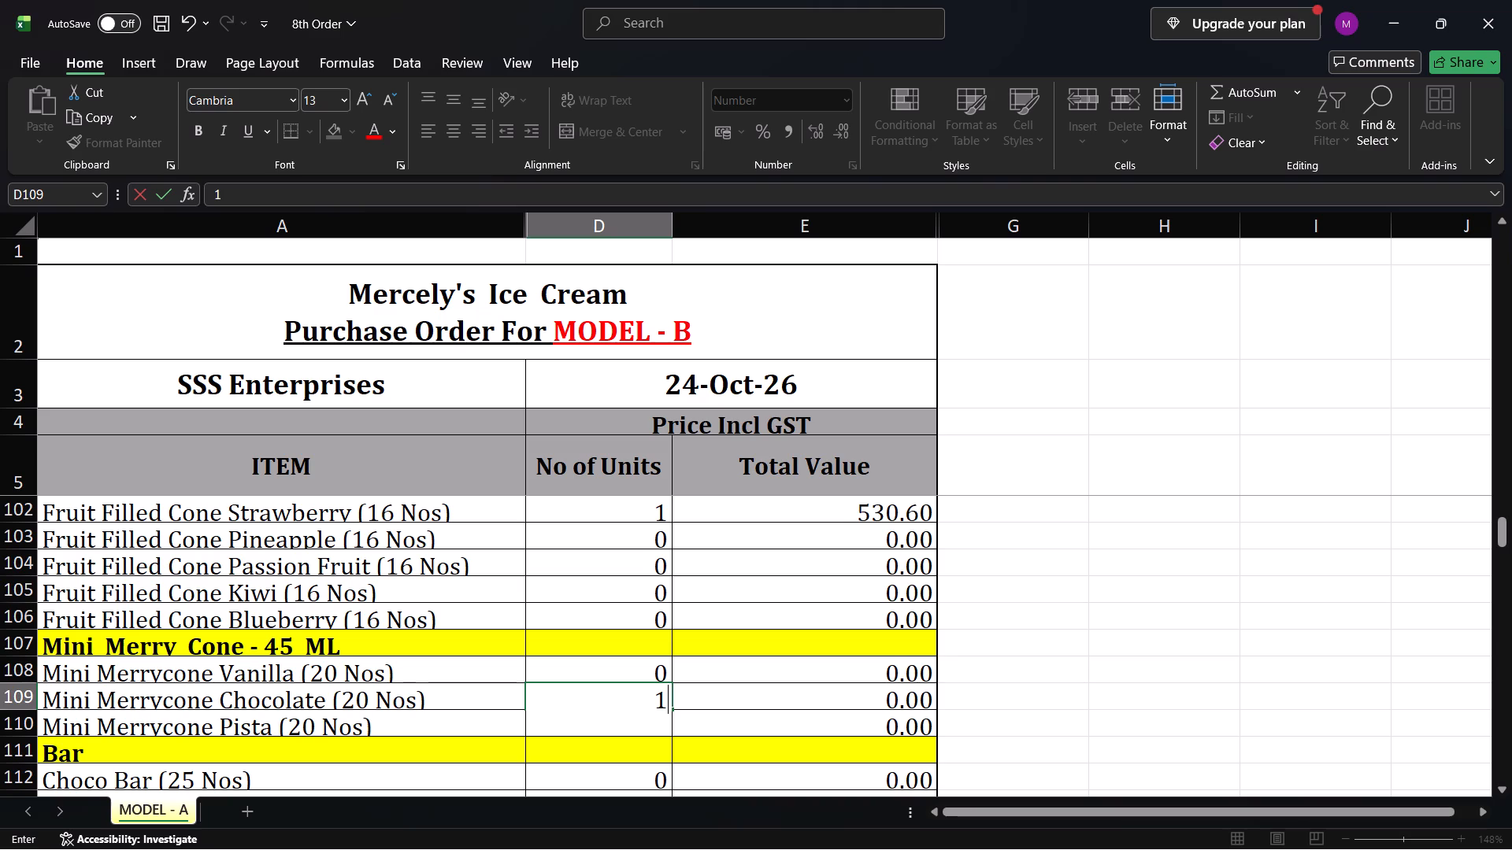
pyautogui.click(608, 583)
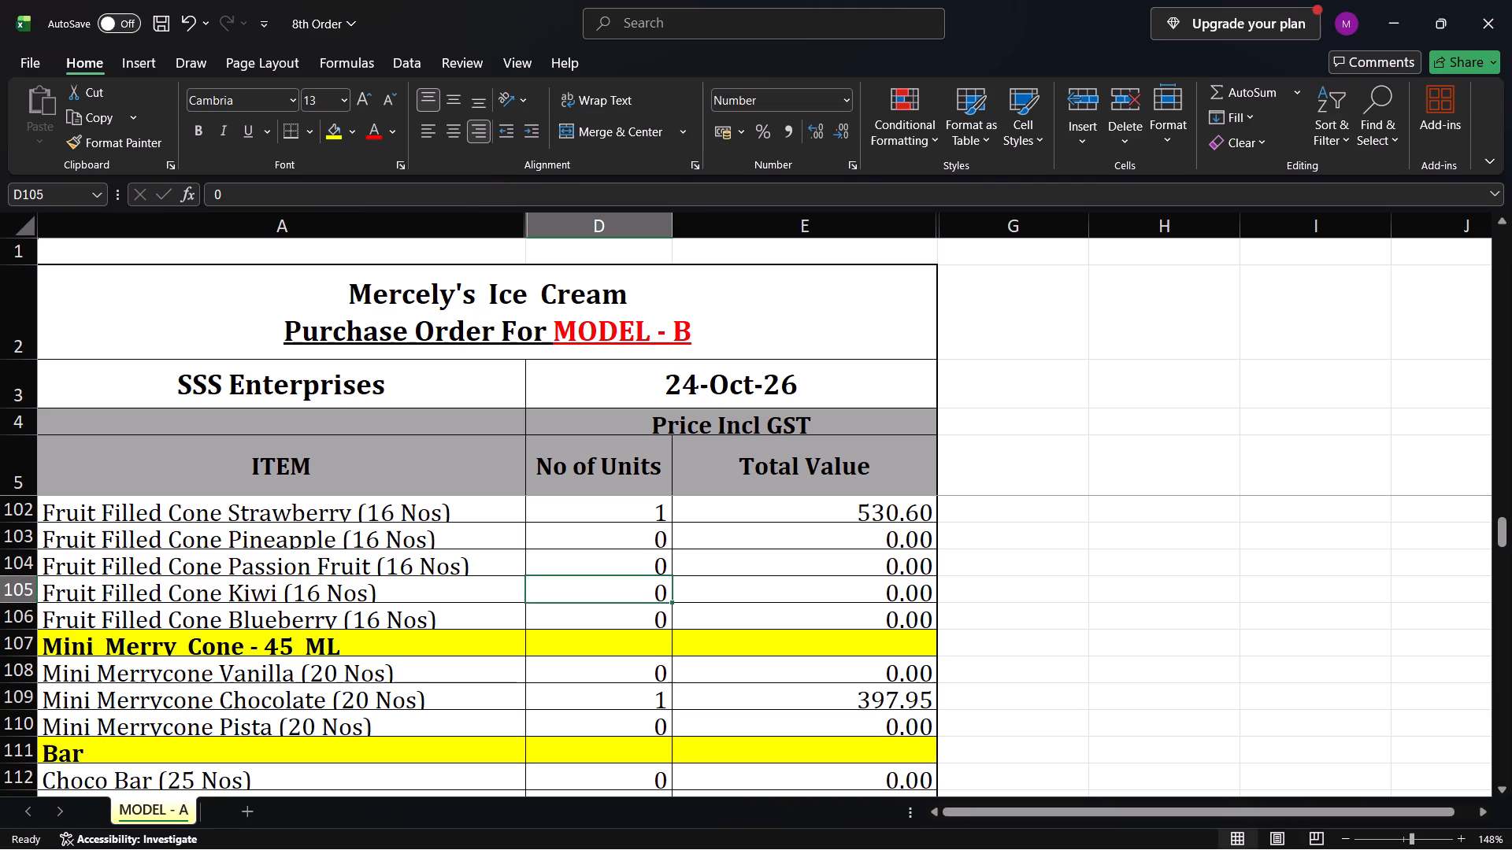
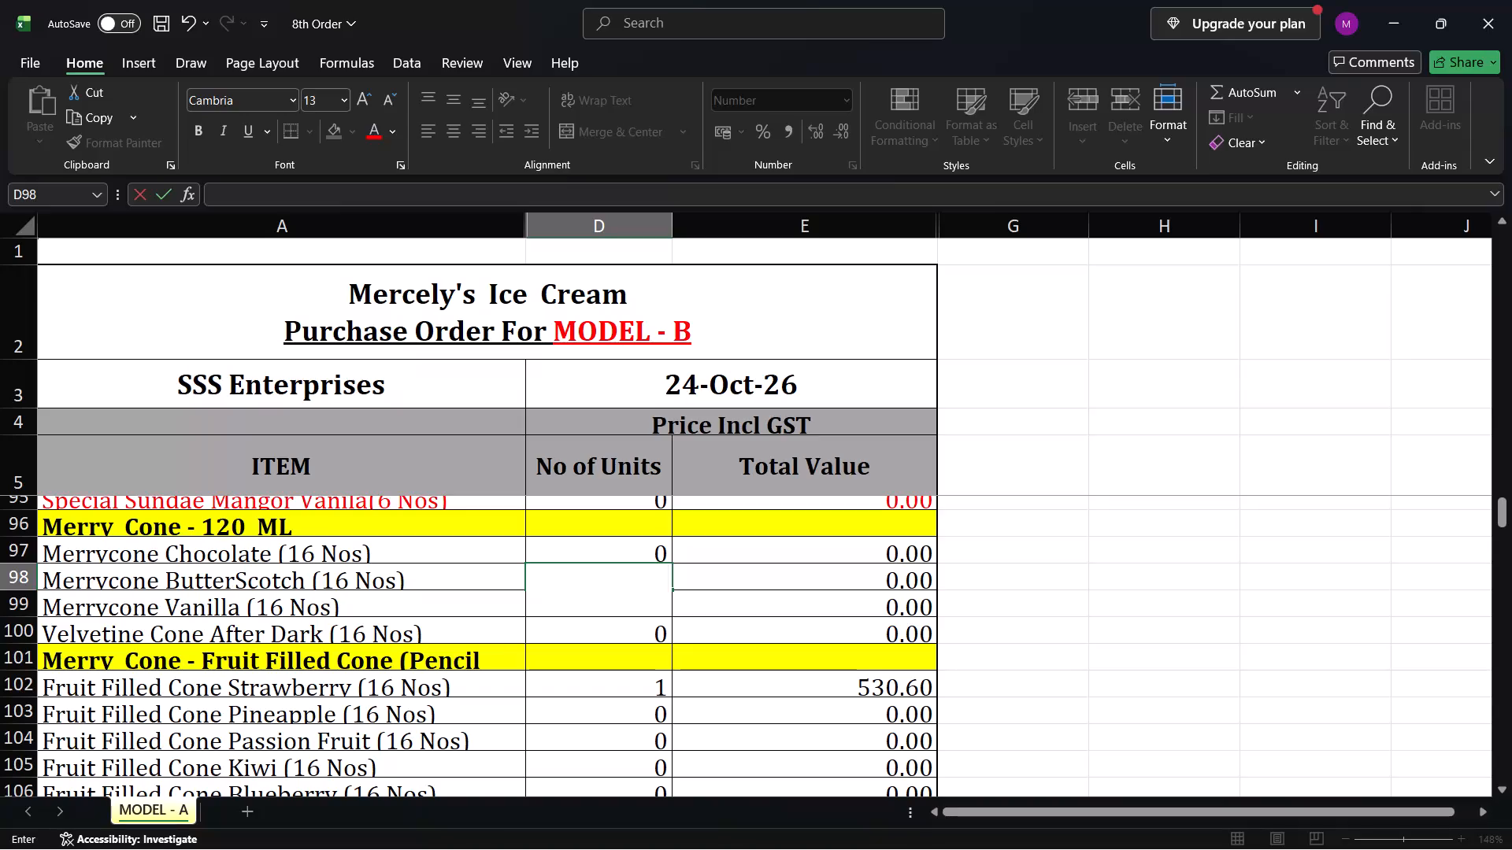
# Set the number of units to 0 for Merrycone ButterScotch (16 Nos) in the Merry Cone - 120 ML section.
pyautogui.press('0')
pyautogui.click(587, 544)
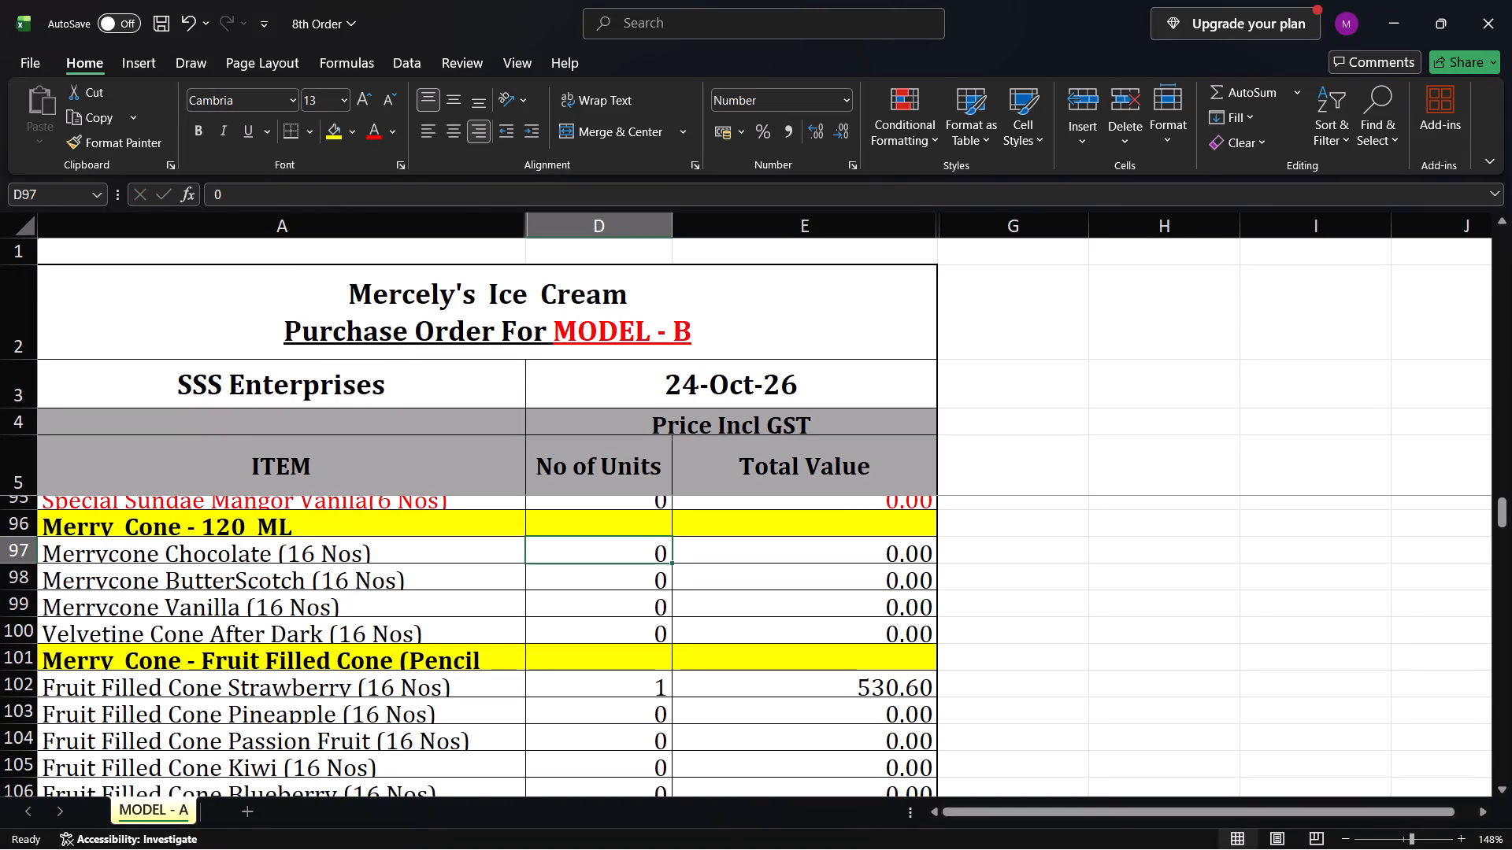
# Review the order quantities from the cone sections down to 4 Ltr Ice Cream and back up to the 500 ML tubs.
pyautogui.scroll(-9, 632, 606)
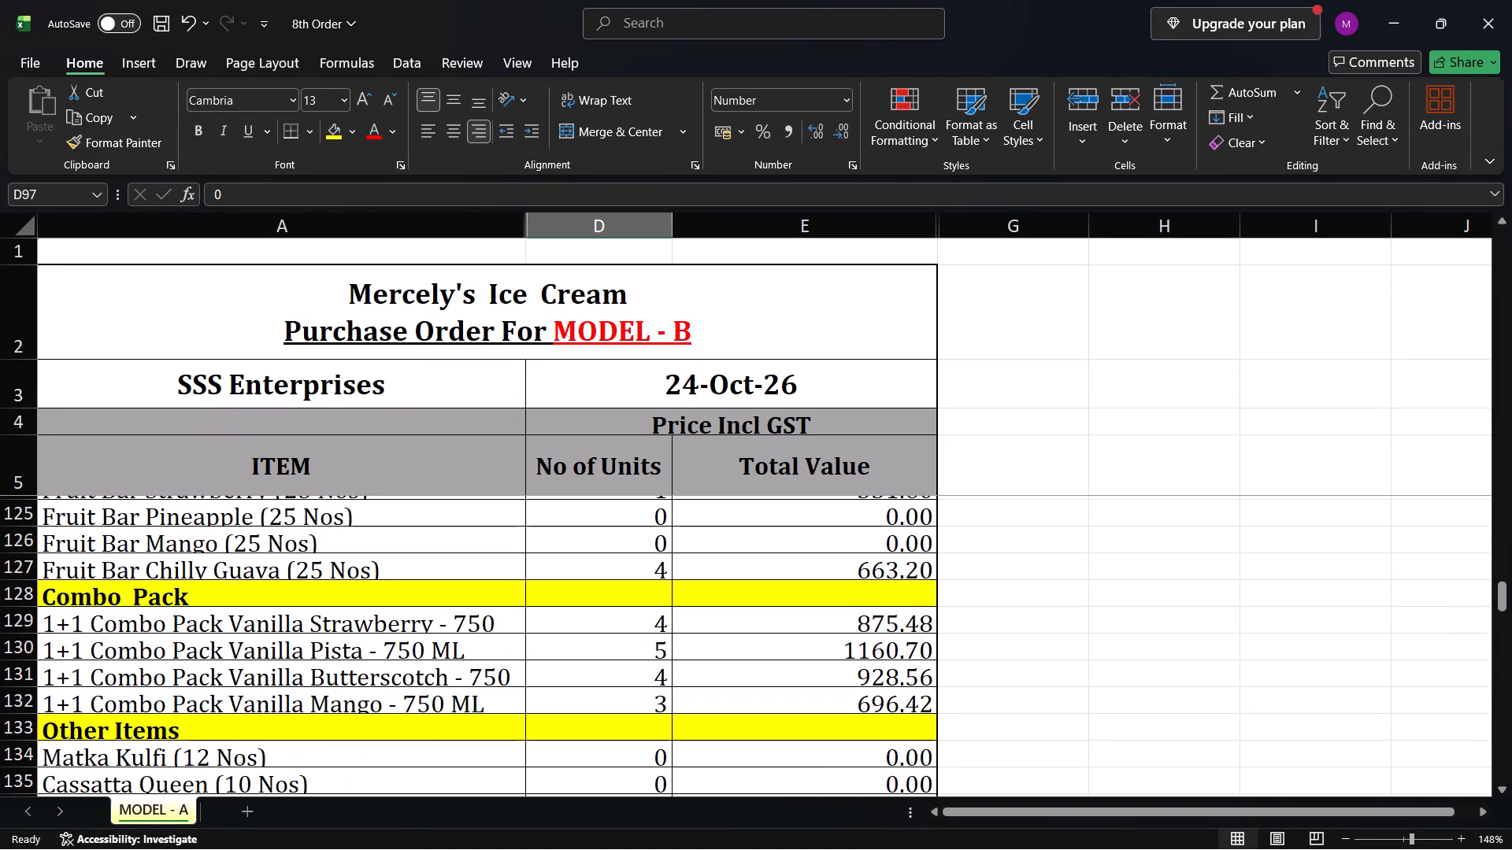
pyautogui.scroll(-8, 632, 607)
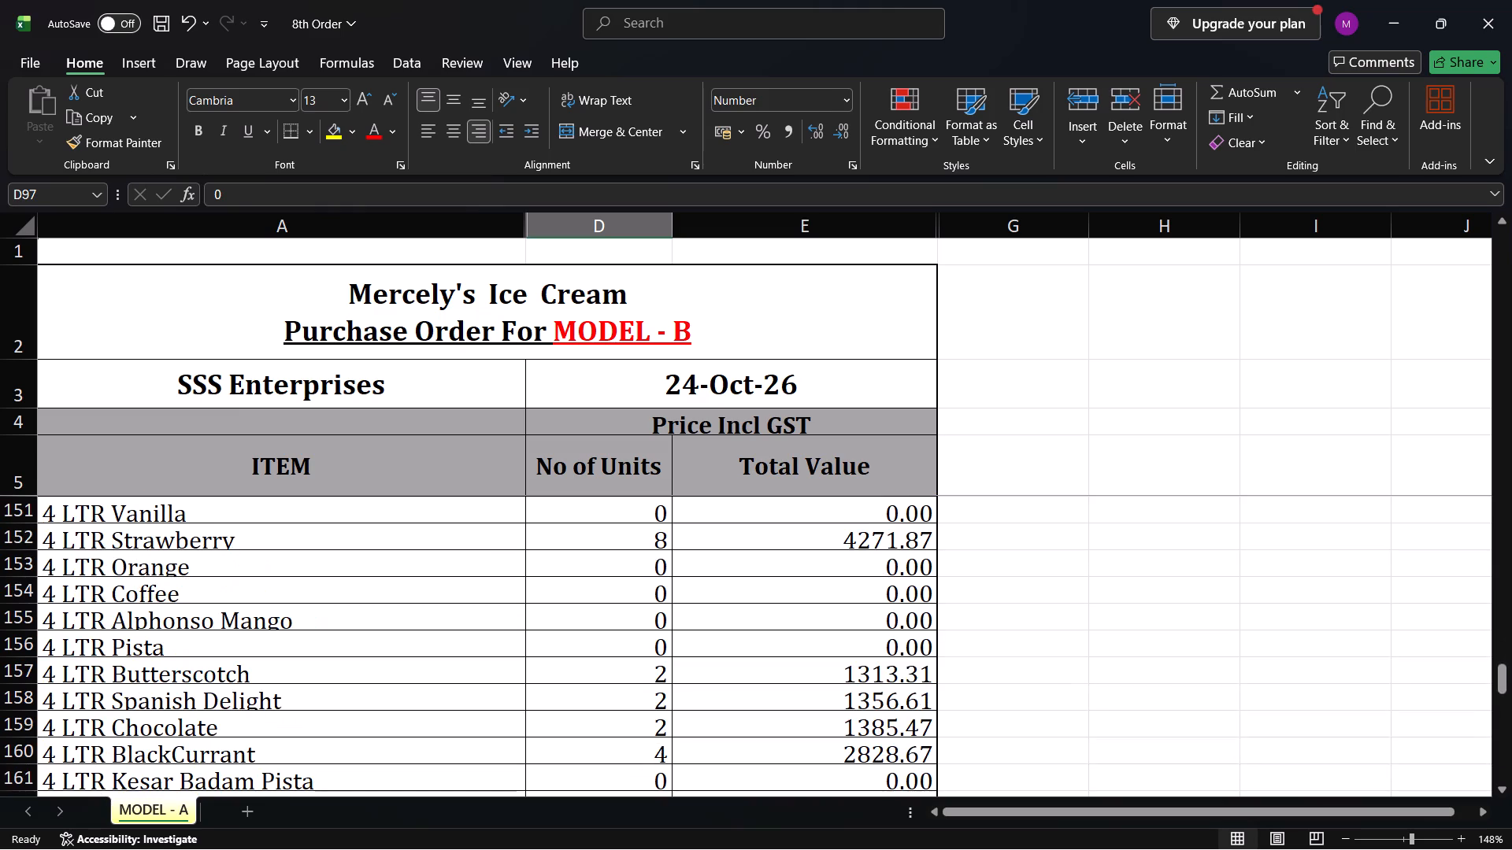
pyautogui.scroll(13, 618, 636)
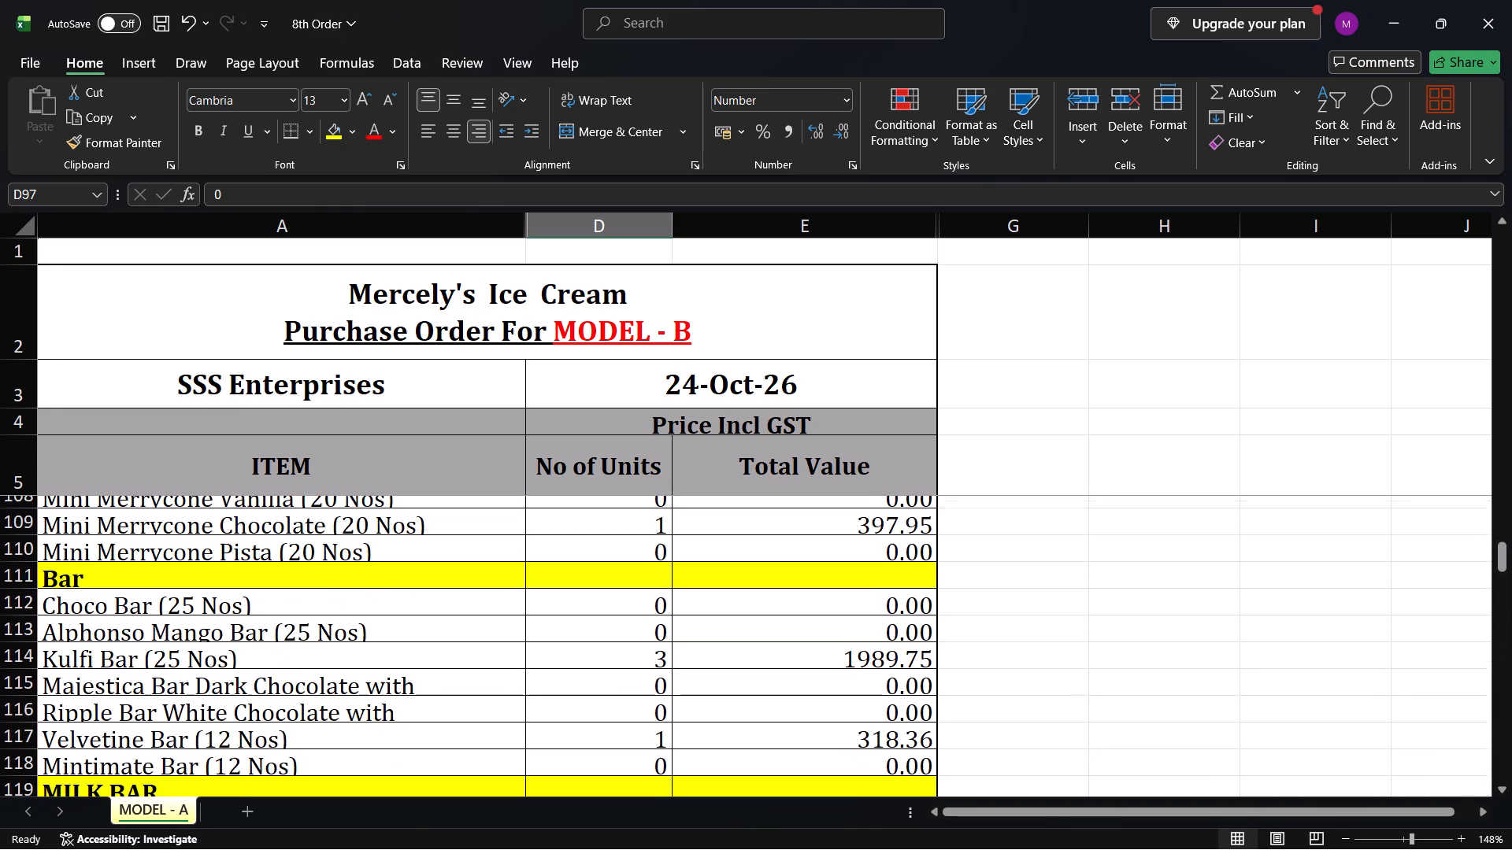
pyautogui.scroll(8, 618, 636)
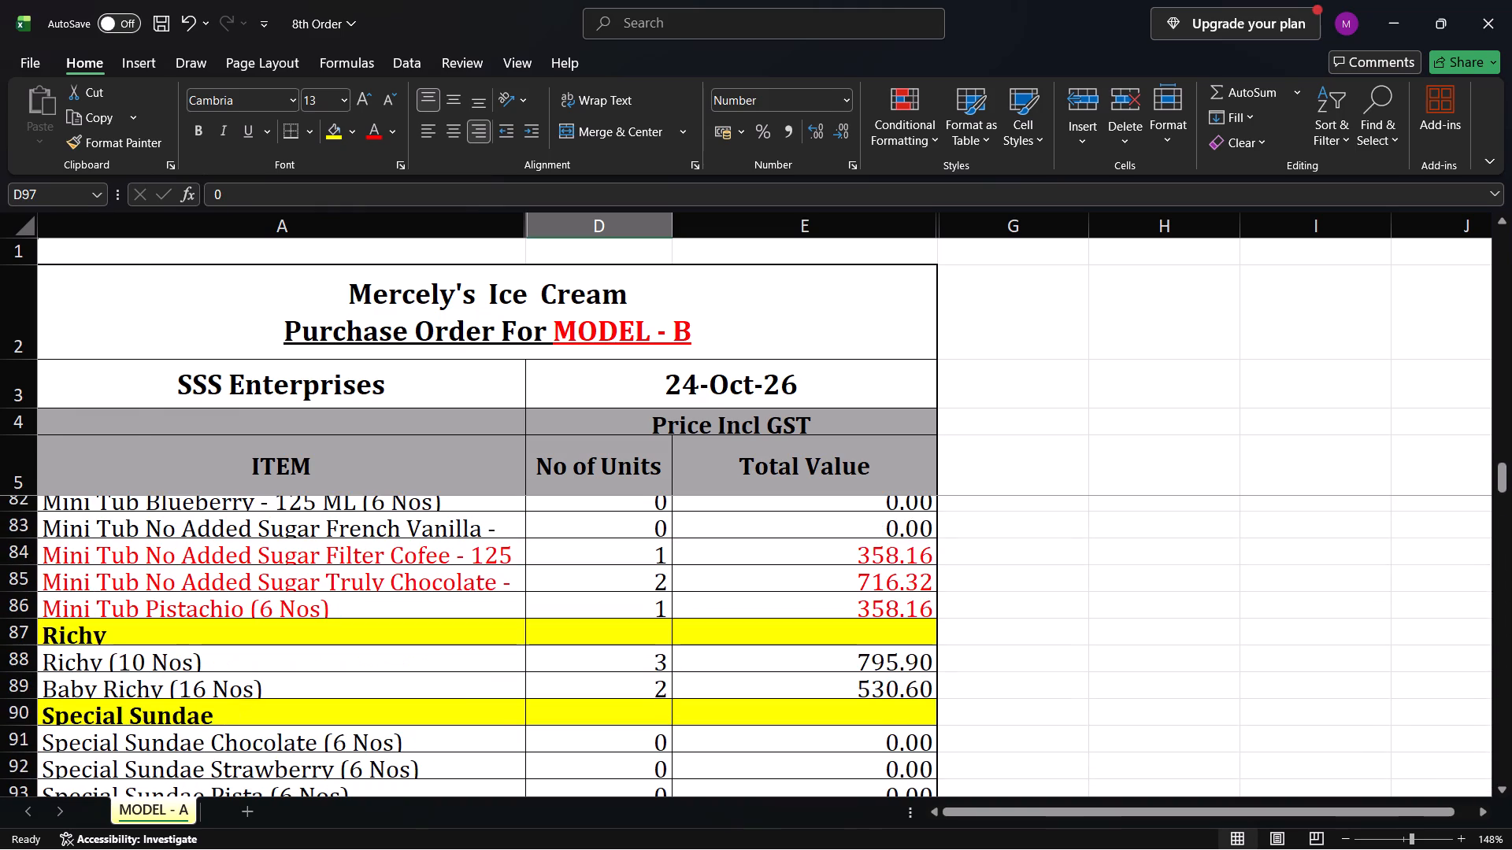
pyautogui.scroll(2, 618, 636)
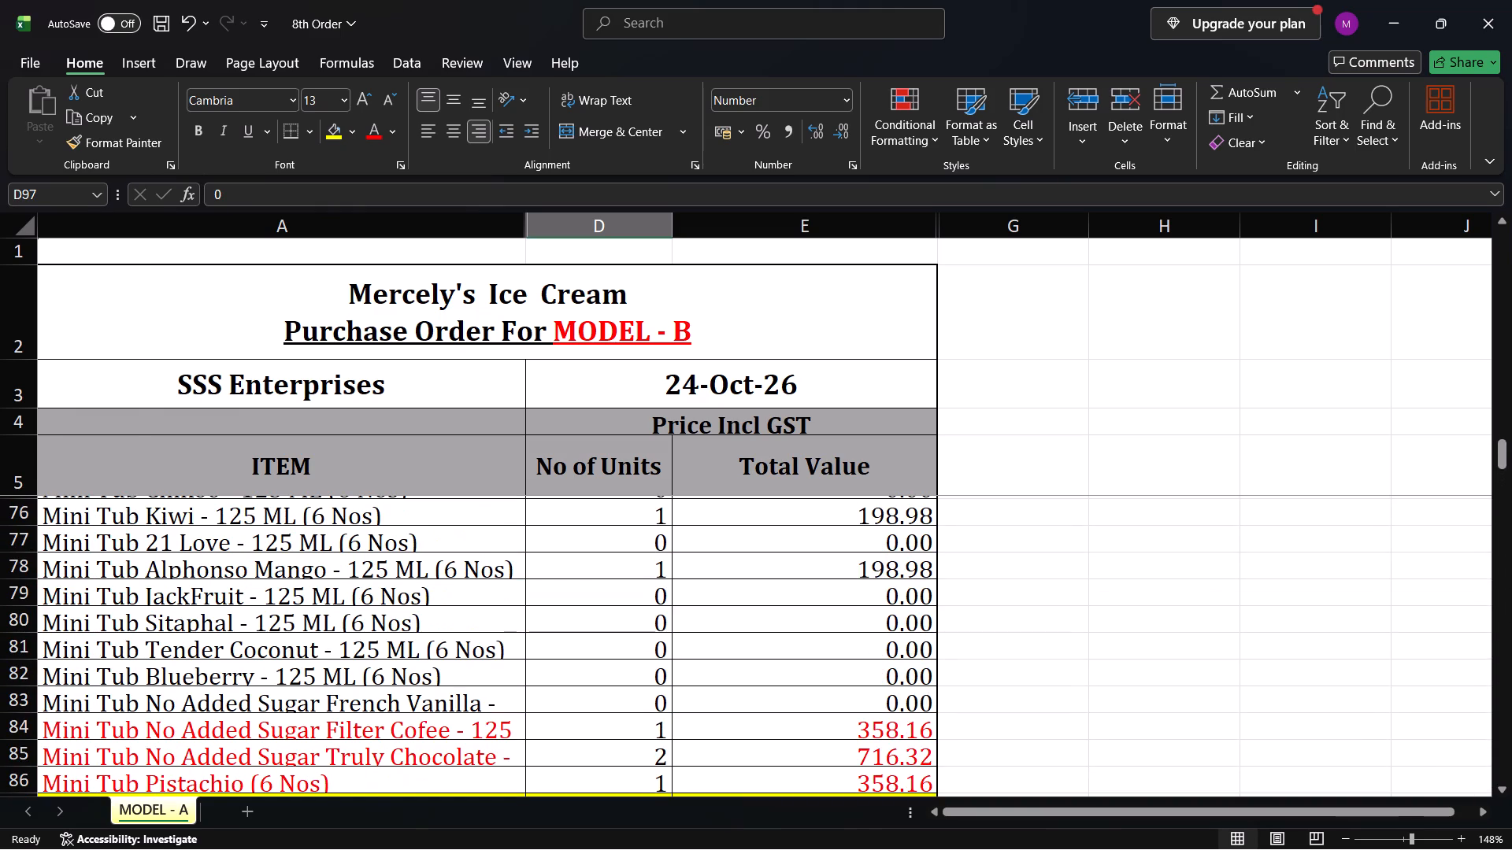
pyautogui.scroll(4, 618, 636)
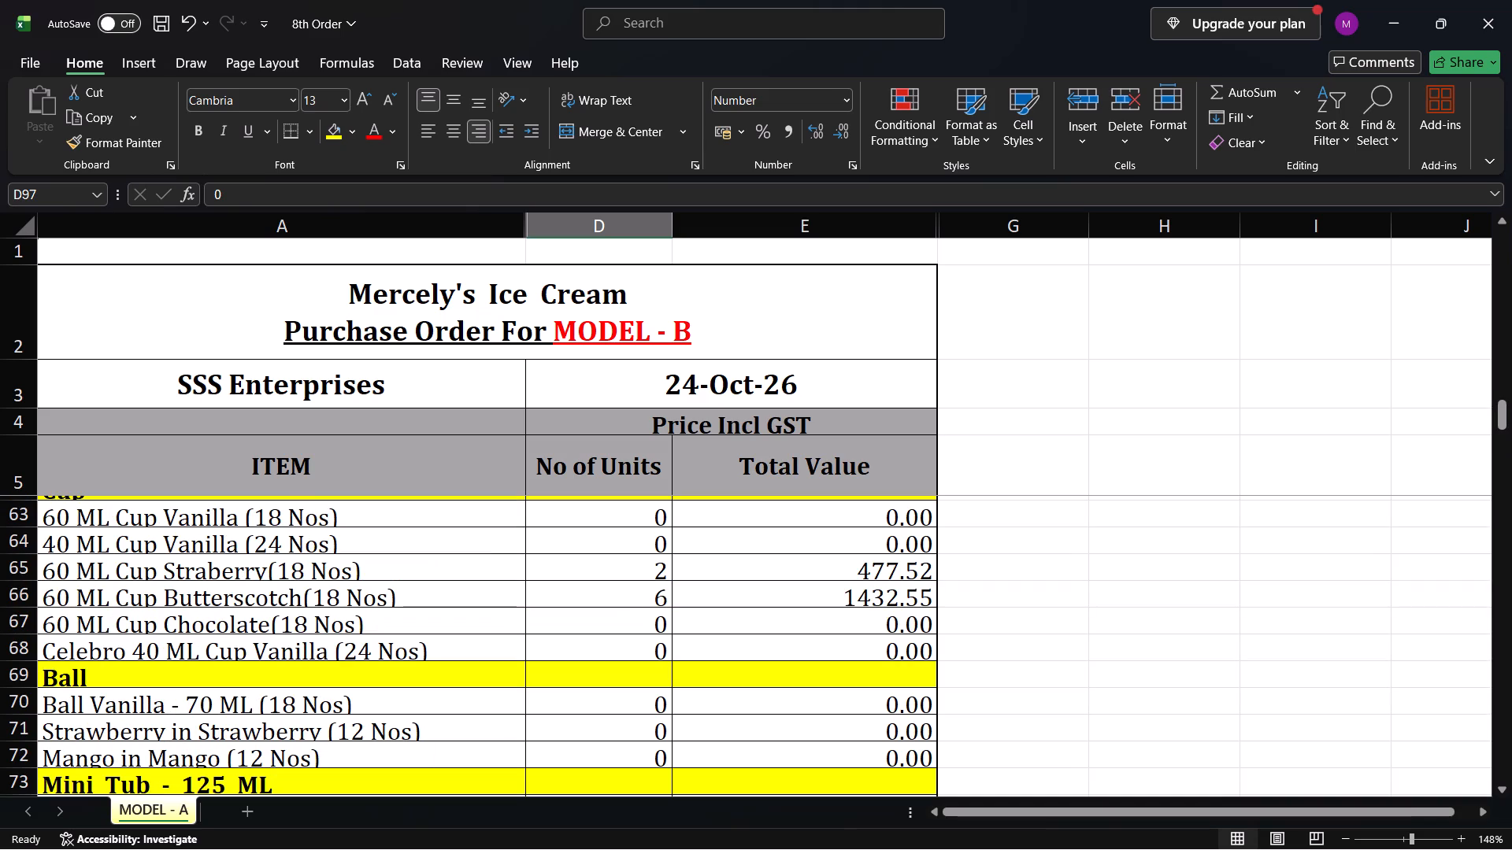
pyautogui.scroll(3, 618, 636)
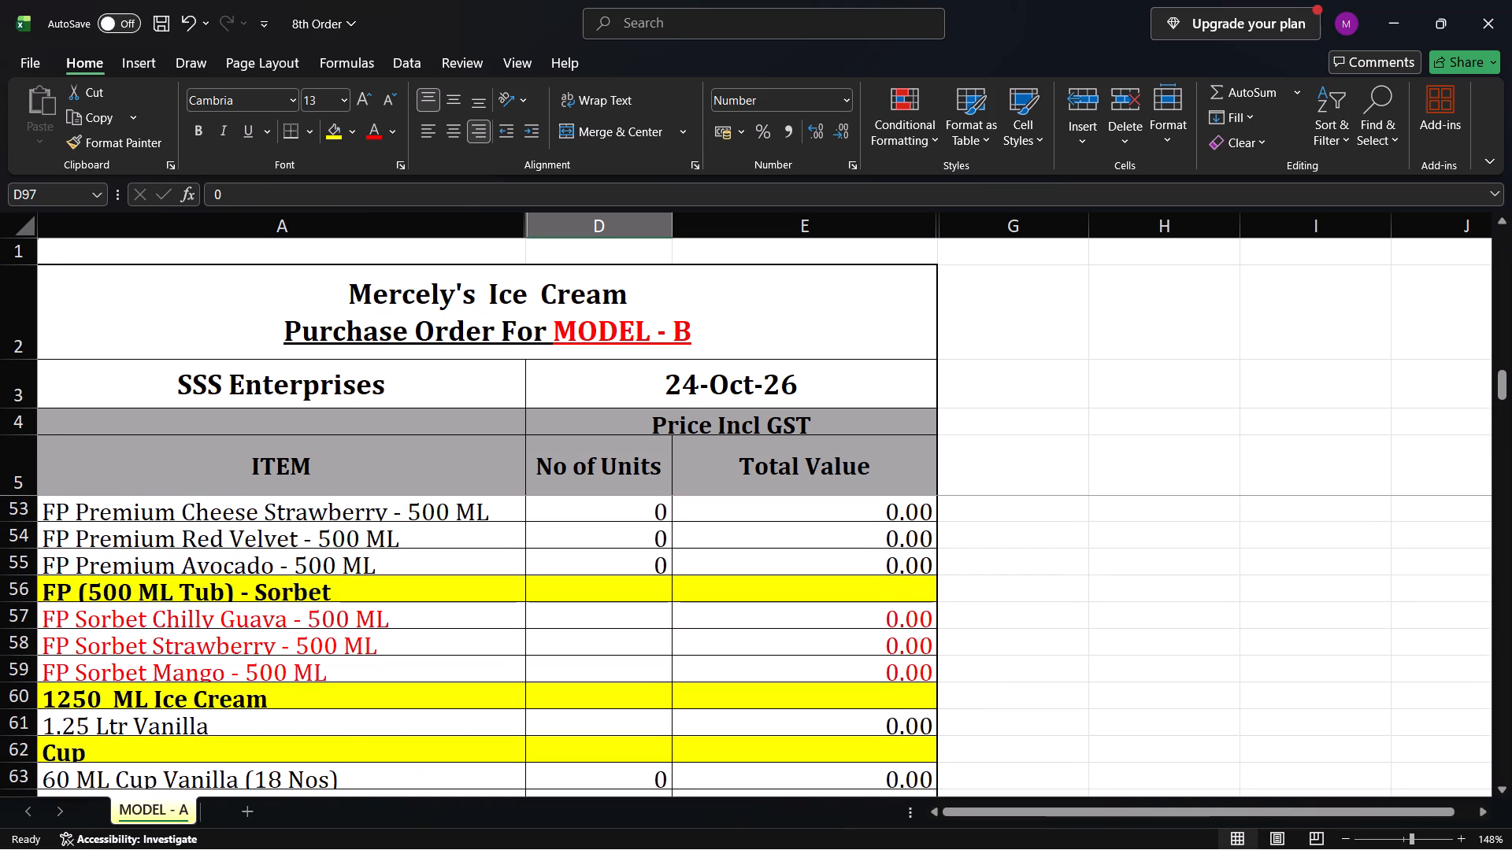
pyautogui.scroll(3, 618, 636)
# Set the number of units to 3 for 60 ML Cup Butterscotch (18 Nos) and 4 for 60 ML Cup Chocolate (18 Nos).
pyautogui.scroll(-3, 618, 636)
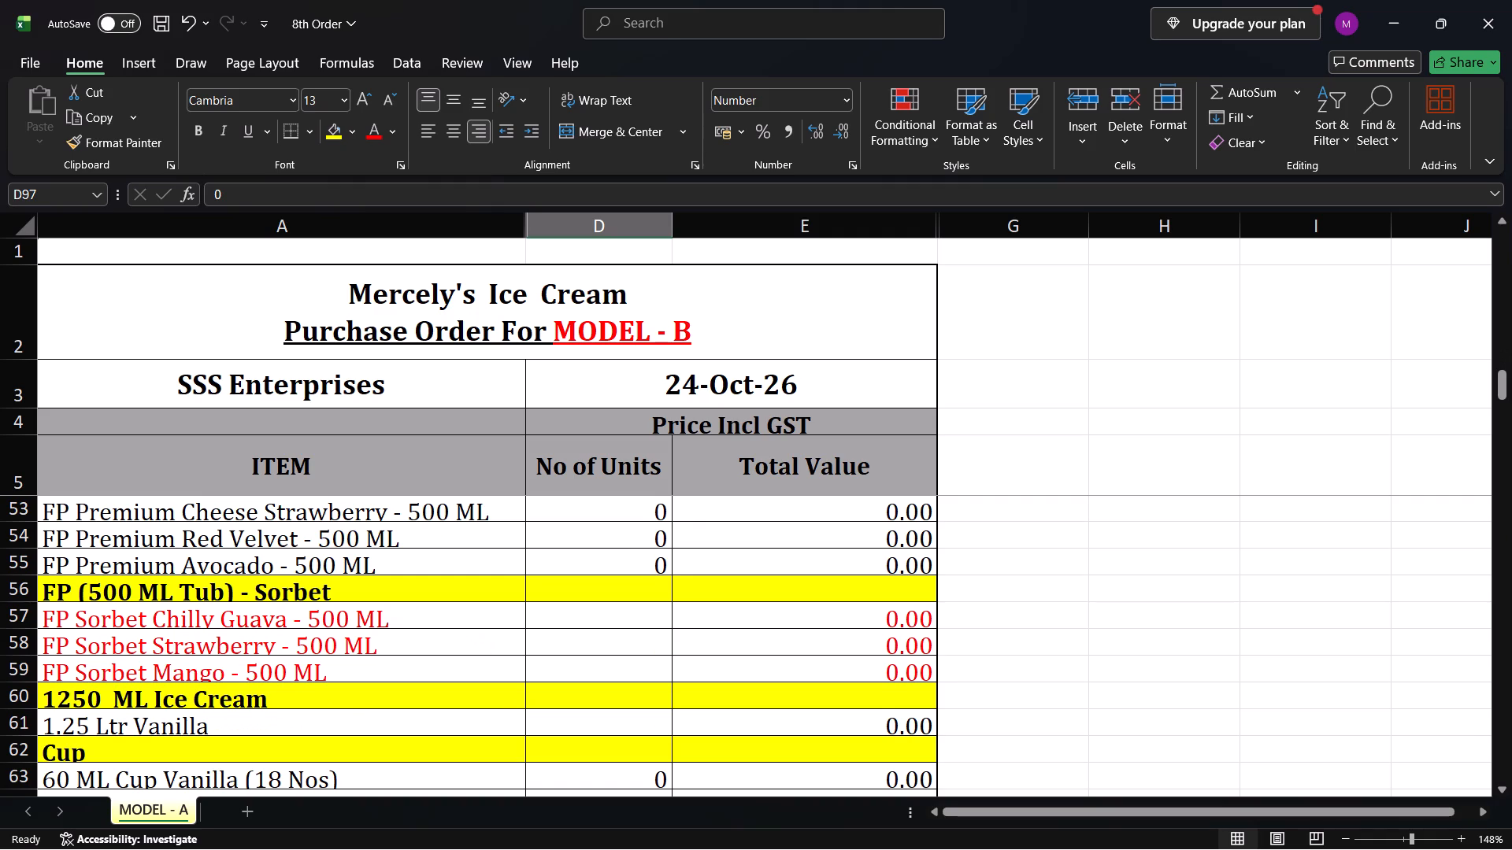
pyautogui.scroll(-2, 618, 636)
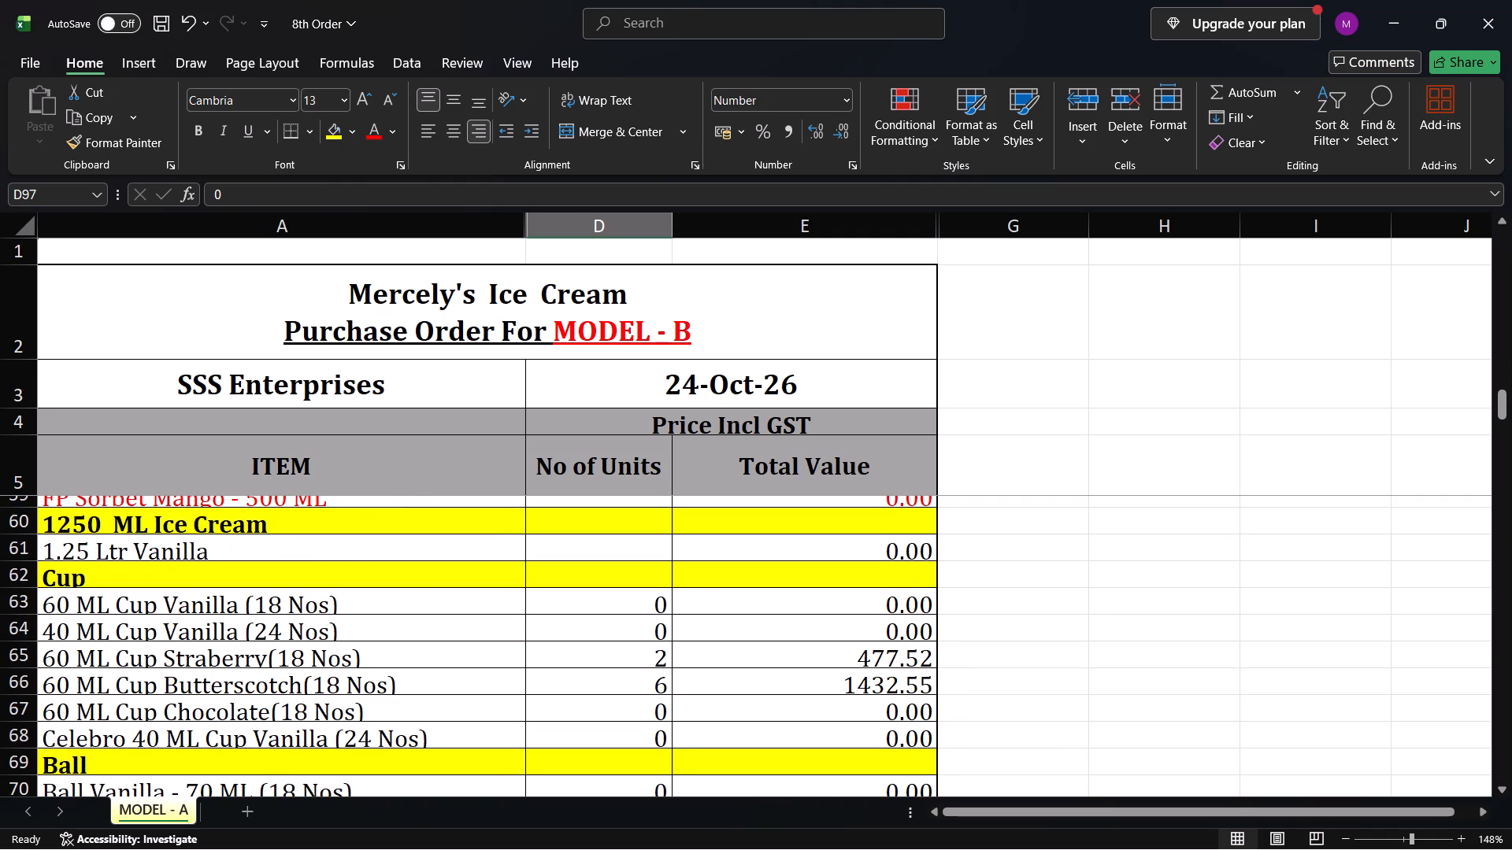
pyautogui.scroll(-1, 618, 636)
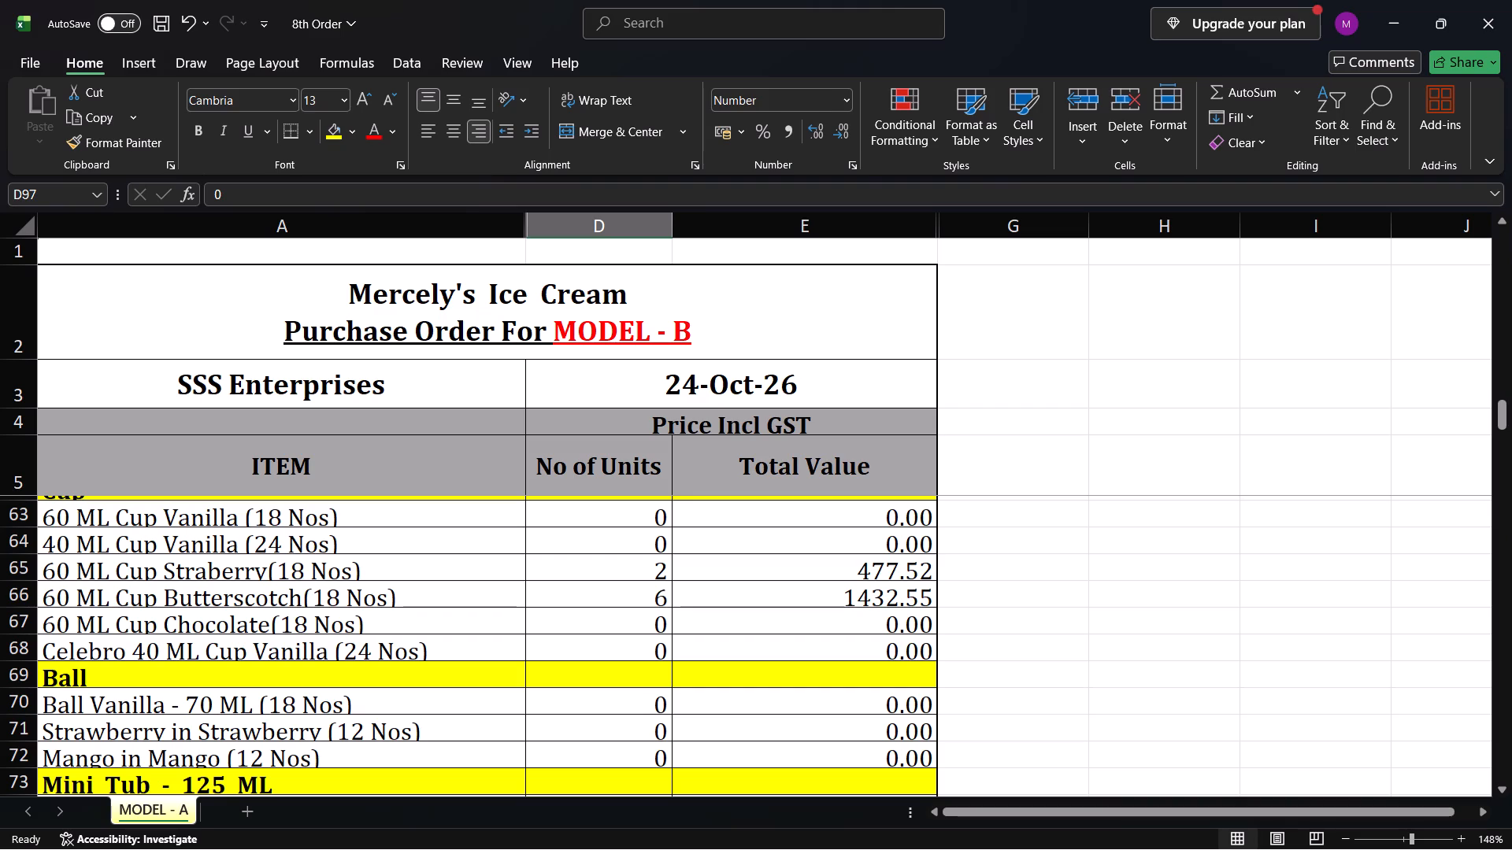
pyautogui.click(639, 600)
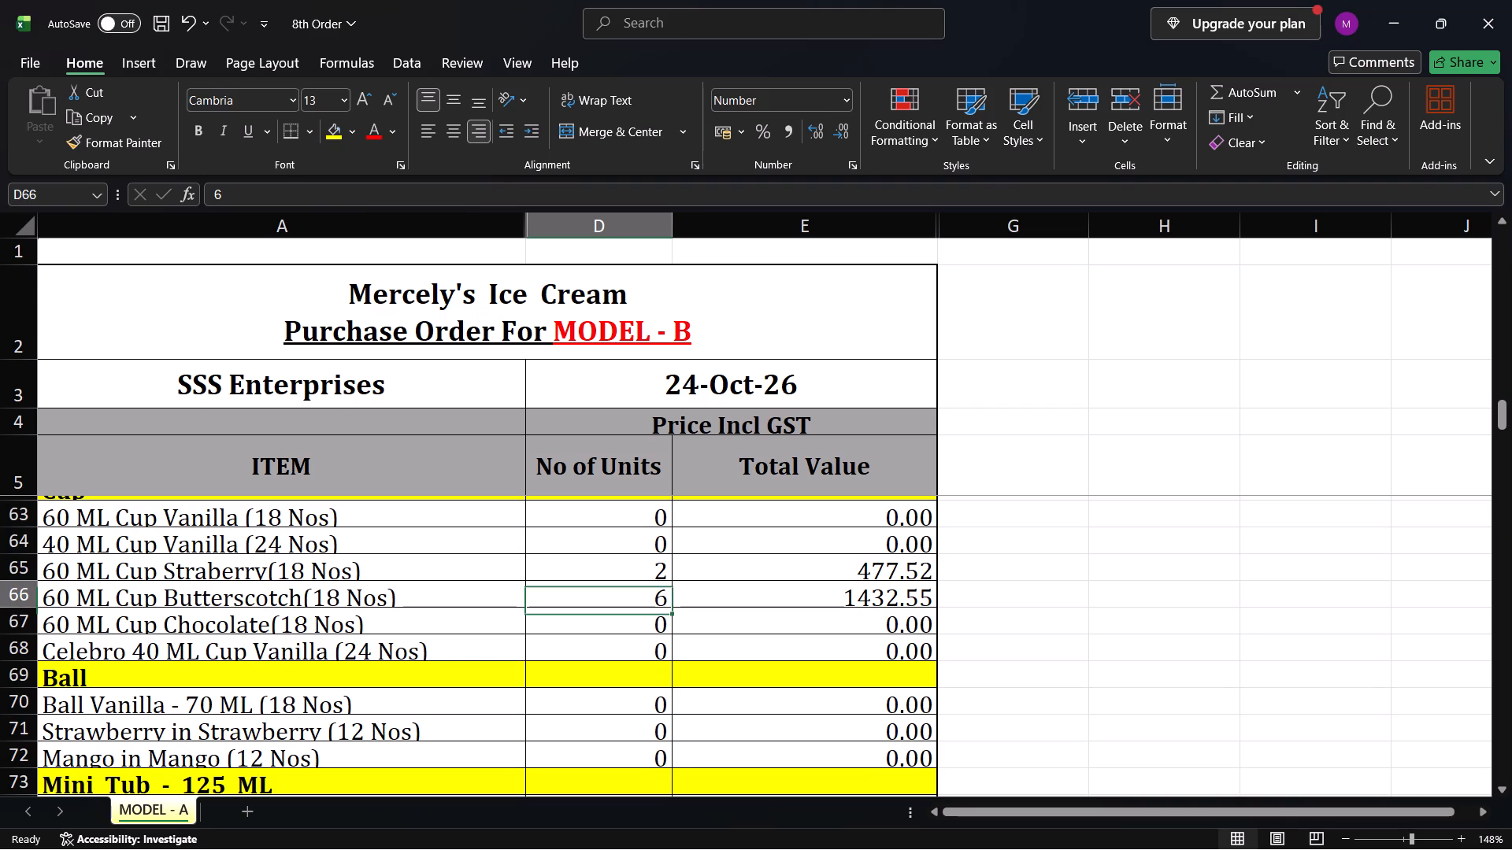
pyautogui.press('BackSpace')
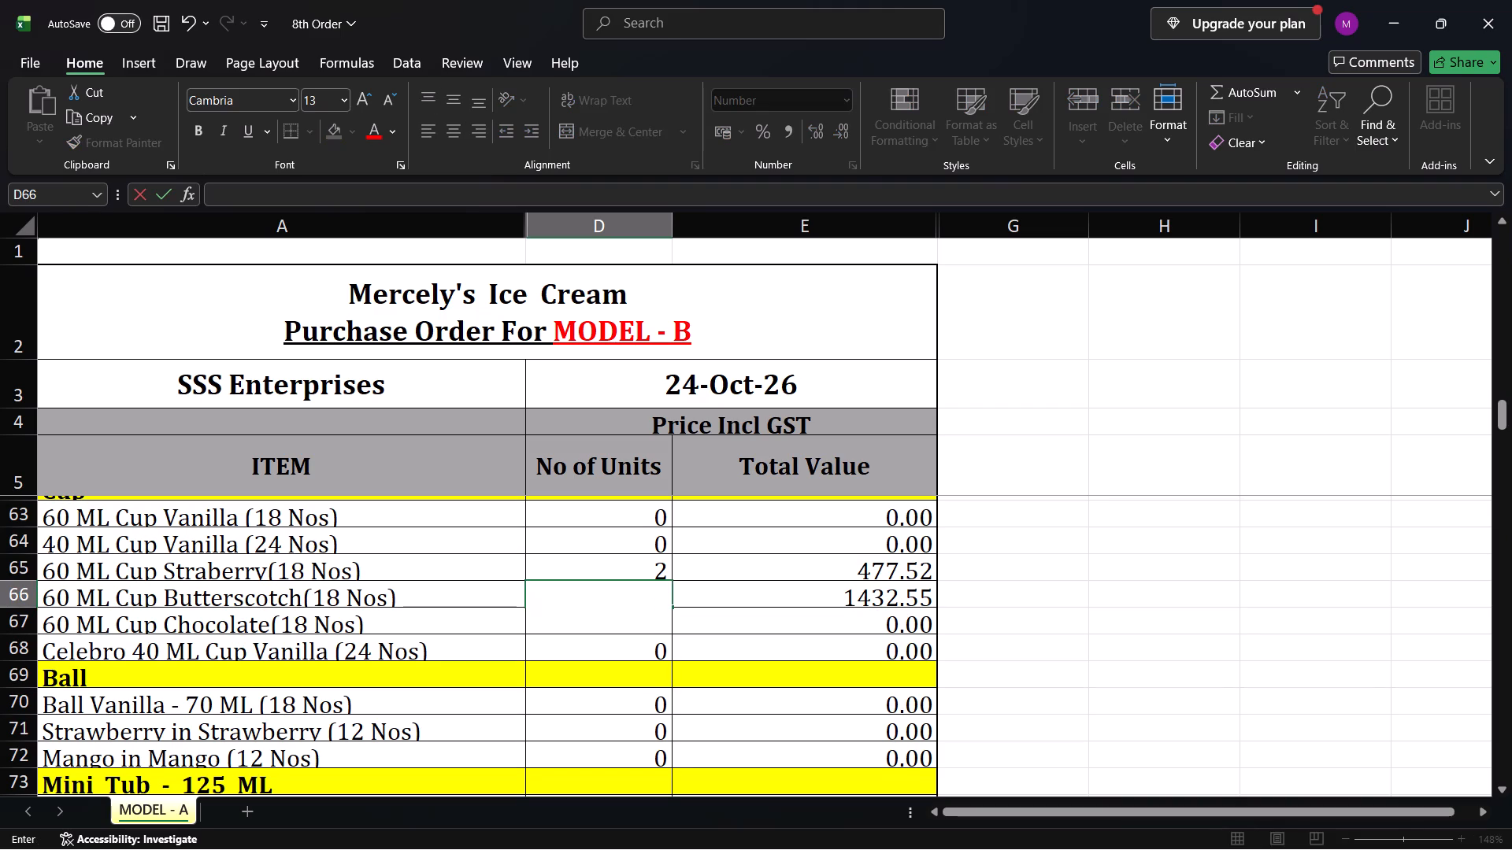
pyautogui.press('3')
pyautogui.press('Down')
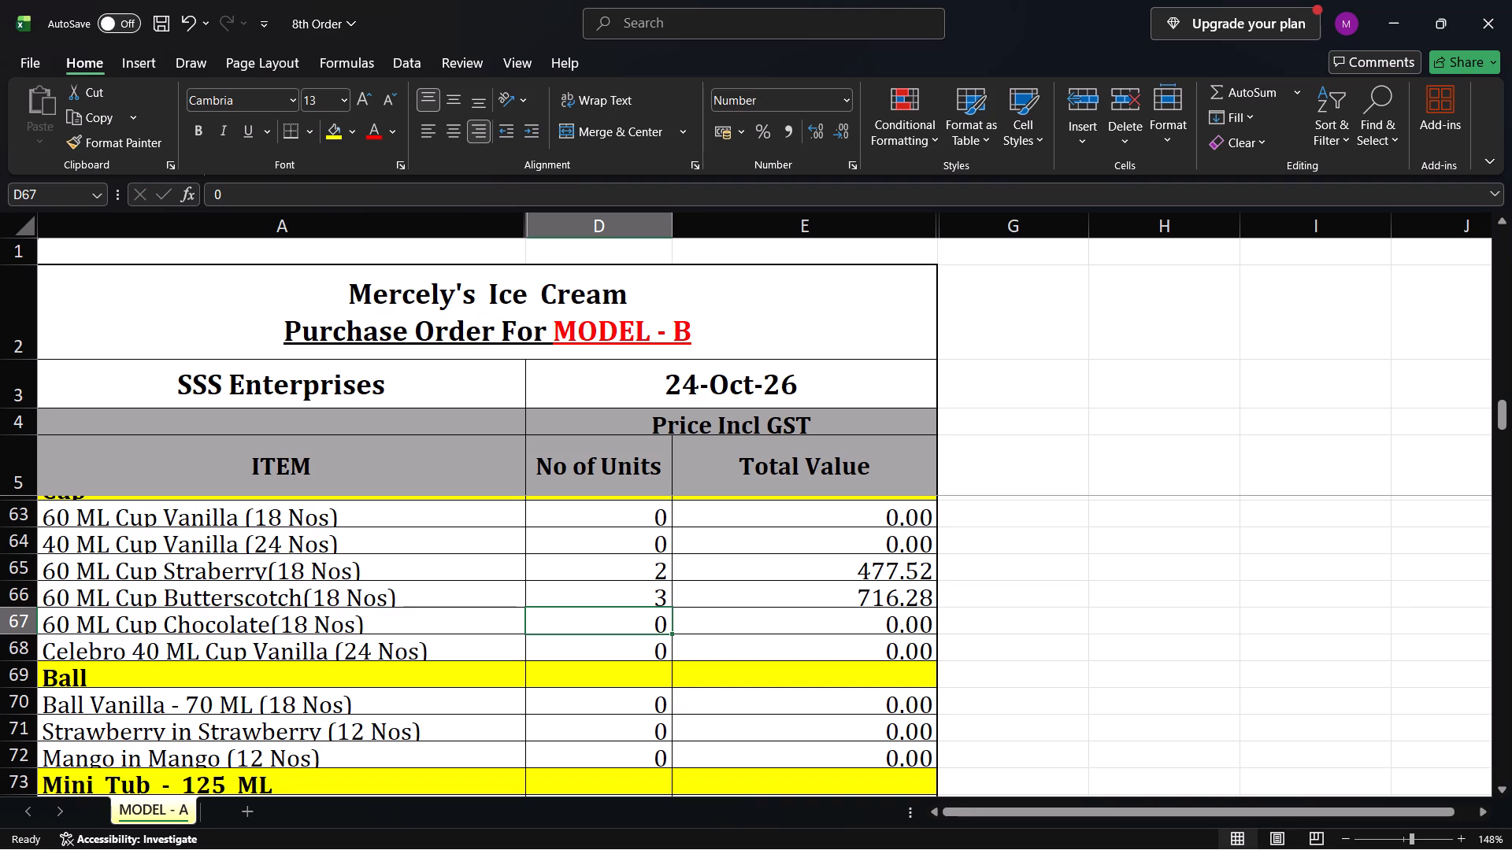
pyautogui.press('4')
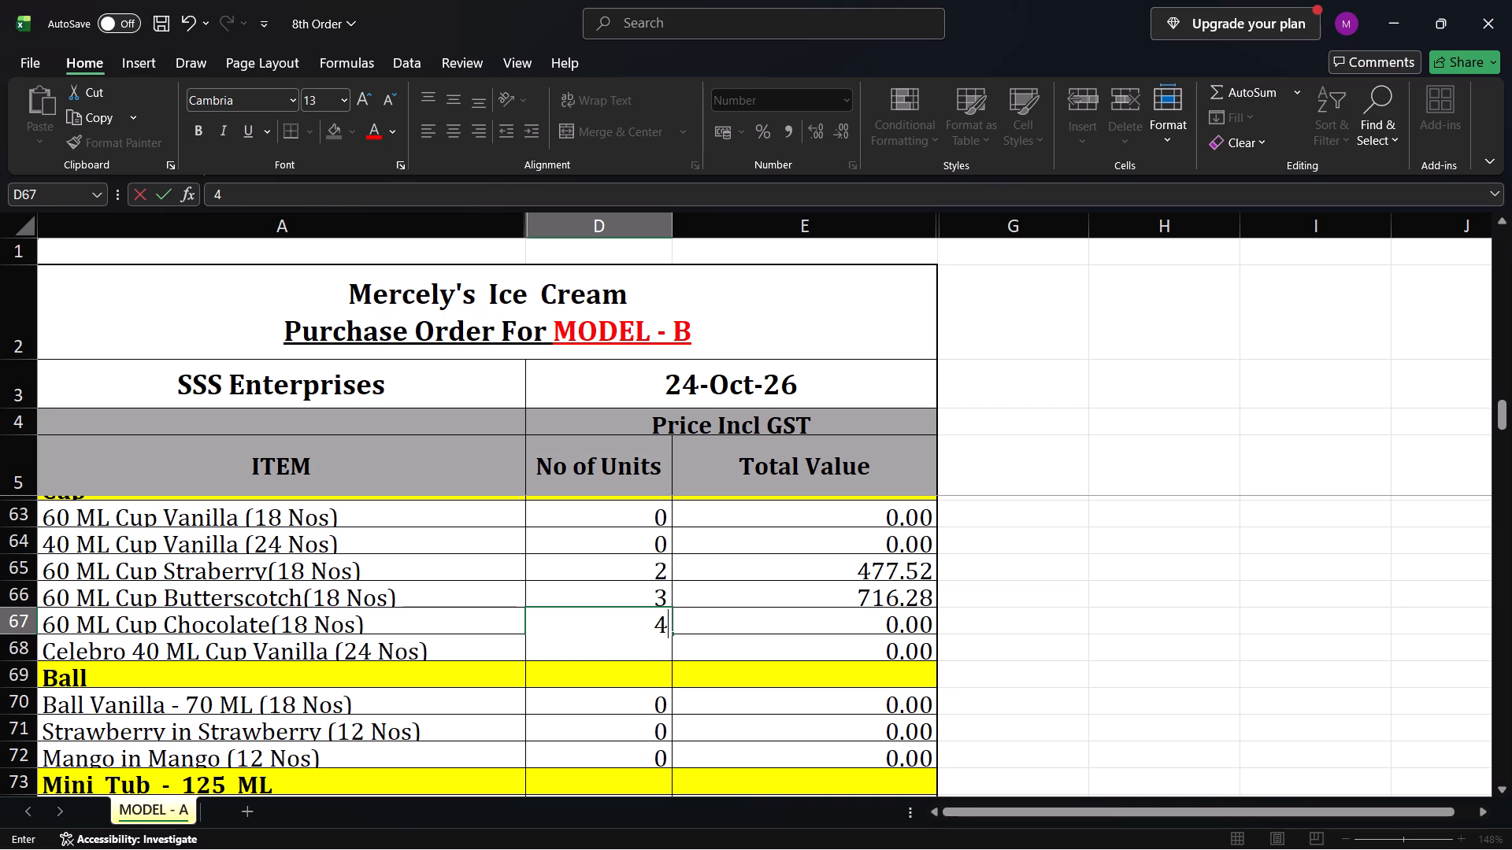
pyautogui.click(558, 541)
# Check the order's total value and review the quantities in the 4 Ltr Ice Cream and 4 Ltr Premium Ice Cream sections.
pyautogui.scroll(-3, 565, 623)
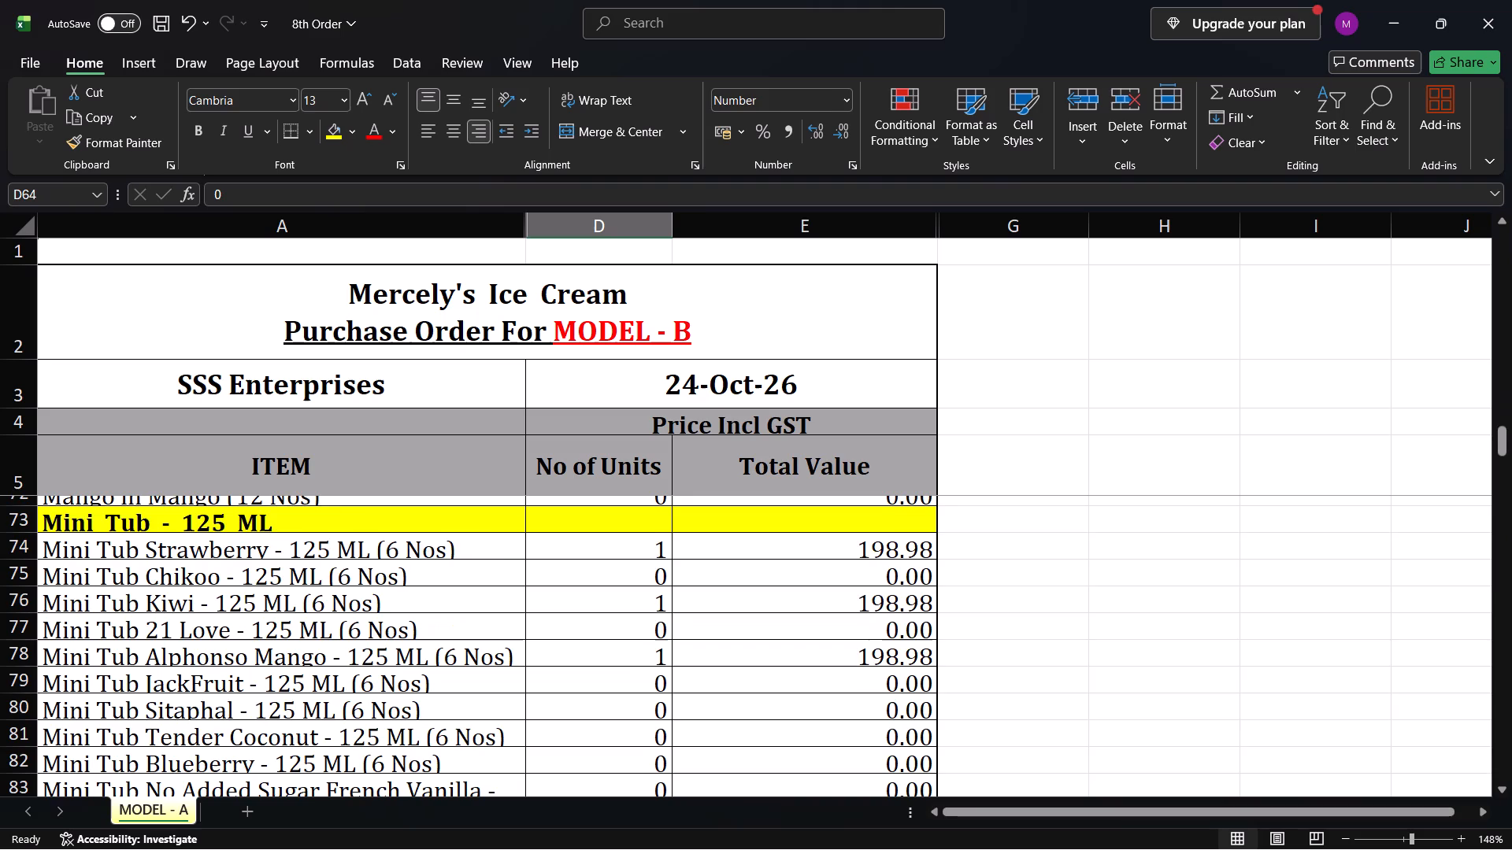
pyautogui.scroll(-12, 557, 679)
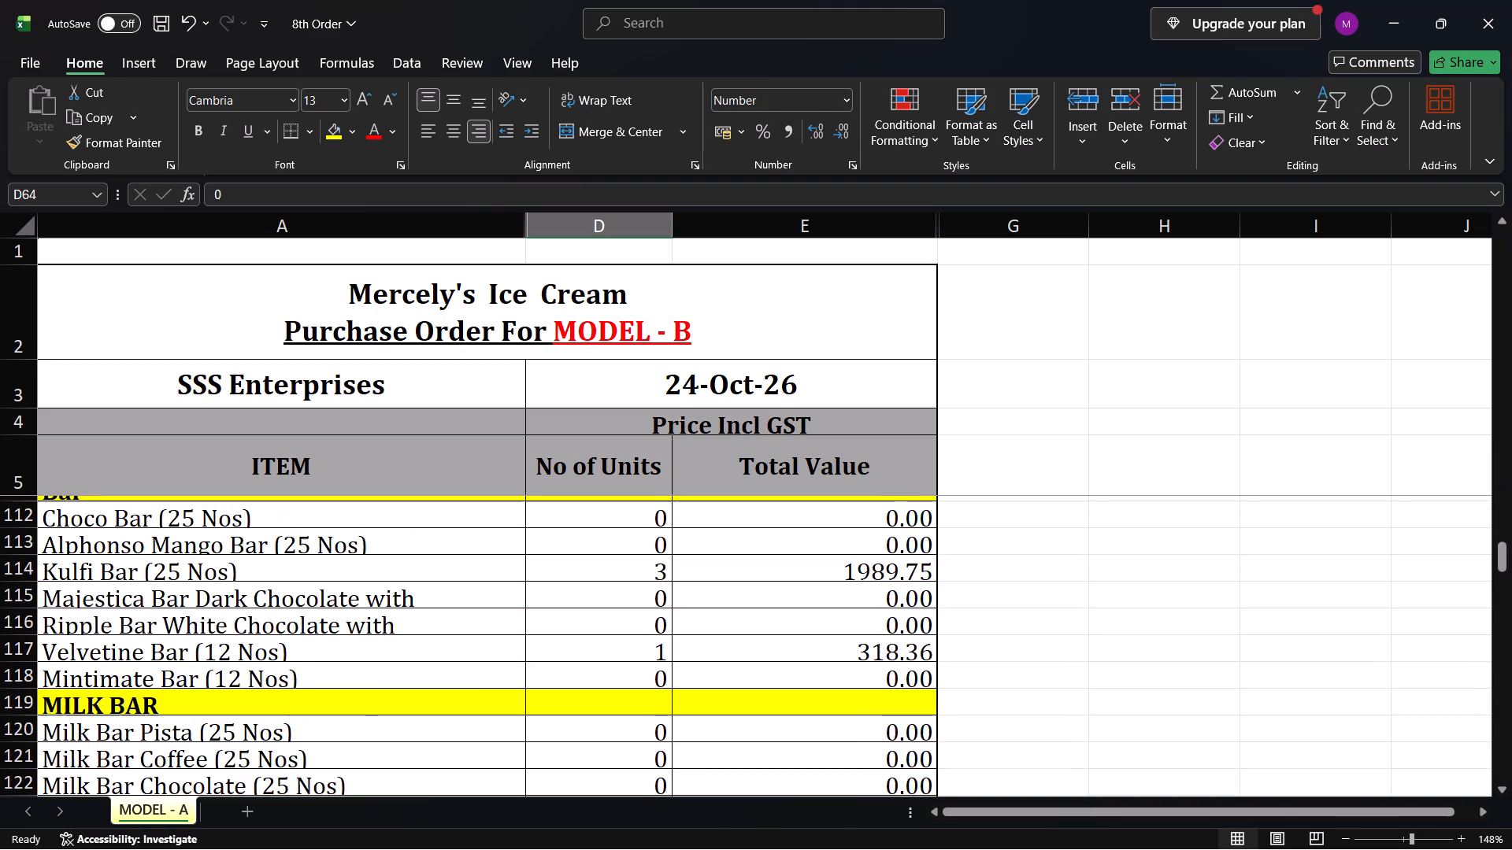
pyautogui.scroll(-16, 550, 673)
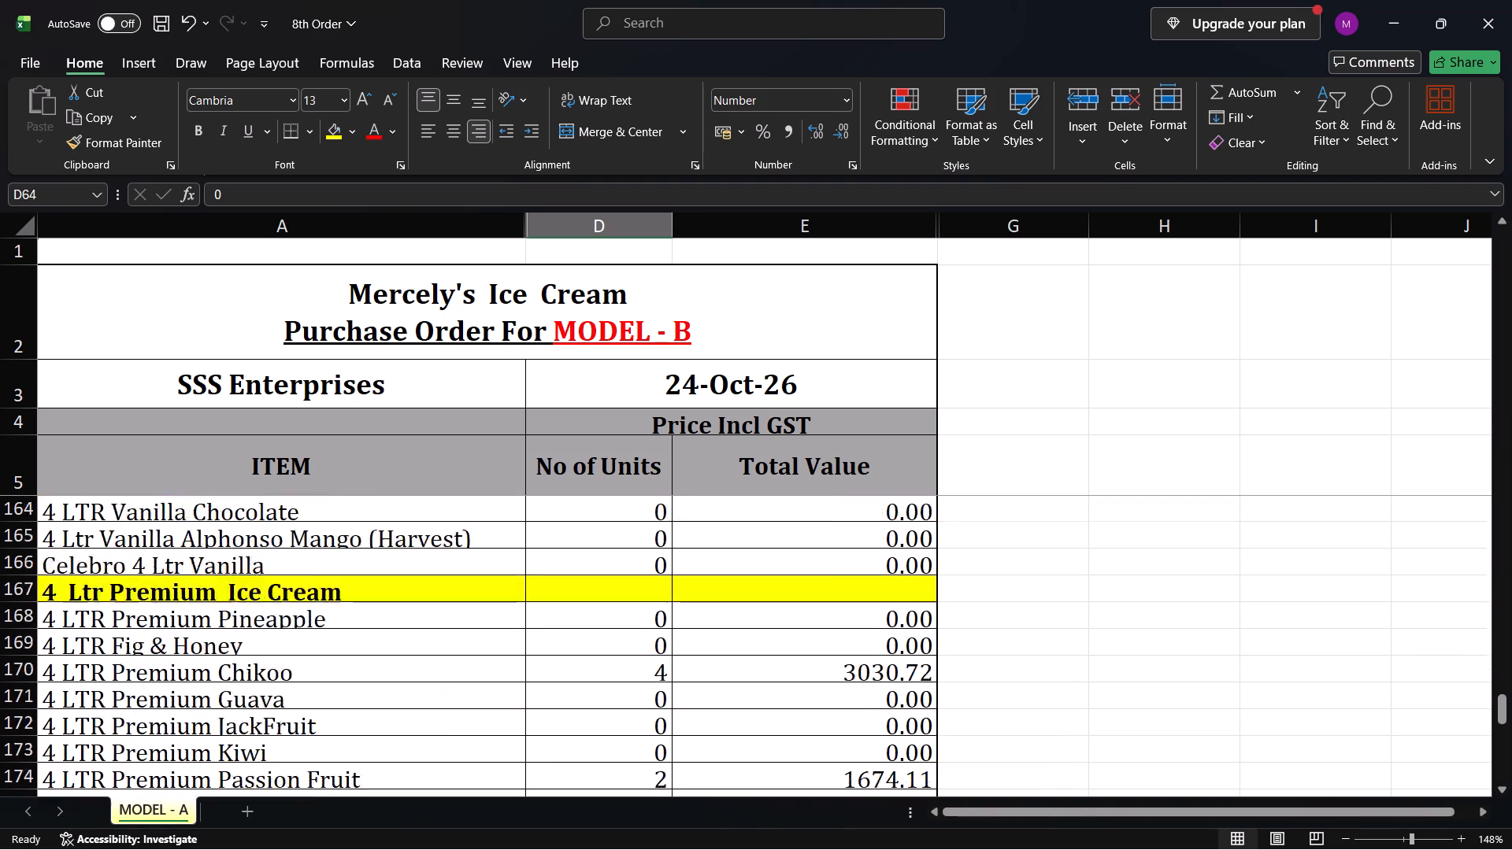
pyautogui.scroll(-7, 545, 682)
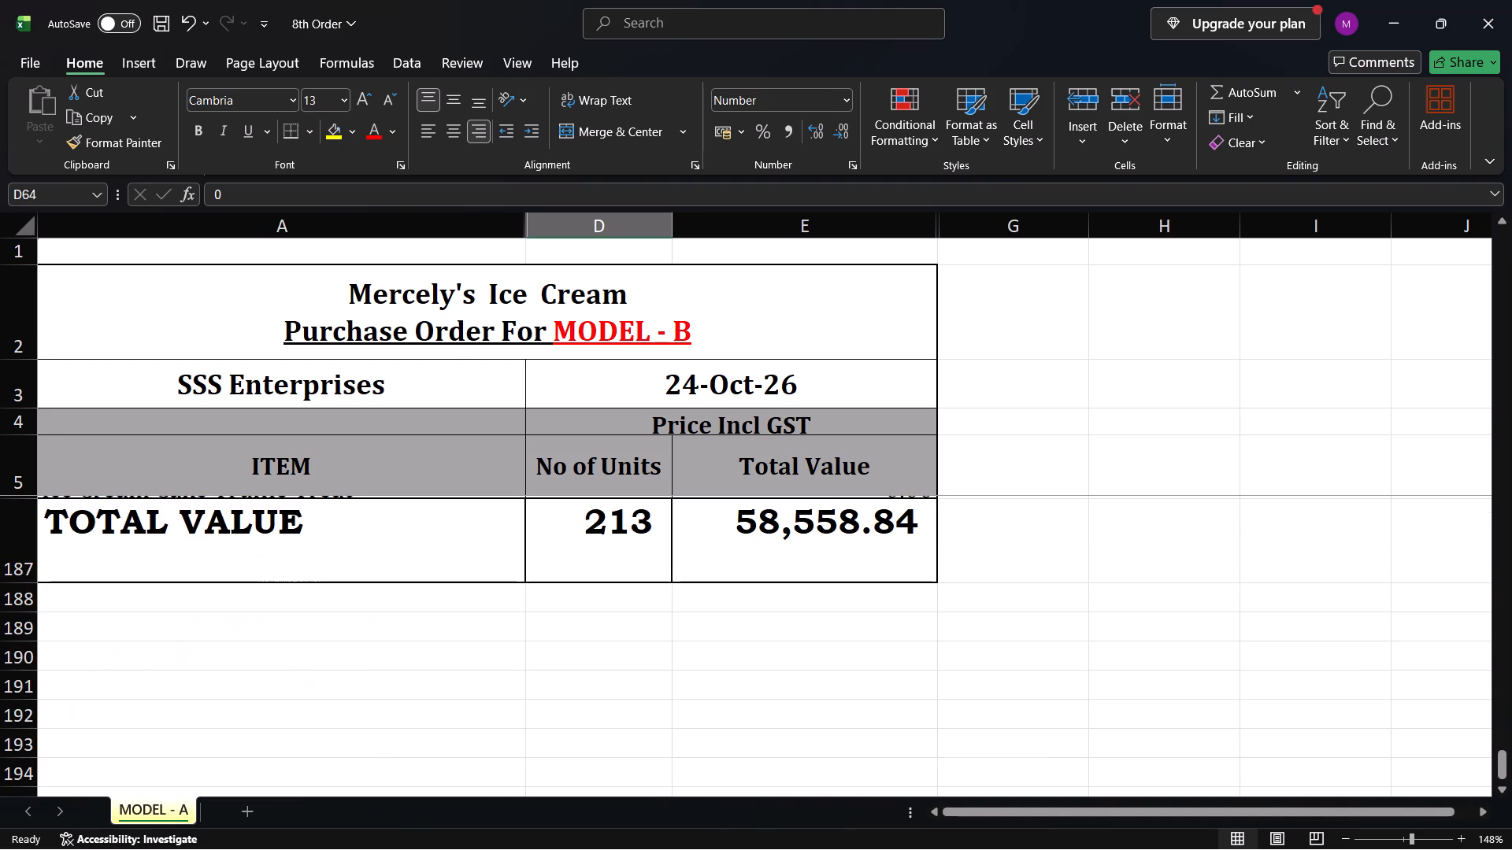
pyautogui.scroll(1, 543, 684)
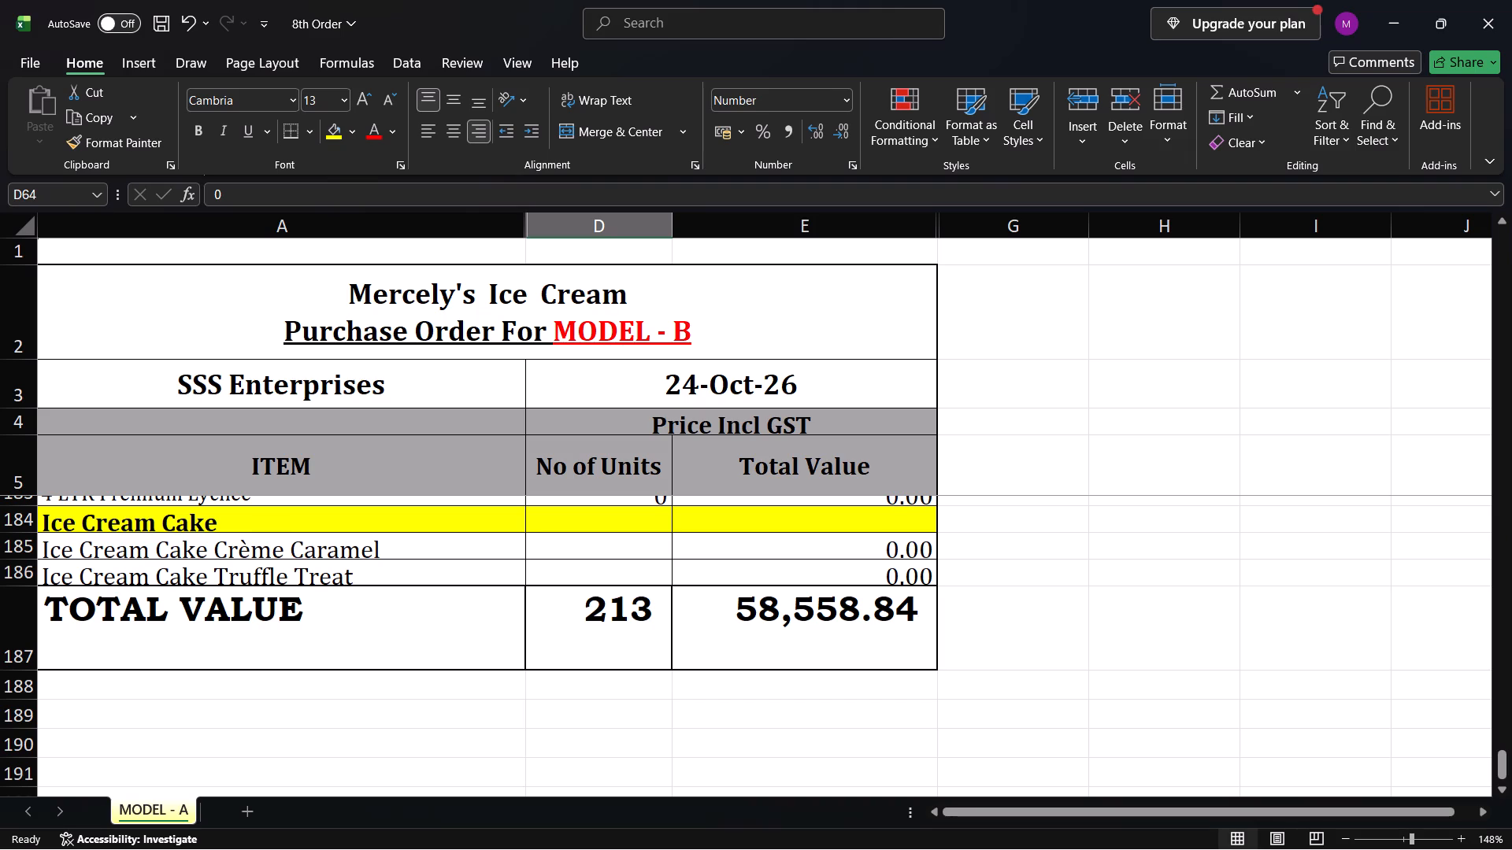
pyautogui.scroll(1, 671, 593)
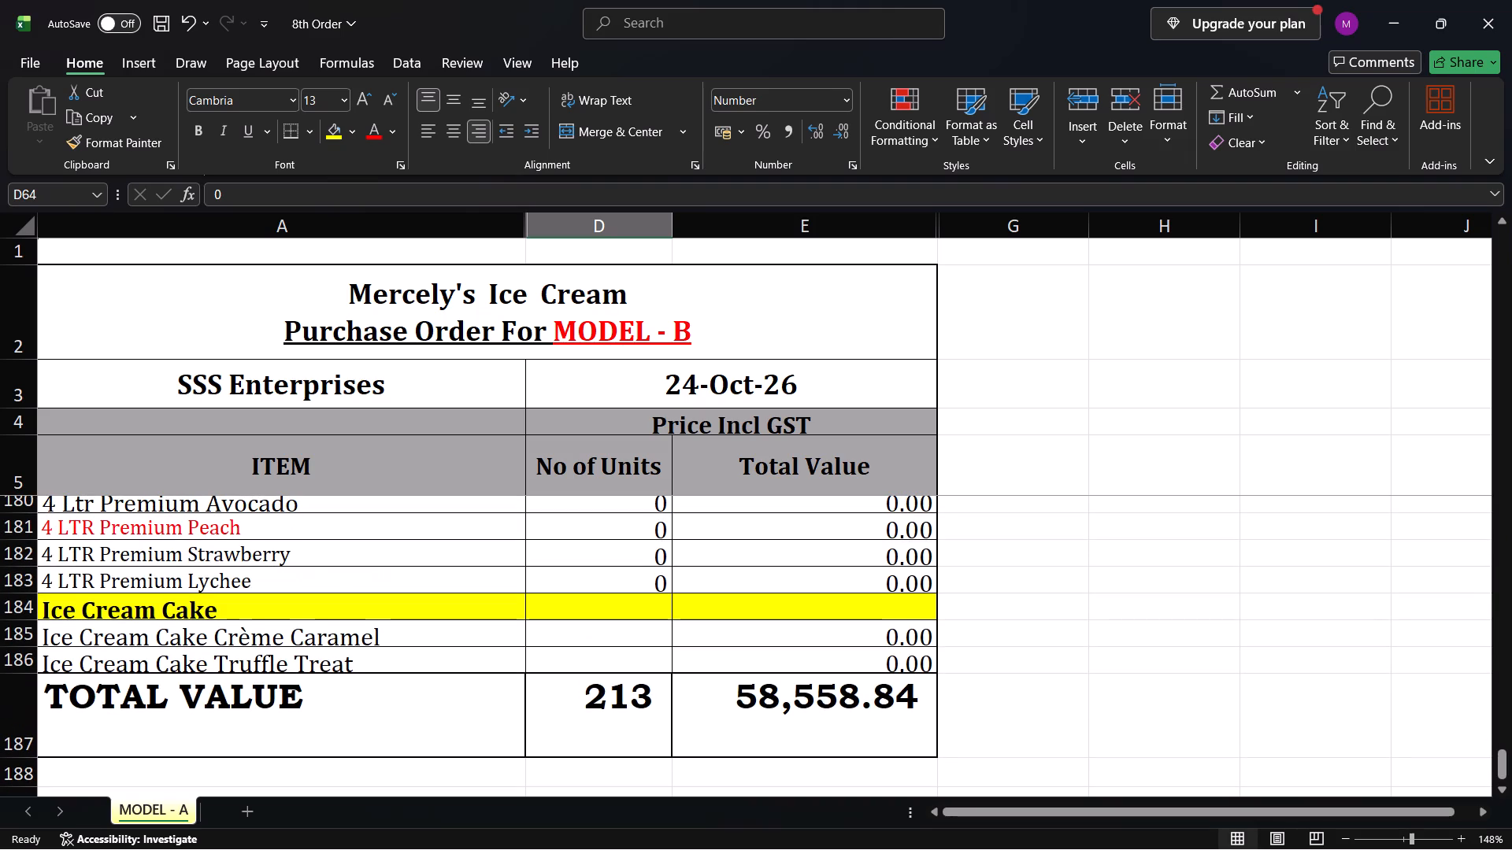
pyautogui.scroll(7, 610, 584)
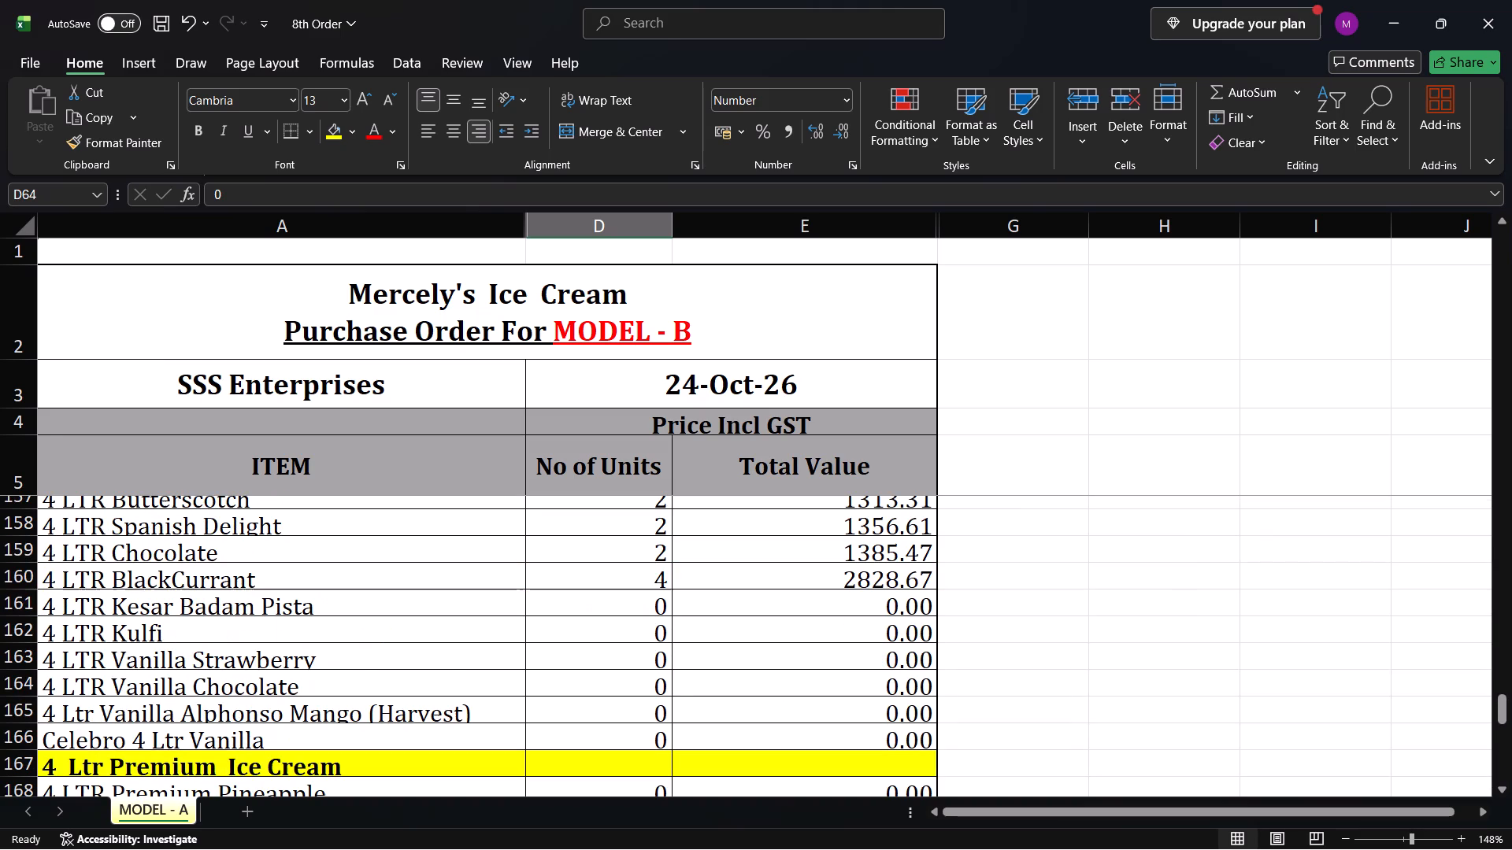
pyautogui.scroll(4, 610, 584)
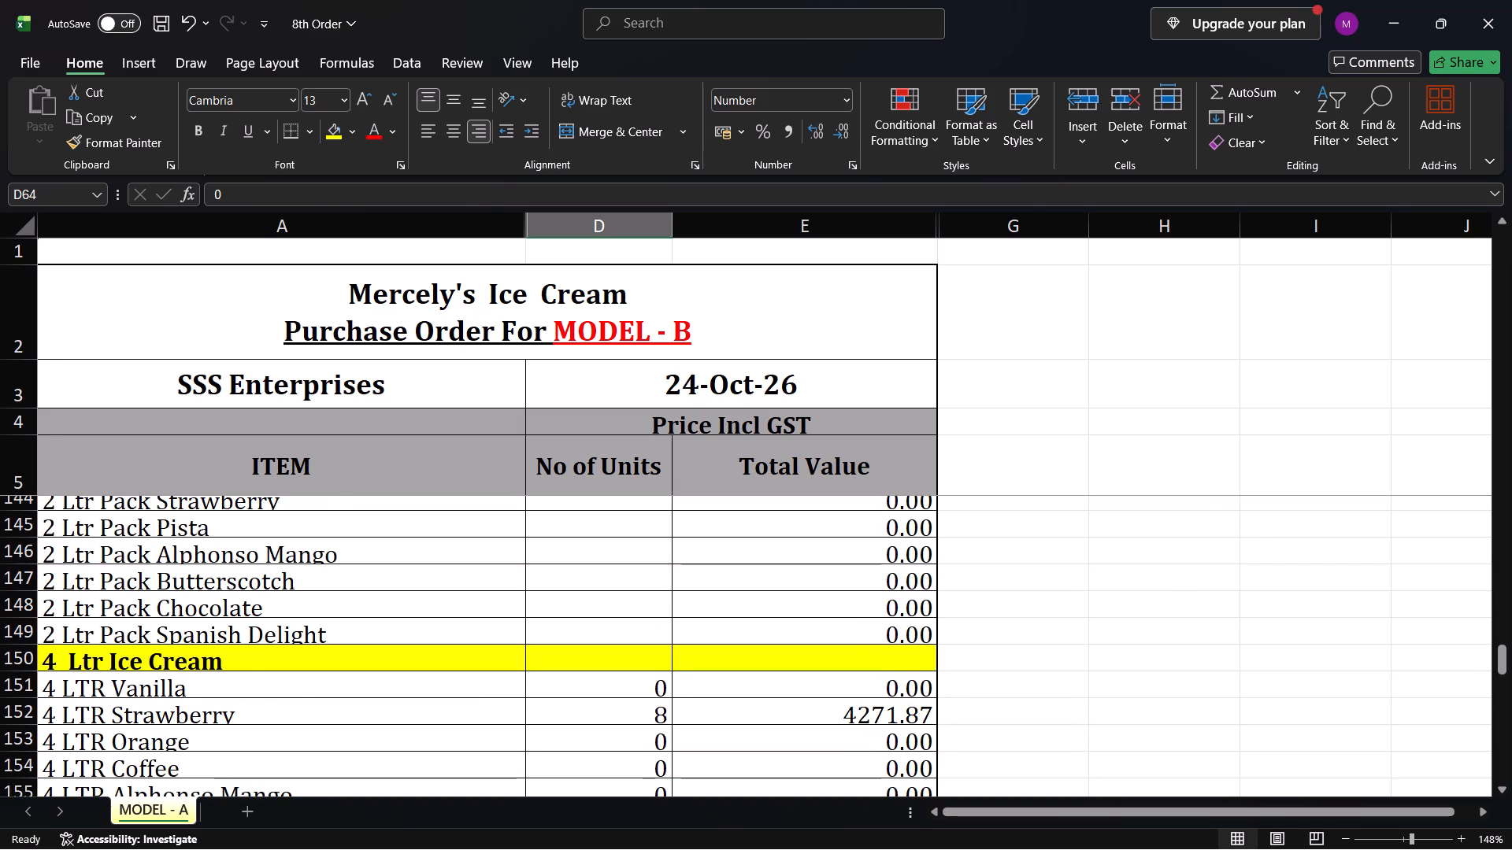
pyautogui.scroll(3, 610, 584)
pyautogui.scroll(-3, 610, 584)
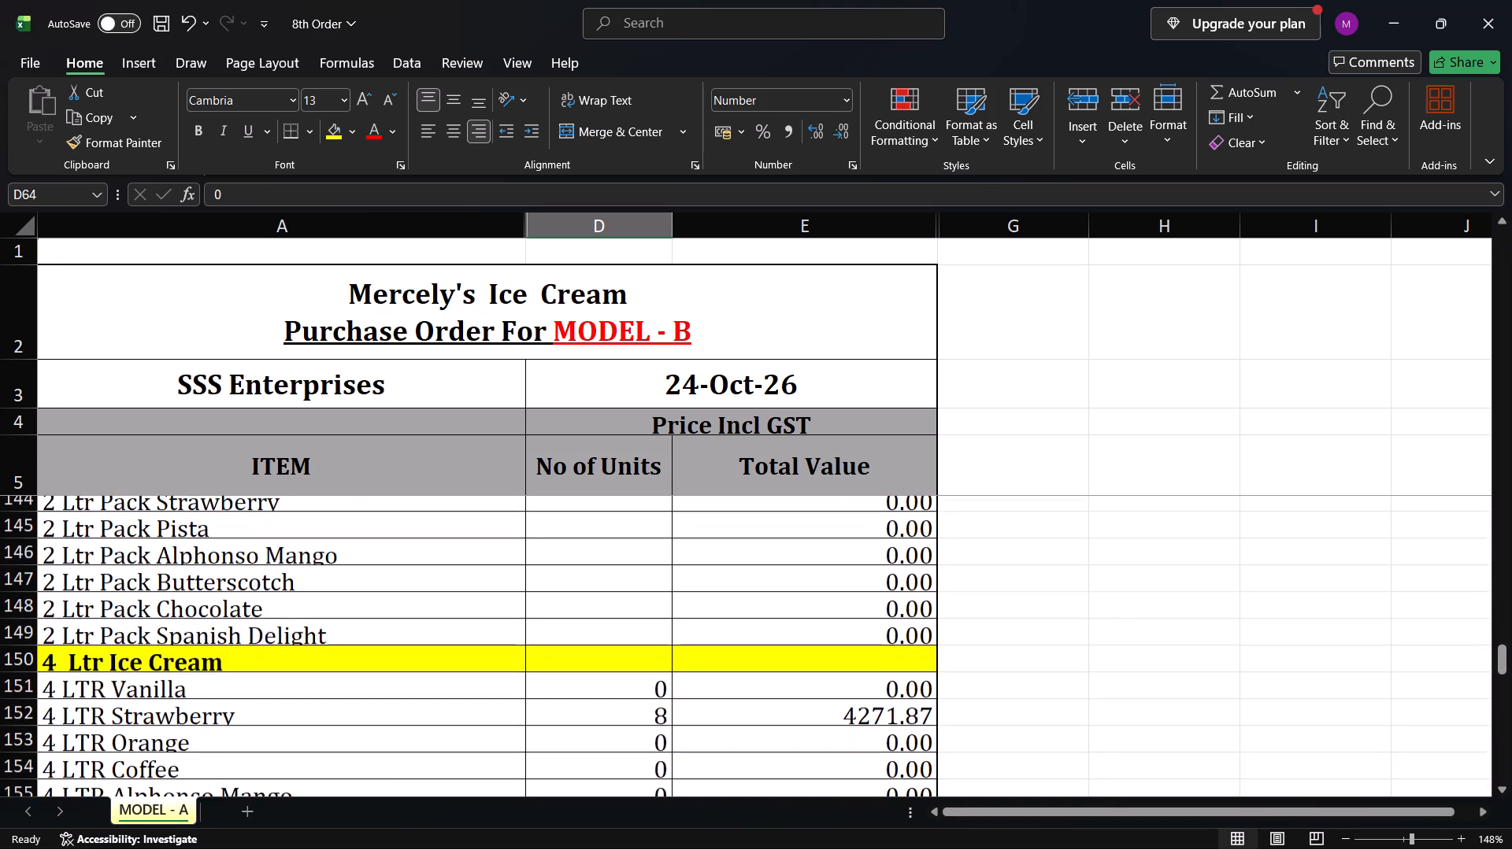
pyautogui.scroll(-7, 610, 584)
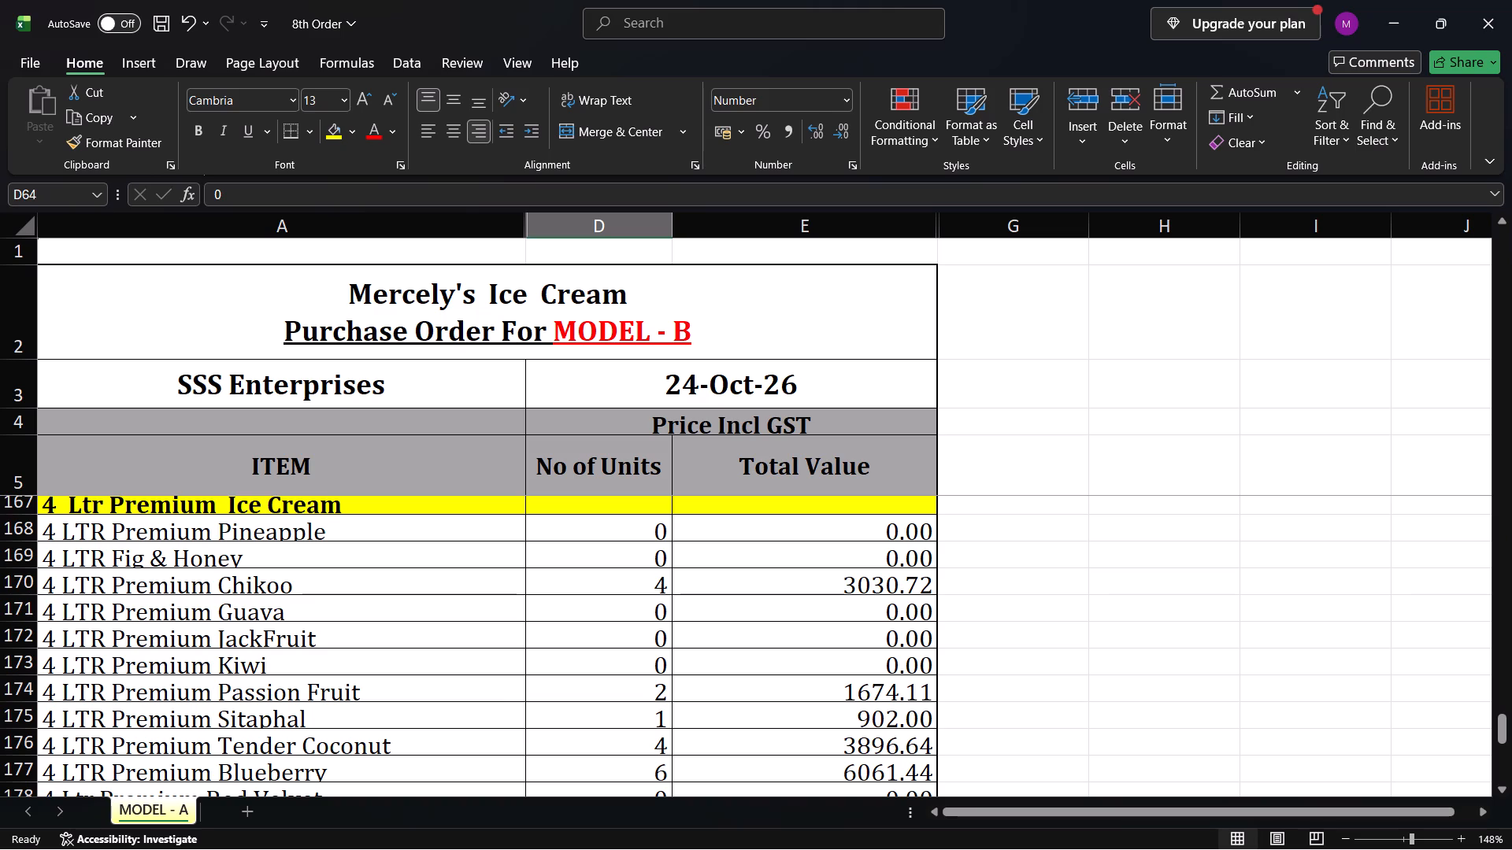
# Save the 8th Order purchase order workbook.
pyautogui.hotkey('ctrl', 's')
pyautogui.hotkey('ctrl', 's')
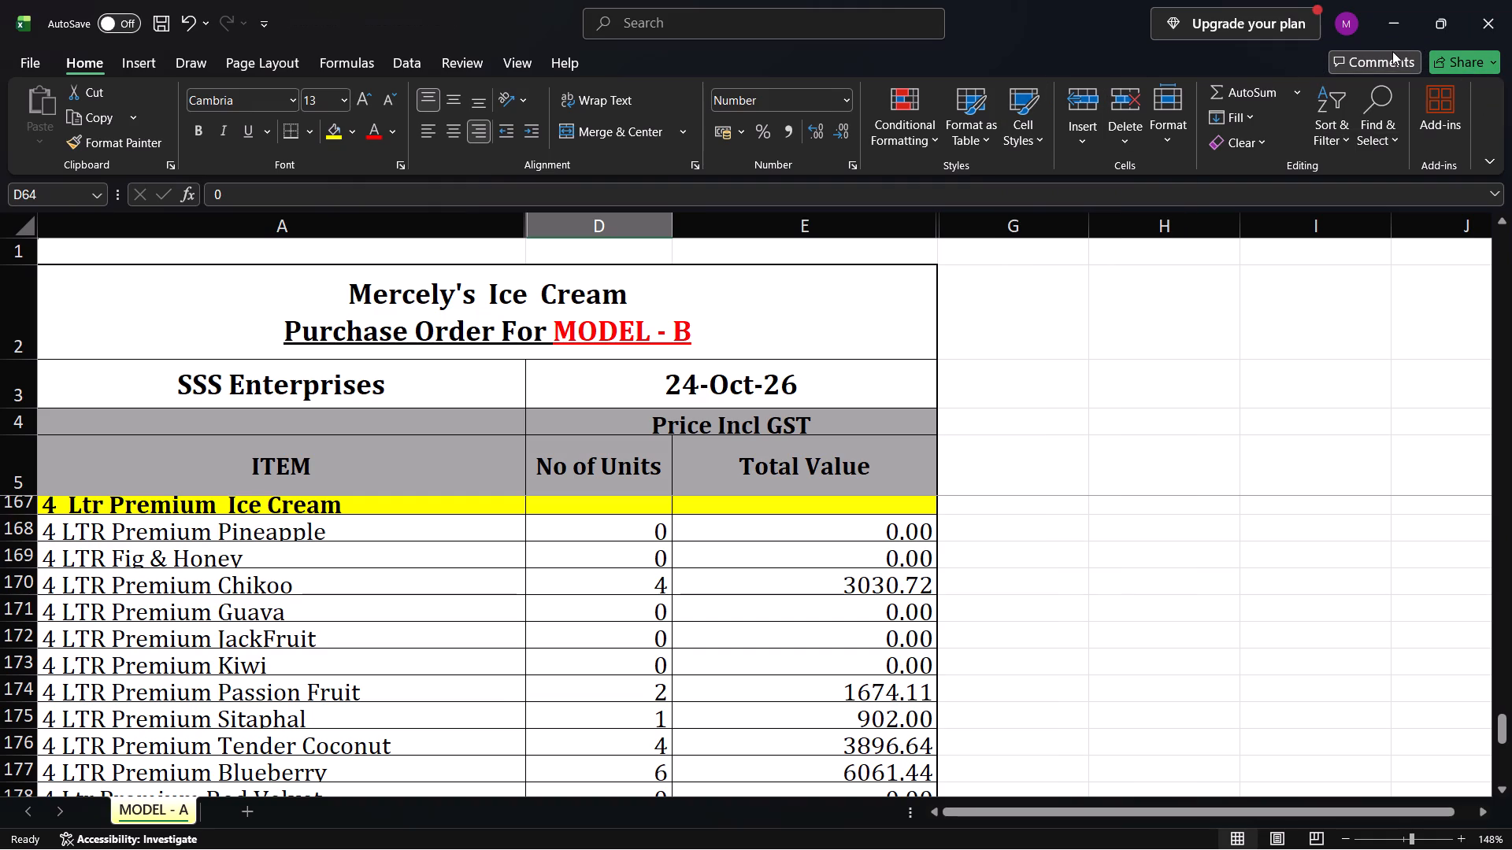